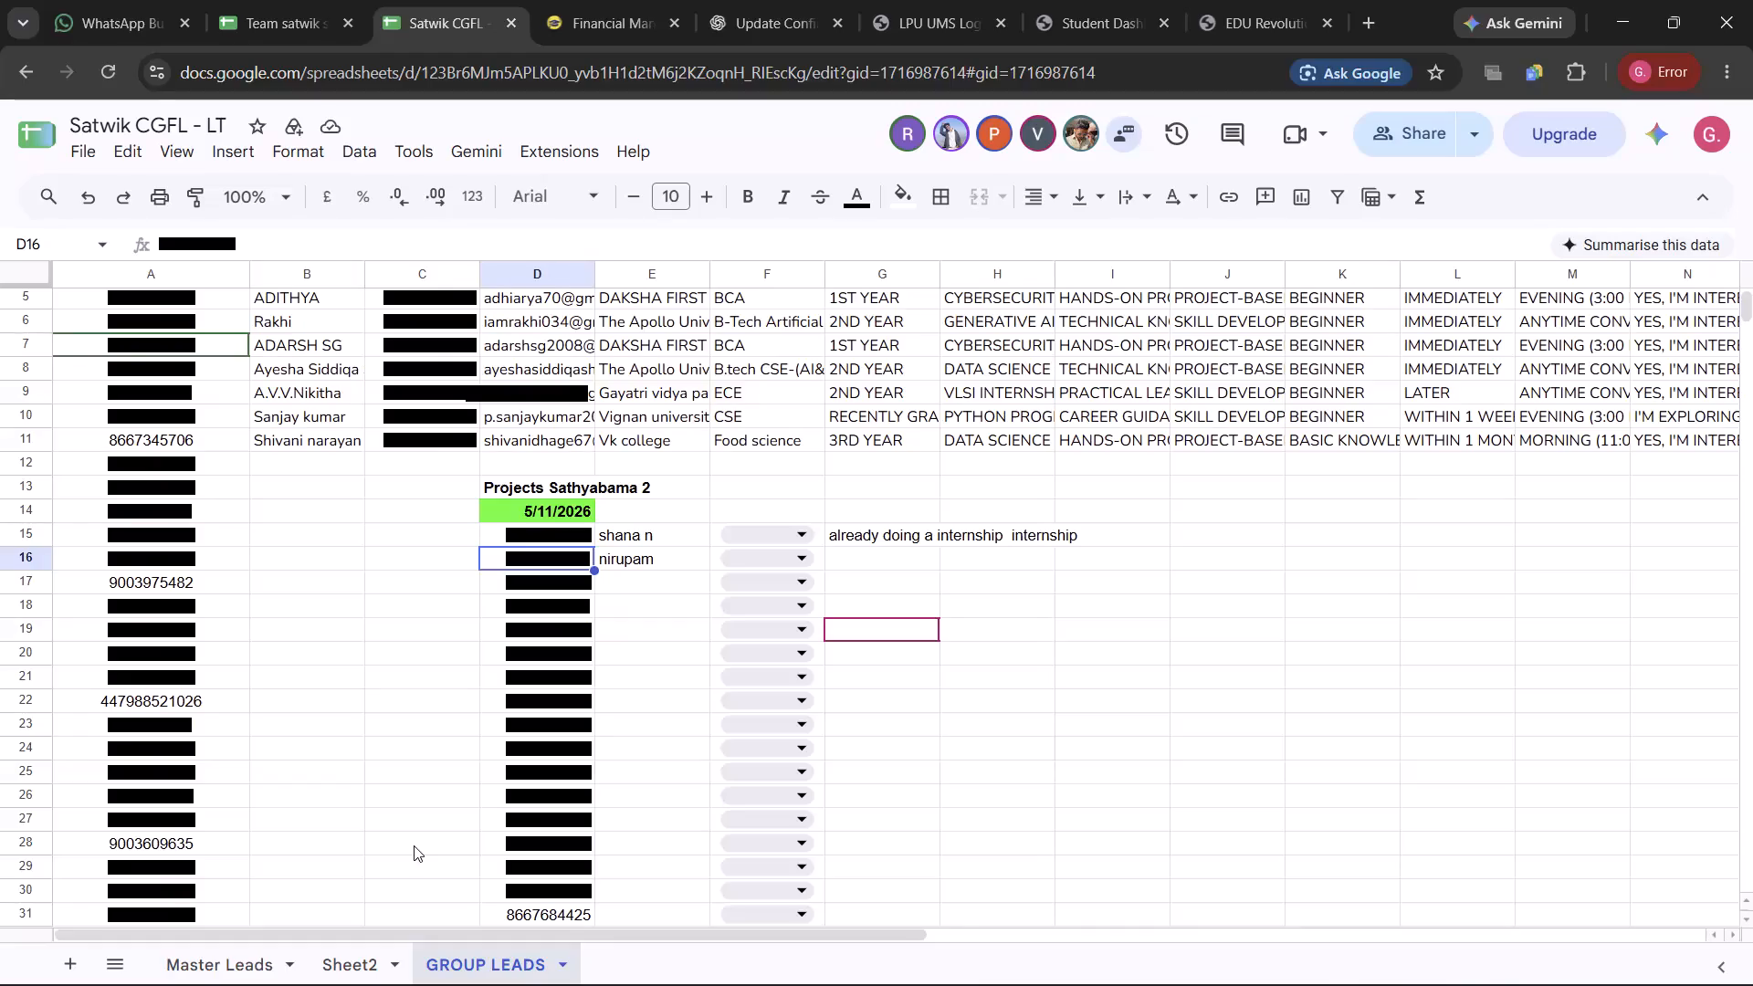
# Search the GROUP LEADS sheet for the copied phone number, deleting one character from the middle of the pasted number.
pyautogui.hotkey('ctrl', 'f')
pyautogui.hotkey('ctrl', 'v')
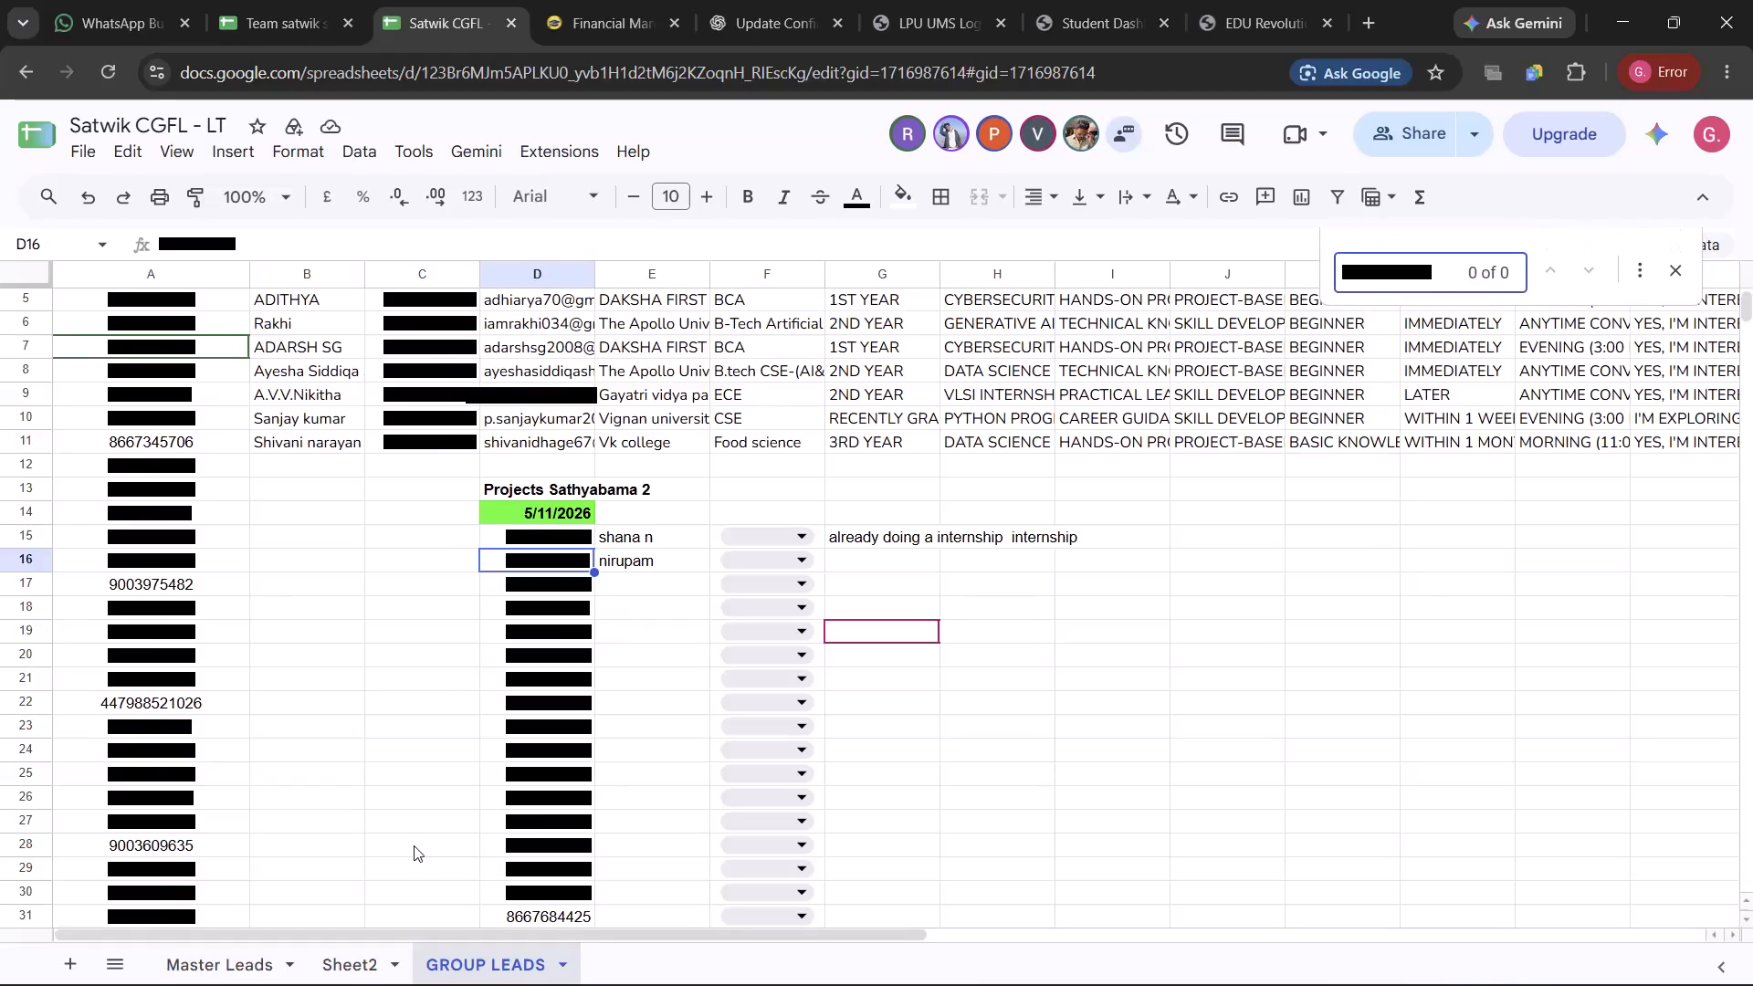
pyautogui.press('Left')
pyautogui.press('Left')
pyautogui.press('Left')
pyautogui.press('Left')
pyautogui.press('Left')
pyautogui.press('BackSpace')
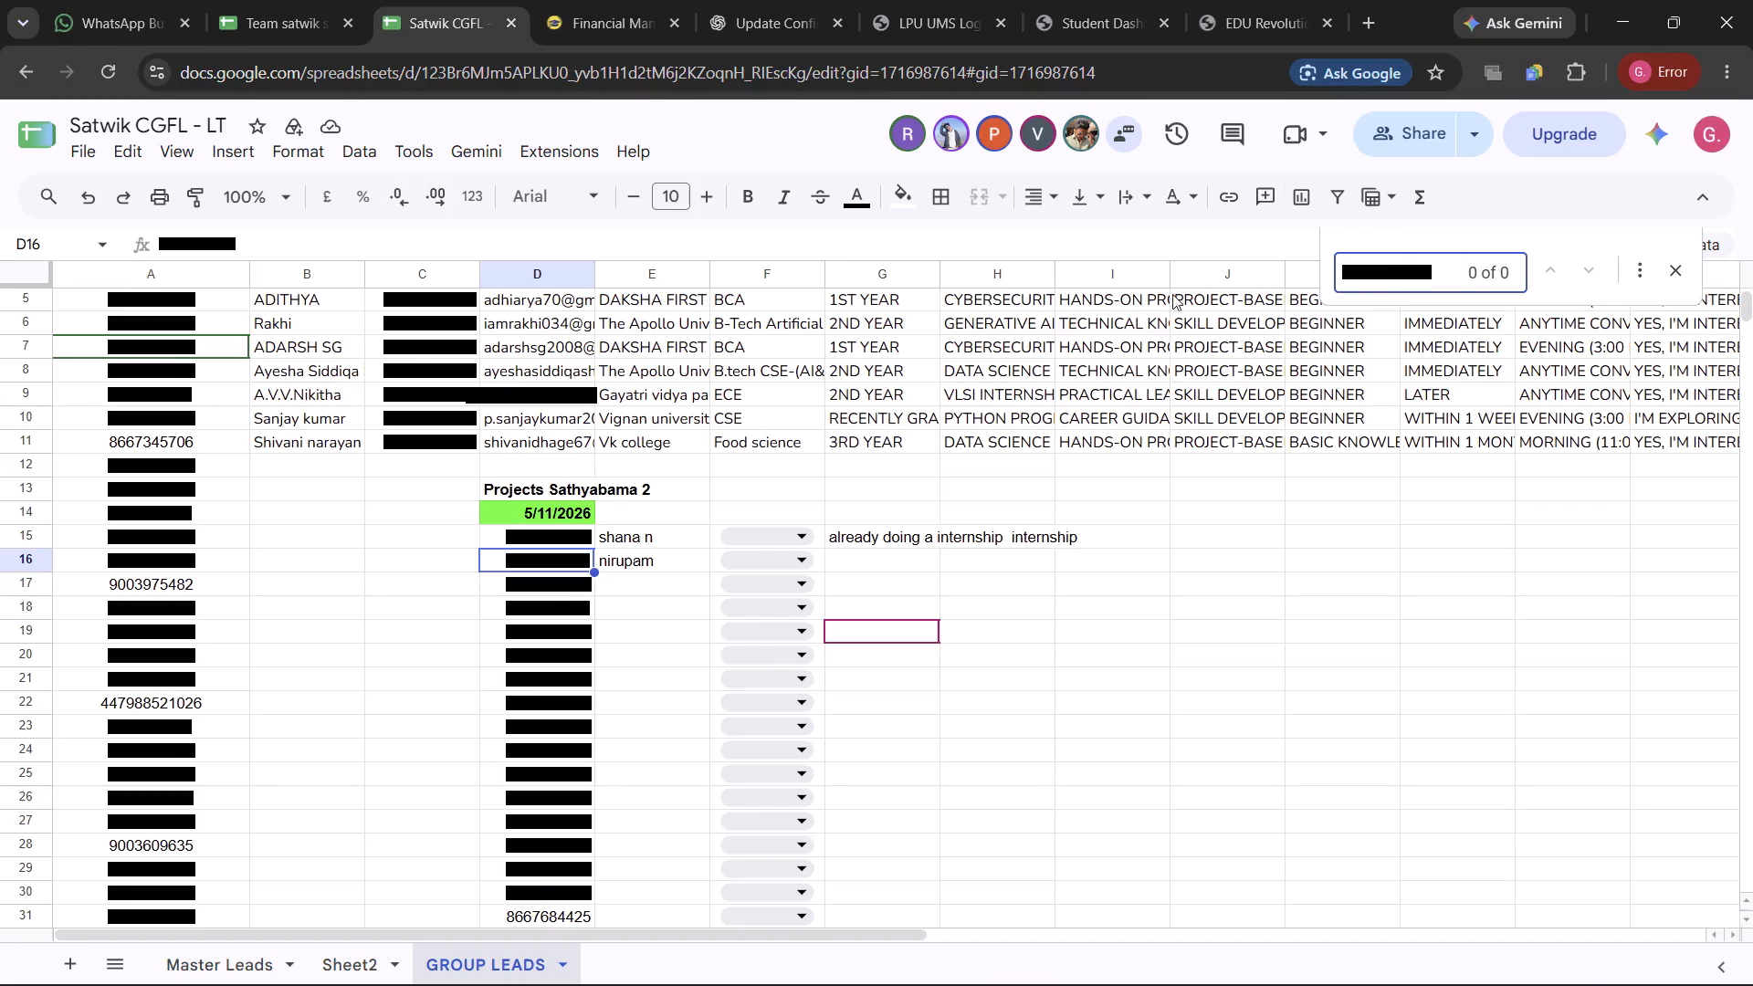
# Look for the same phone number in Sheet2 and in the Master Leads sheet.
pyautogui.click(350, 971)
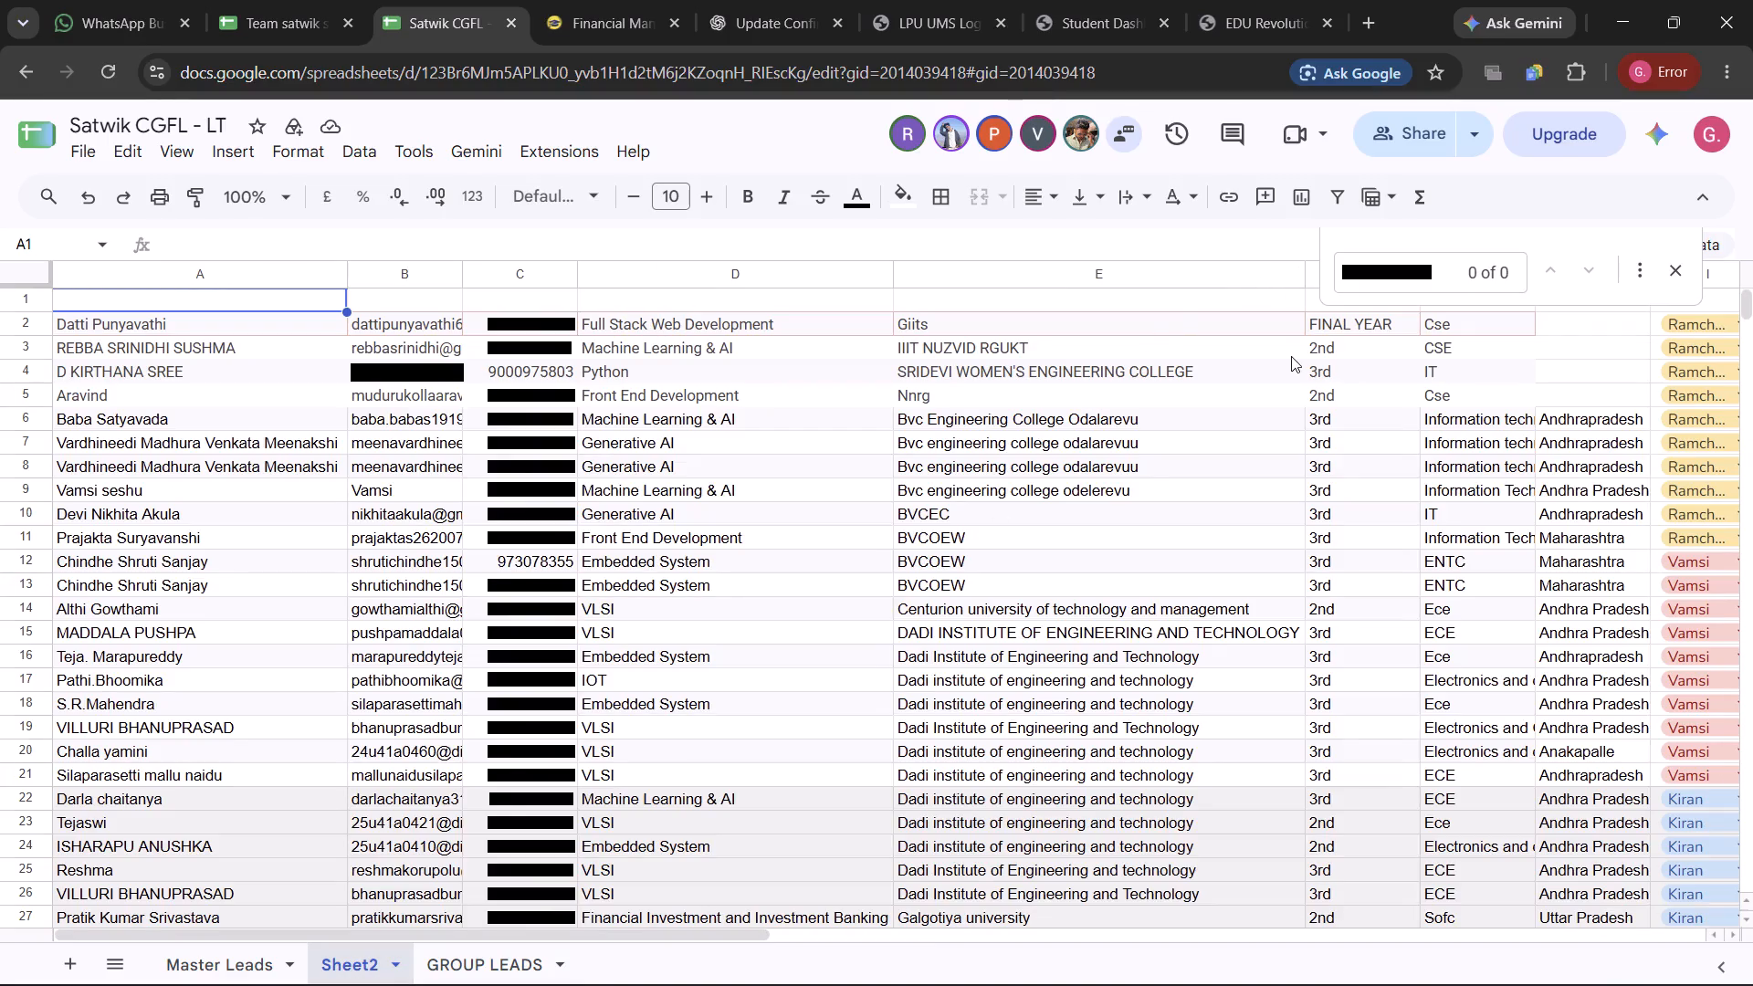
pyautogui.click(229, 981)
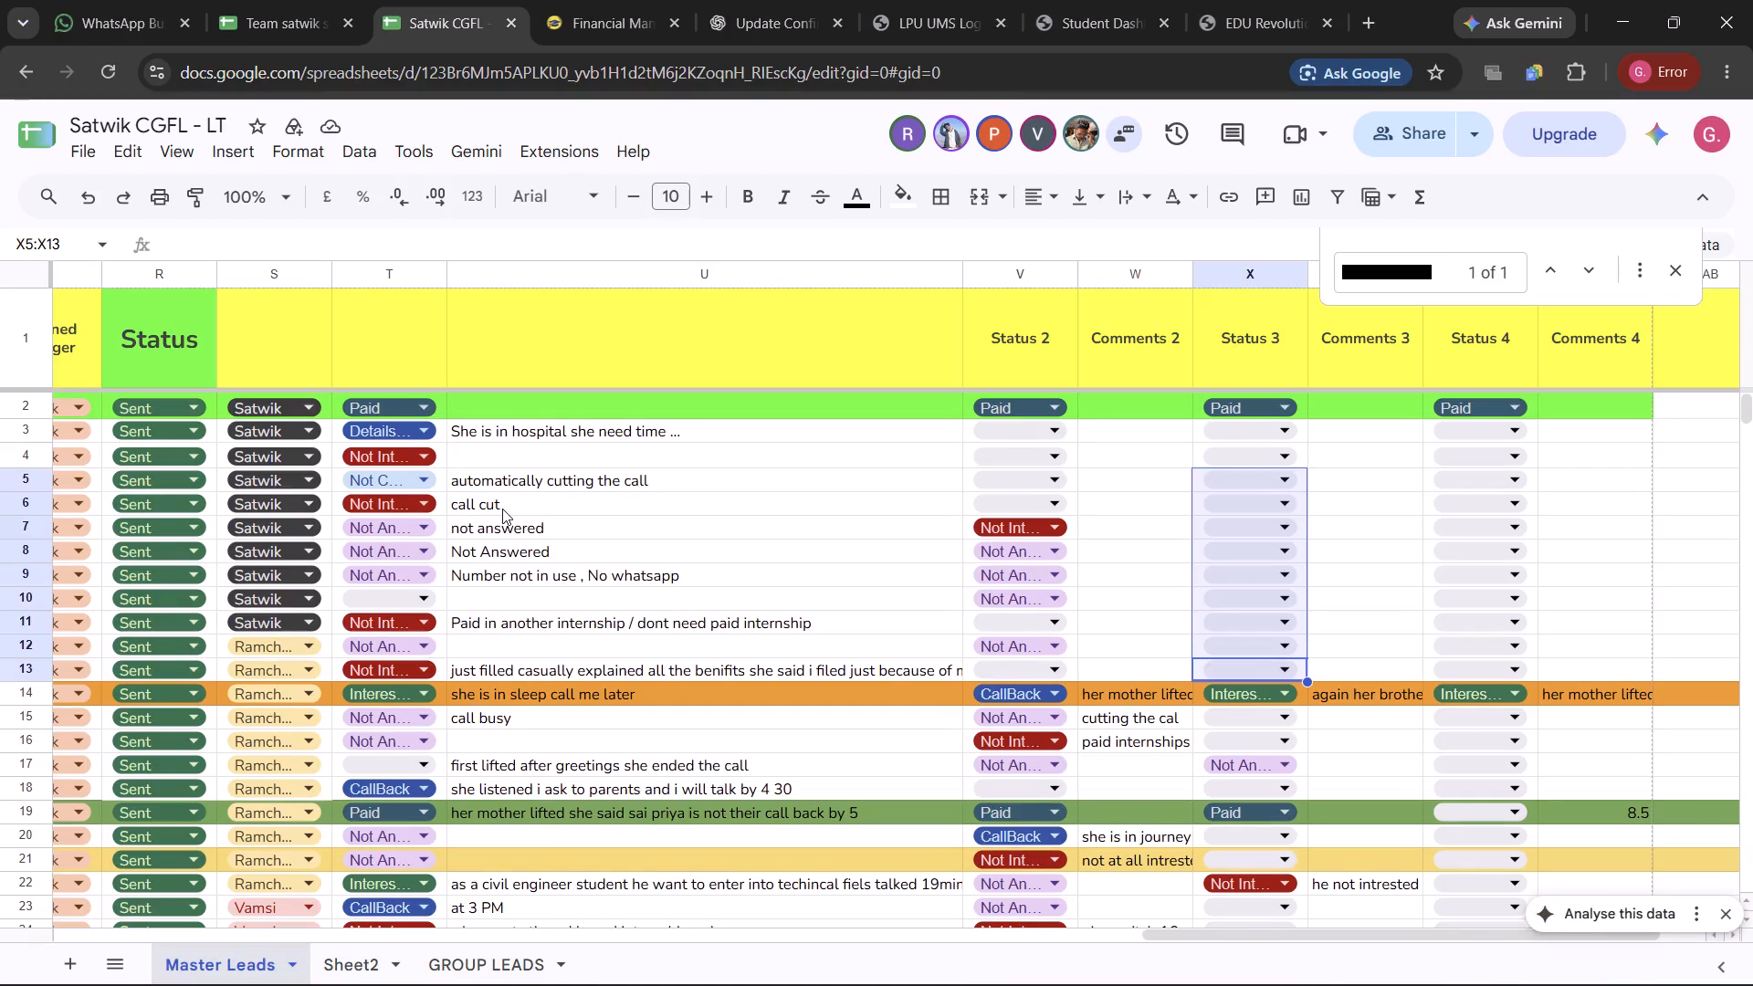
pyautogui.scroll(2, 502, 509)
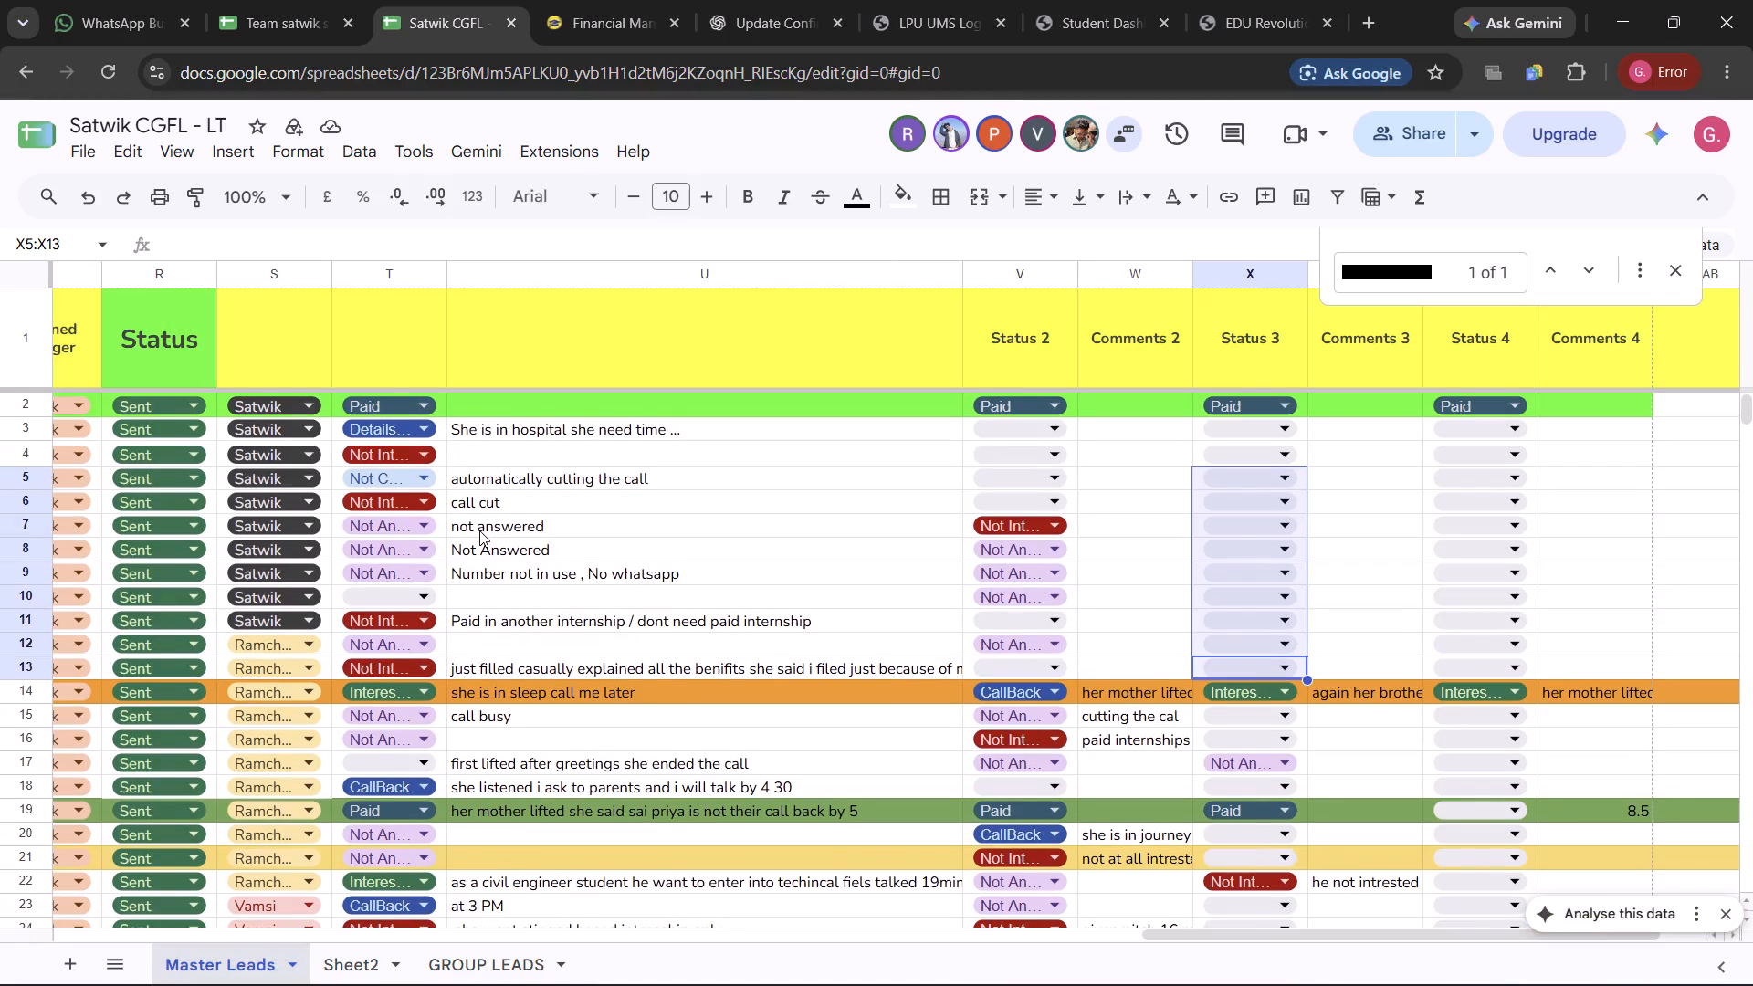
pyautogui.scroll(2, 479, 530)
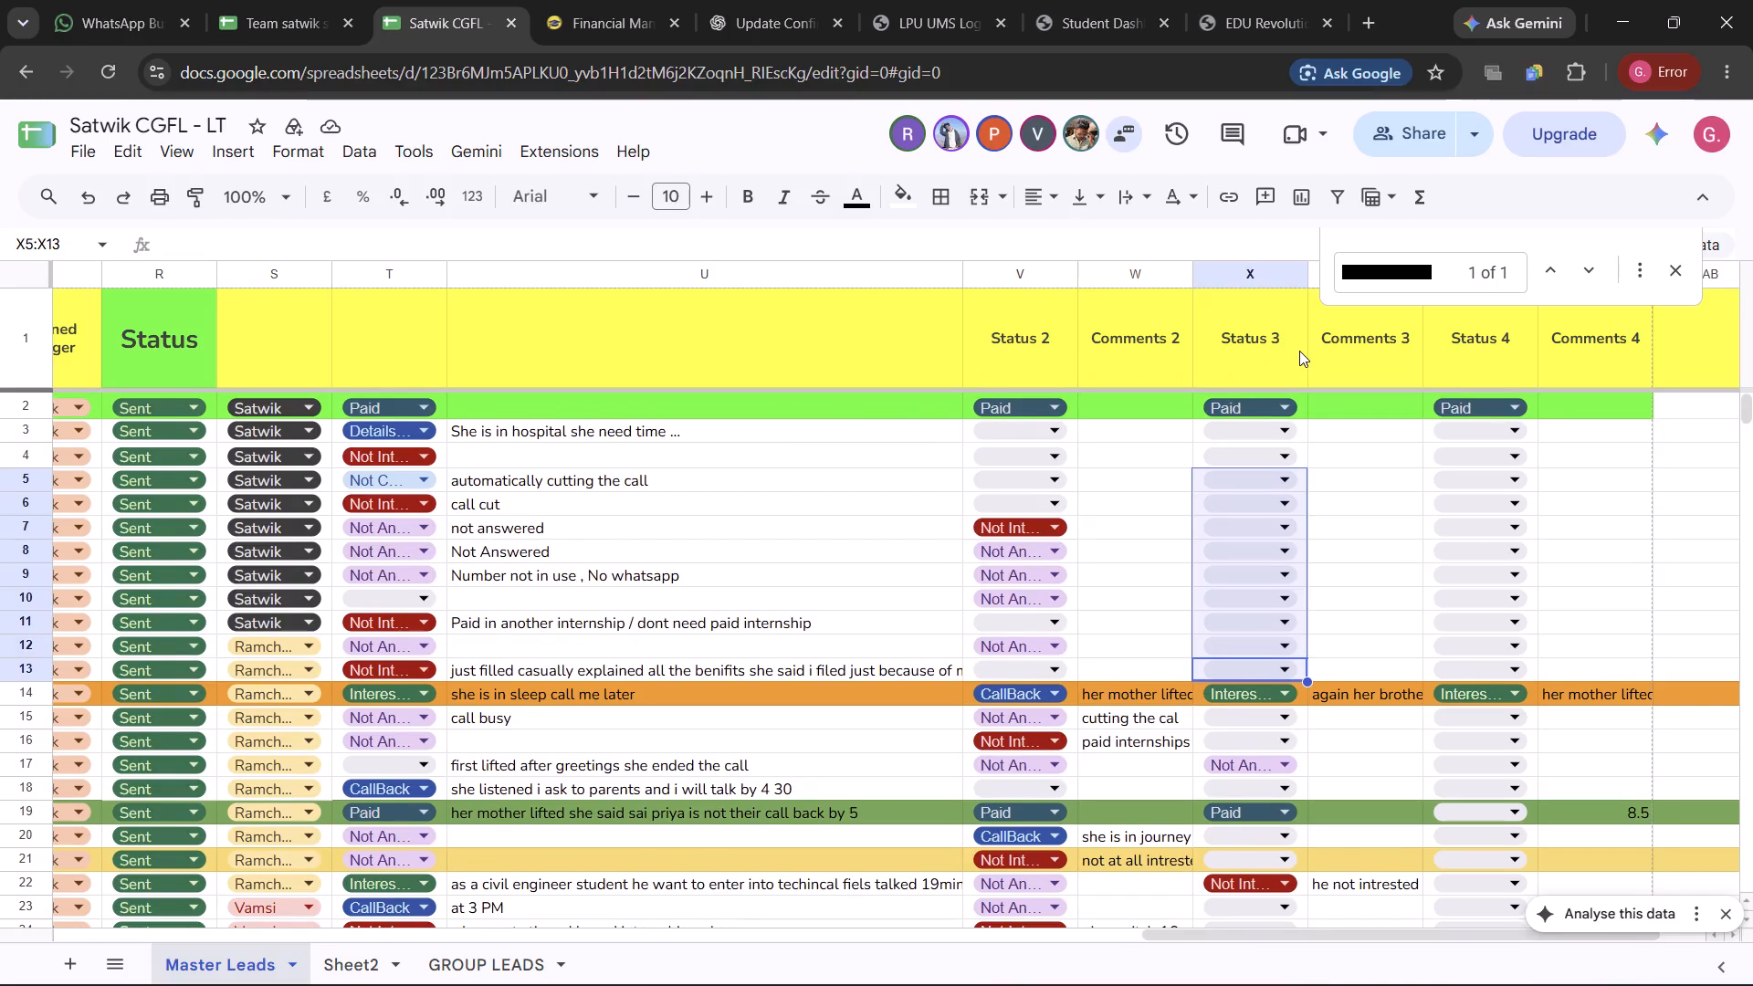
# Go to the phone number match in the Master Leads sheet and check that lead's interested internship domain, college and name.
pyautogui.click(1440, 273)
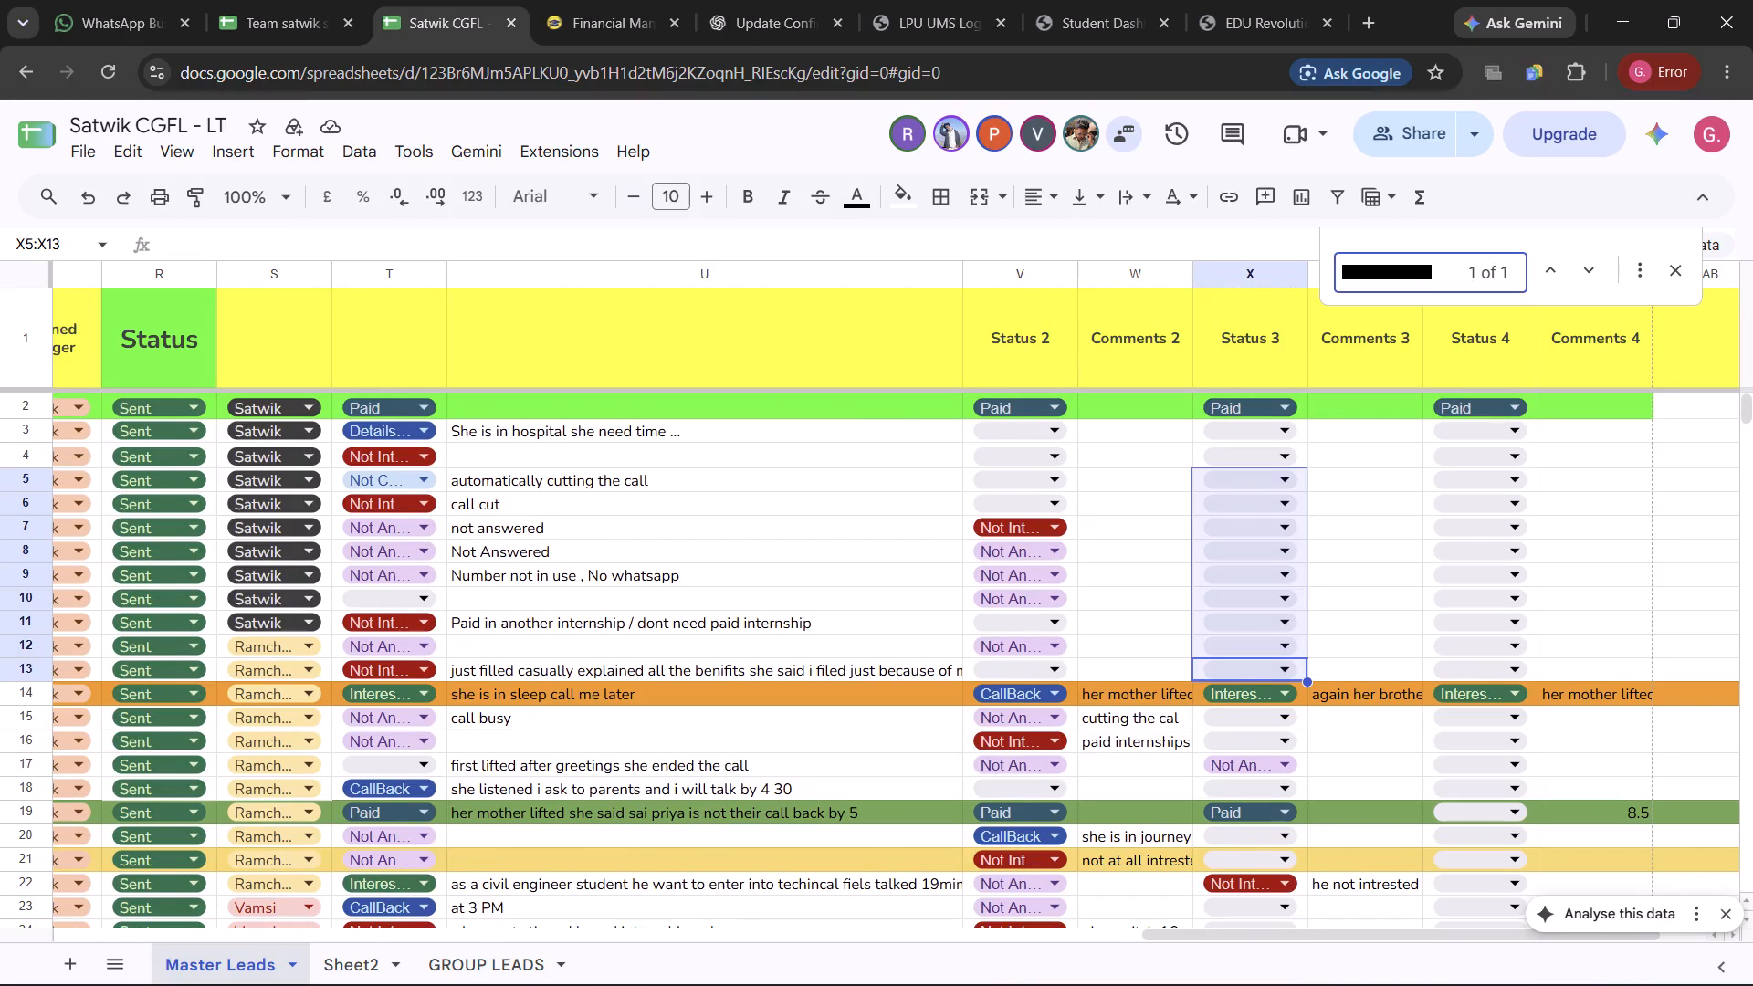
pyautogui.press('Return')
pyautogui.scroll(-1, 1002, 590)
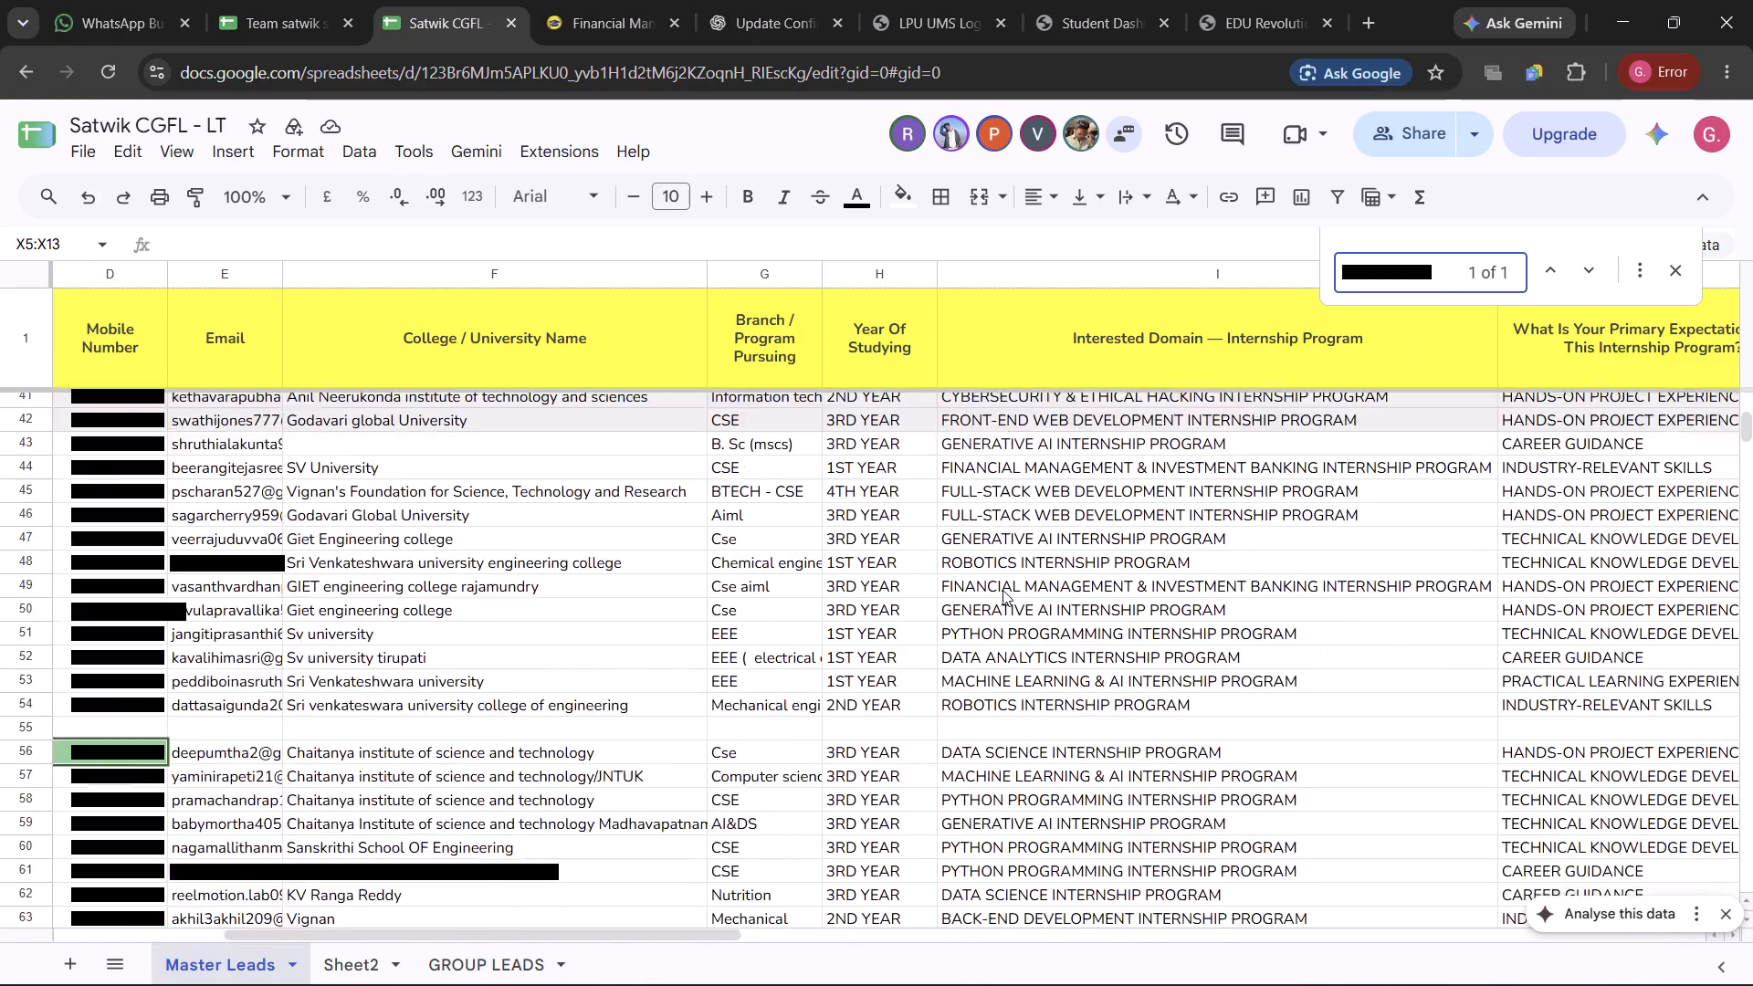
pyautogui.scroll(-1, 1002, 590)
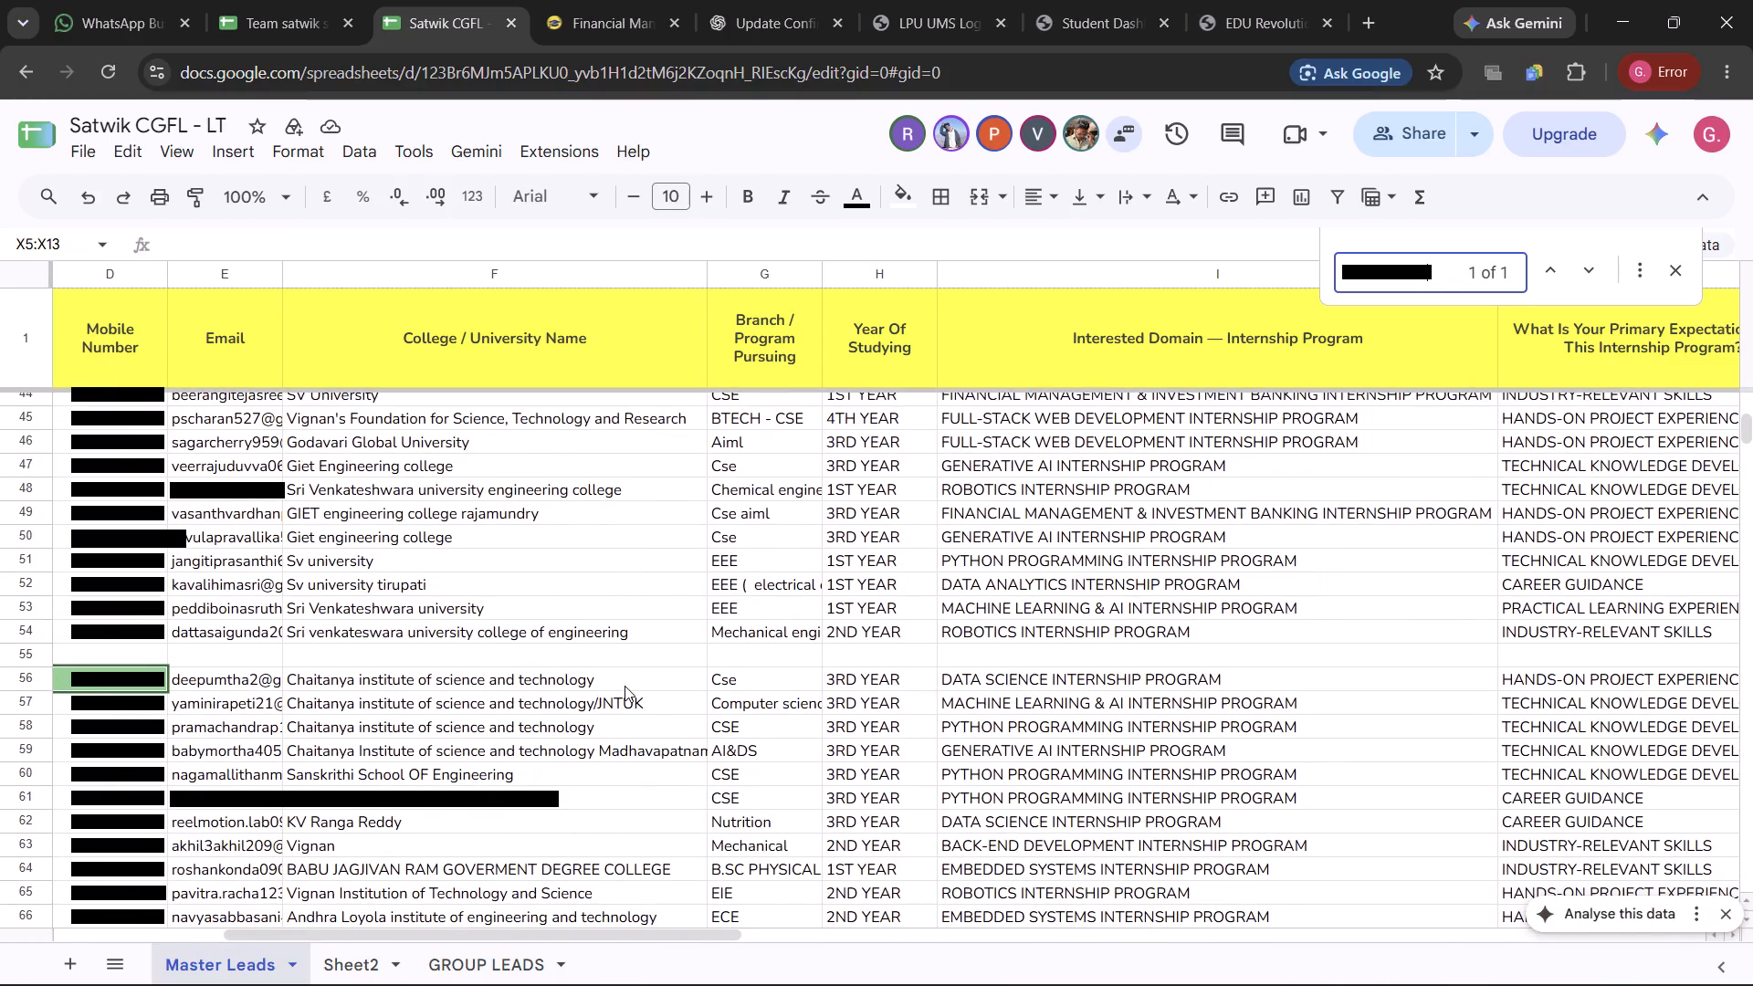
pyautogui.click(1233, 671)
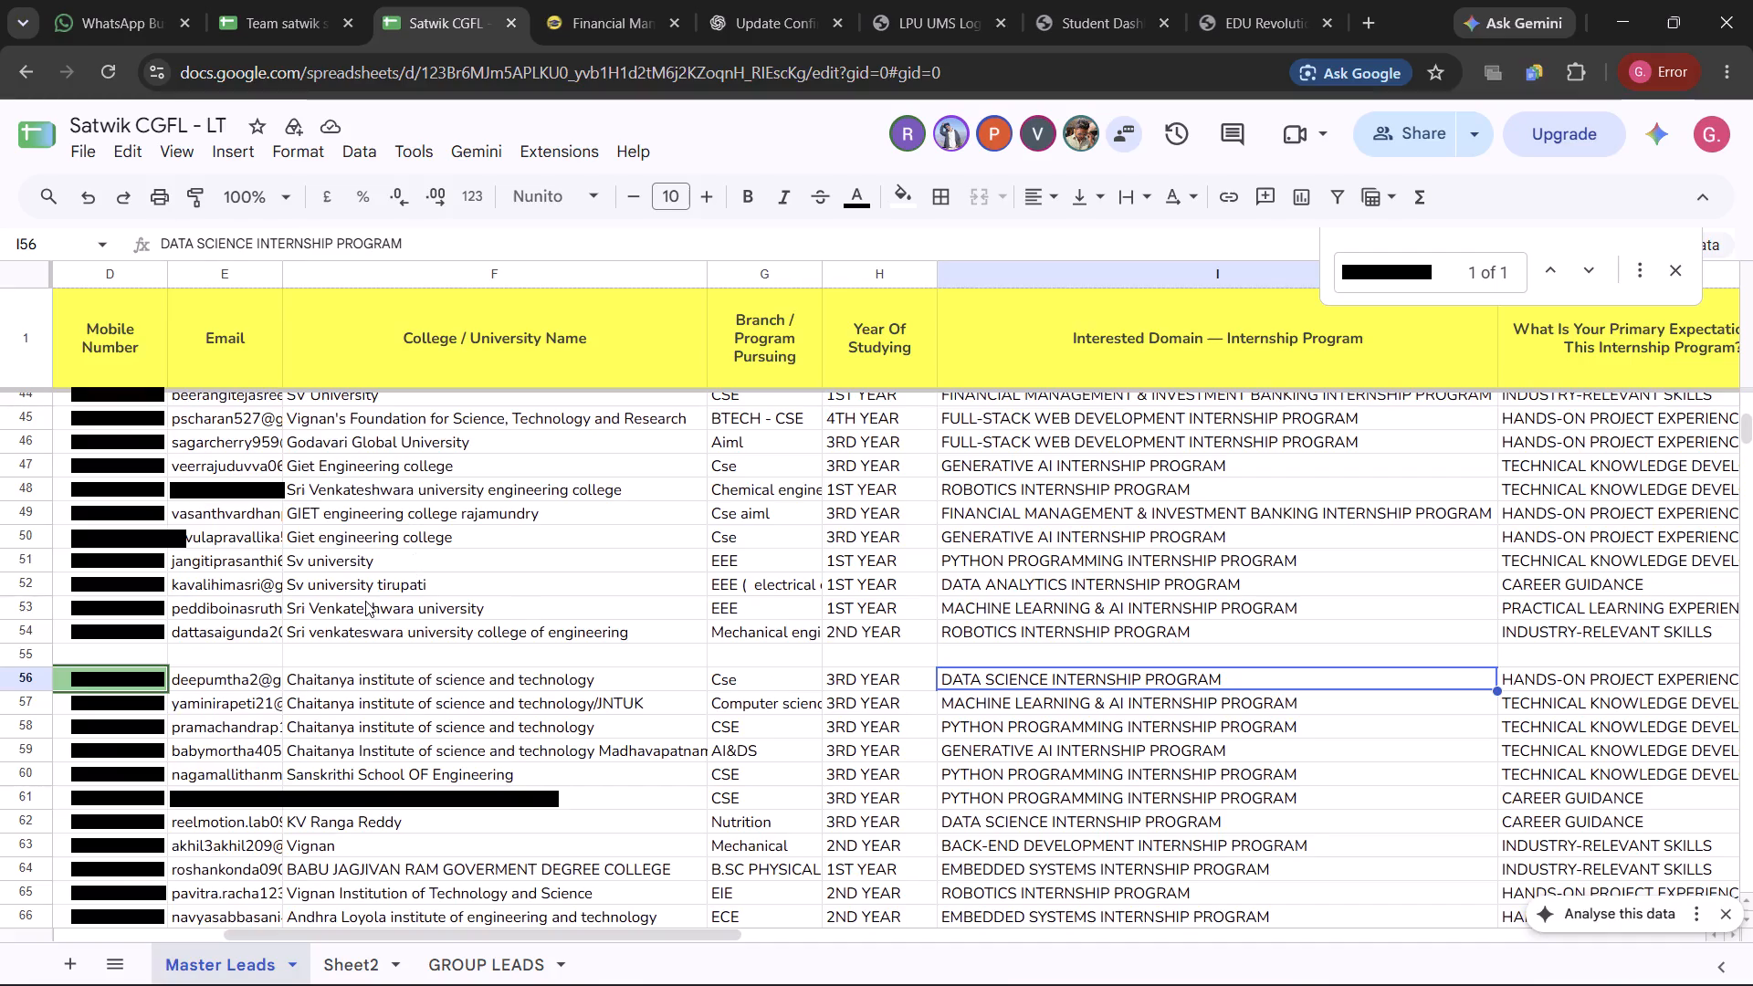
pyautogui.hscroll(3, 365, 601)
pyautogui.scroll(-1, 365, 601)
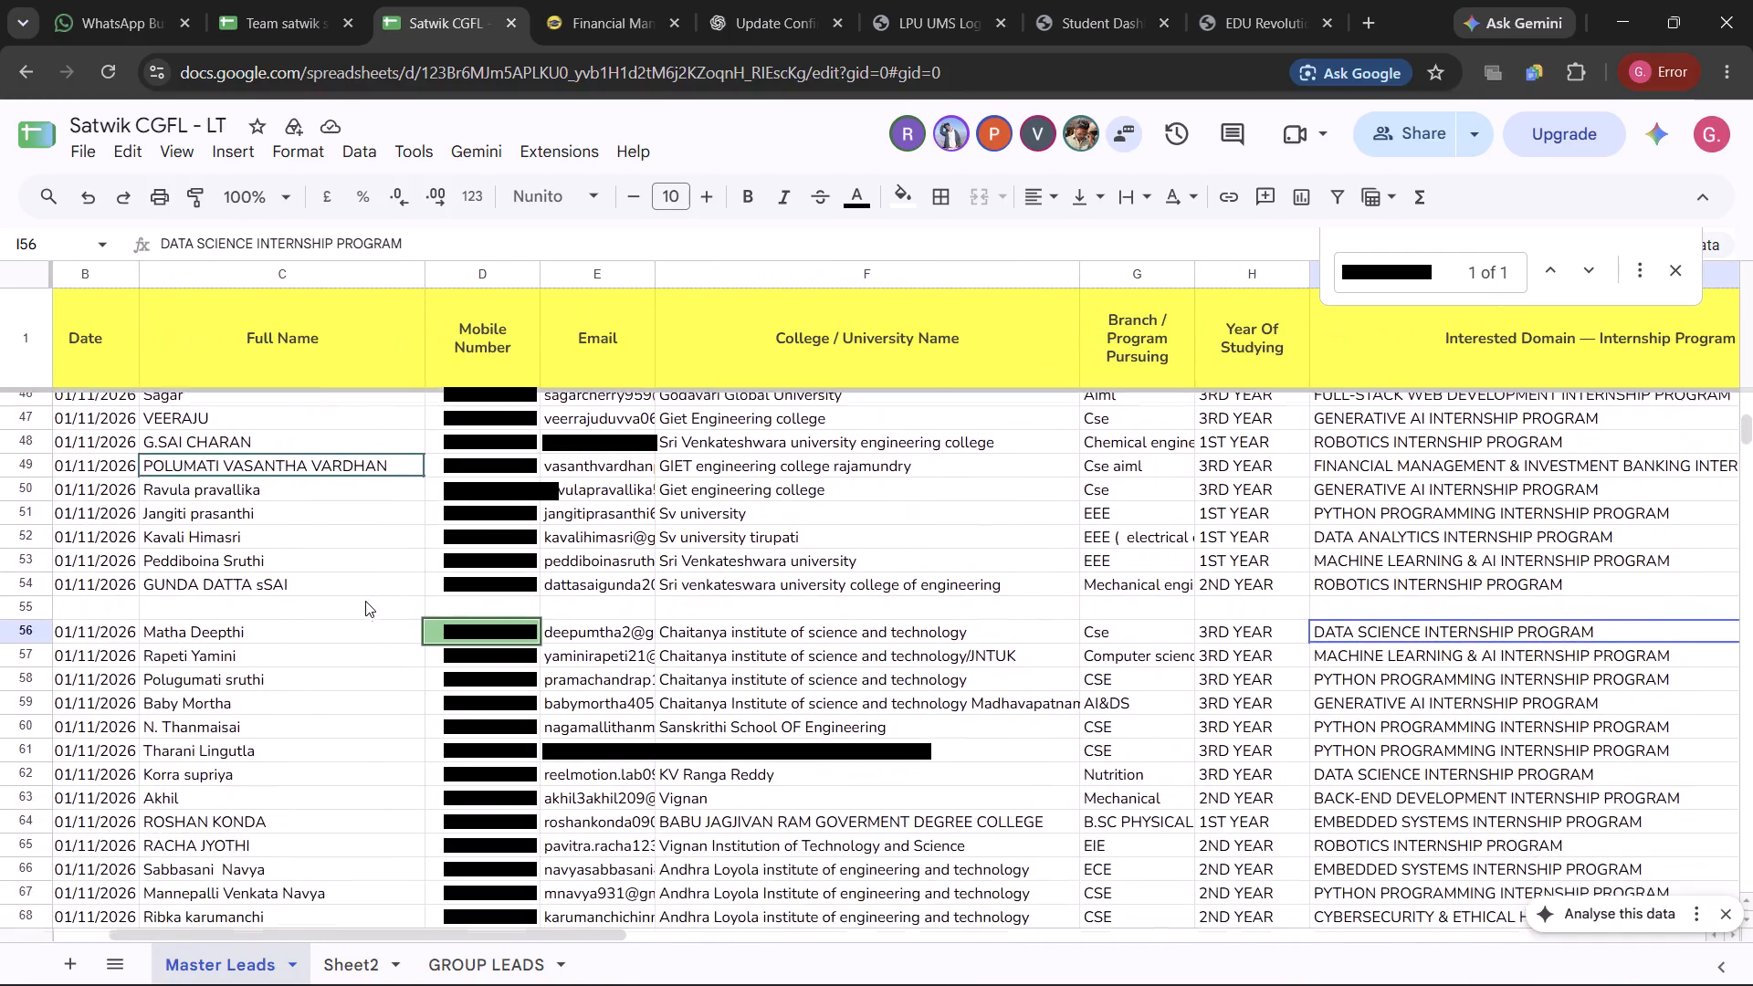
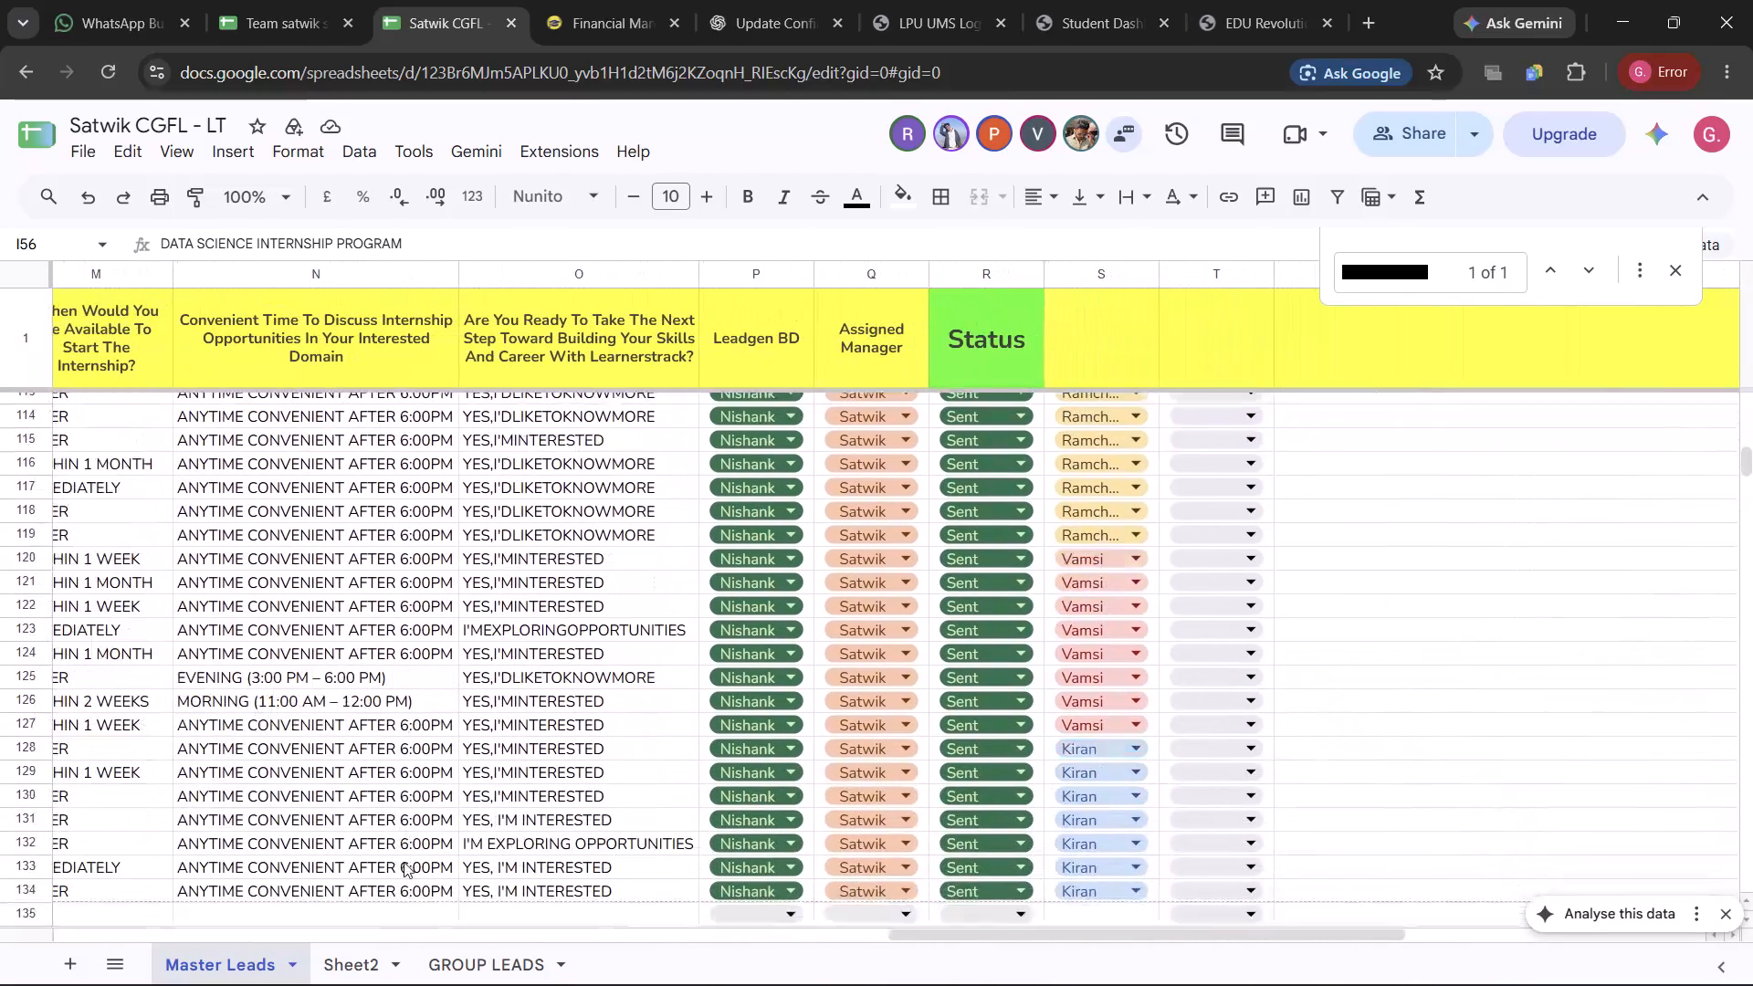
# Review the last filled rows of the Master Leads sheet, going across row 120 from the status columns back to the Date column.
pyautogui.scroll(-1, 404, 862)
pyautogui.hscroll(2, 404, 862)
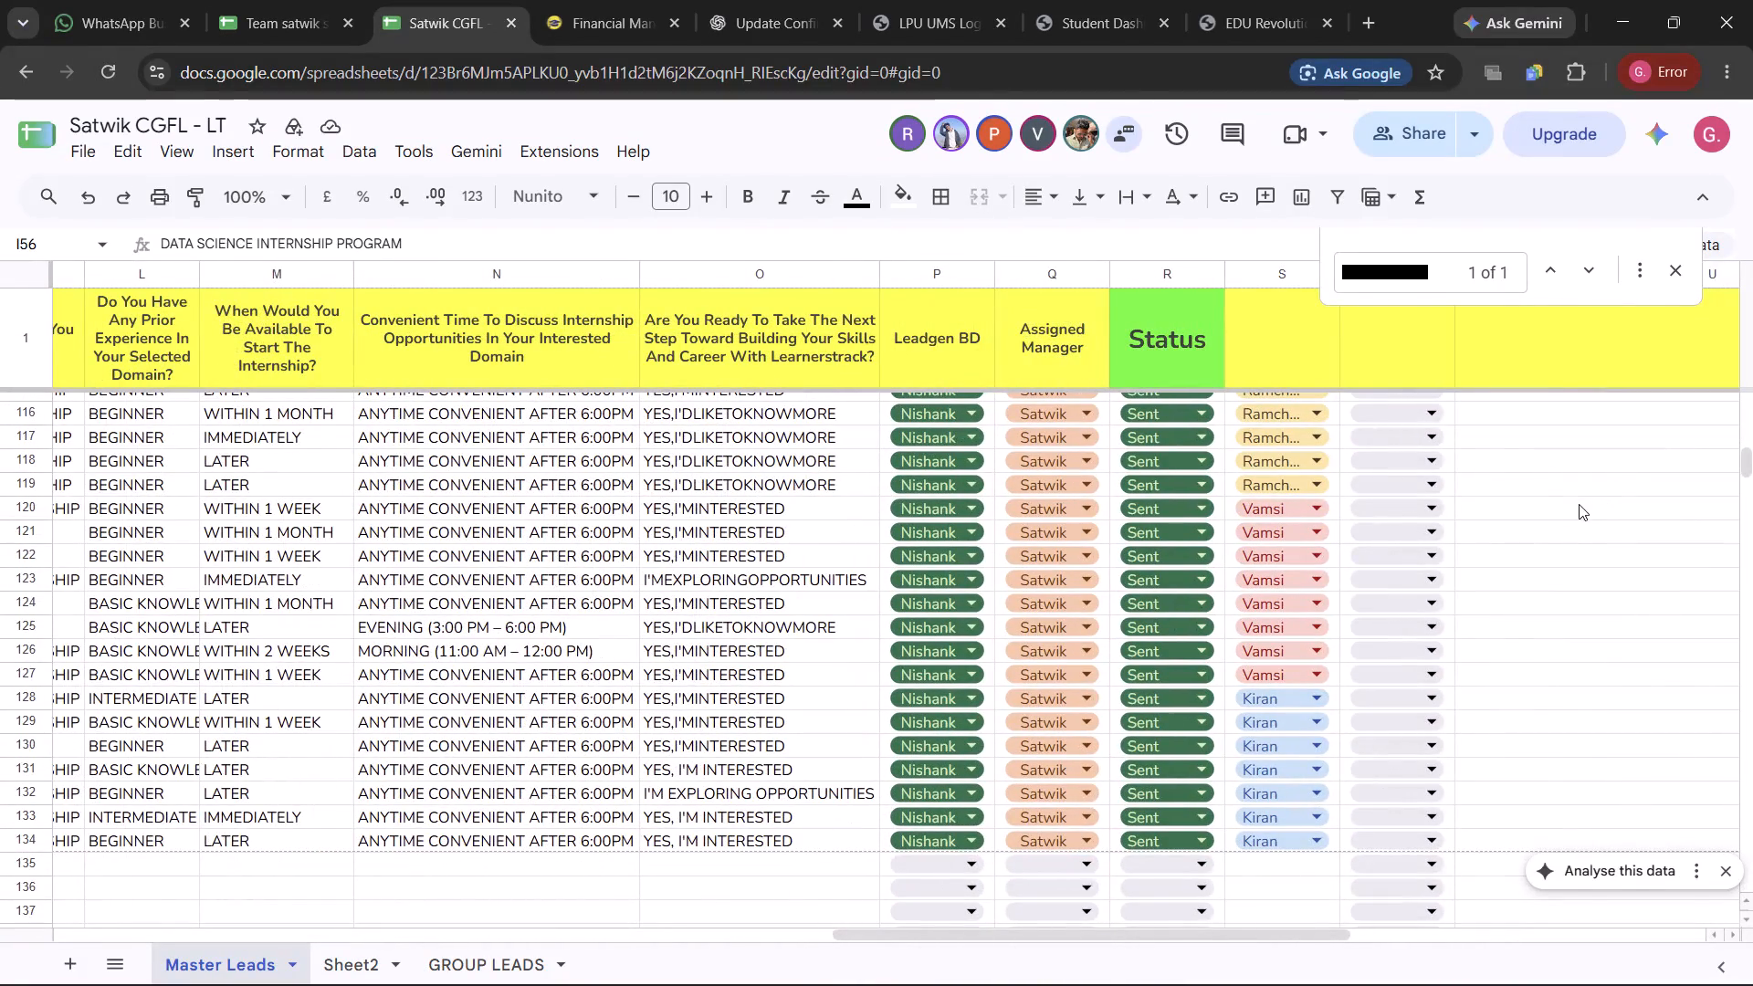
pyautogui.click(1578, 504)
pyautogui.press('Left')
pyautogui.press('Left')
pyautogui.press('Left')
pyautogui.press('Left')
pyautogui.press('Left')
pyautogui.press('Left')
pyautogui.press('Left')
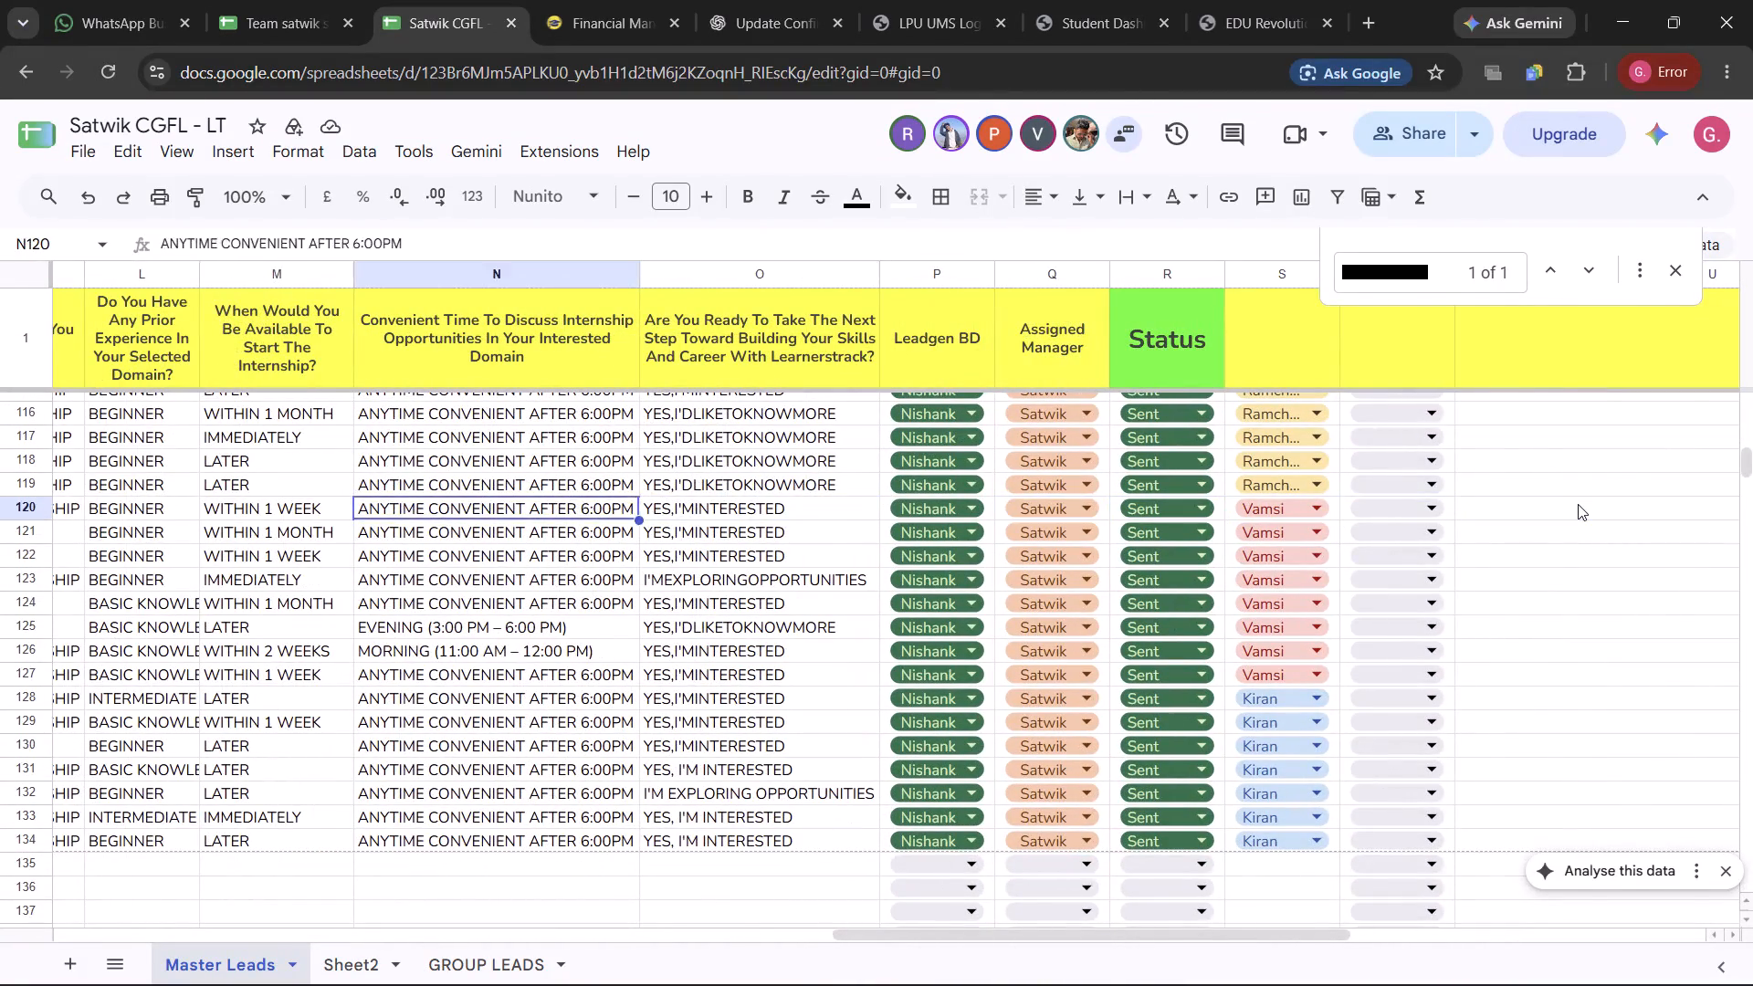
pyautogui.press('Left')
pyautogui.press('Left')
pyautogui.press('Left')
pyautogui.press('Left')
pyautogui.press('Left')
pyautogui.press('Left')
pyautogui.press('Left')
pyautogui.press('Left')
pyautogui.press('Left')
pyautogui.press('Left')
pyautogui.press('Left')
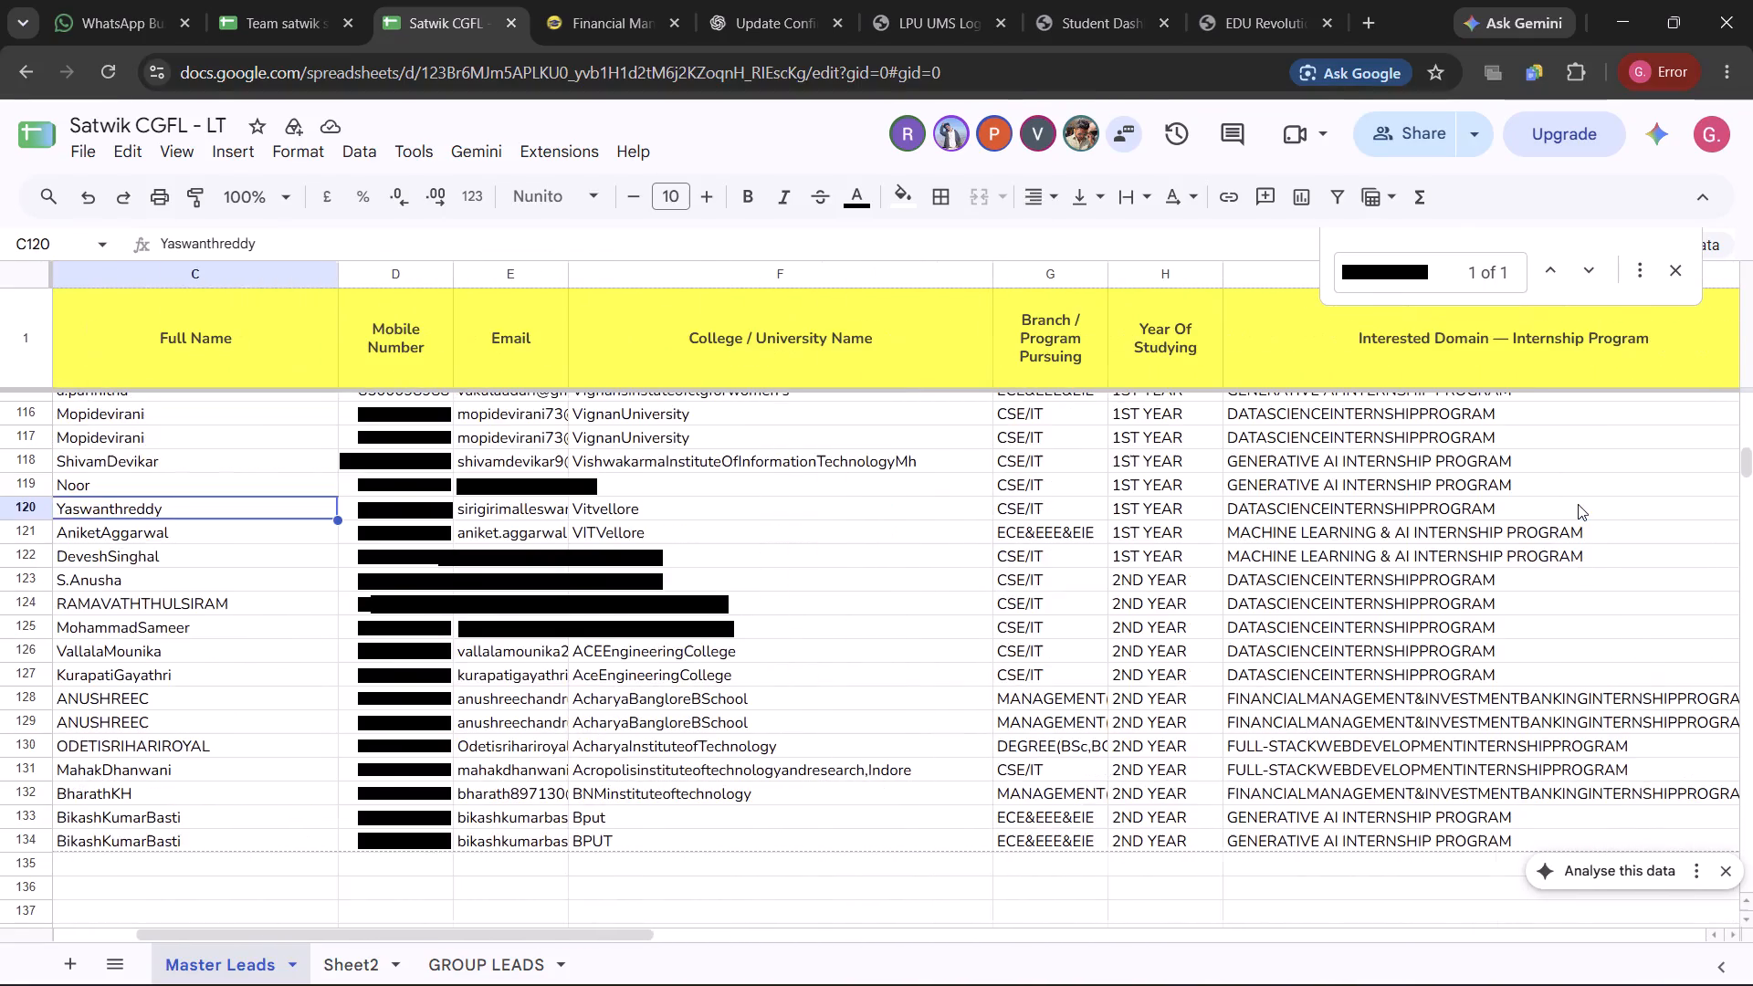
pyautogui.press('Left')
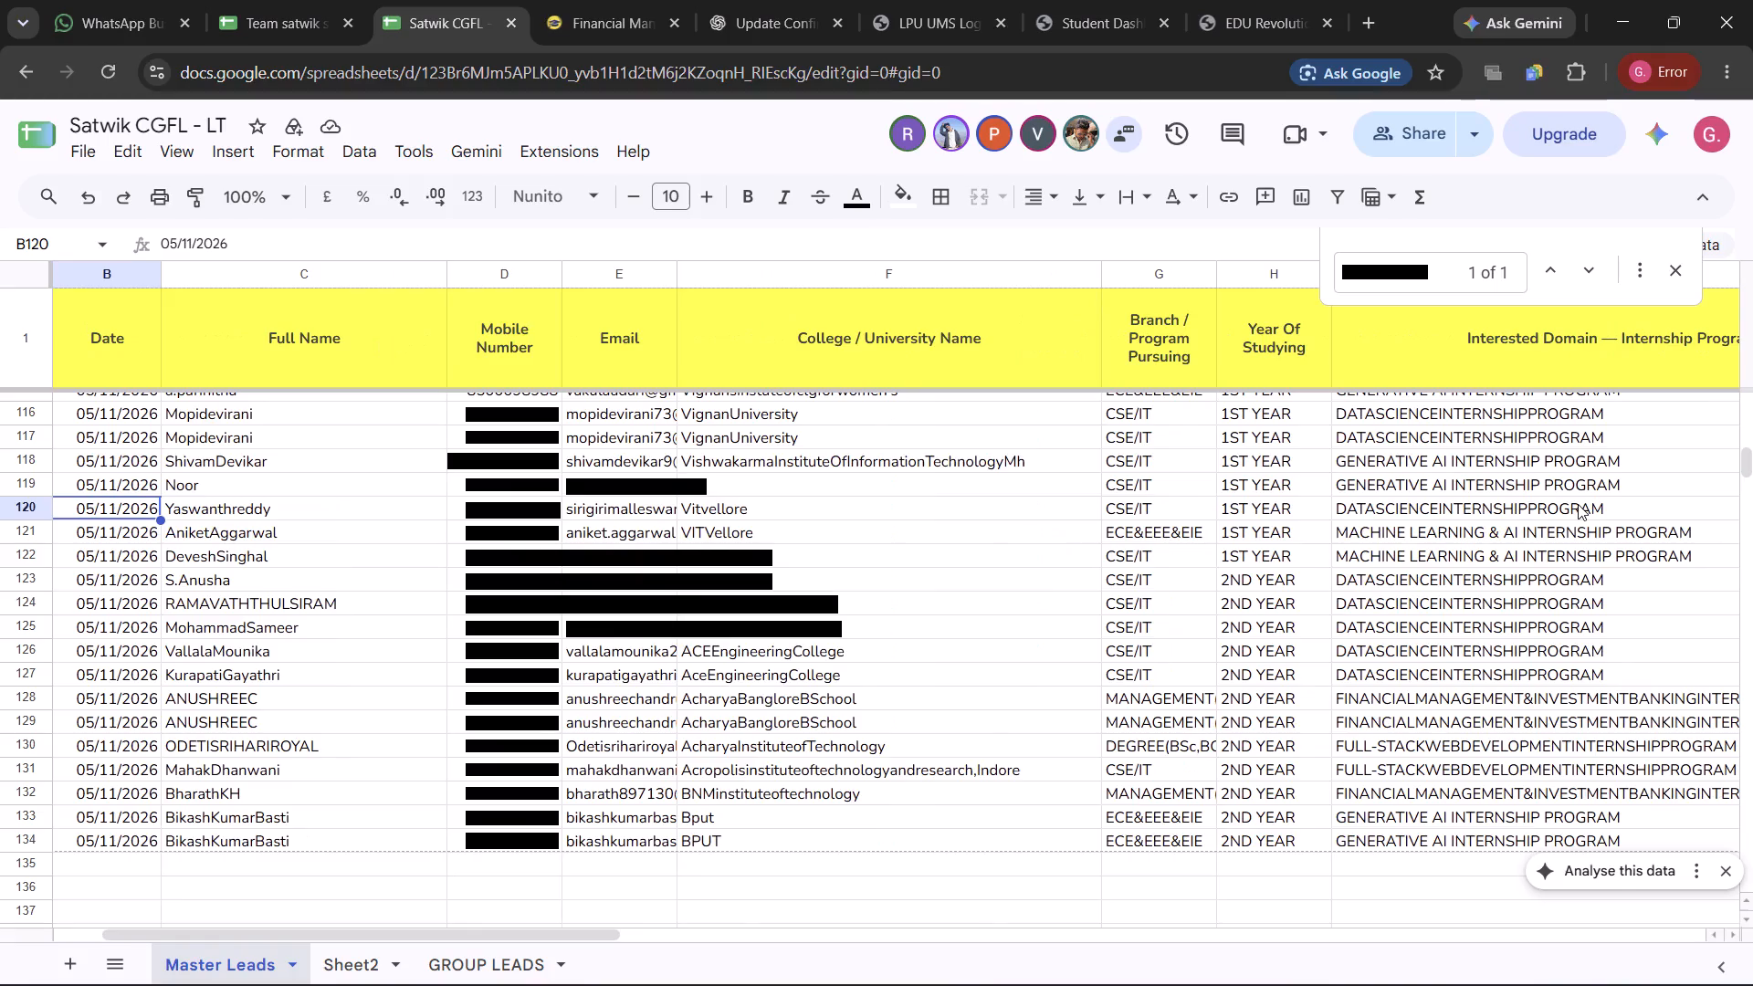
# Move the lead in row 120 of Master Leads down to row 123.
pyautogui.moveTo(47, 517); pyautogui.dragTo(47, 566)
pyautogui.click(42, 515)
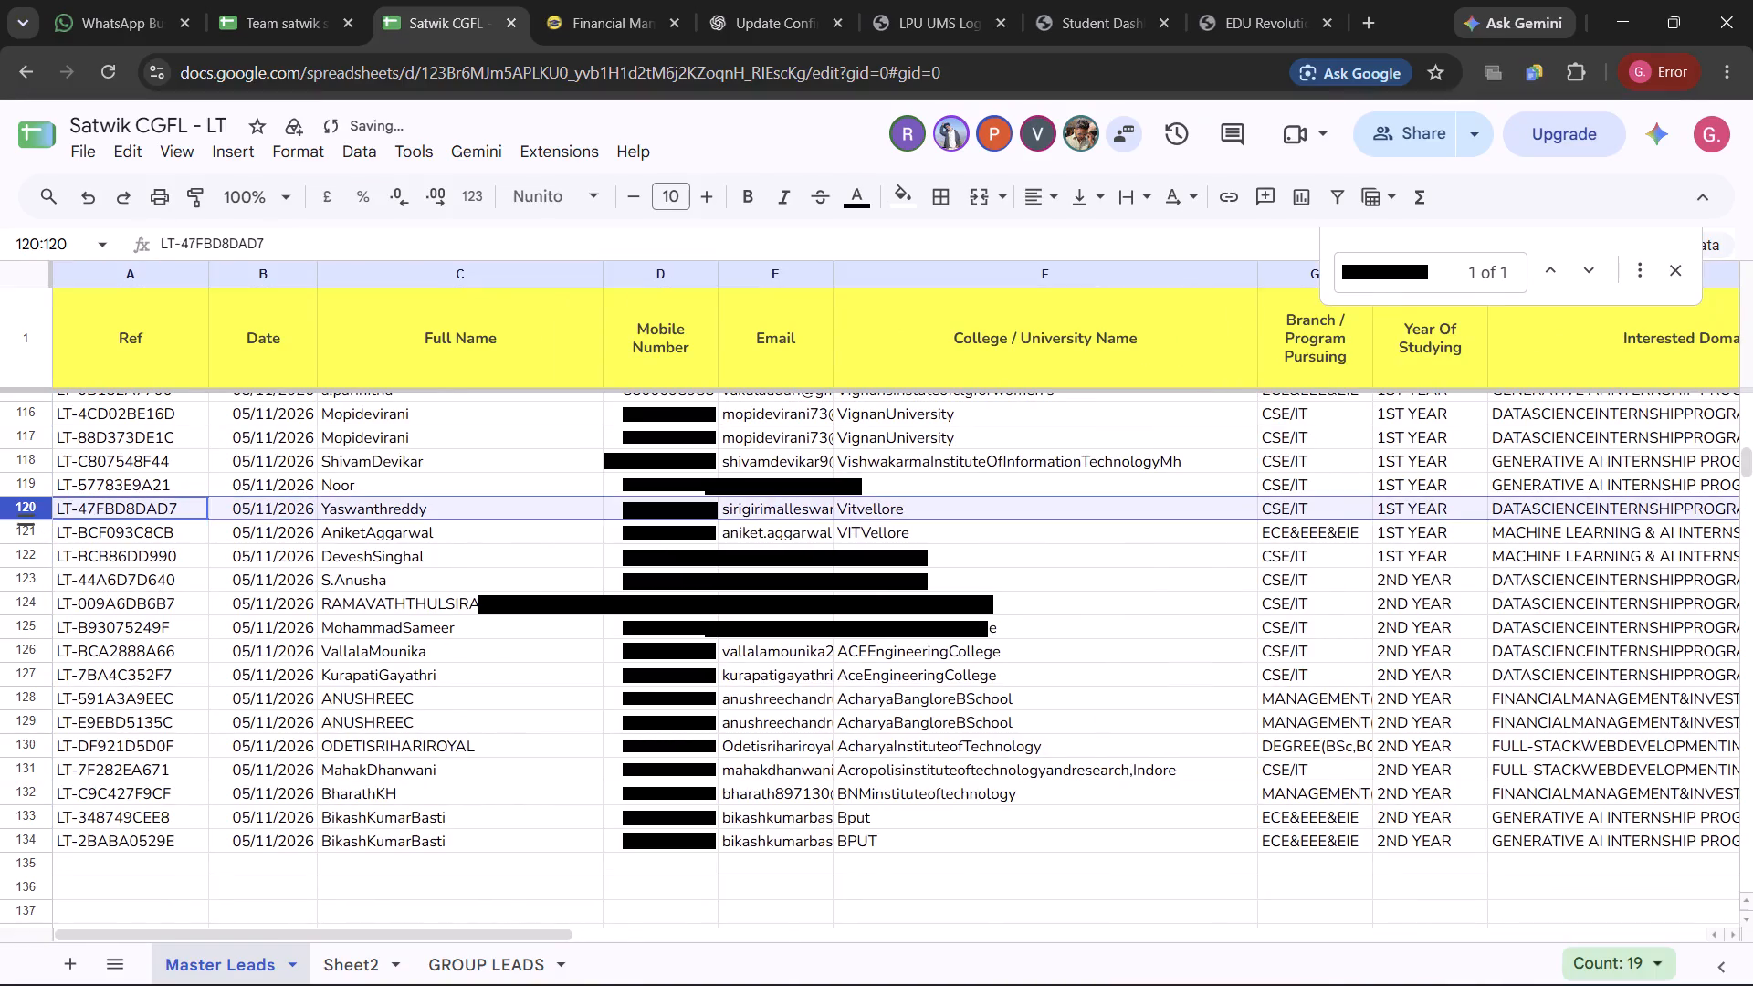
pyautogui.moveTo(42, 515); pyautogui.dragTo(32, 572)
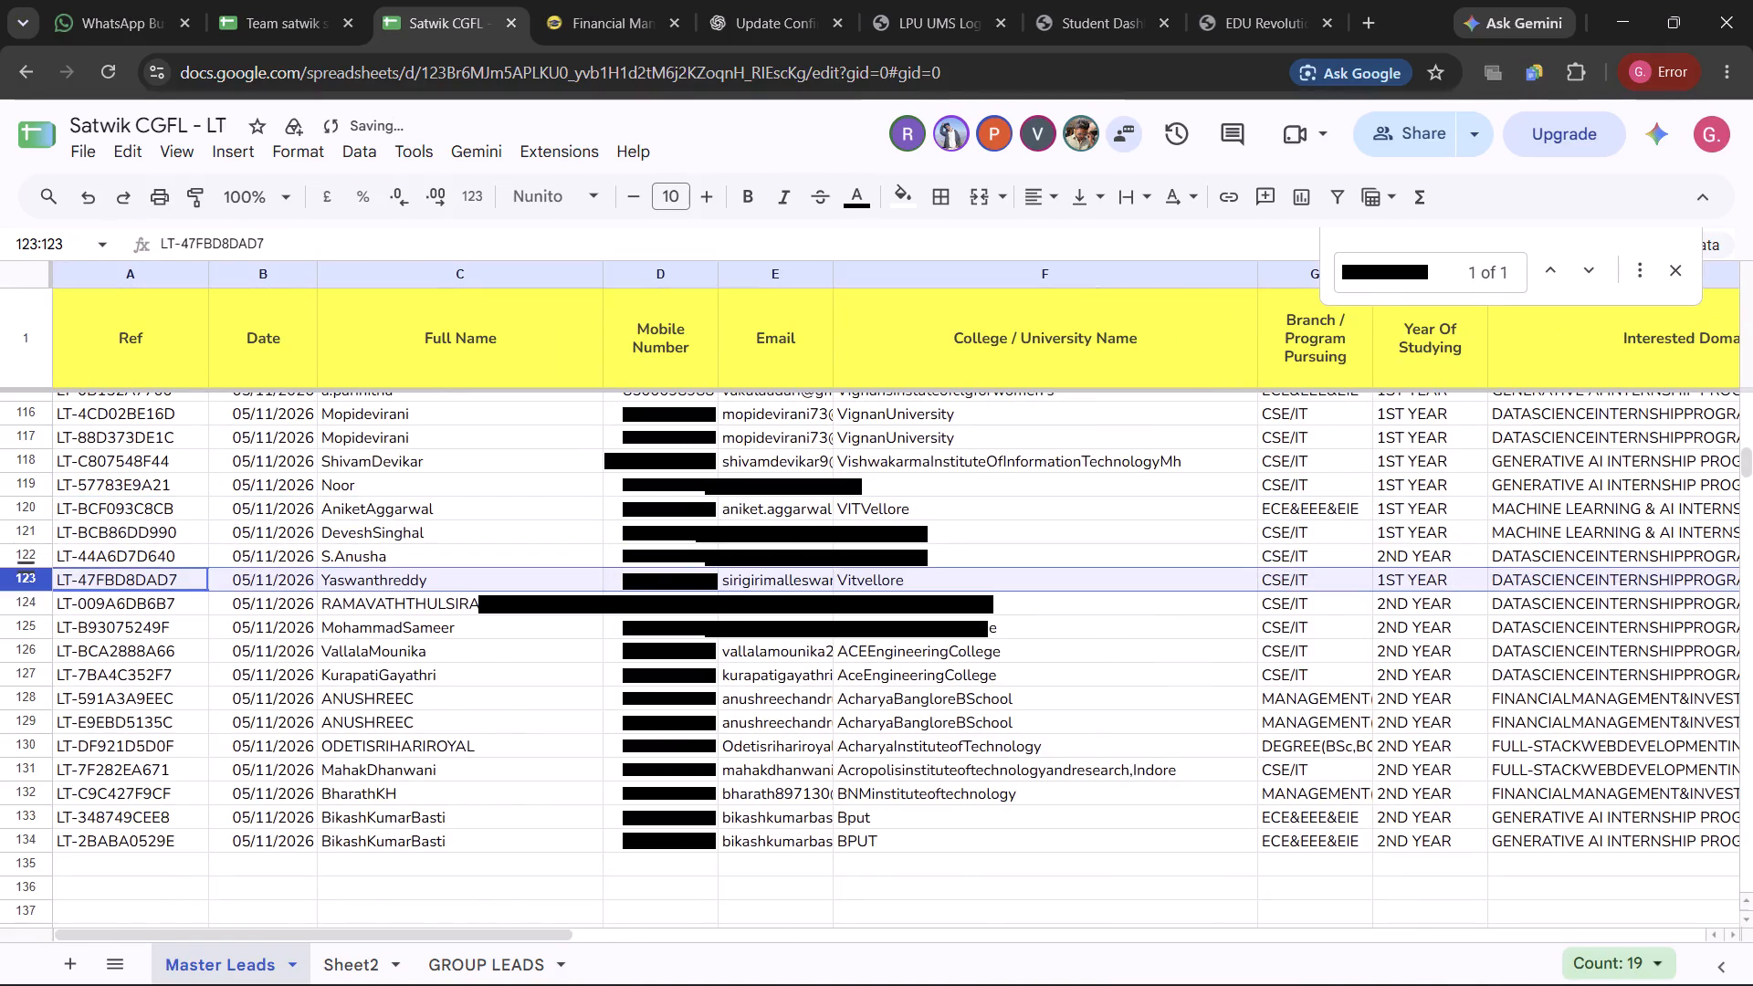
# Move the lead in row 119 down two places to row 121.
pyautogui.click(43, 483)
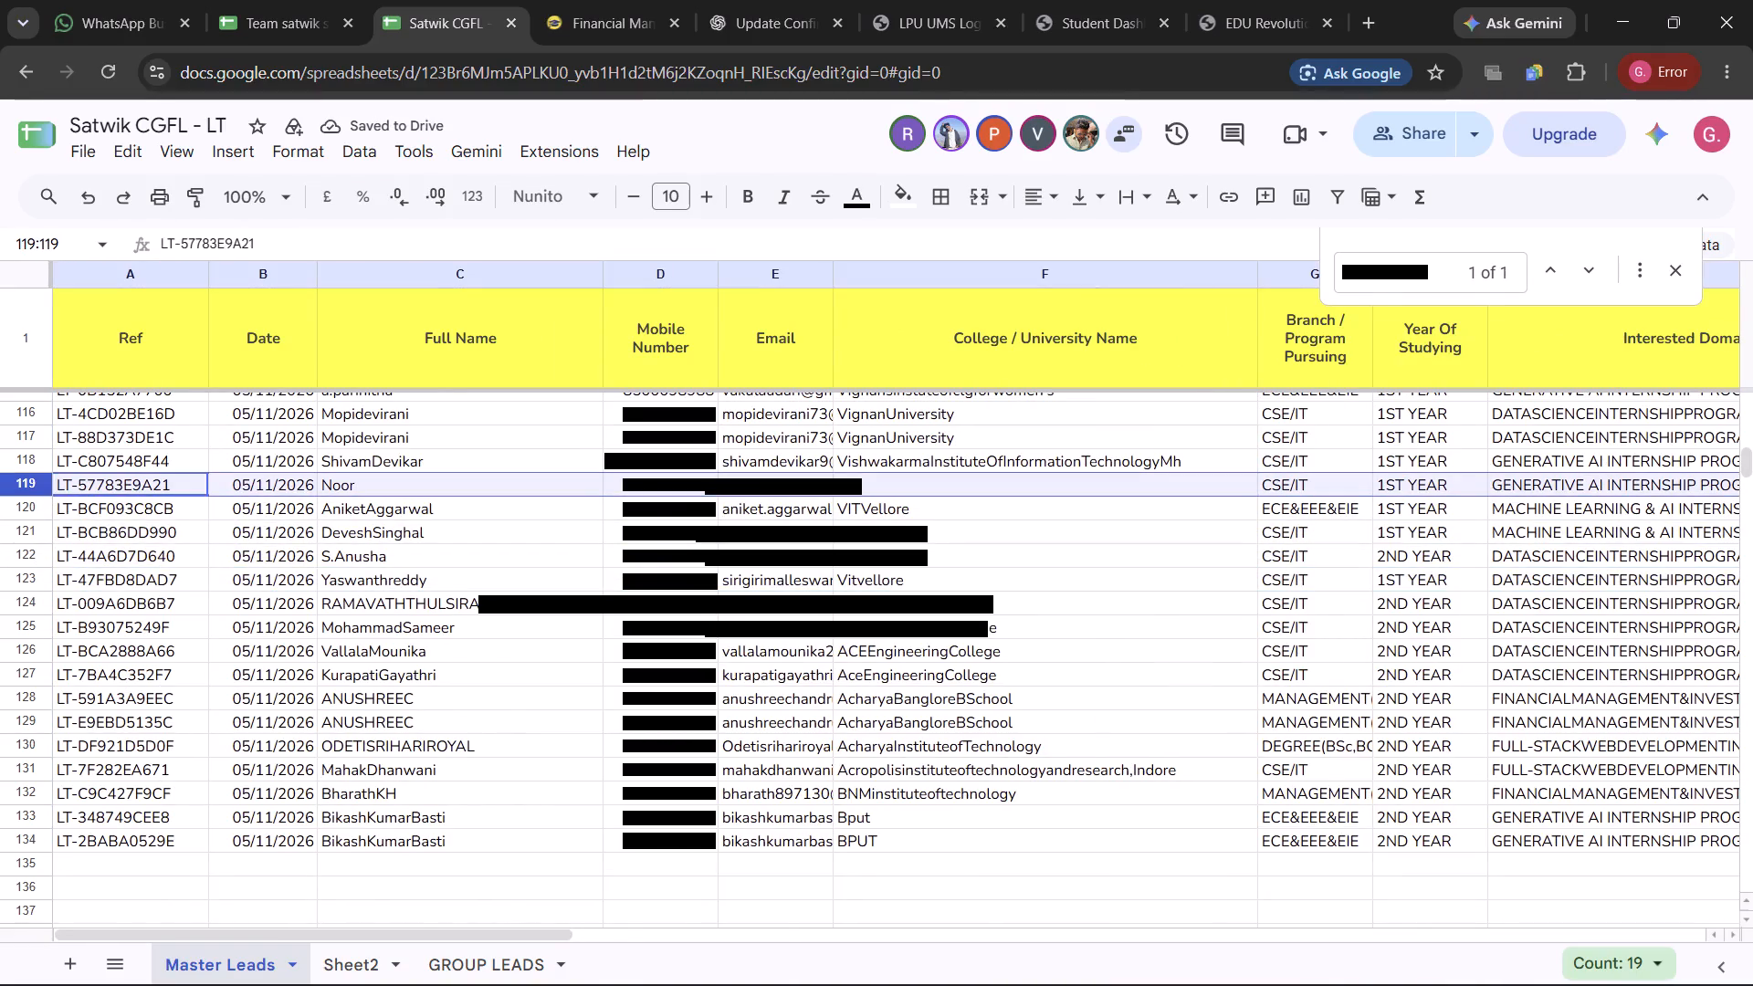
pyautogui.moveTo(43, 491); pyautogui.dragTo(119, 543)
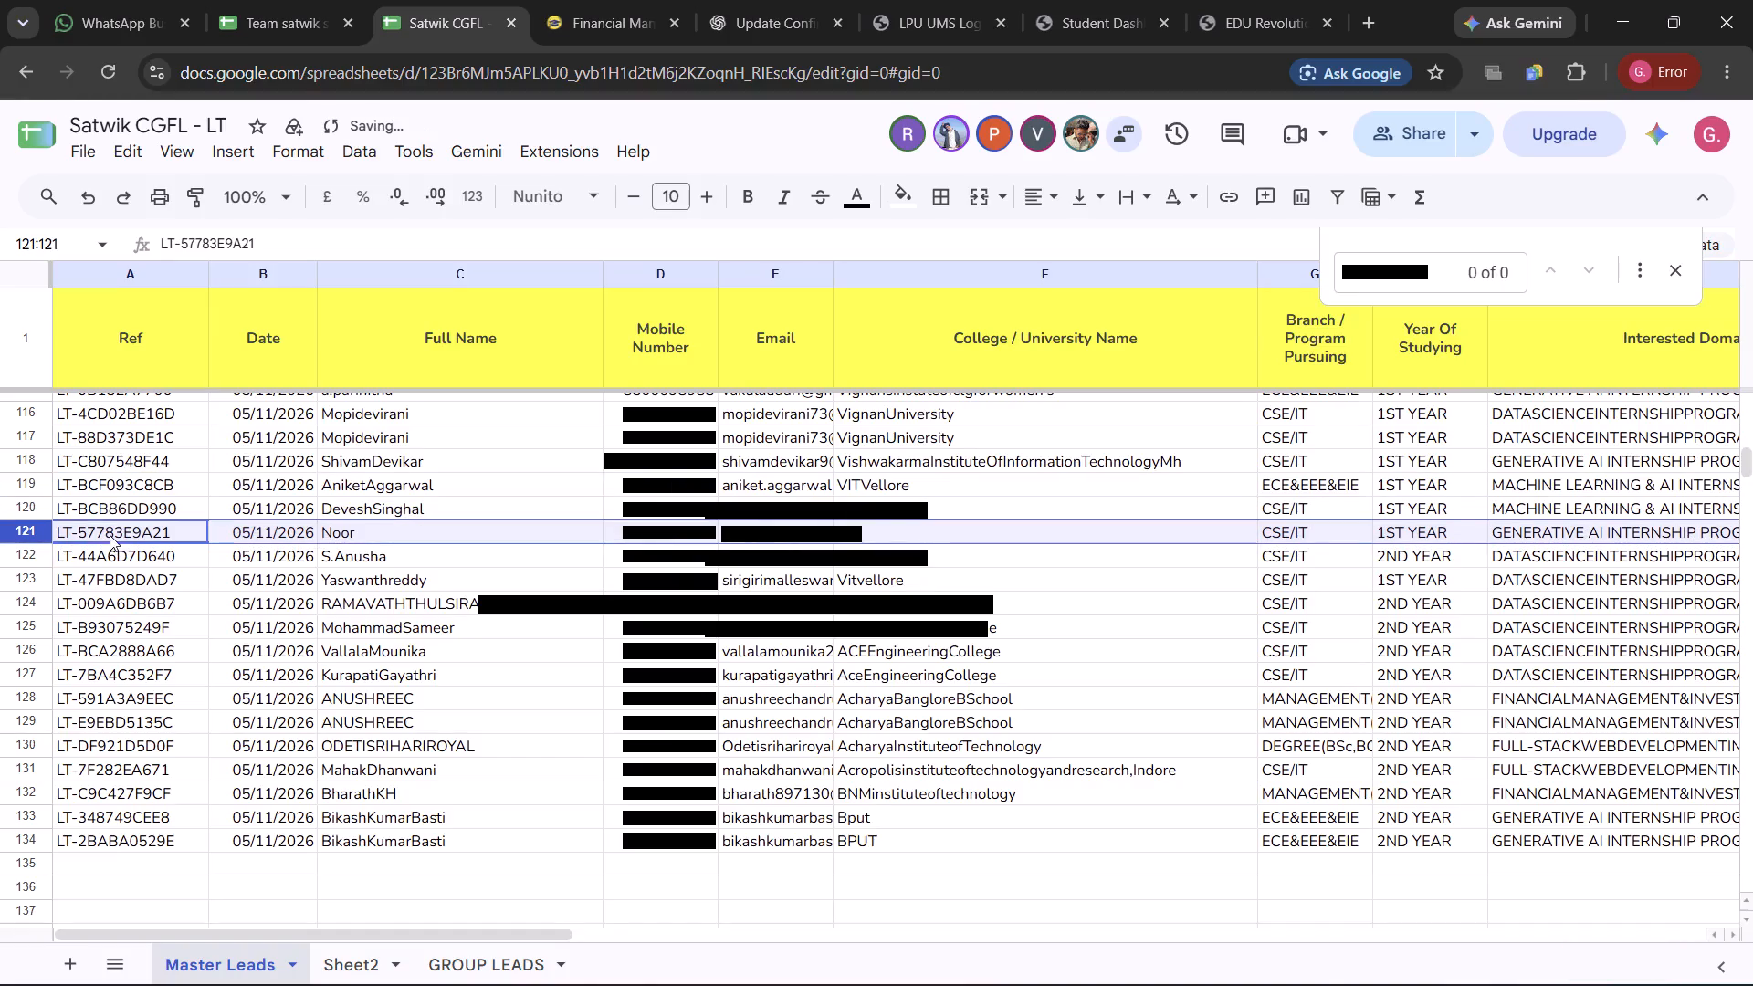
# Change the assignee in column S for the lead in row 121 to Vamsi.
pyautogui.hscroll(5, 127, 489)
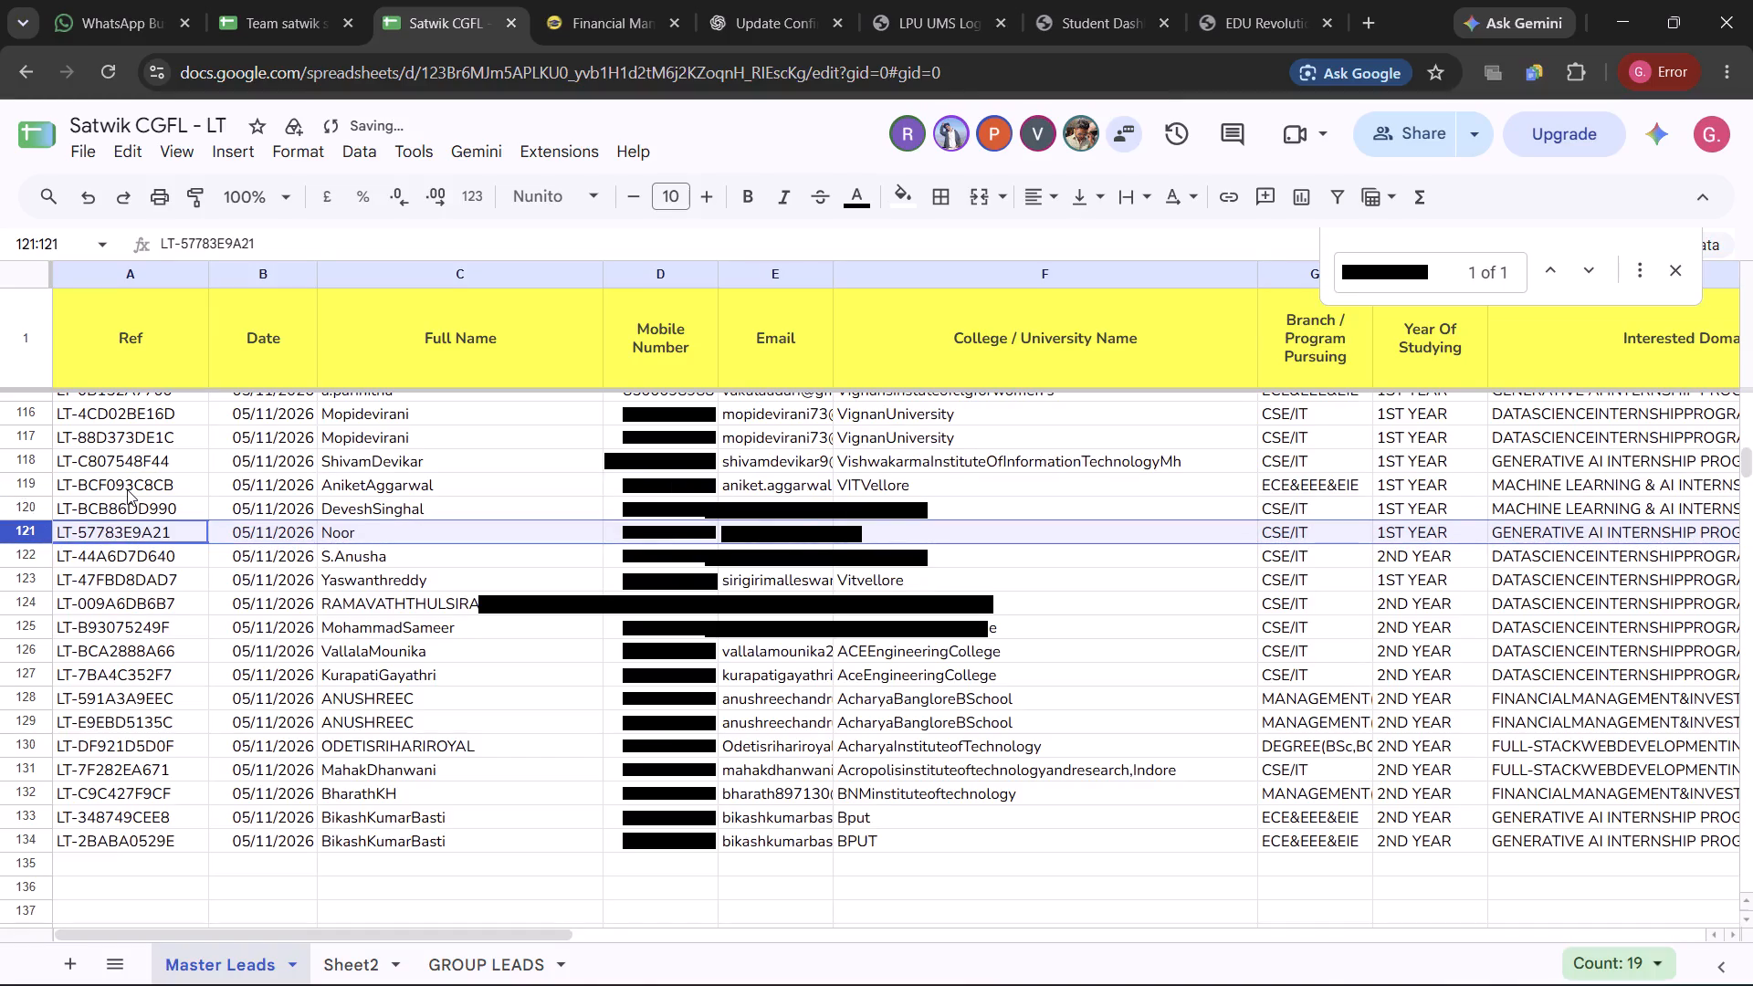
pyautogui.hscroll(5, 127, 489)
pyautogui.hscroll(-1, 252, 543)
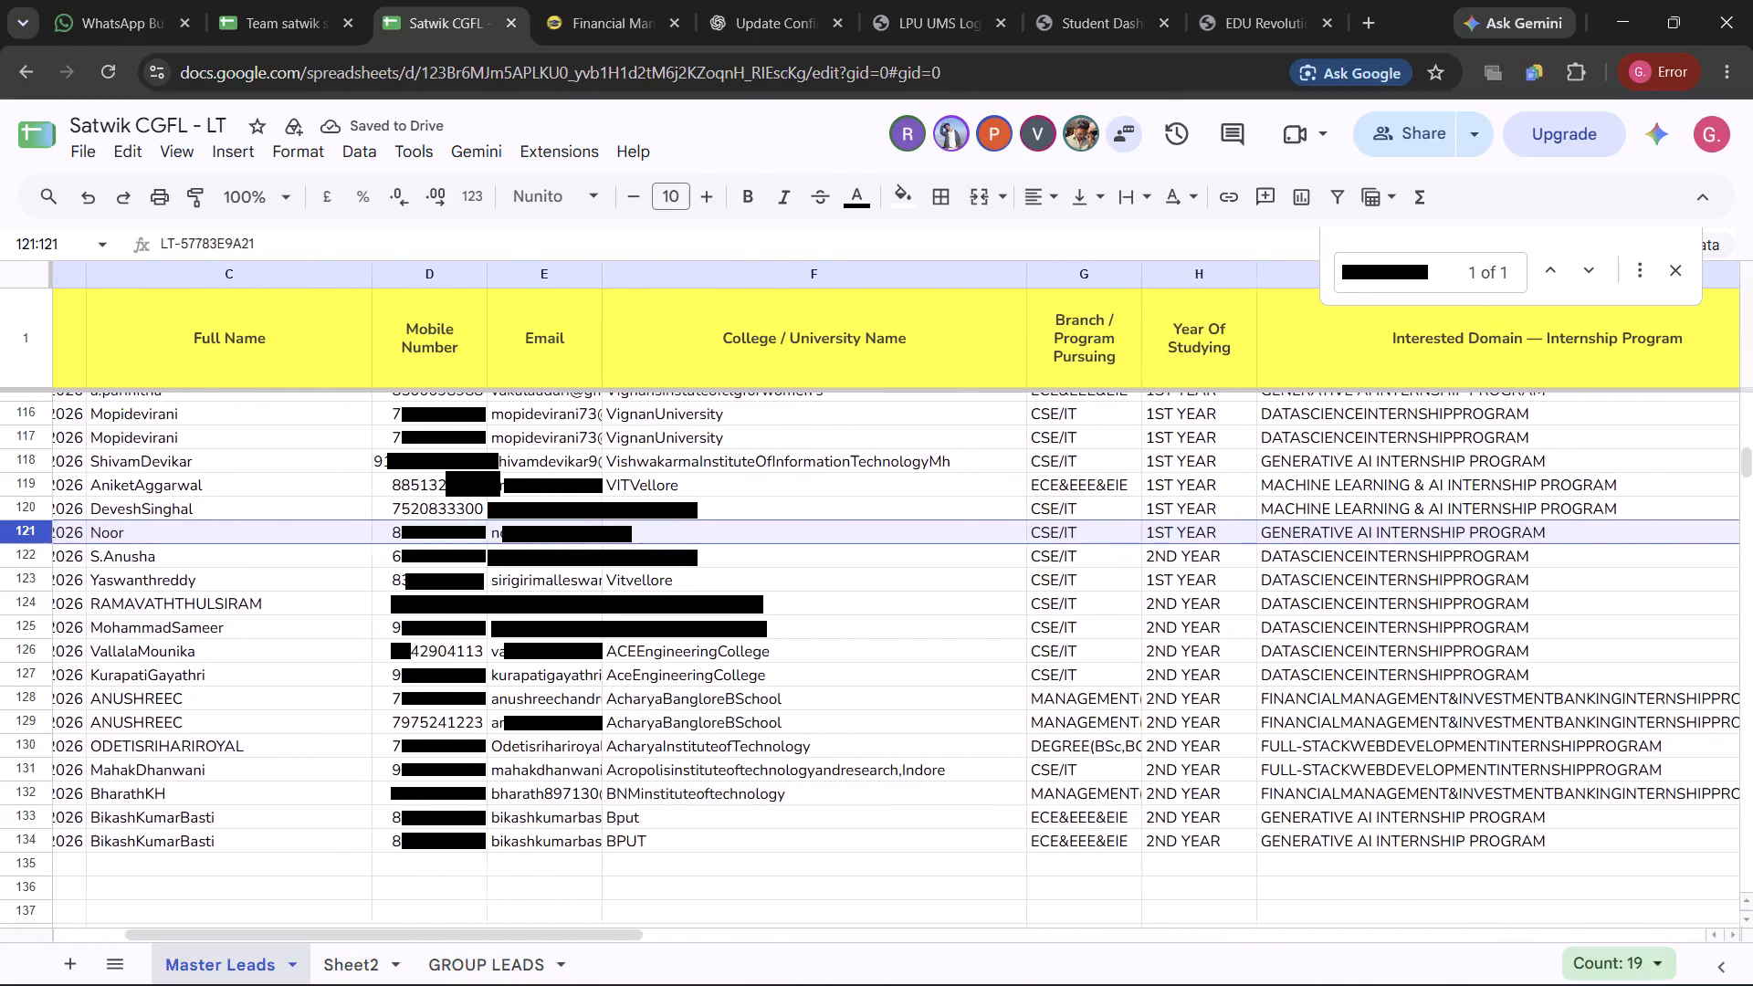
pyautogui.hscroll(-7, 252, 543)
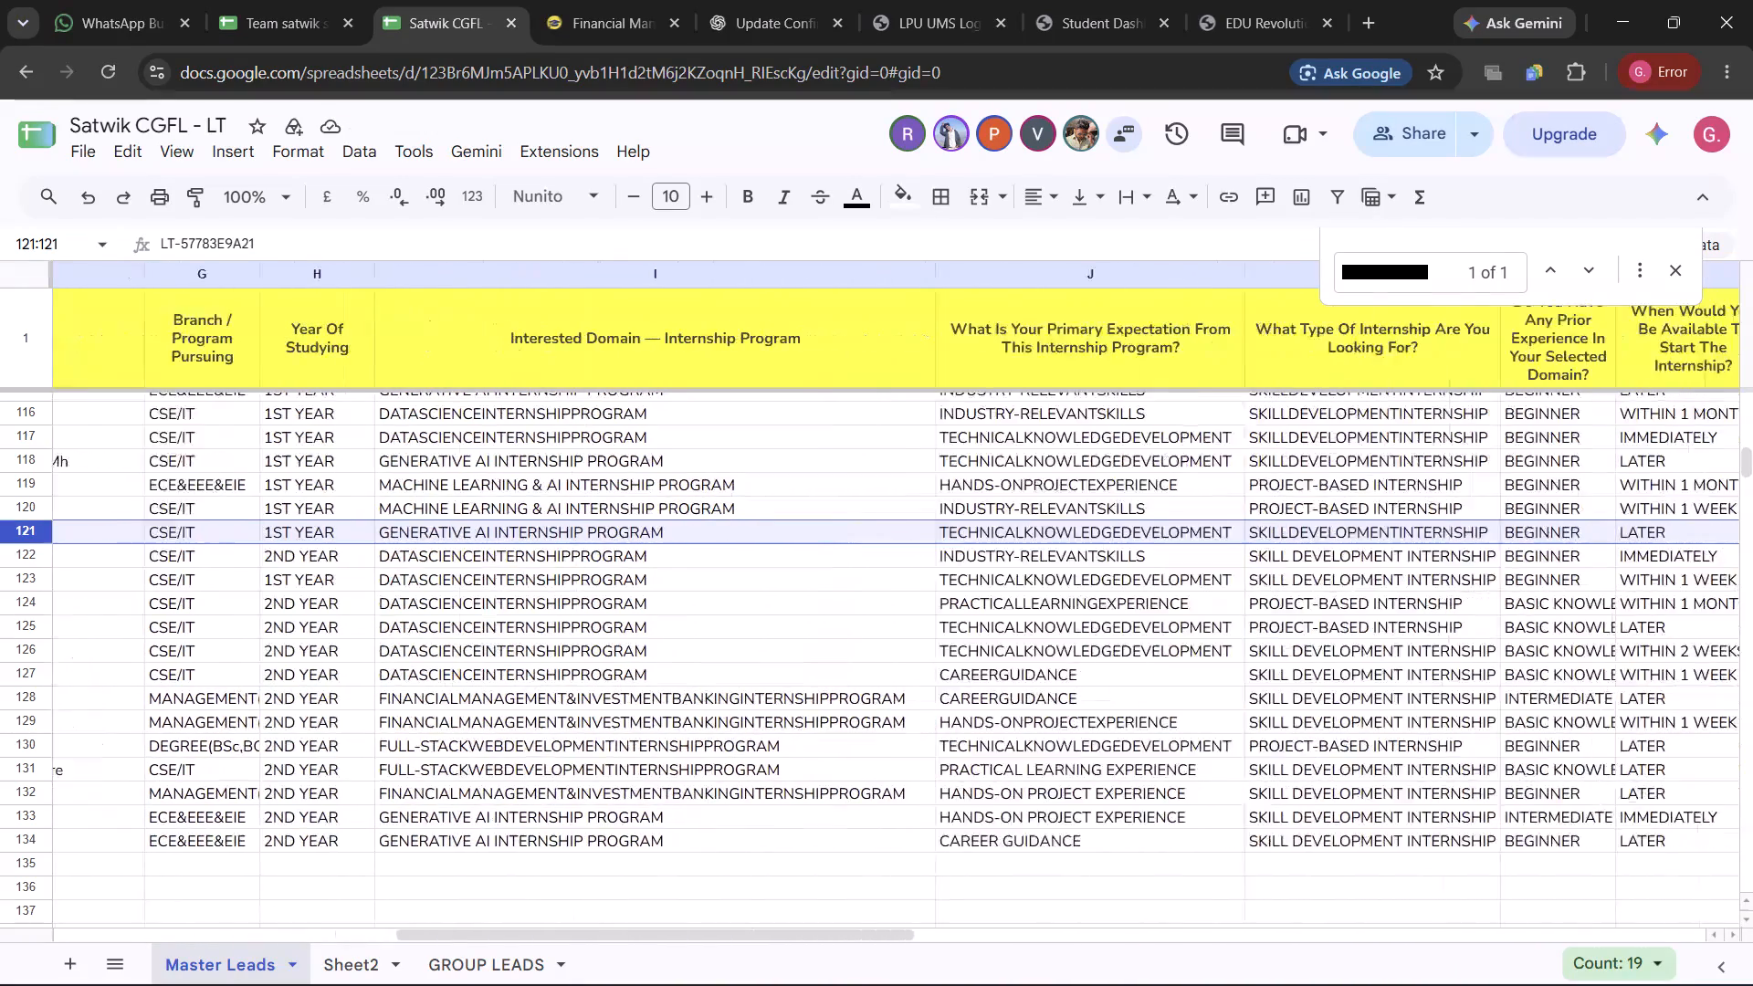
pyautogui.hscroll(-5, 252, 543)
pyautogui.scroll(1, 252, 543)
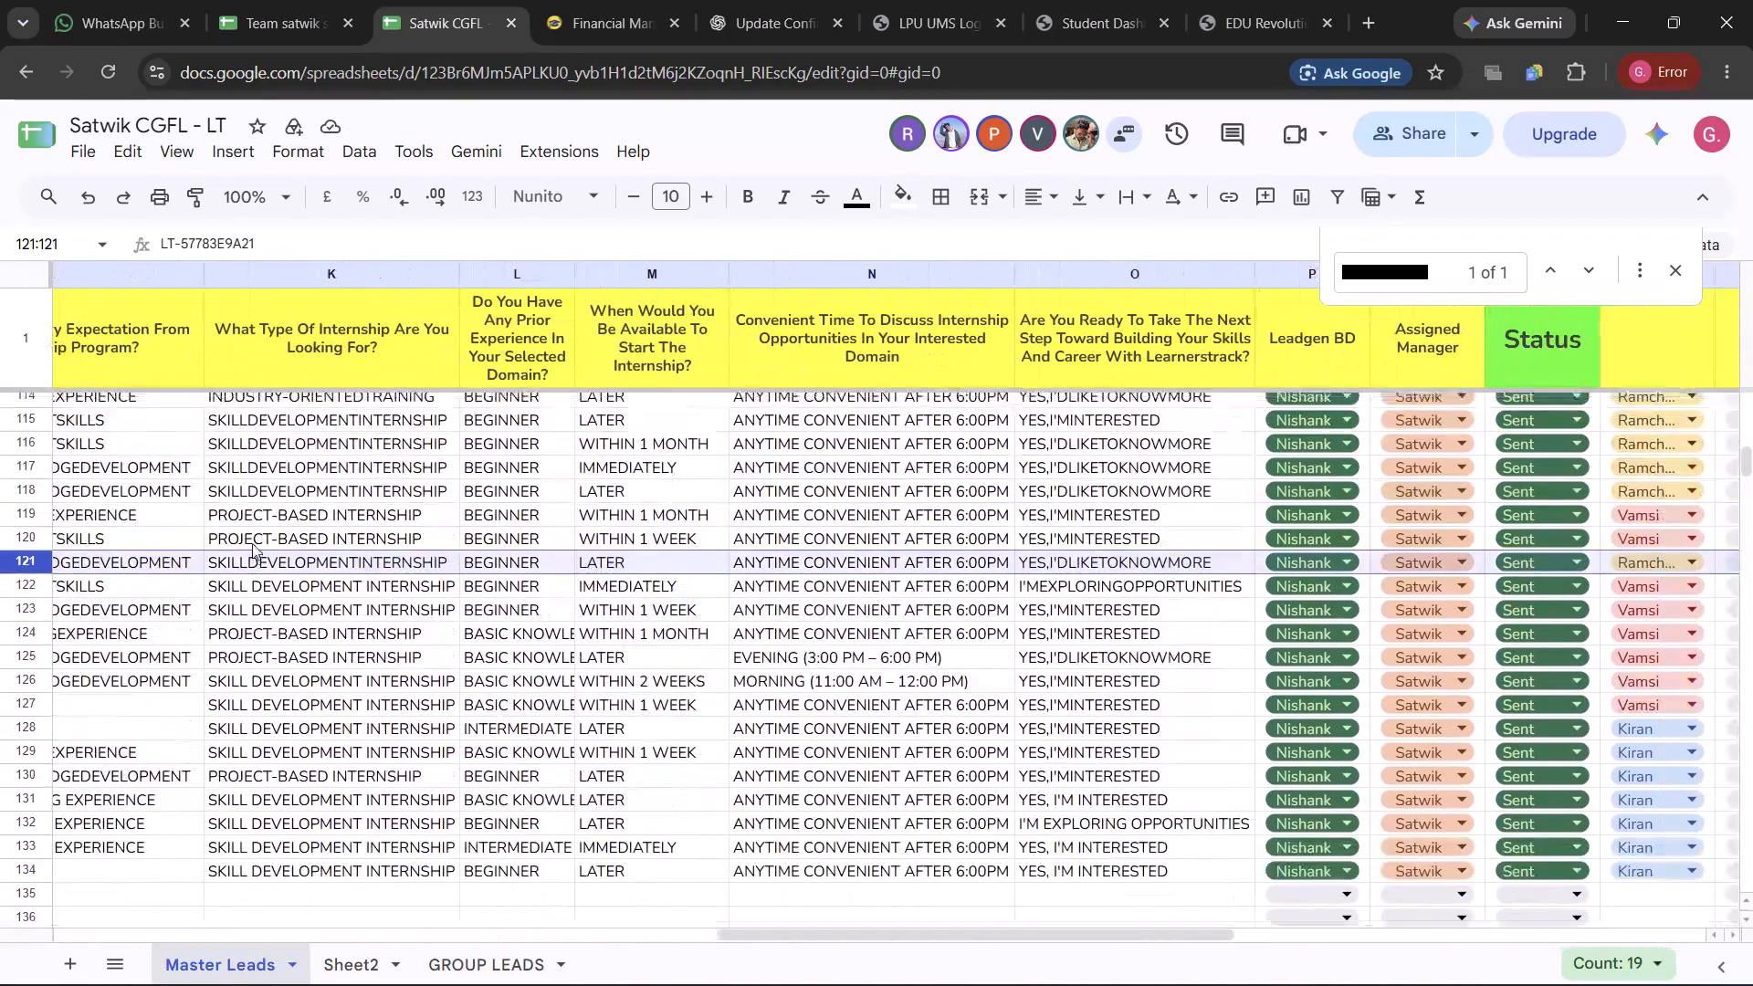
pyautogui.click(1691, 570)
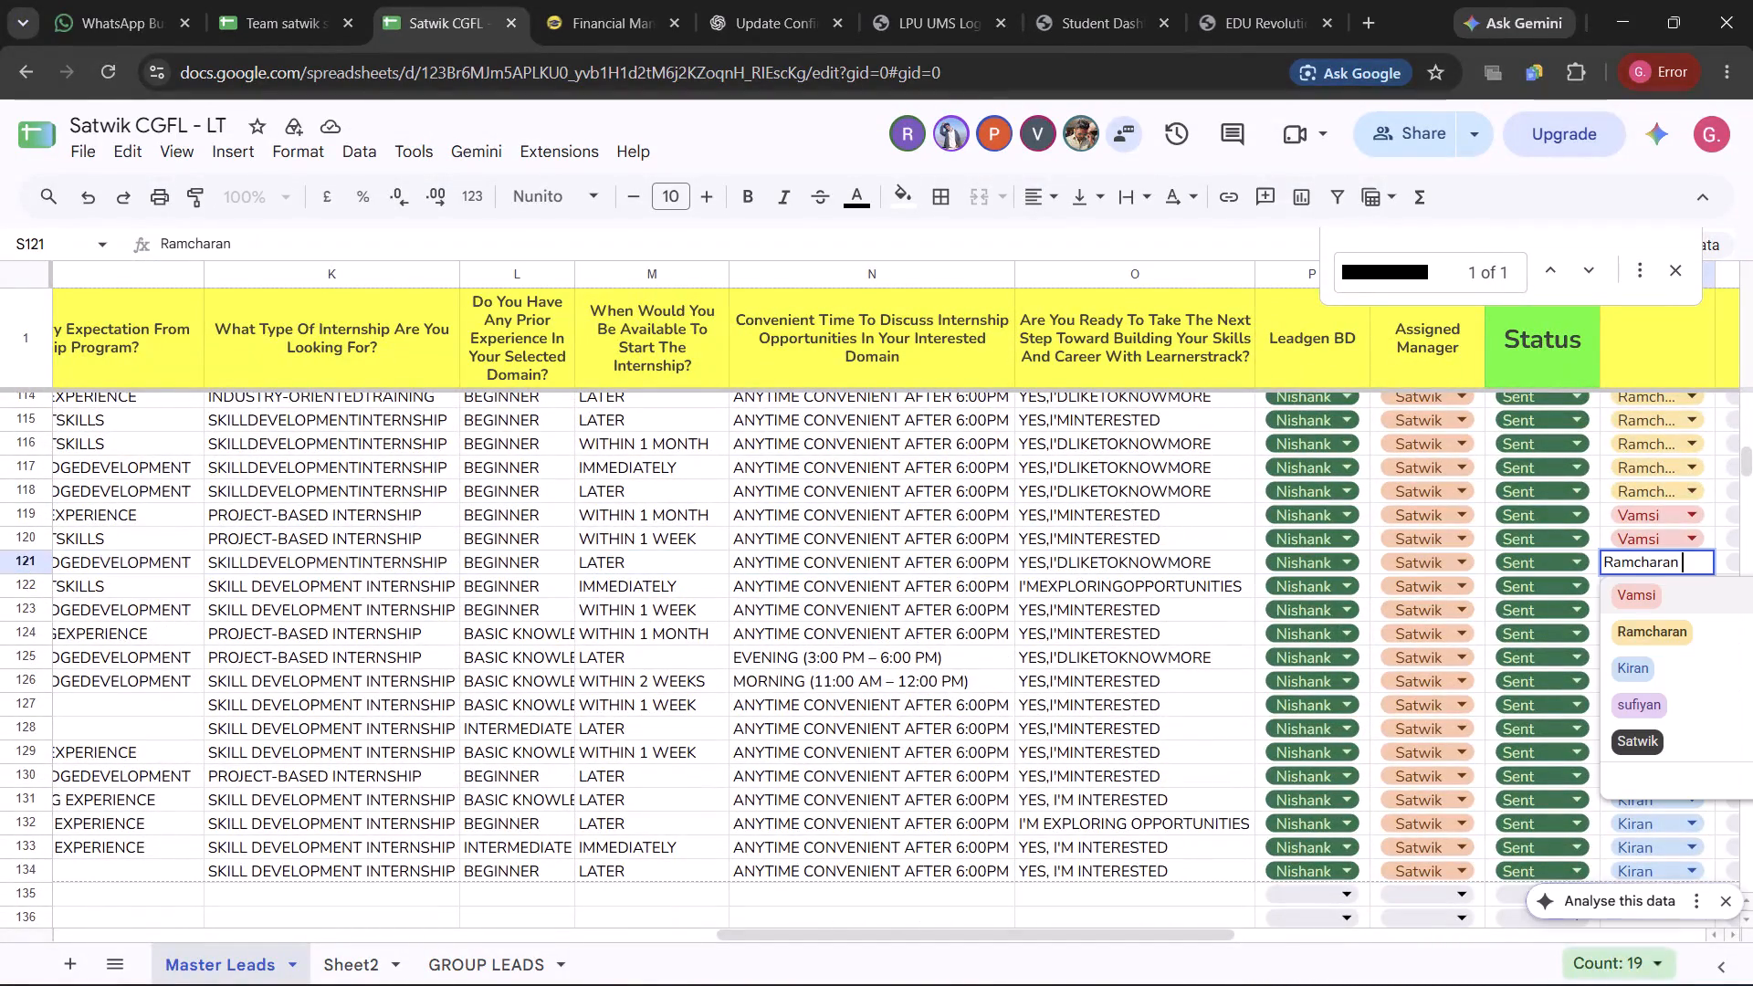
pyautogui.click(1675, 593)
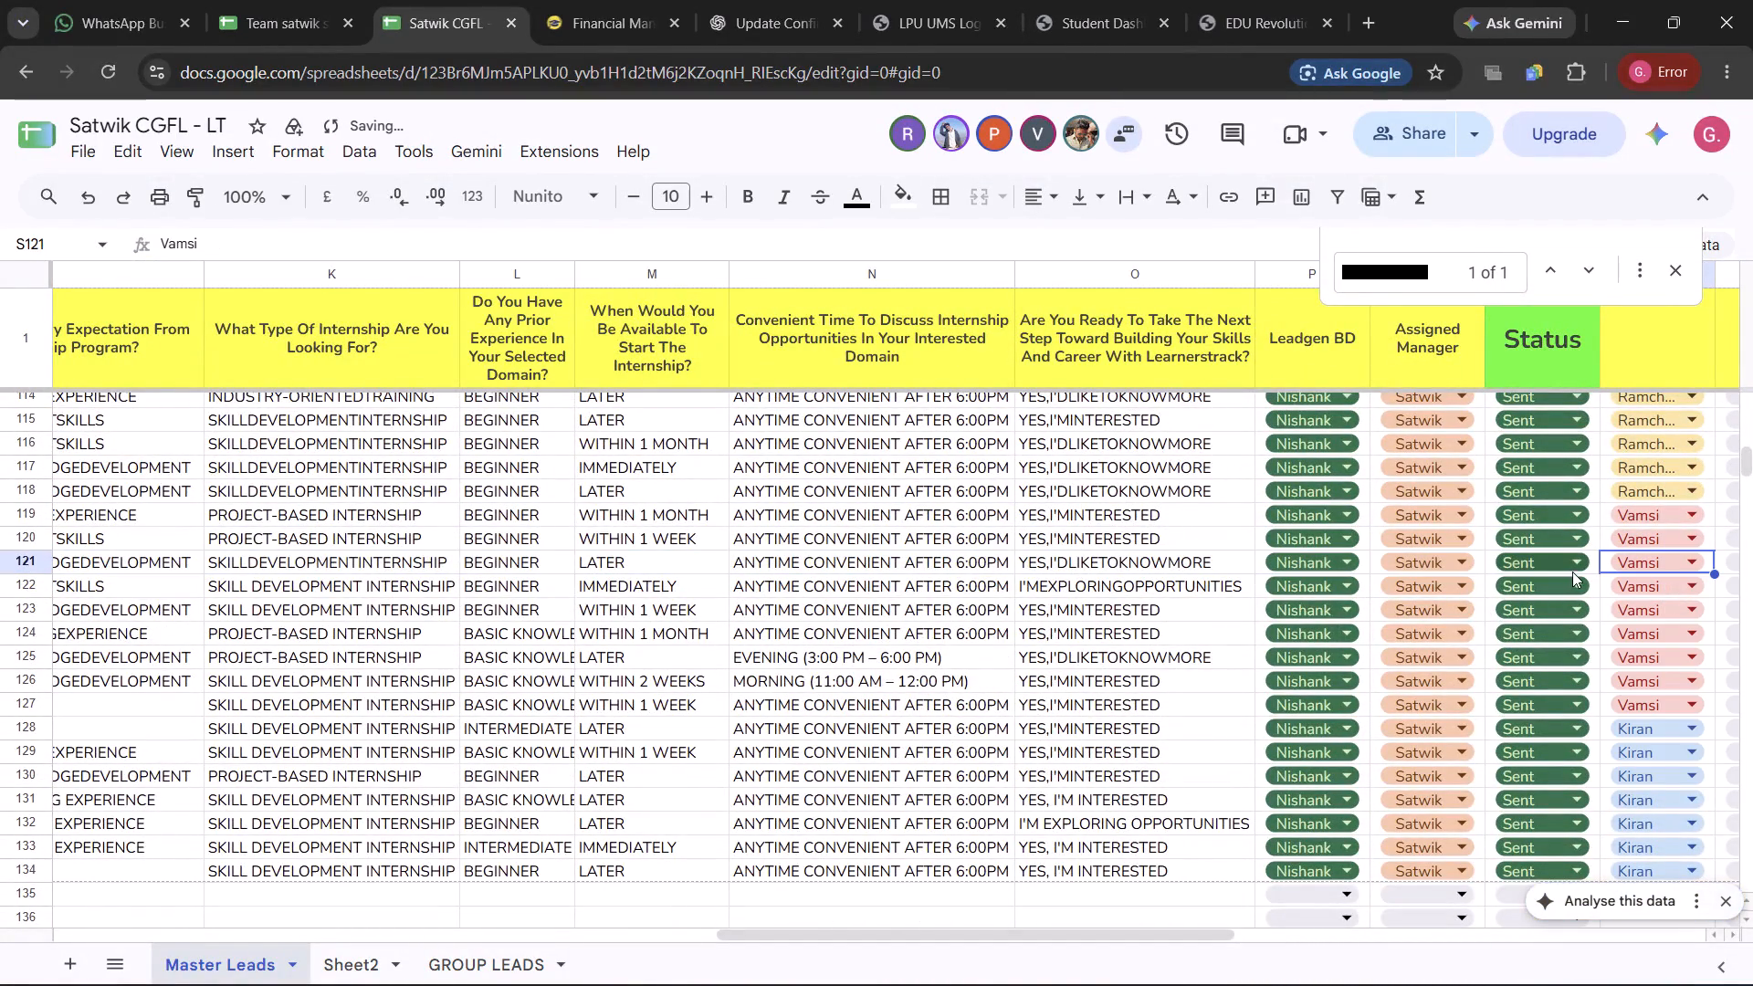
# Review the entries of row 121 from the readiness answer in column O back to its Ref.
pyautogui.hscroll(1, 1192, 571)
pyautogui.click(1192, 571)
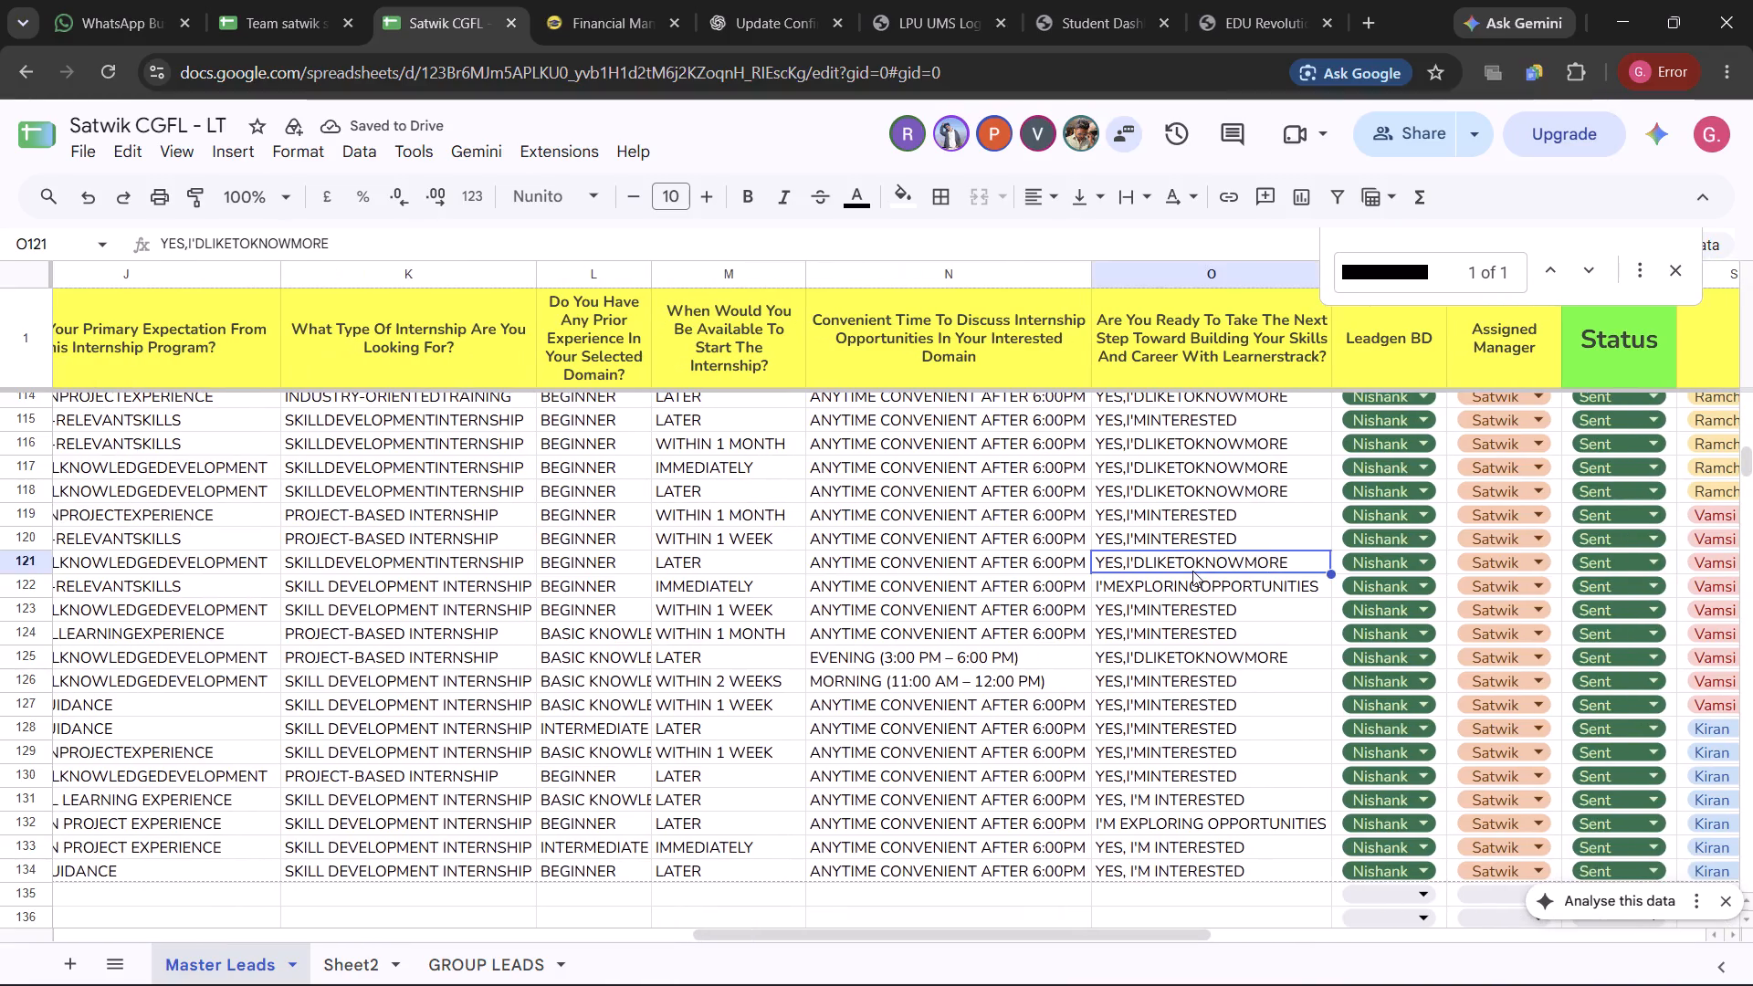
pyautogui.press('Left')
pyautogui.press('Left')
pyautogui.press('Left')
pyautogui.press('Left')
pyautogui.press('Left')
pyautogui.press('Left')
pyautogui.press('Left')
pyautogui.press('Left')
pyautogui.press('Left')
pyautogui.press('Left')
pyautogui.press('Left')
pyautogui.press('Left')
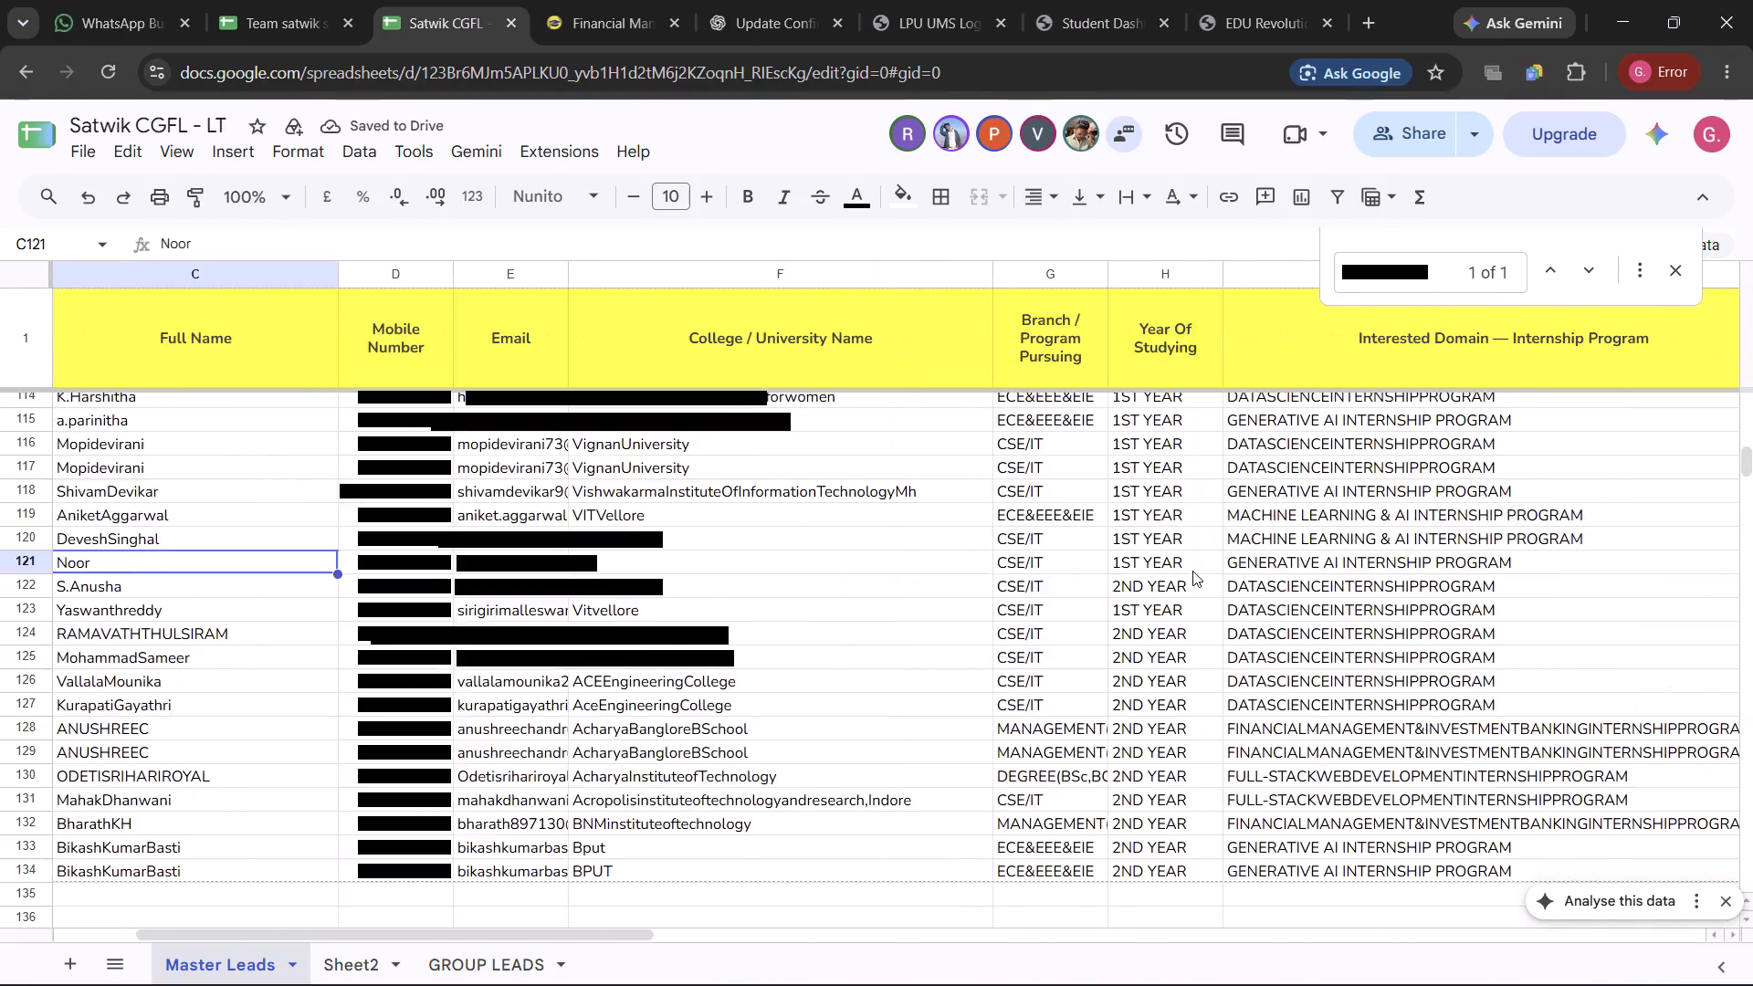
pyautogui.press('Left')
pyautogui.press('Left')
pyautogui.press('Left')
pyautogui.press('Left')
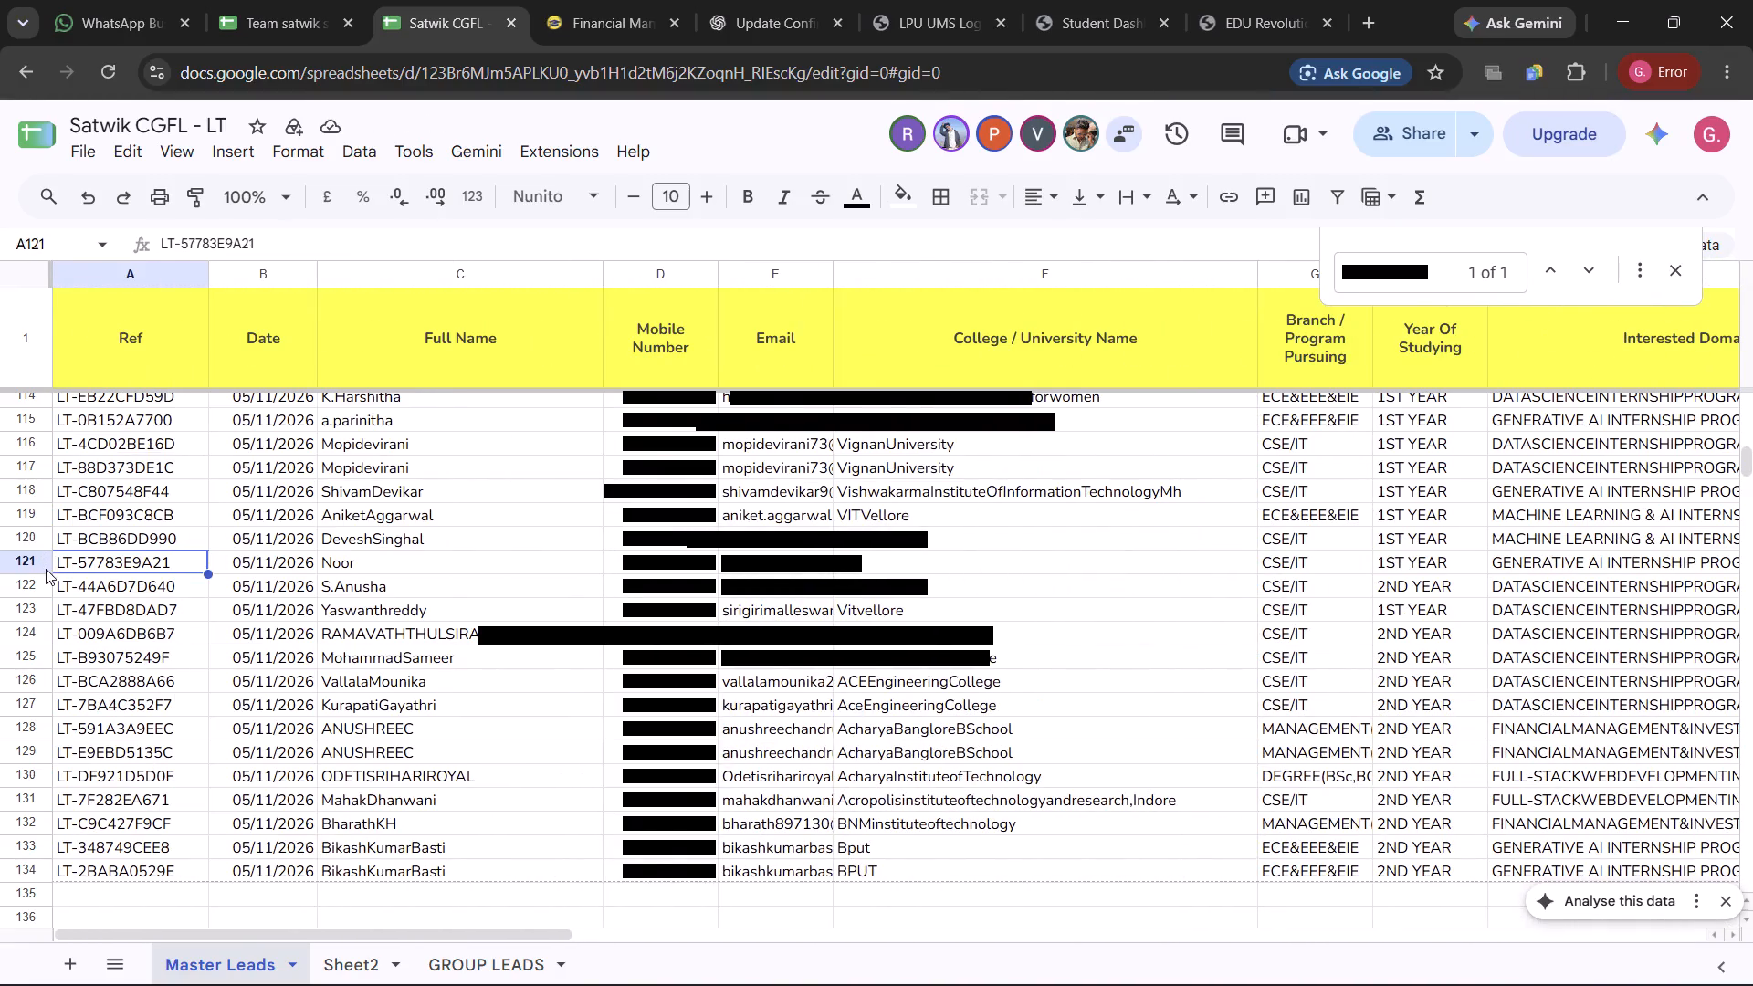
# Check the column S assignees against the lead details in row 119 and the rows below it.
pyautogui.hscroll(-3, 220, 610)
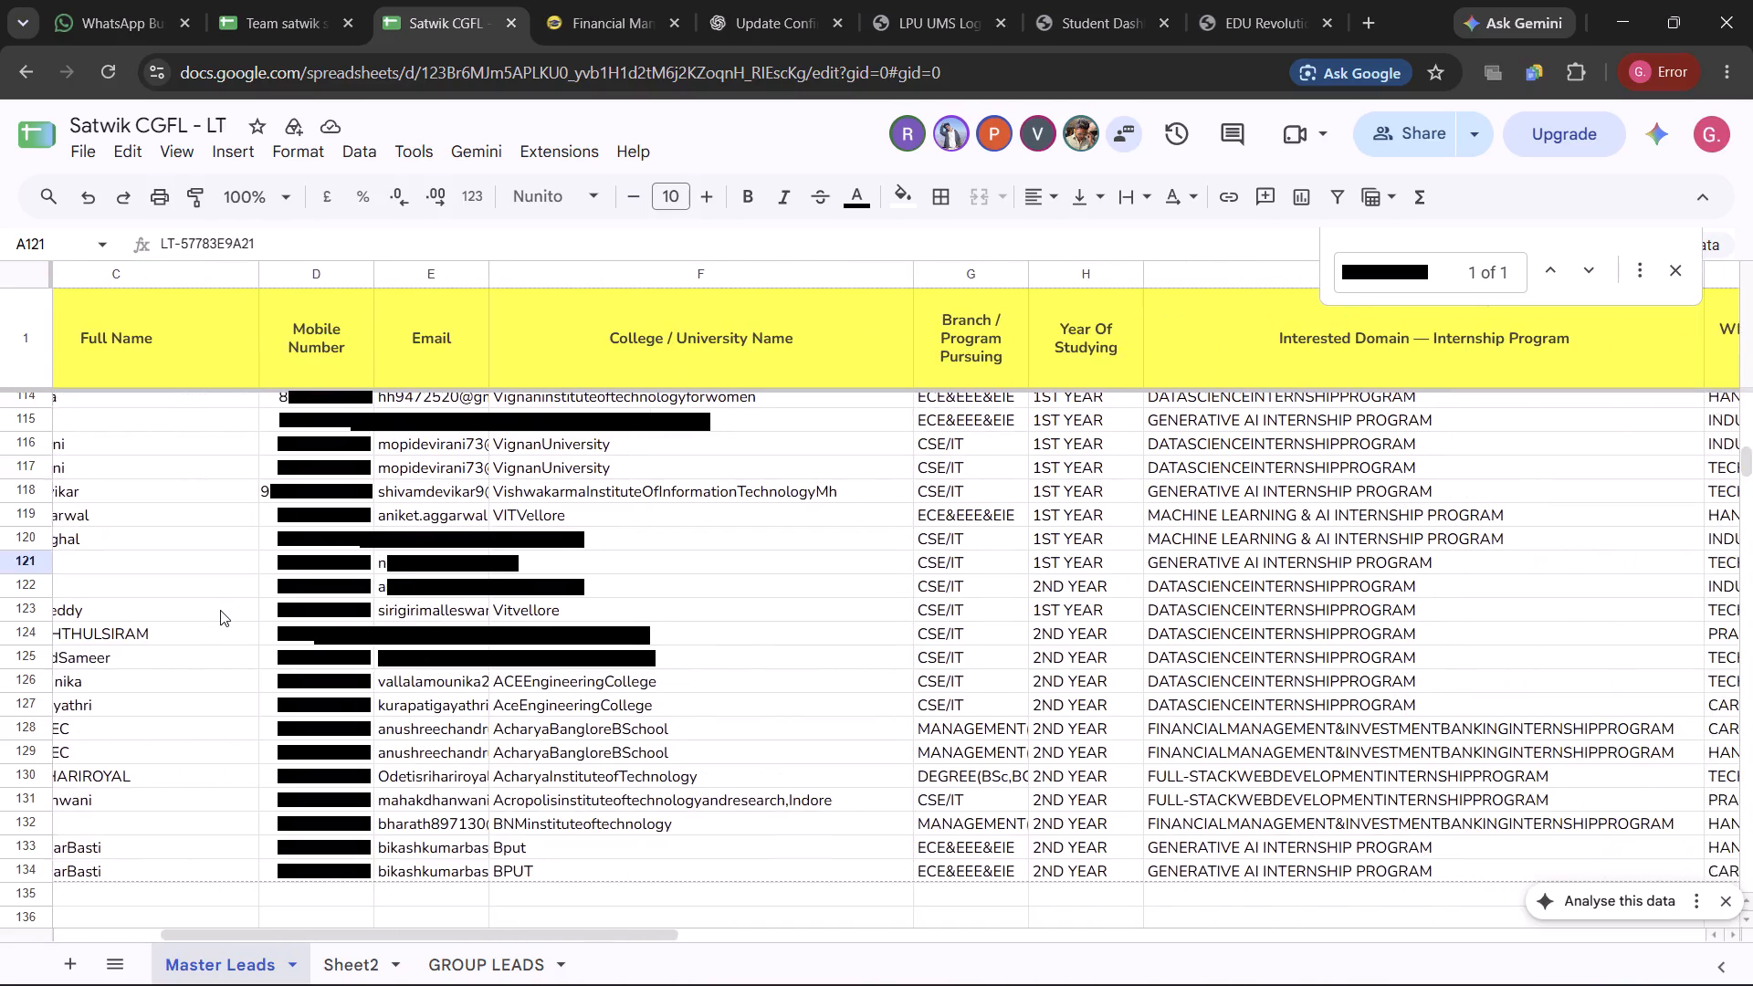
pyautogui.hscroll(-11, 220, 610)
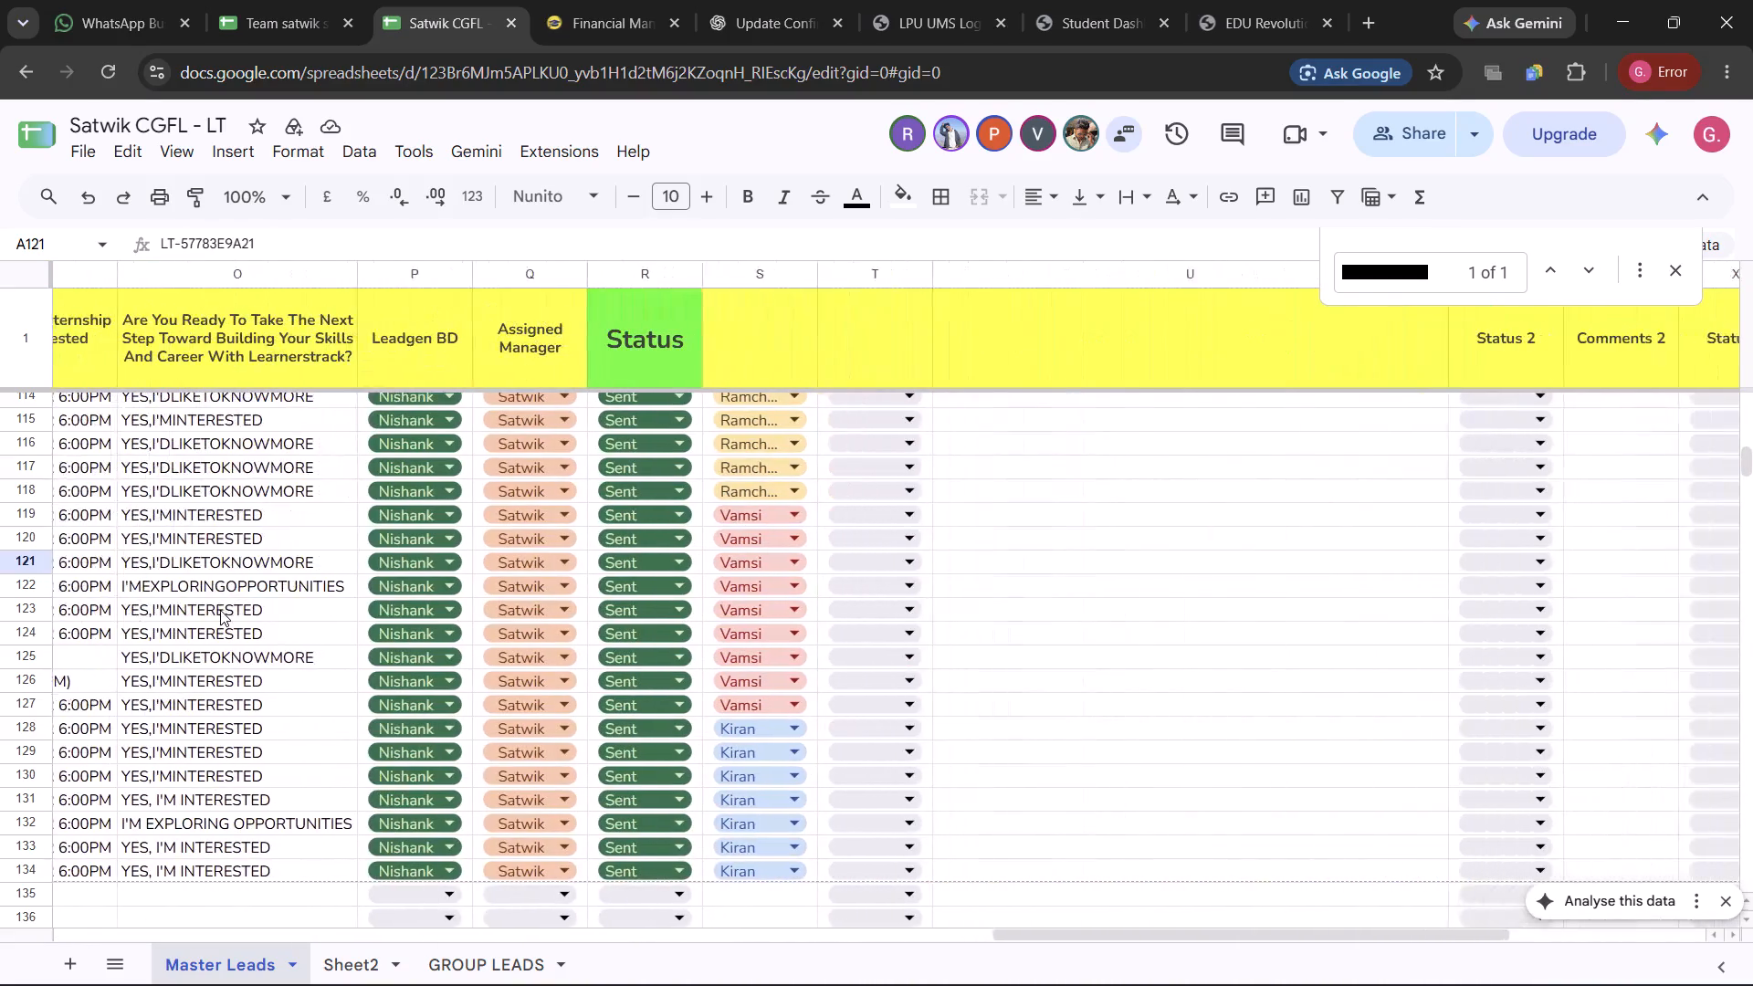
pyautogui.click(1083, 516)
pyautogui.press('Left')
pyautogui.press('Left')
pyautogui.press('Left')
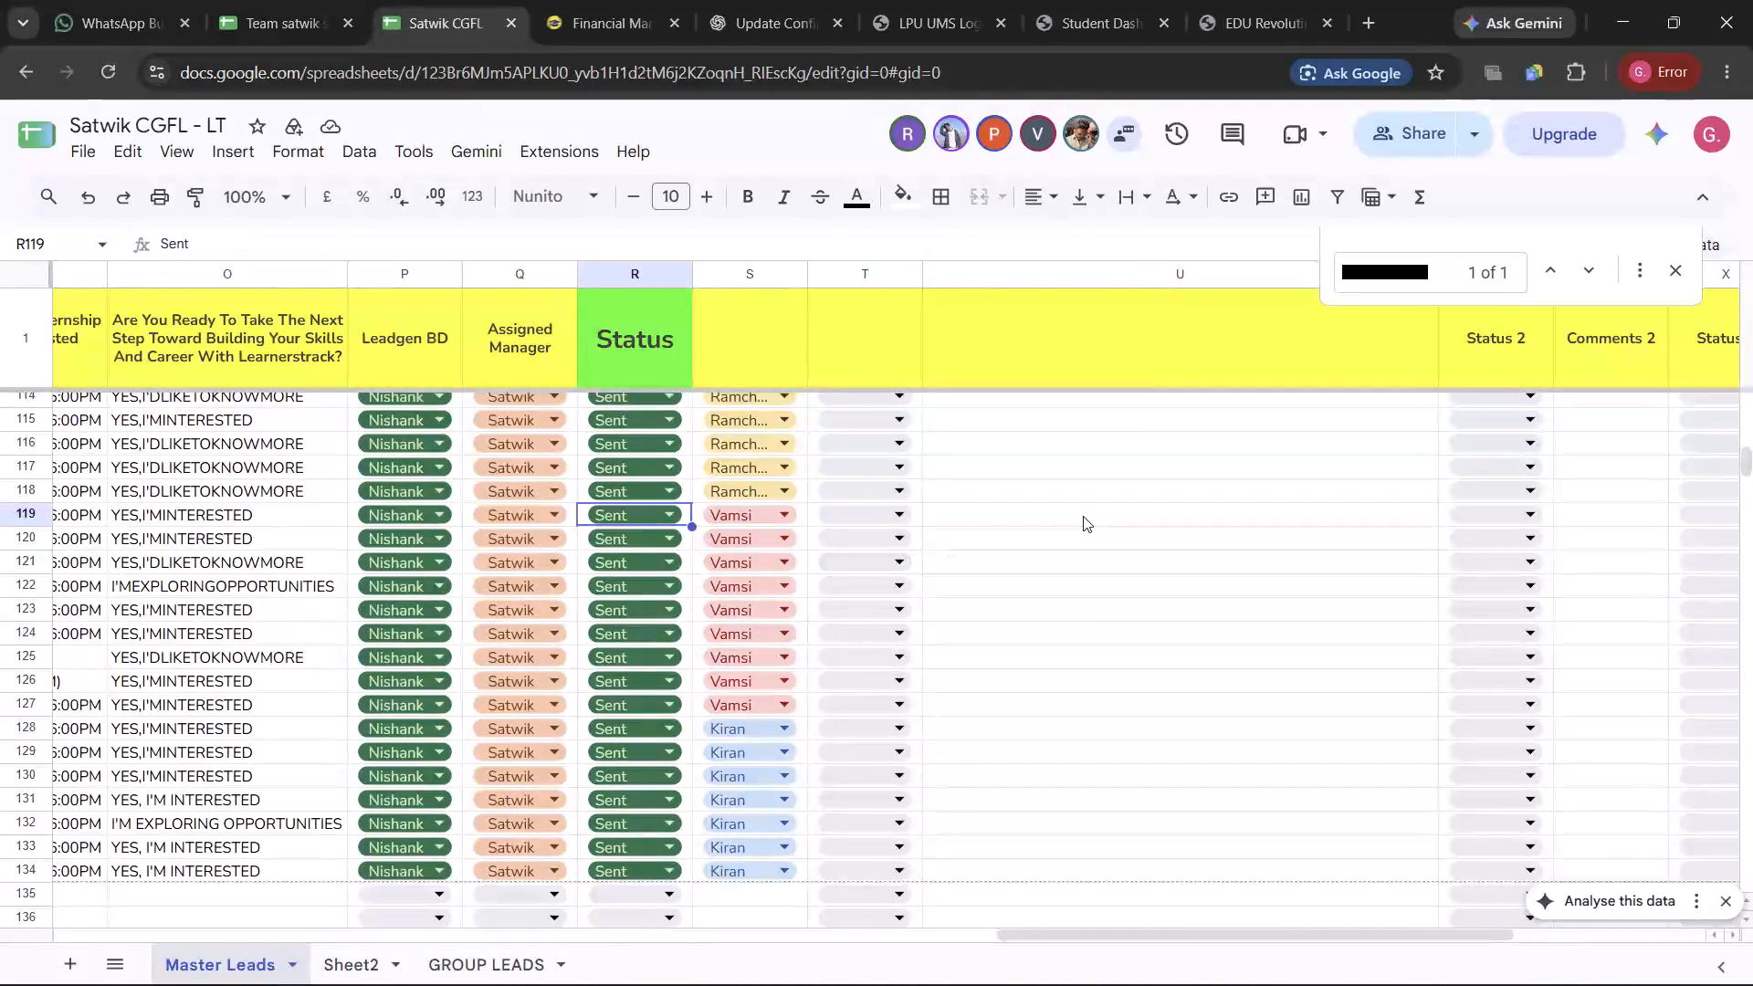
pyautogui.press('Left')
pyautogui.press('Left')
pyautogui.press('Left')
pyautogui.press('Left')
pyautogui.press('Left')
pyautogui.press('Left')
pyautogui.press('Left')
pyautogui.press('Left')
pyautogui.press('Left')
pyautogui.press('Left')
pyautogui.press('Left')
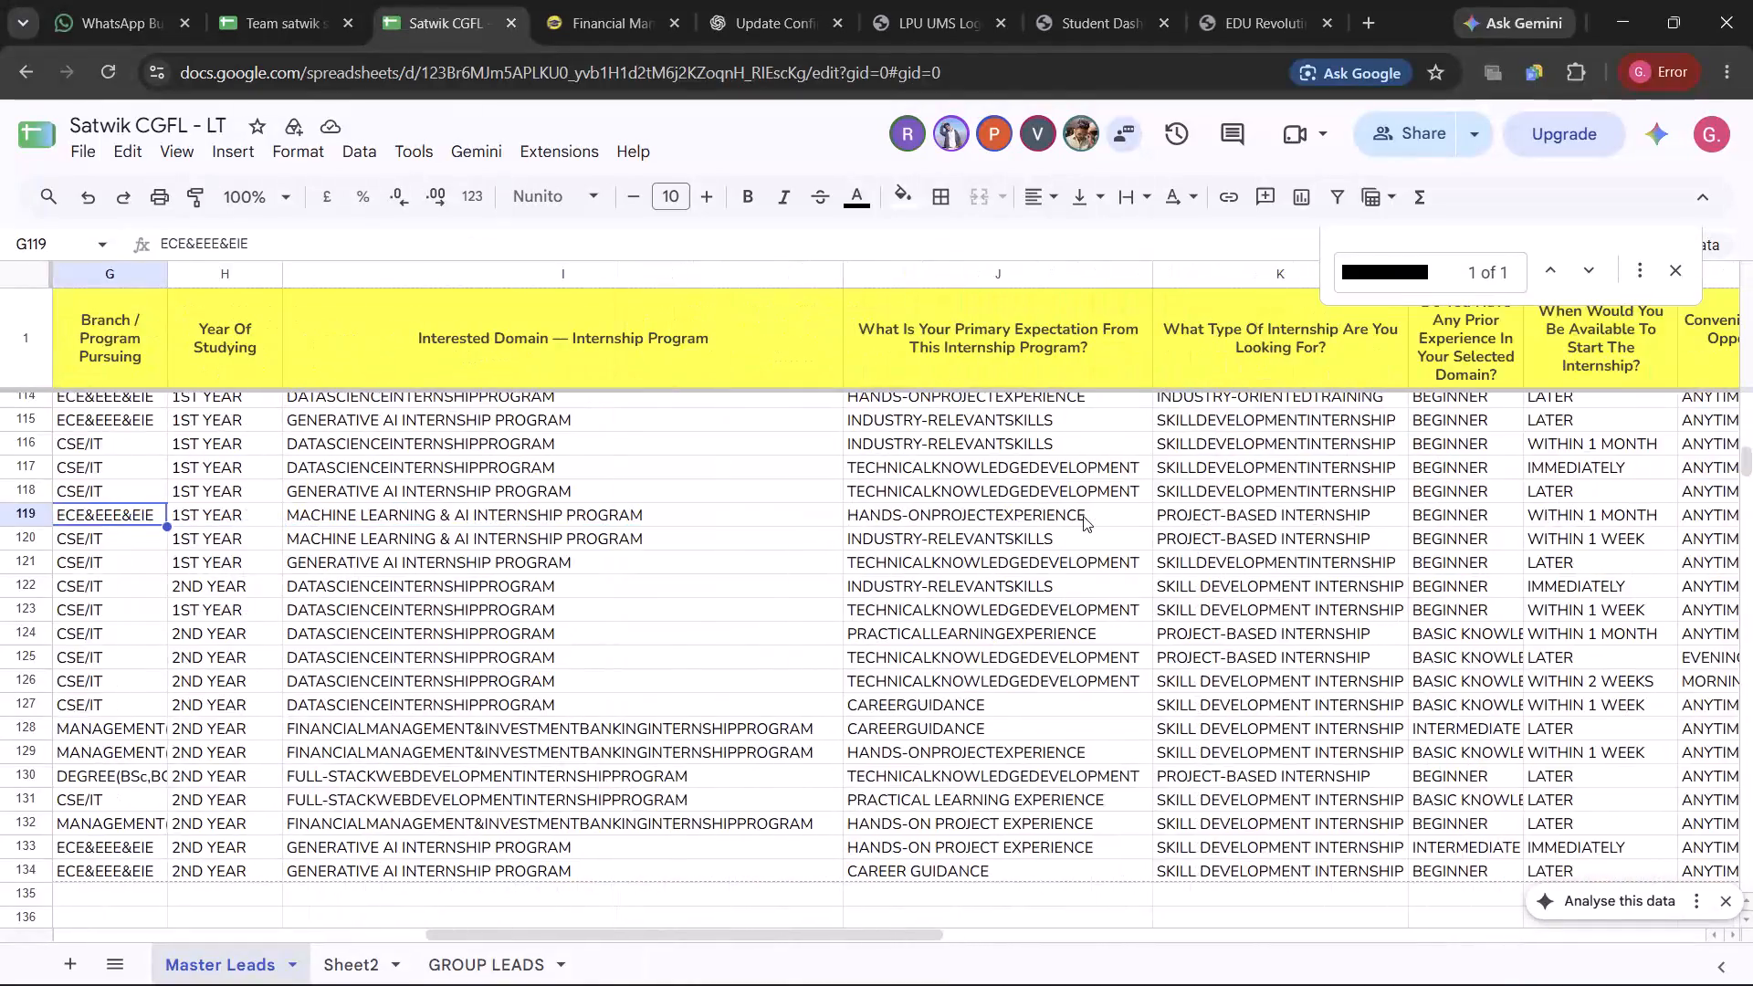
pyautogui.press('Left')
pyautogui.press('Left')
pyautogui.press('Left')
pyautogui.press('Left')
pyautogui.press('Left')
pyautogui.press('Left')
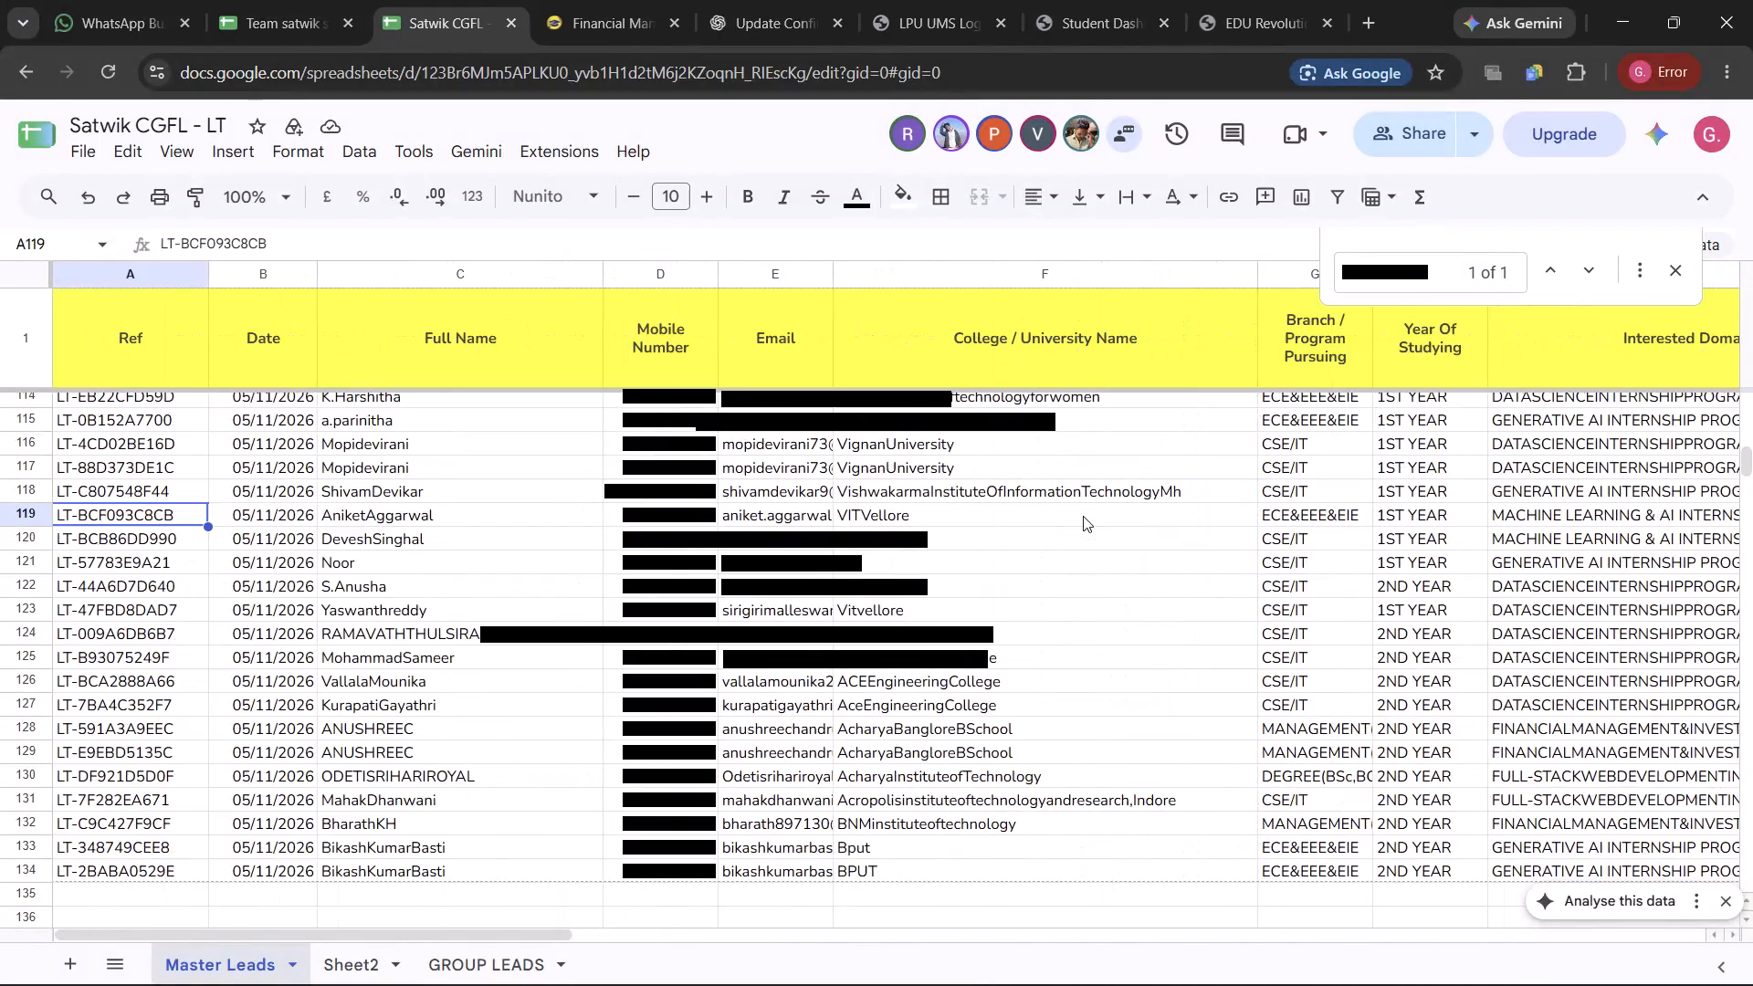
pyautogui.press('Left')
pyautogui.press('Left')
pyautogui.press('Left')
pyautogui.hscroll(-6, 1112, 573)
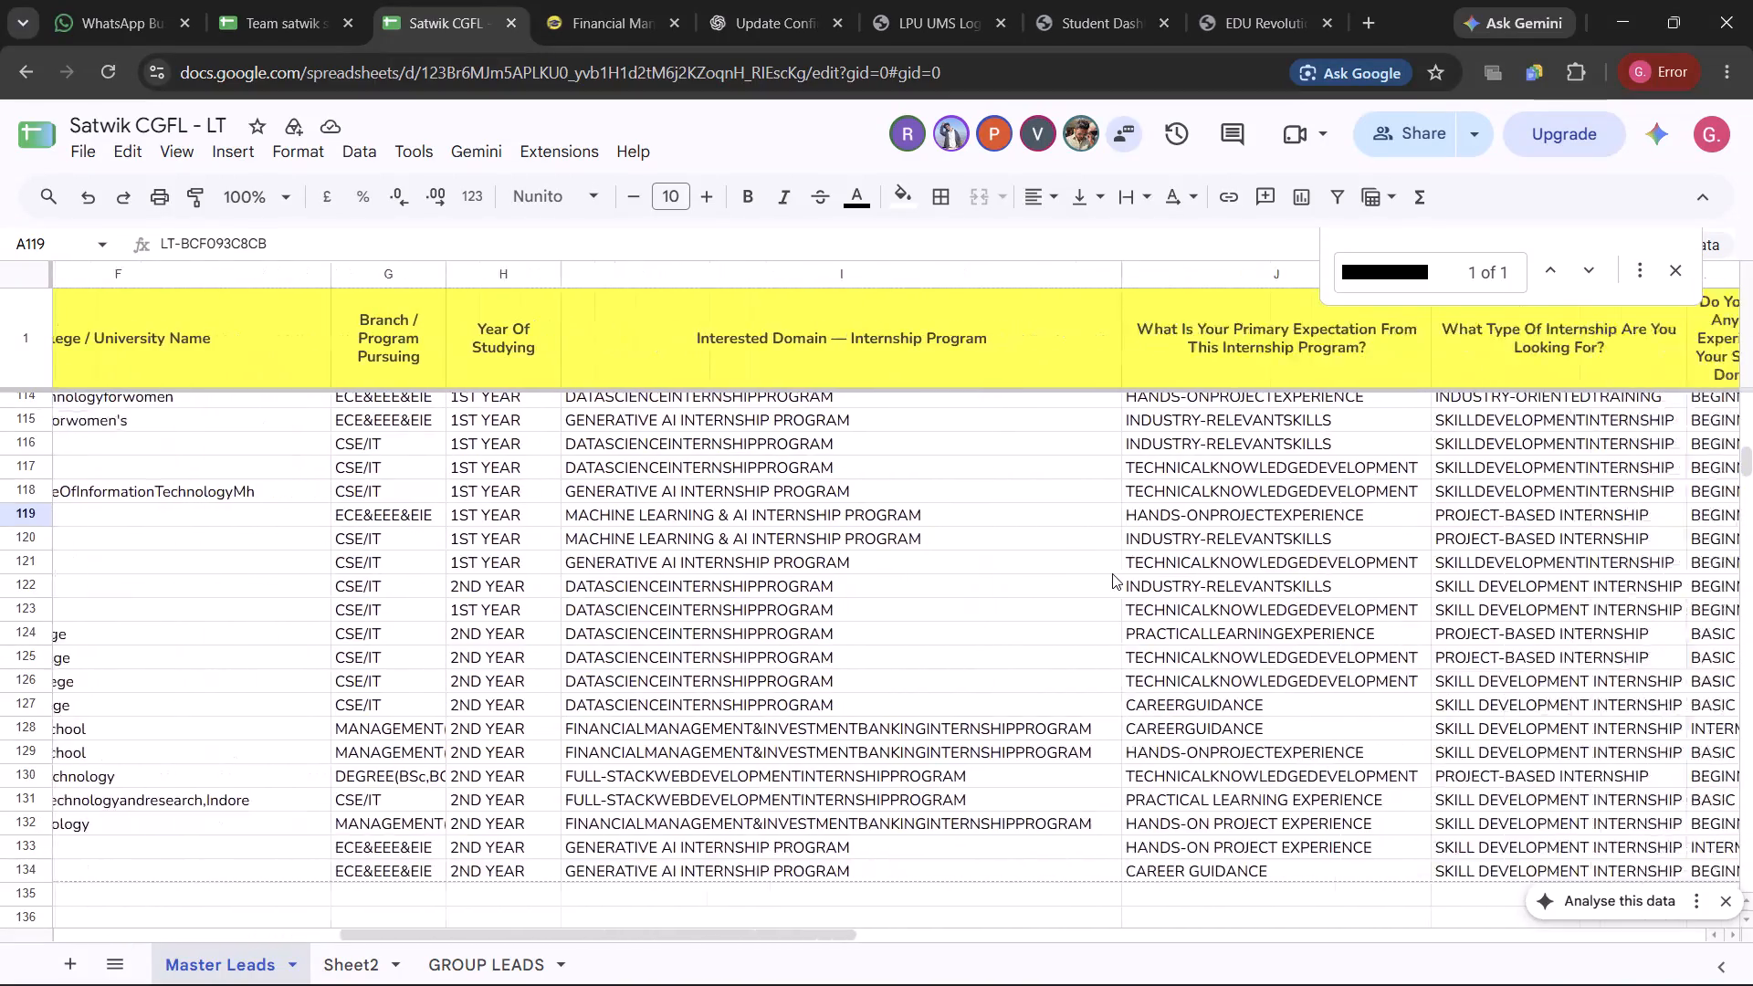
pyautogui.hscroll(-8, 1112, 573)
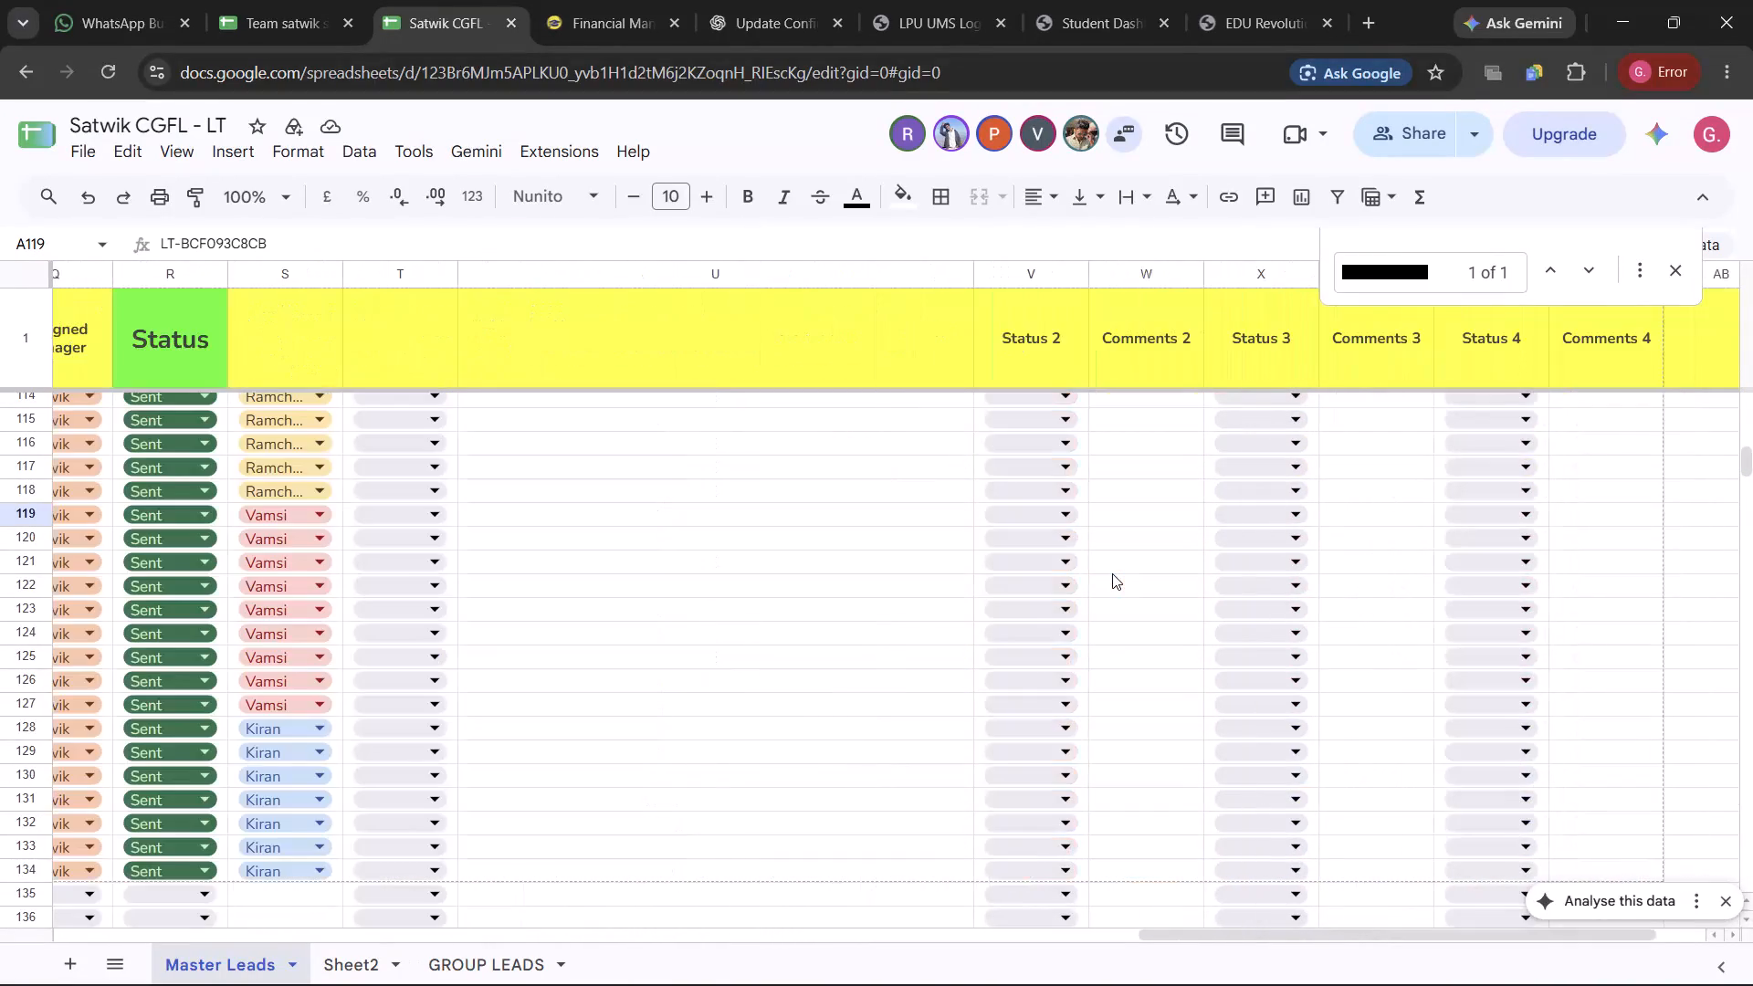
pyautogui.hscroll(5, 1112, 573)
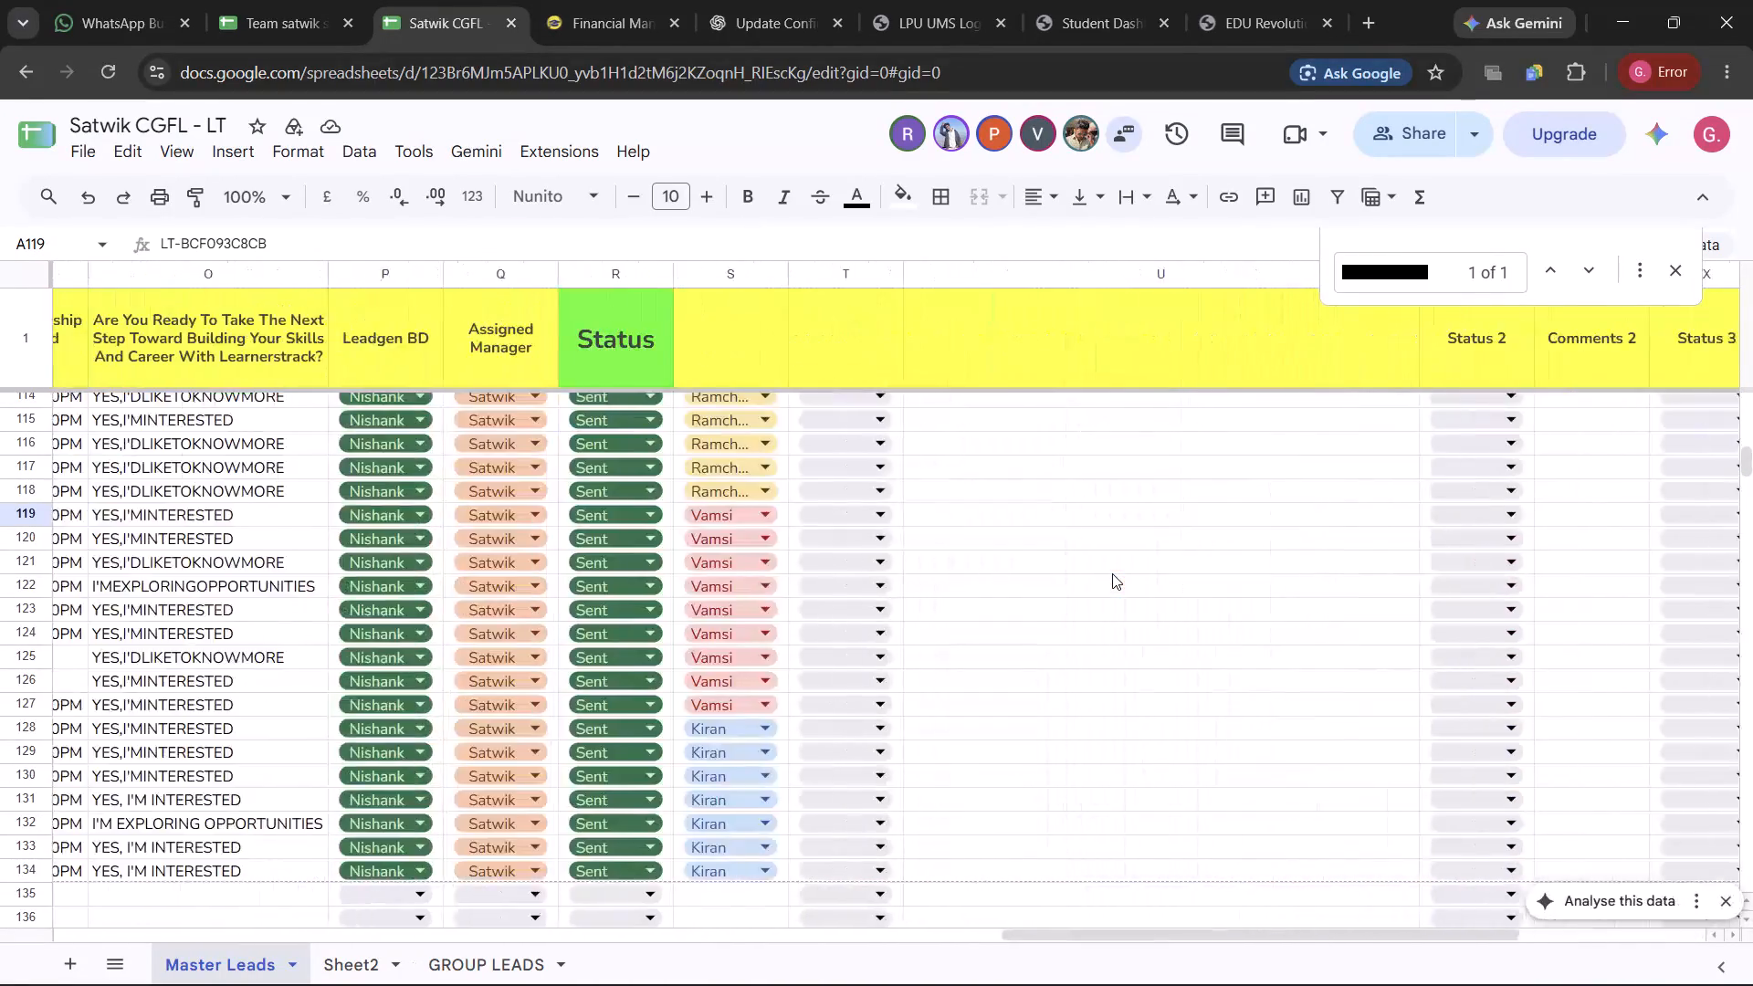
pyautogui.hscroll(12, 1112, 573)
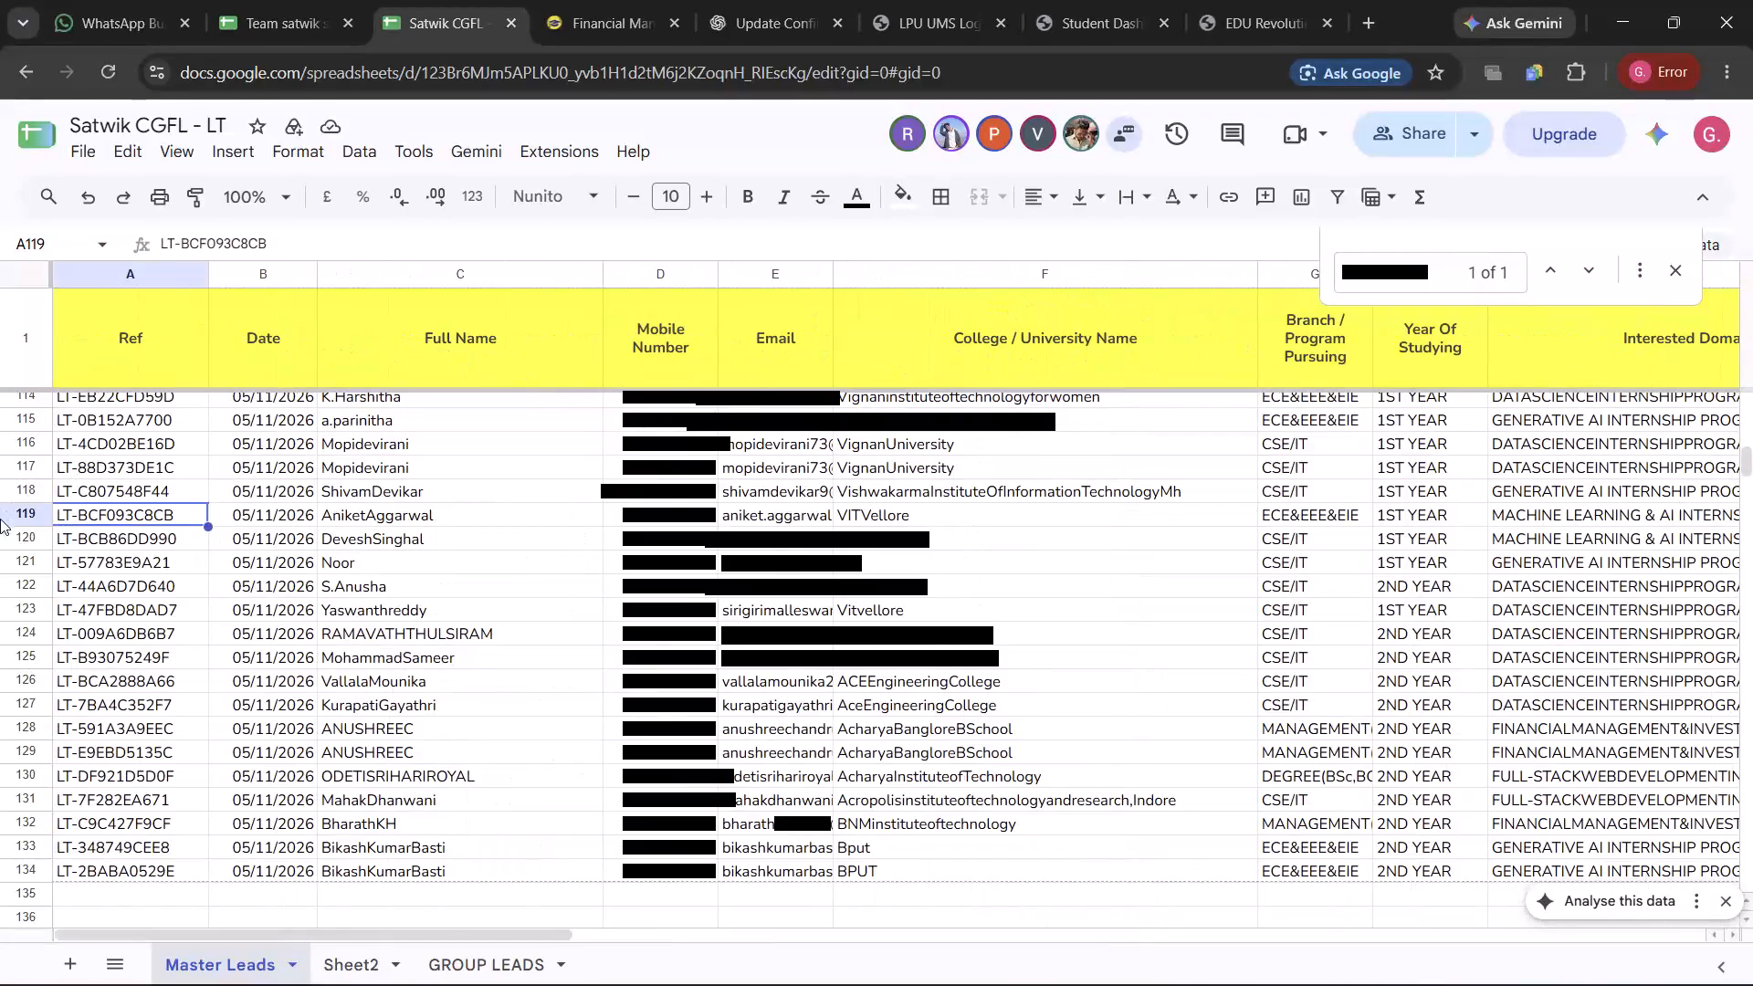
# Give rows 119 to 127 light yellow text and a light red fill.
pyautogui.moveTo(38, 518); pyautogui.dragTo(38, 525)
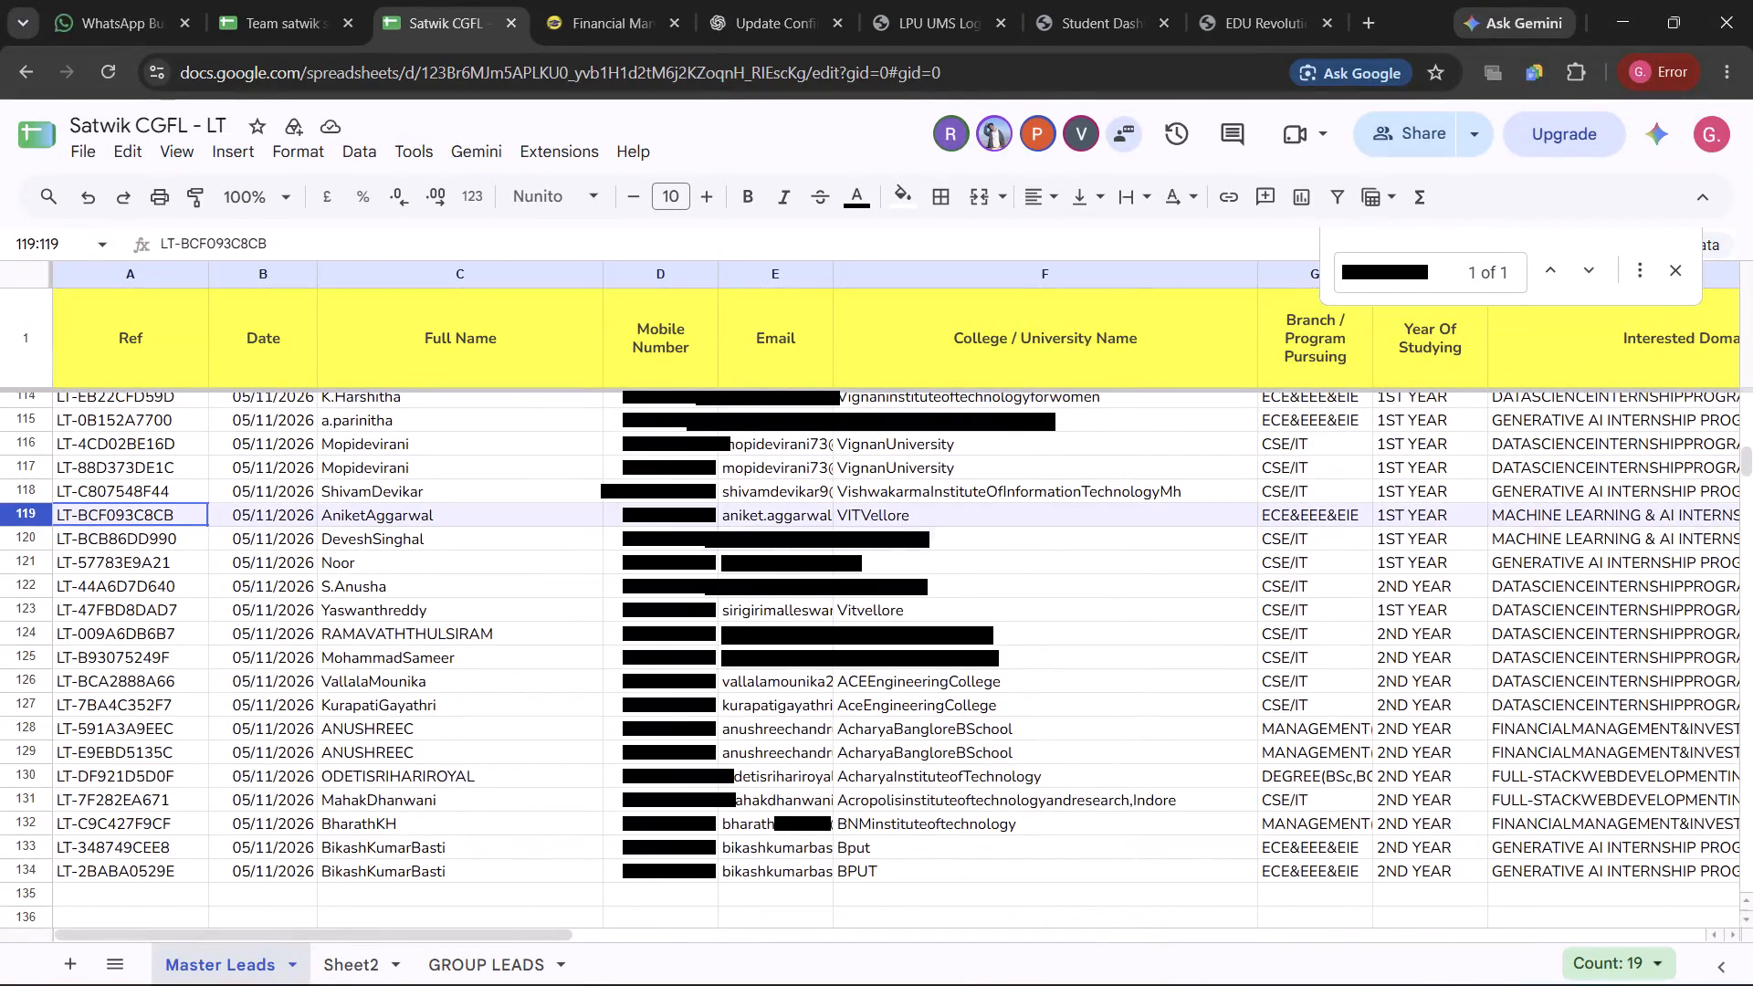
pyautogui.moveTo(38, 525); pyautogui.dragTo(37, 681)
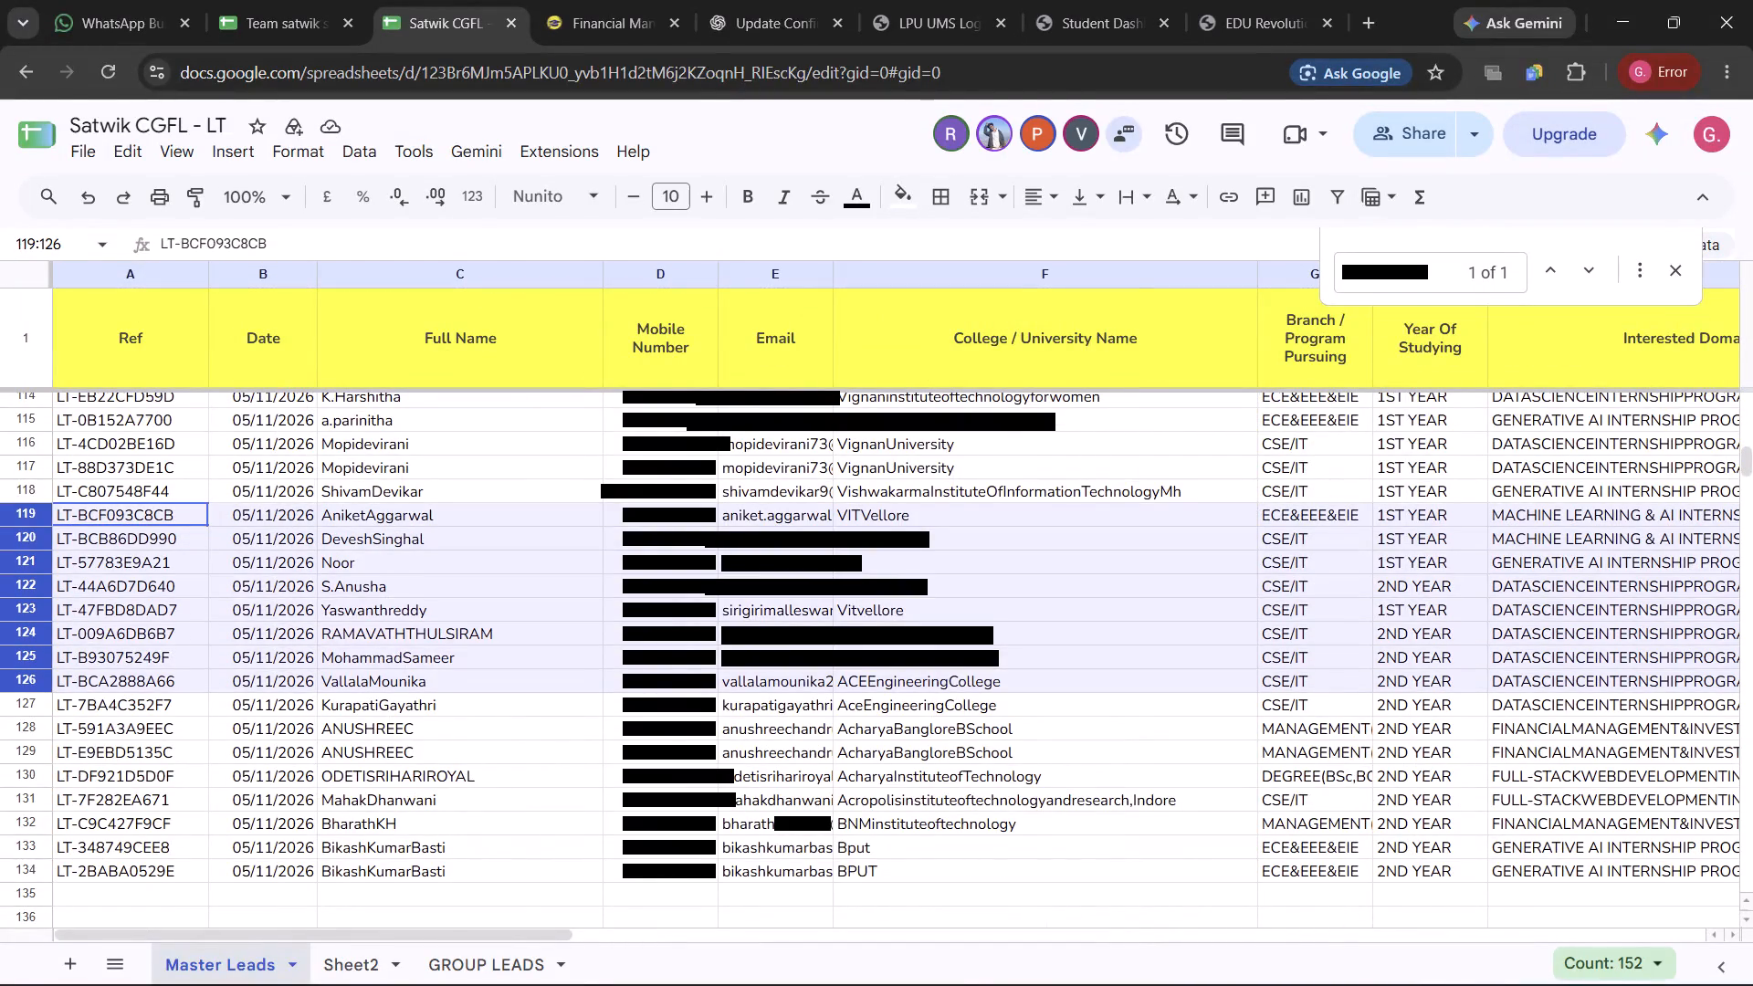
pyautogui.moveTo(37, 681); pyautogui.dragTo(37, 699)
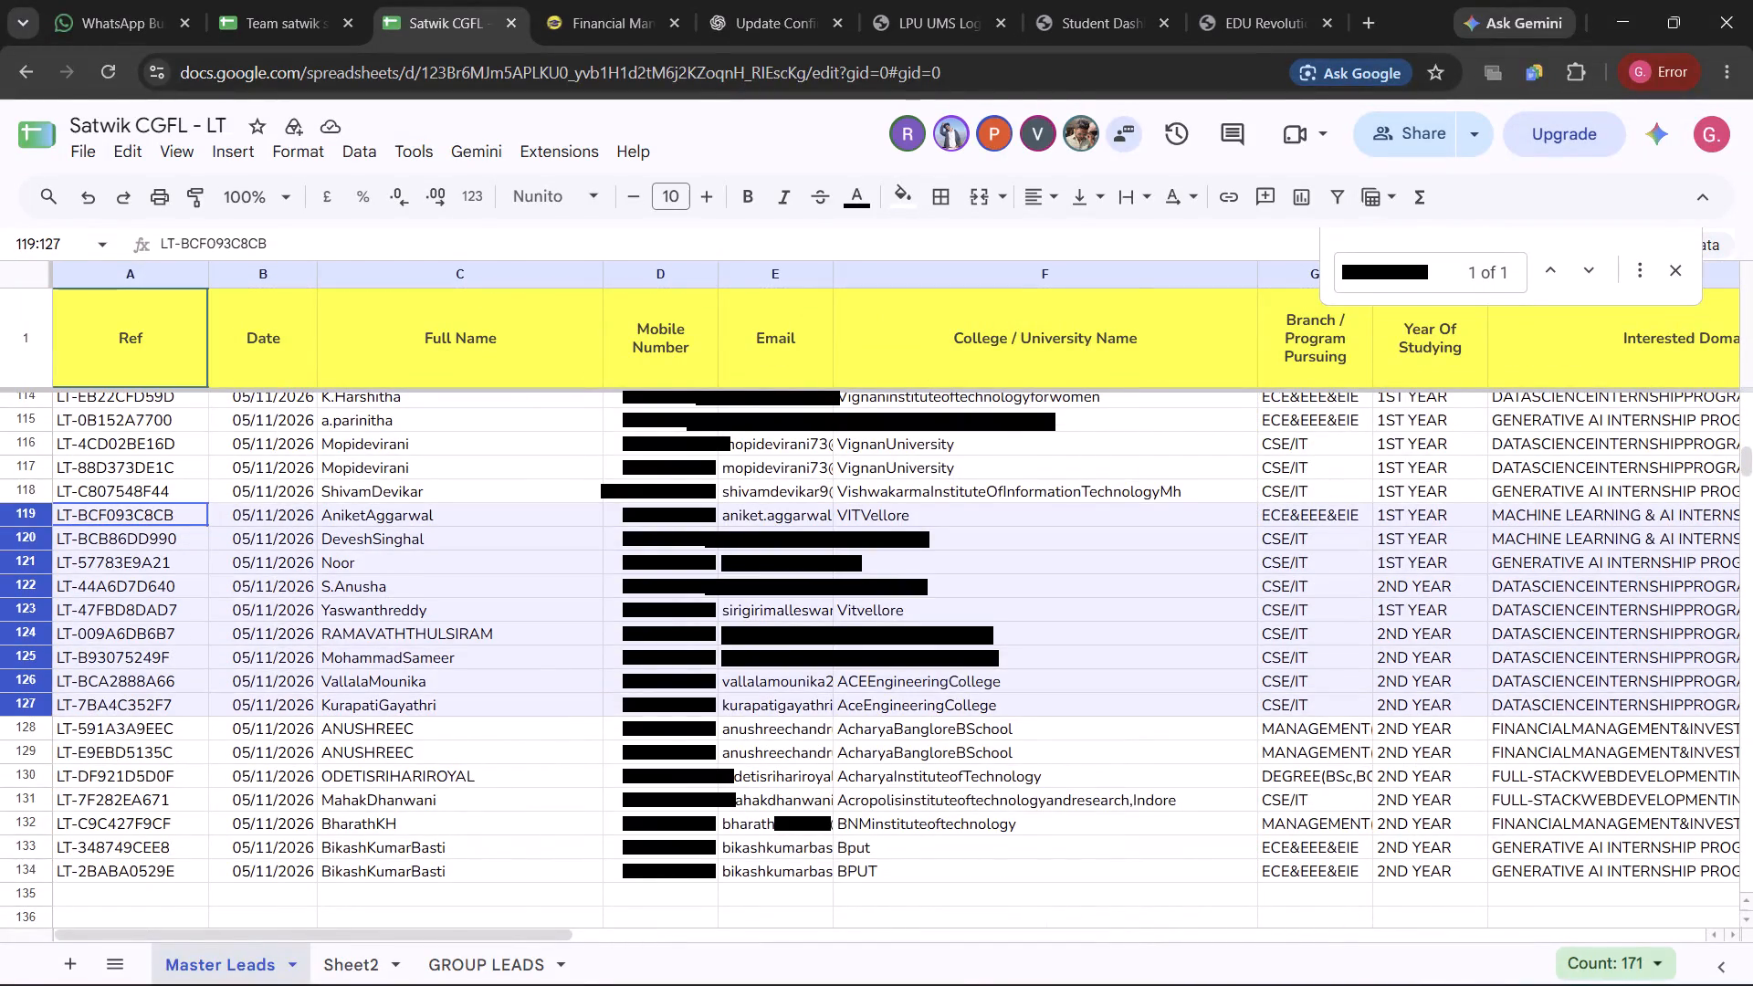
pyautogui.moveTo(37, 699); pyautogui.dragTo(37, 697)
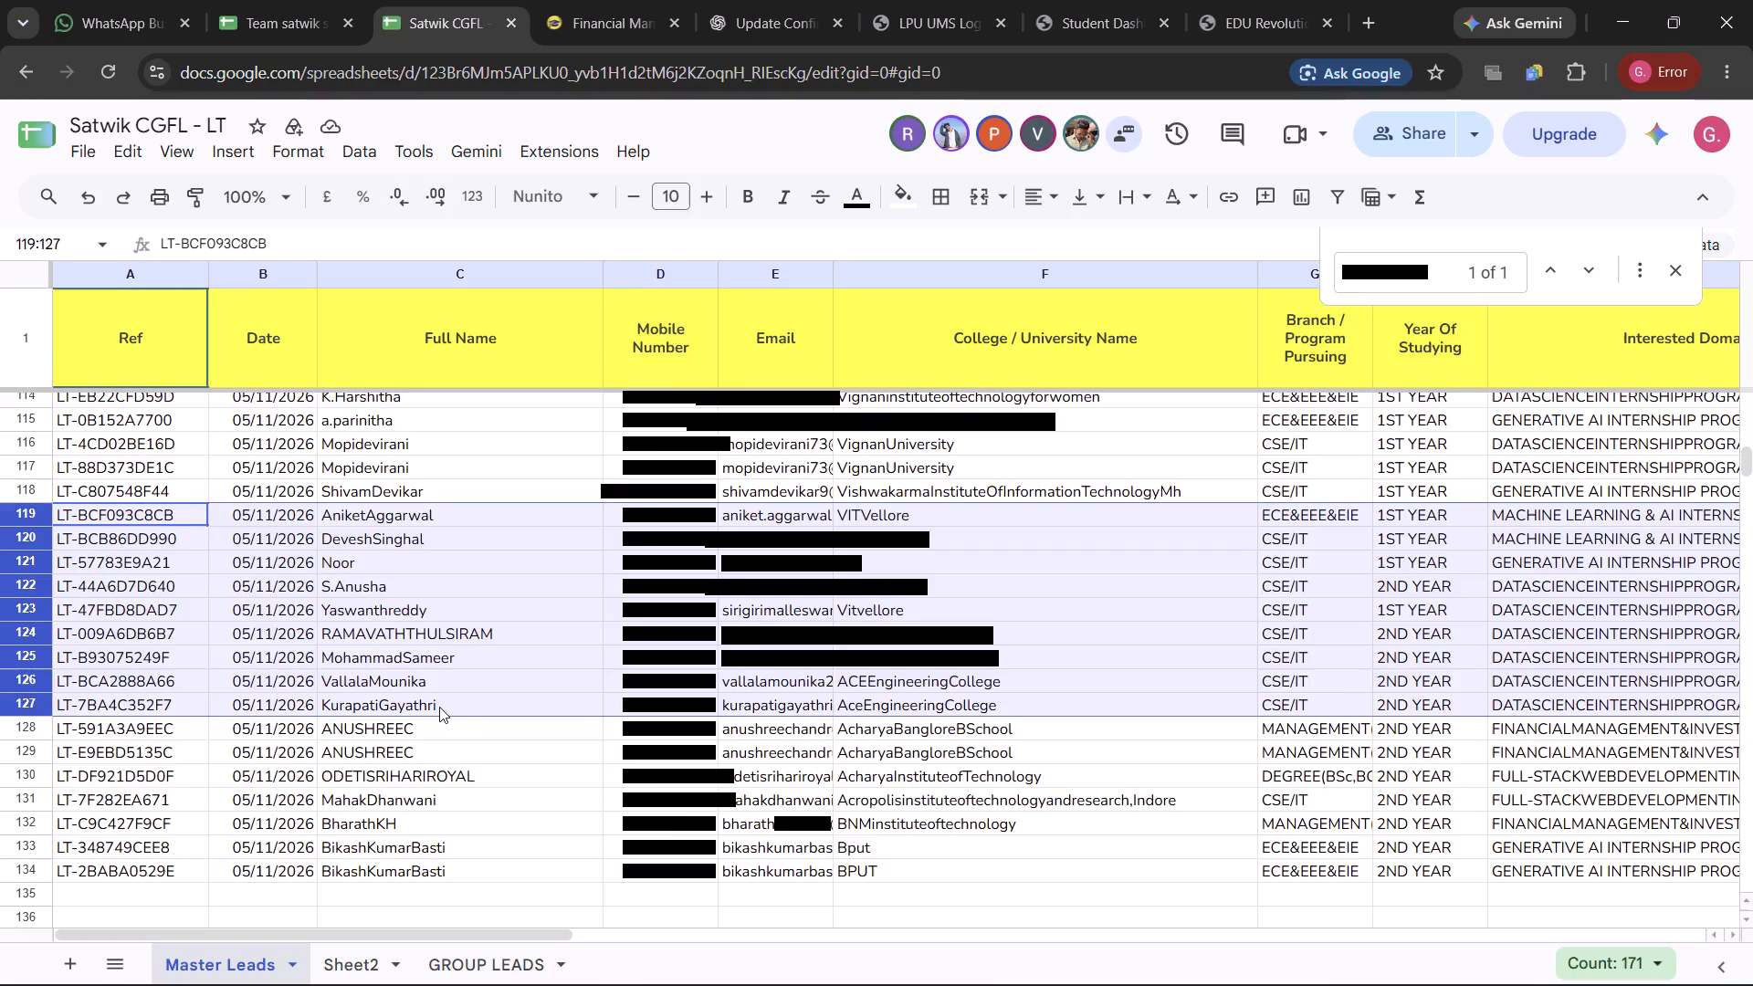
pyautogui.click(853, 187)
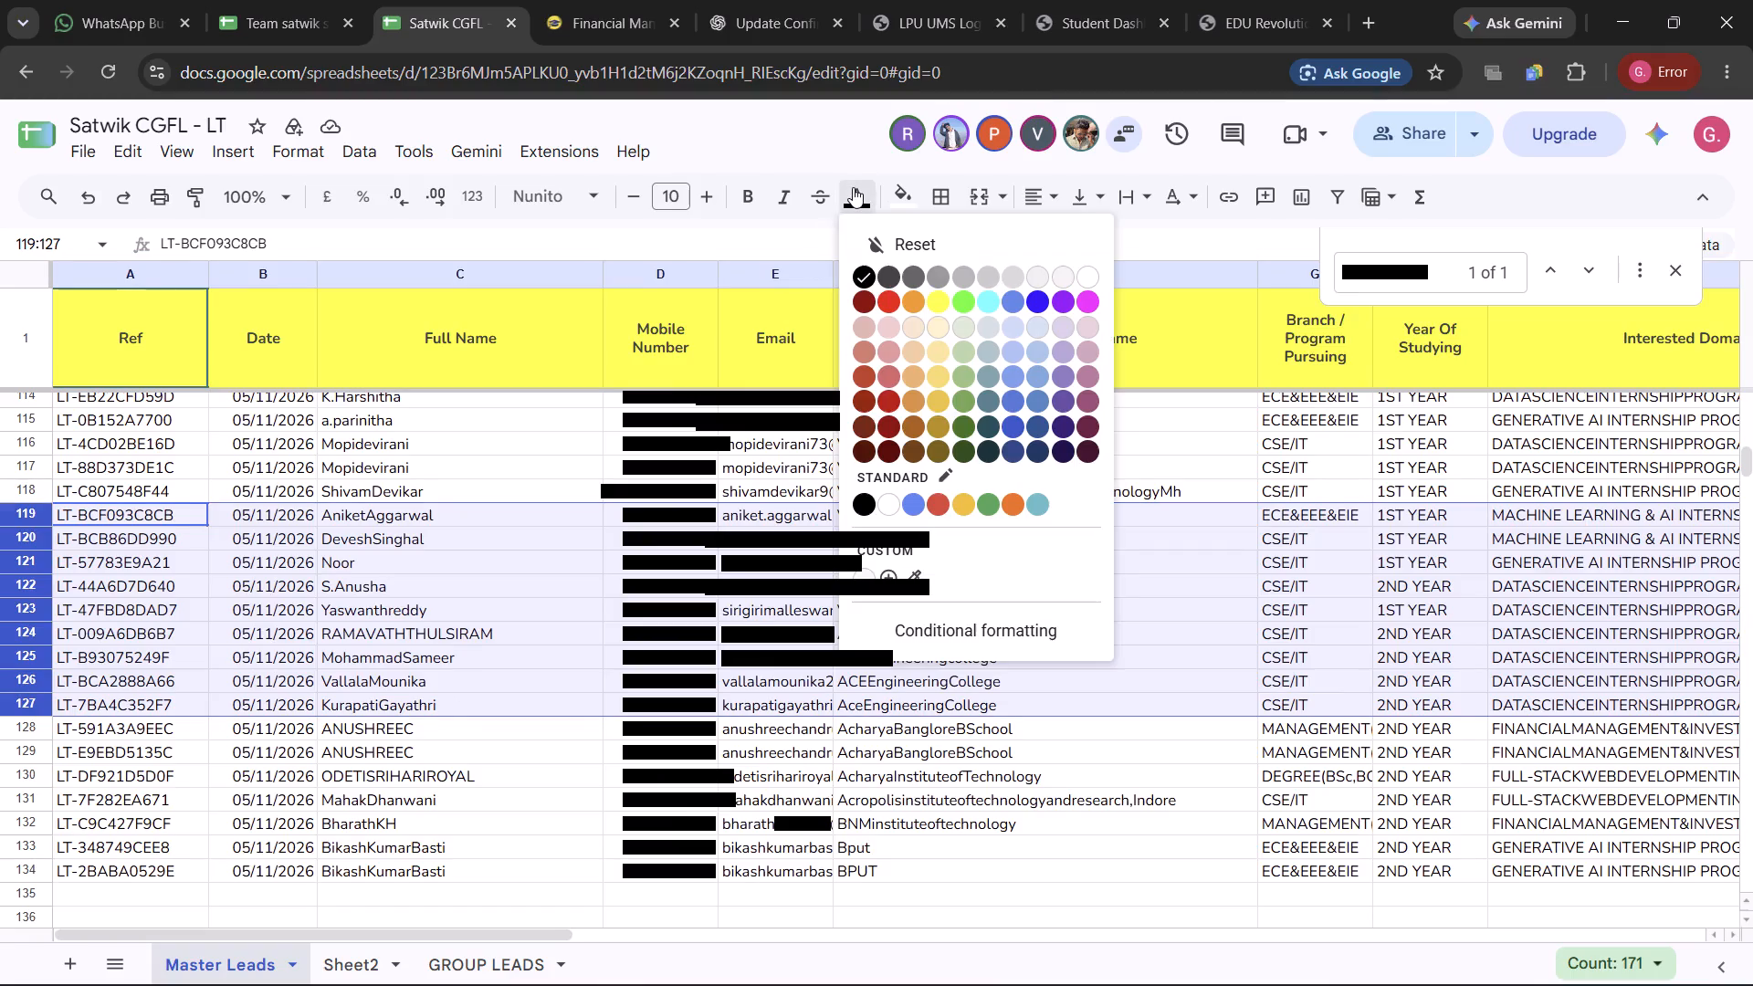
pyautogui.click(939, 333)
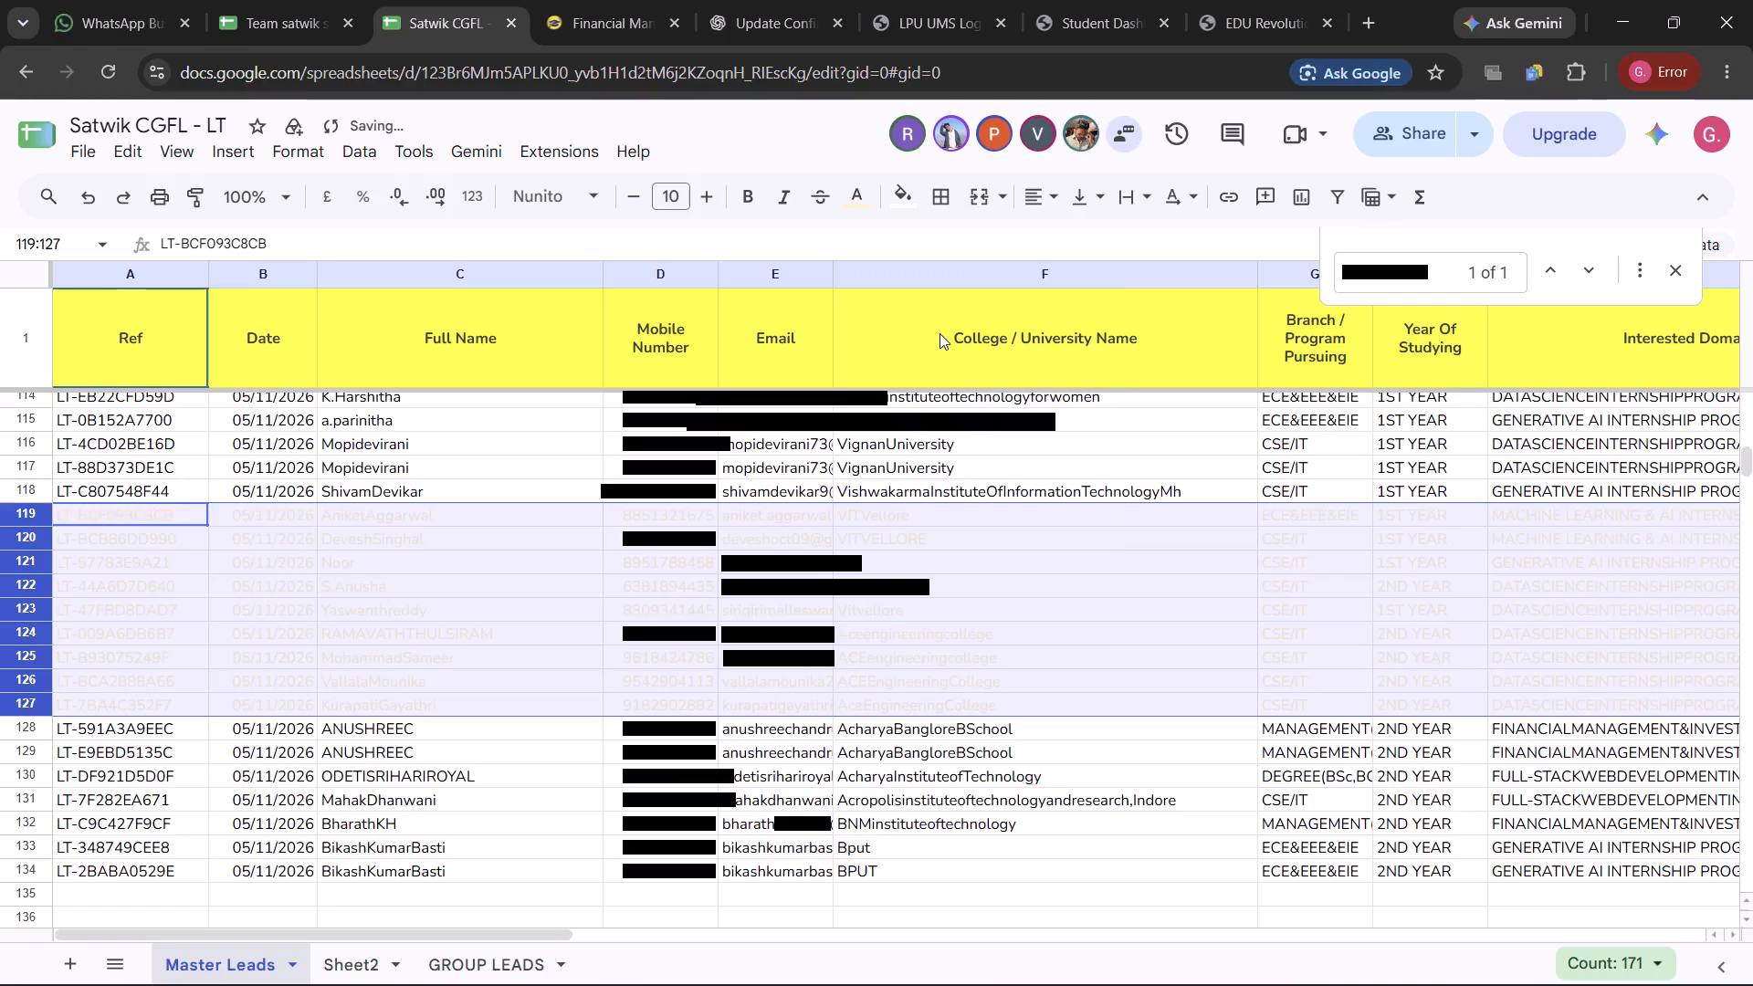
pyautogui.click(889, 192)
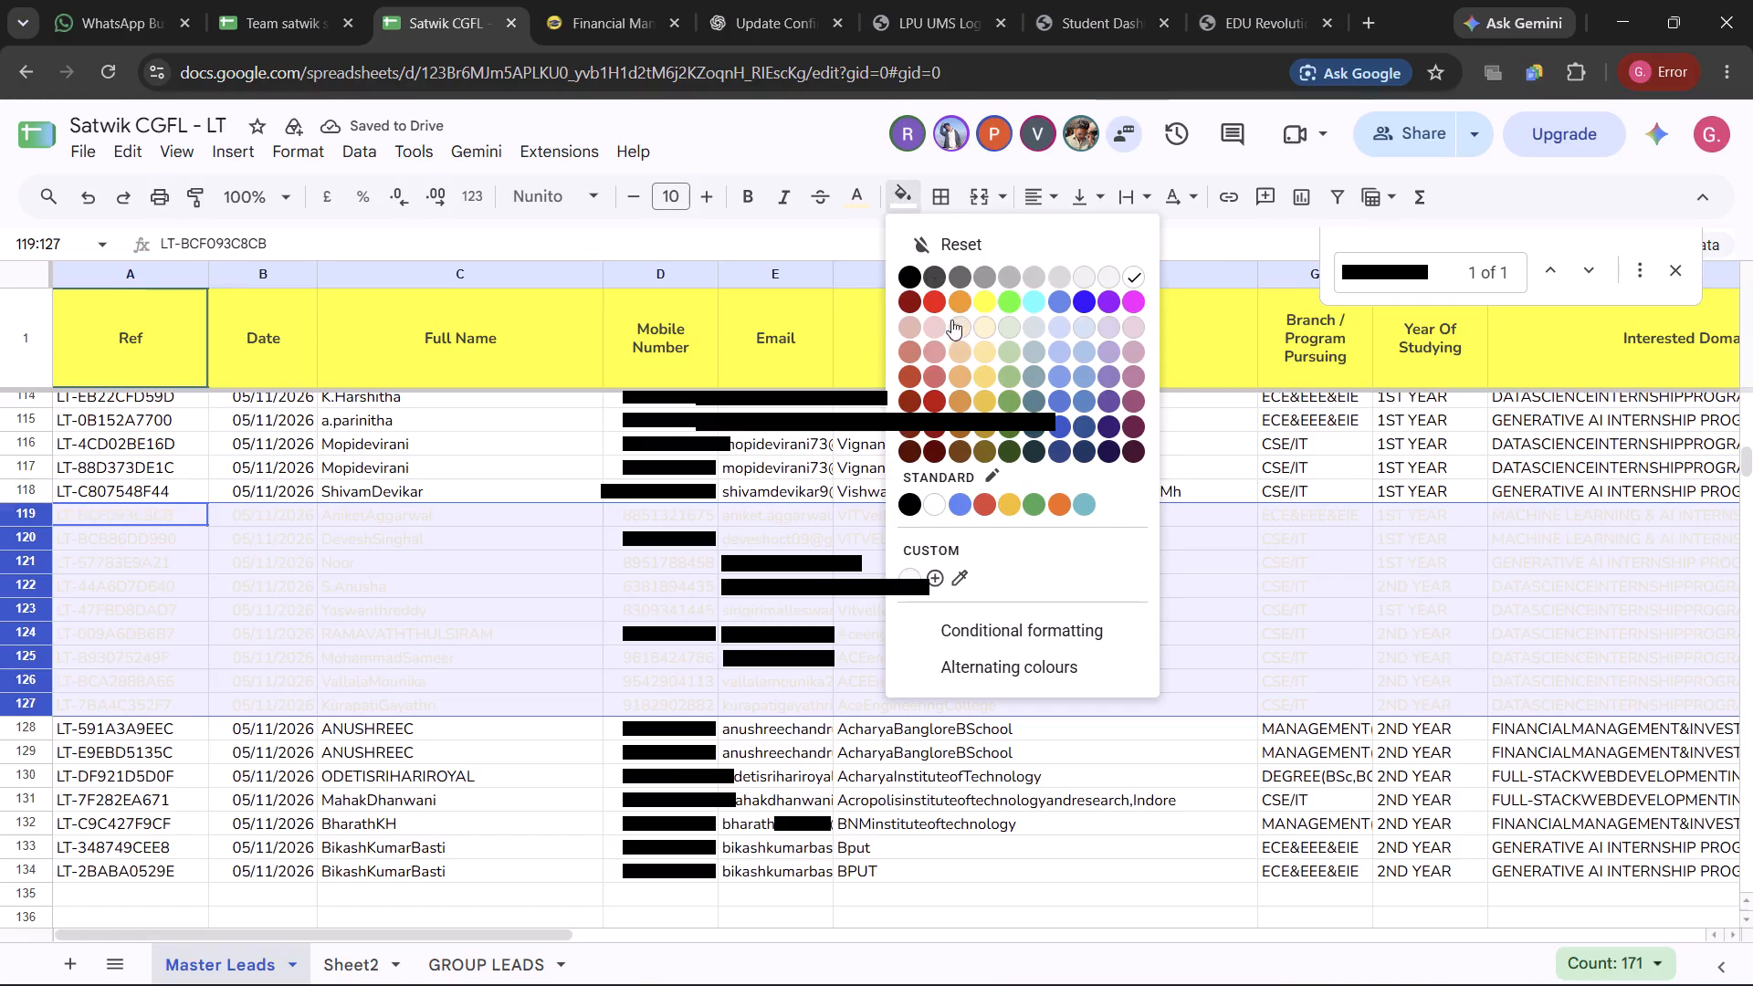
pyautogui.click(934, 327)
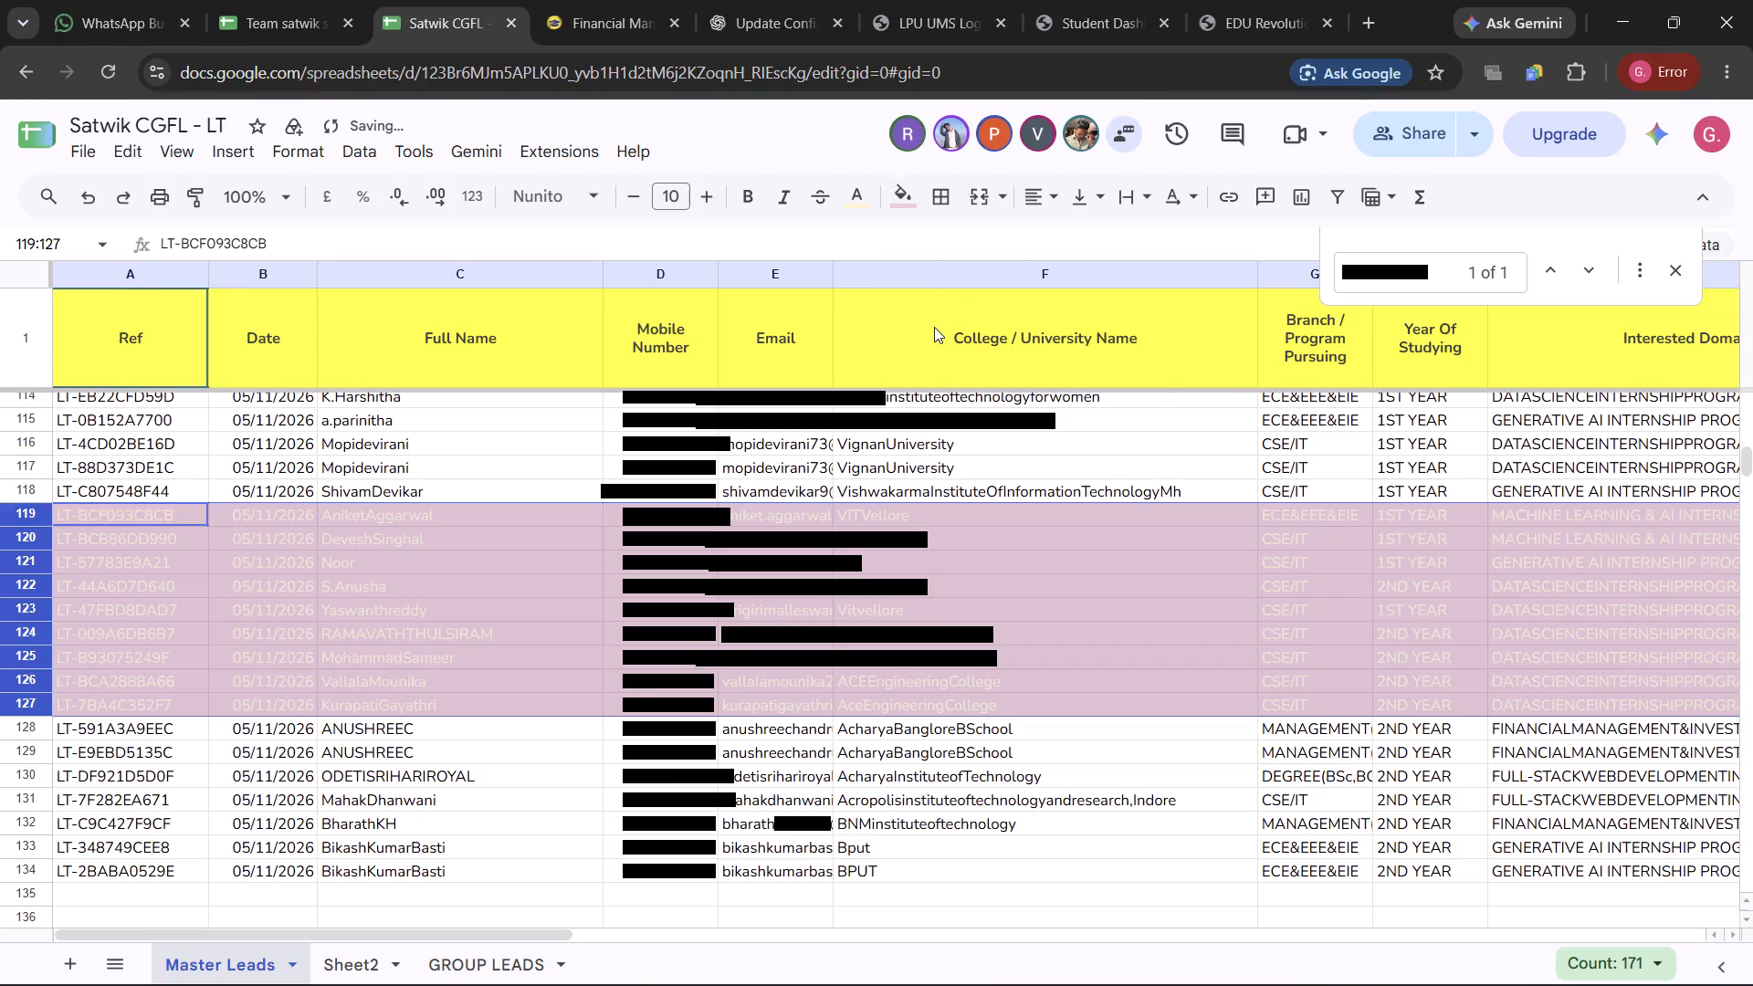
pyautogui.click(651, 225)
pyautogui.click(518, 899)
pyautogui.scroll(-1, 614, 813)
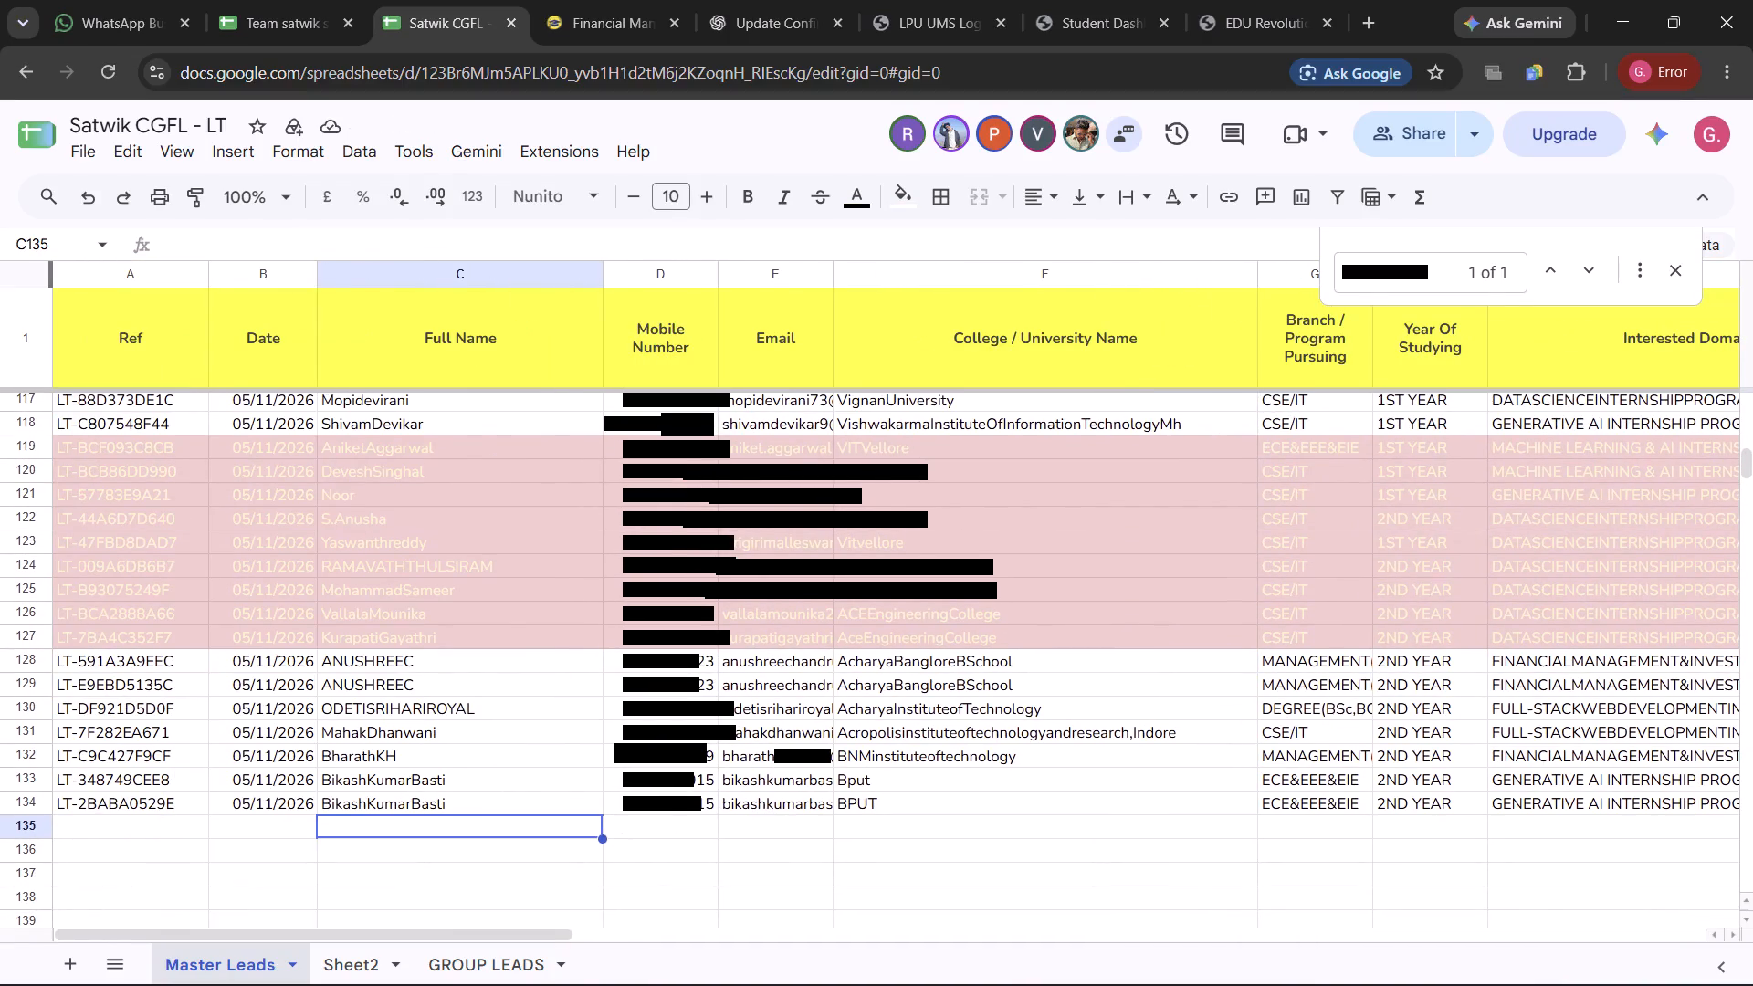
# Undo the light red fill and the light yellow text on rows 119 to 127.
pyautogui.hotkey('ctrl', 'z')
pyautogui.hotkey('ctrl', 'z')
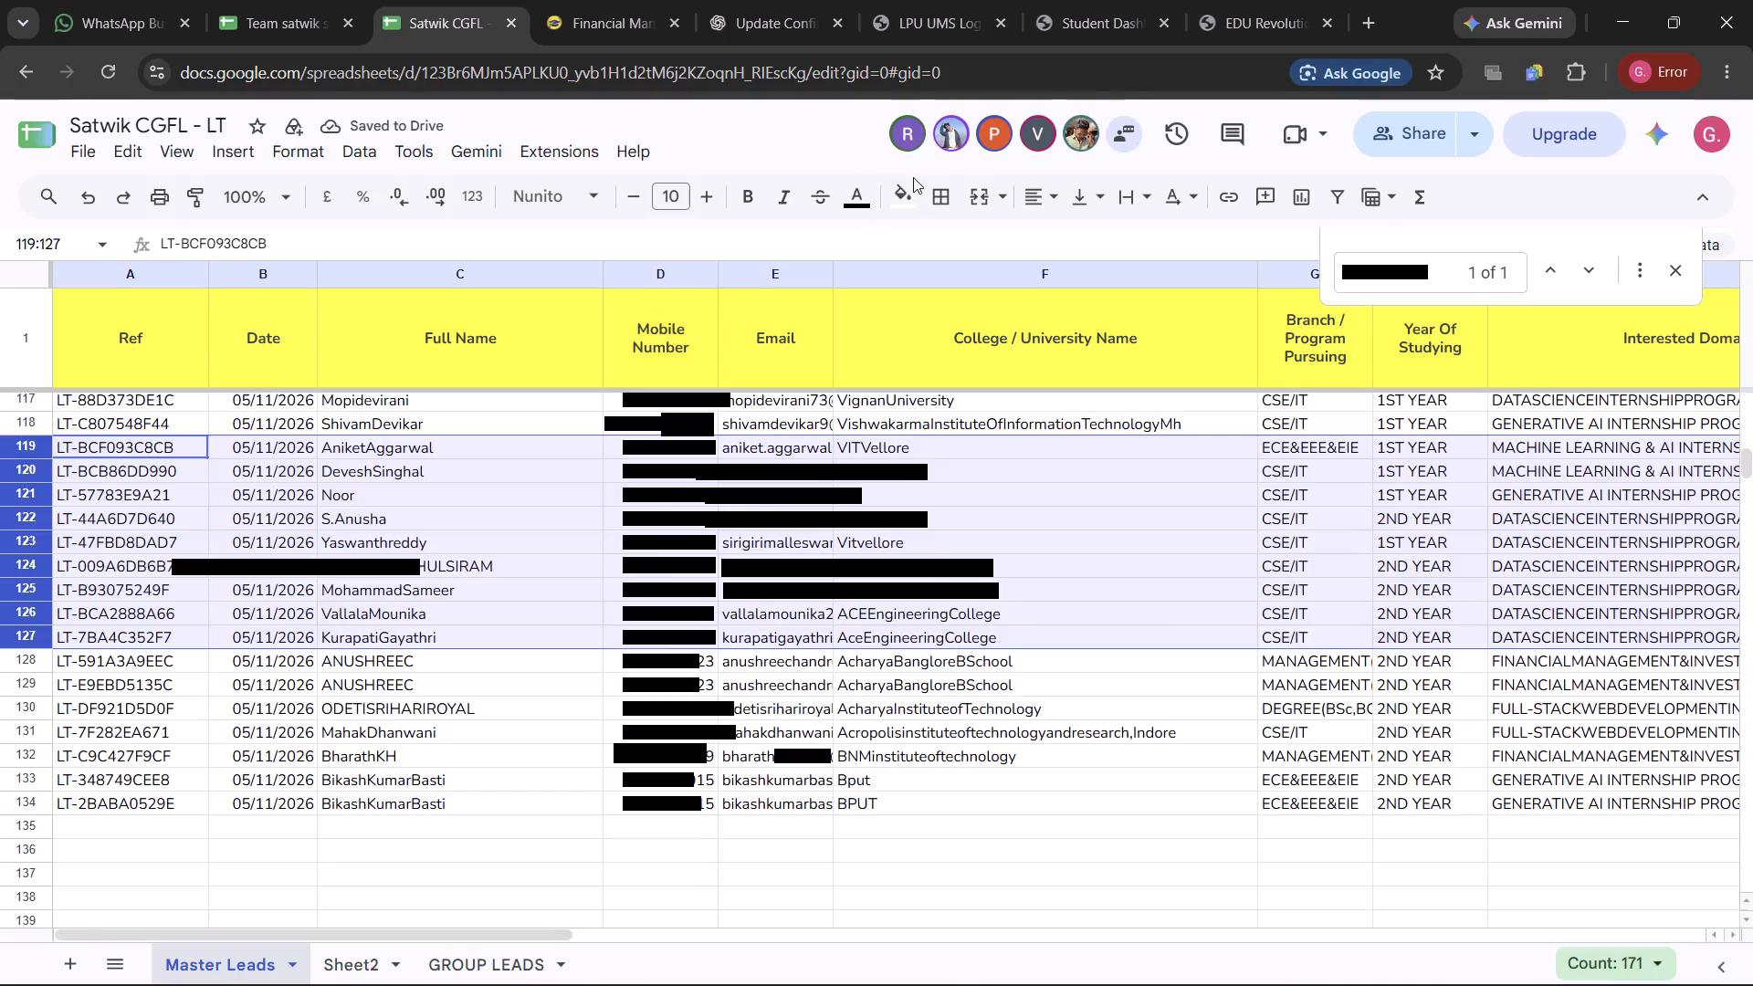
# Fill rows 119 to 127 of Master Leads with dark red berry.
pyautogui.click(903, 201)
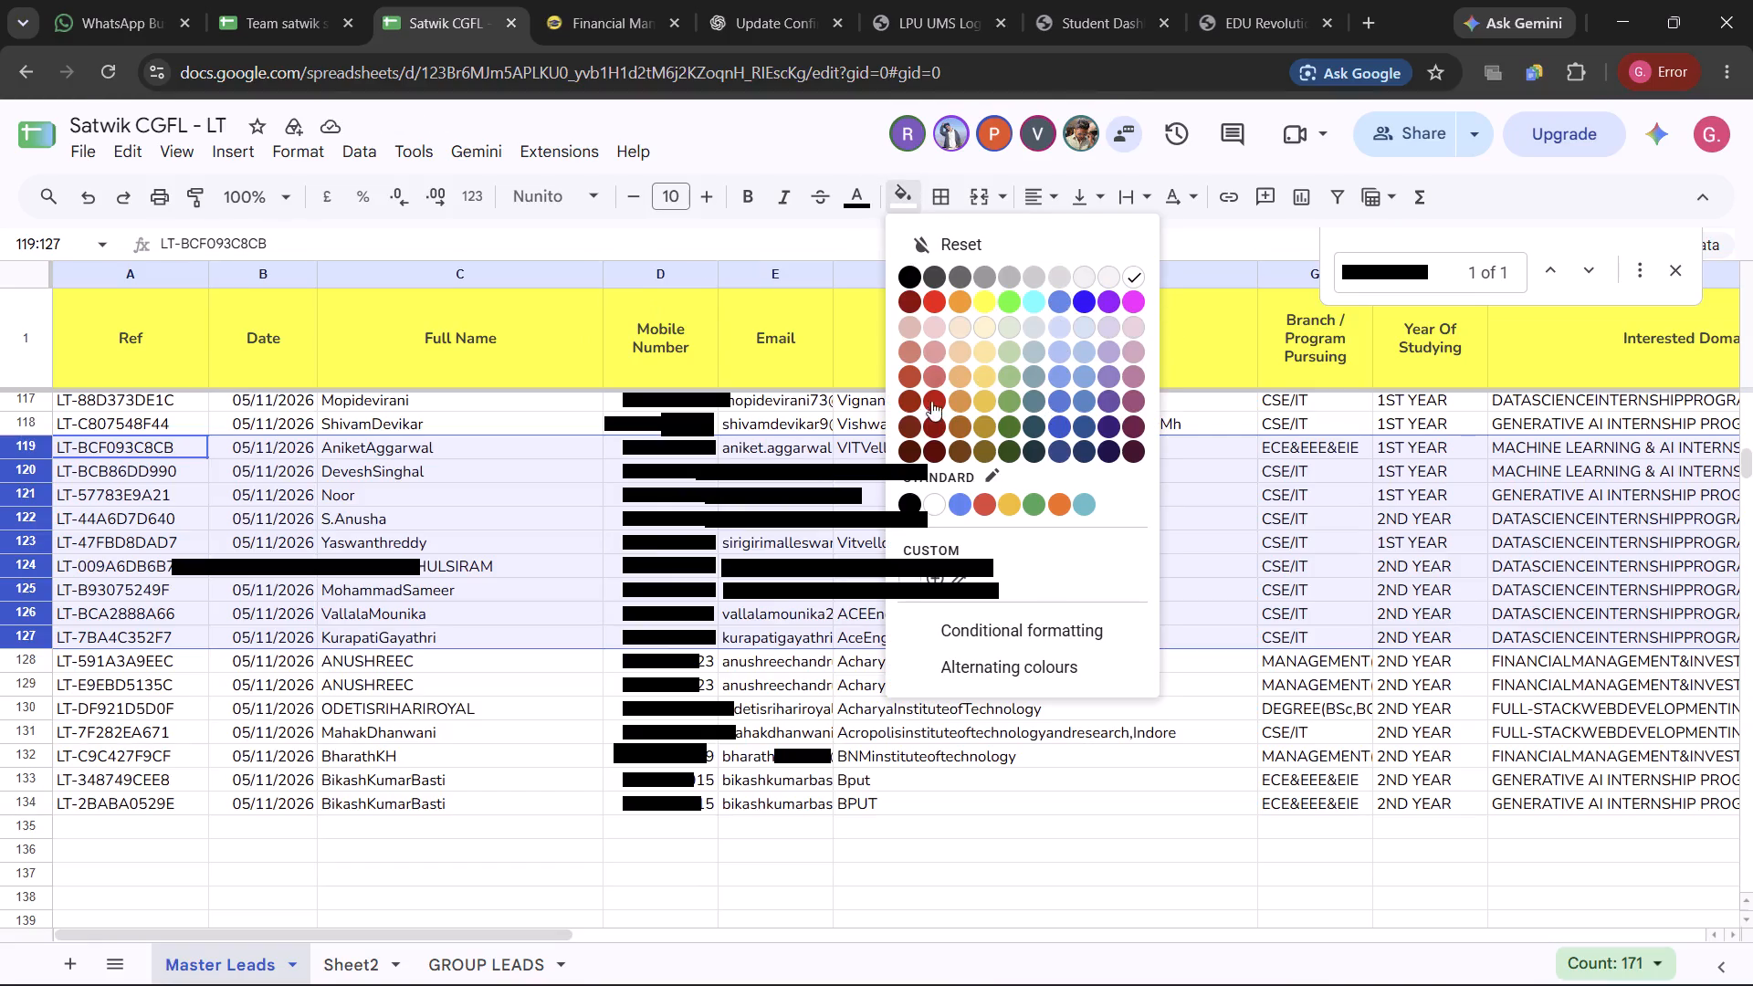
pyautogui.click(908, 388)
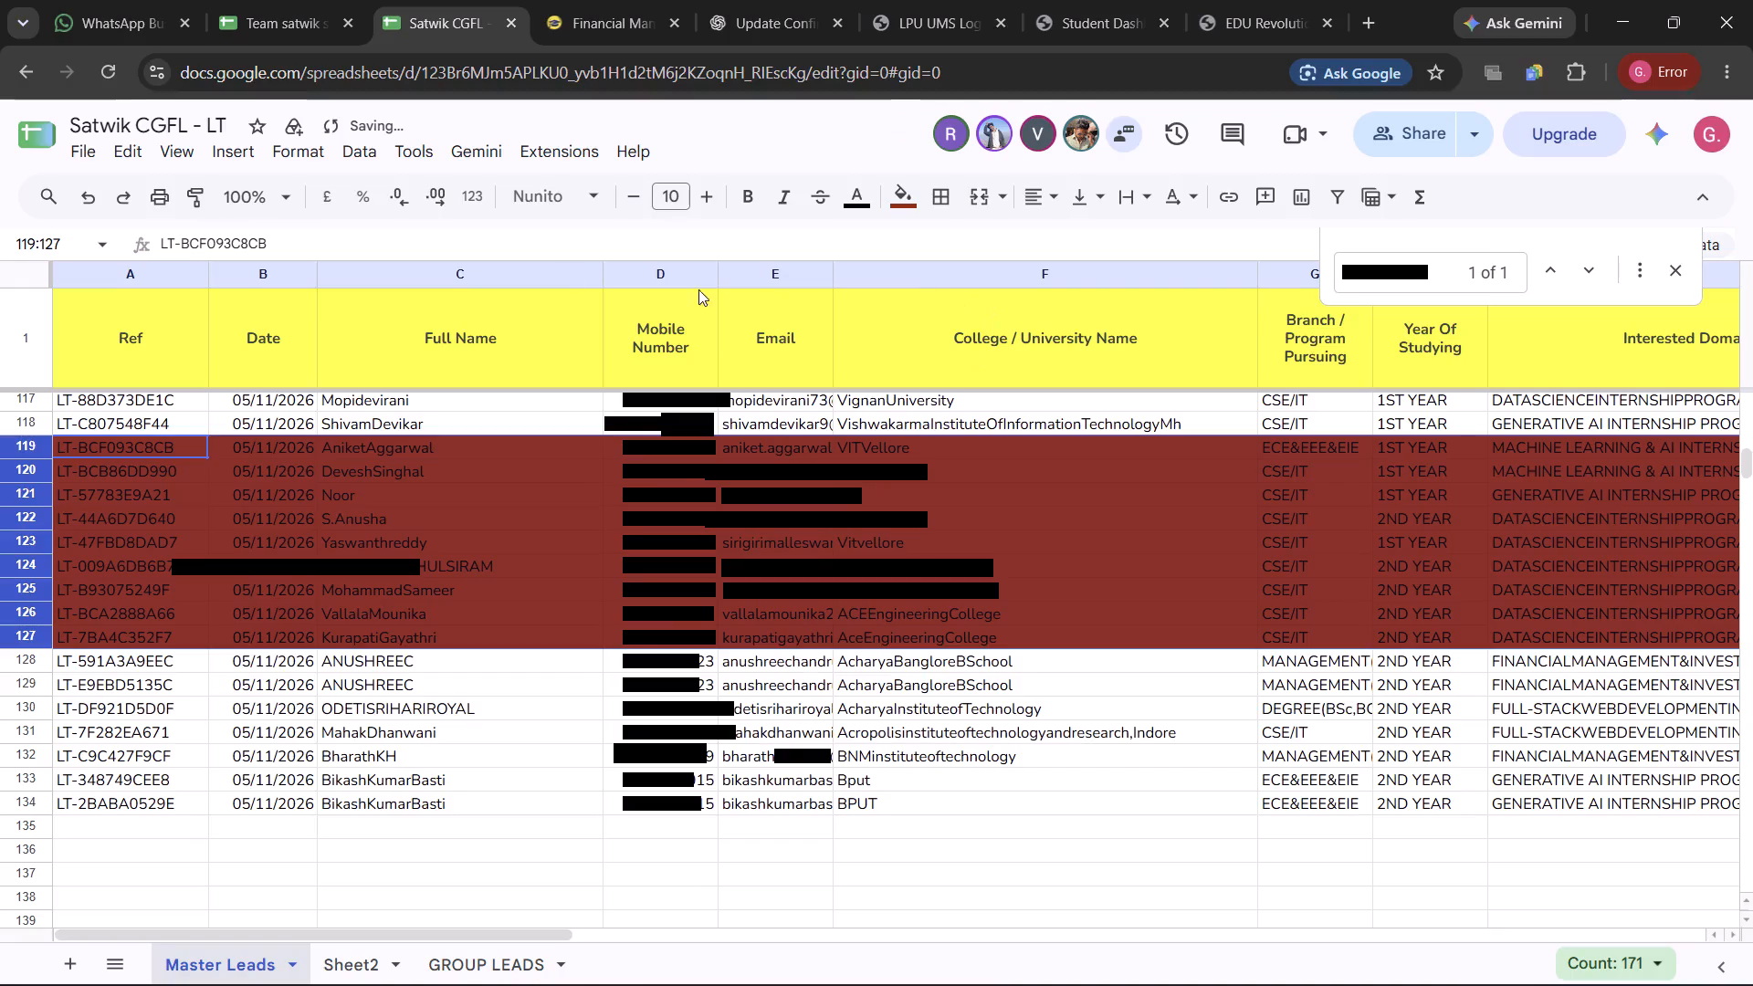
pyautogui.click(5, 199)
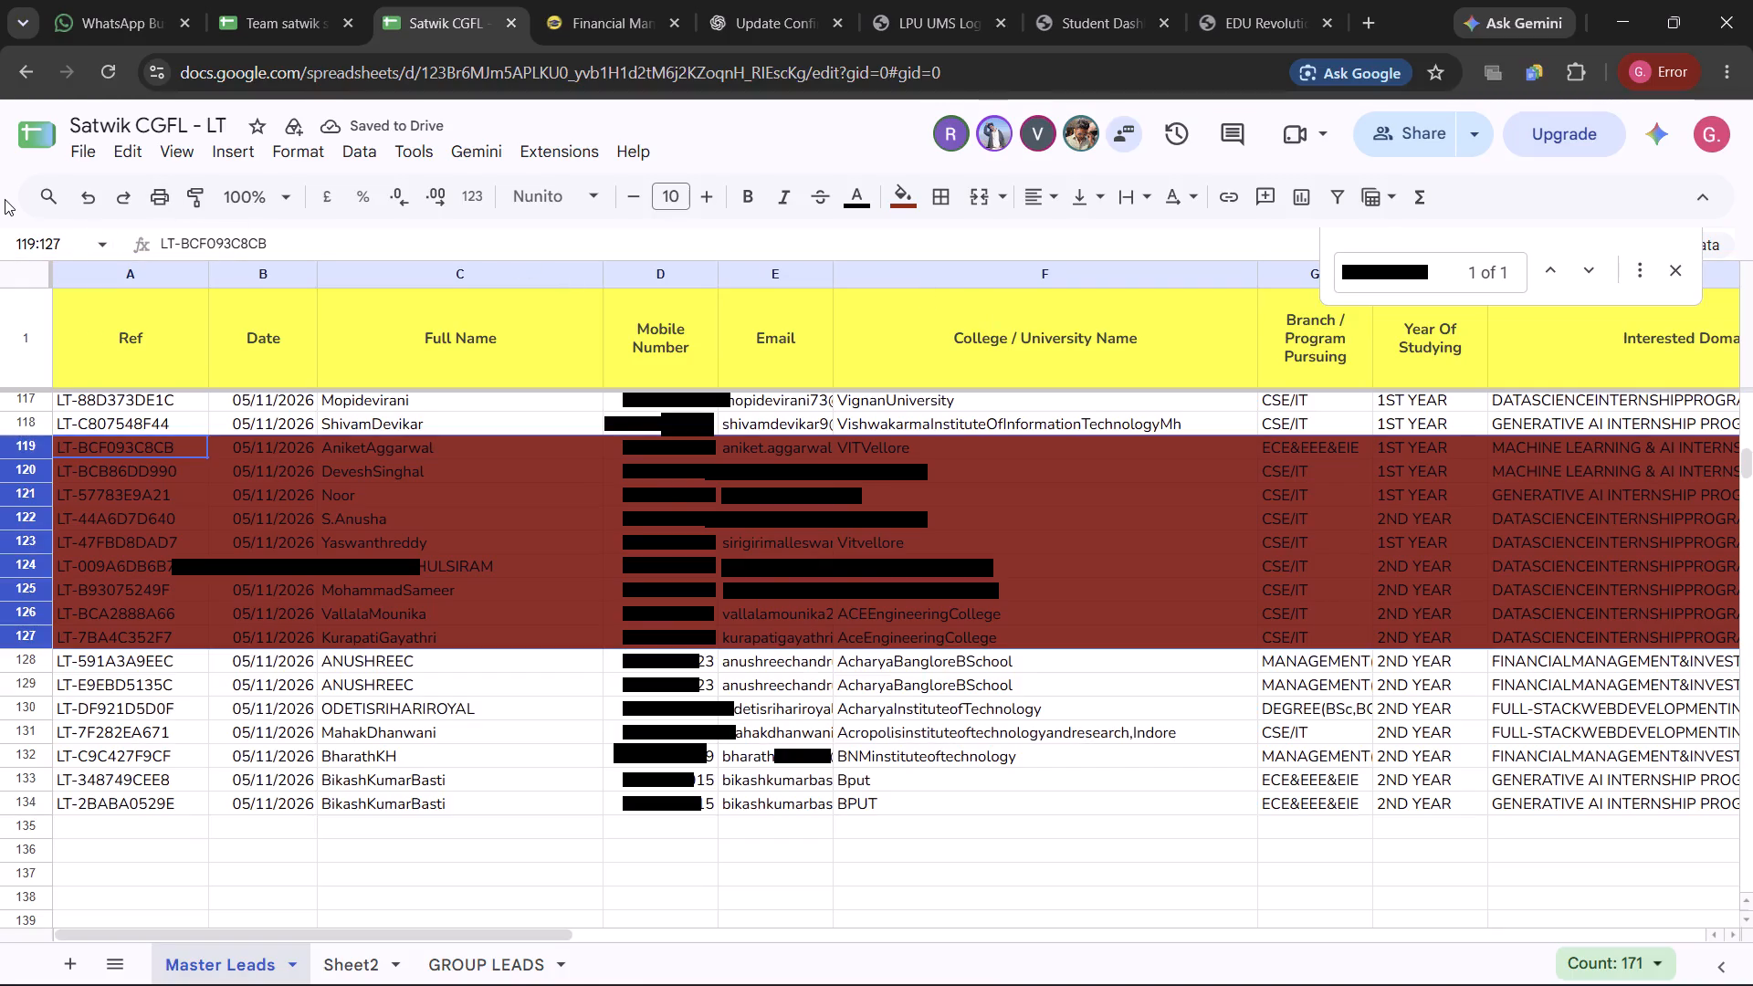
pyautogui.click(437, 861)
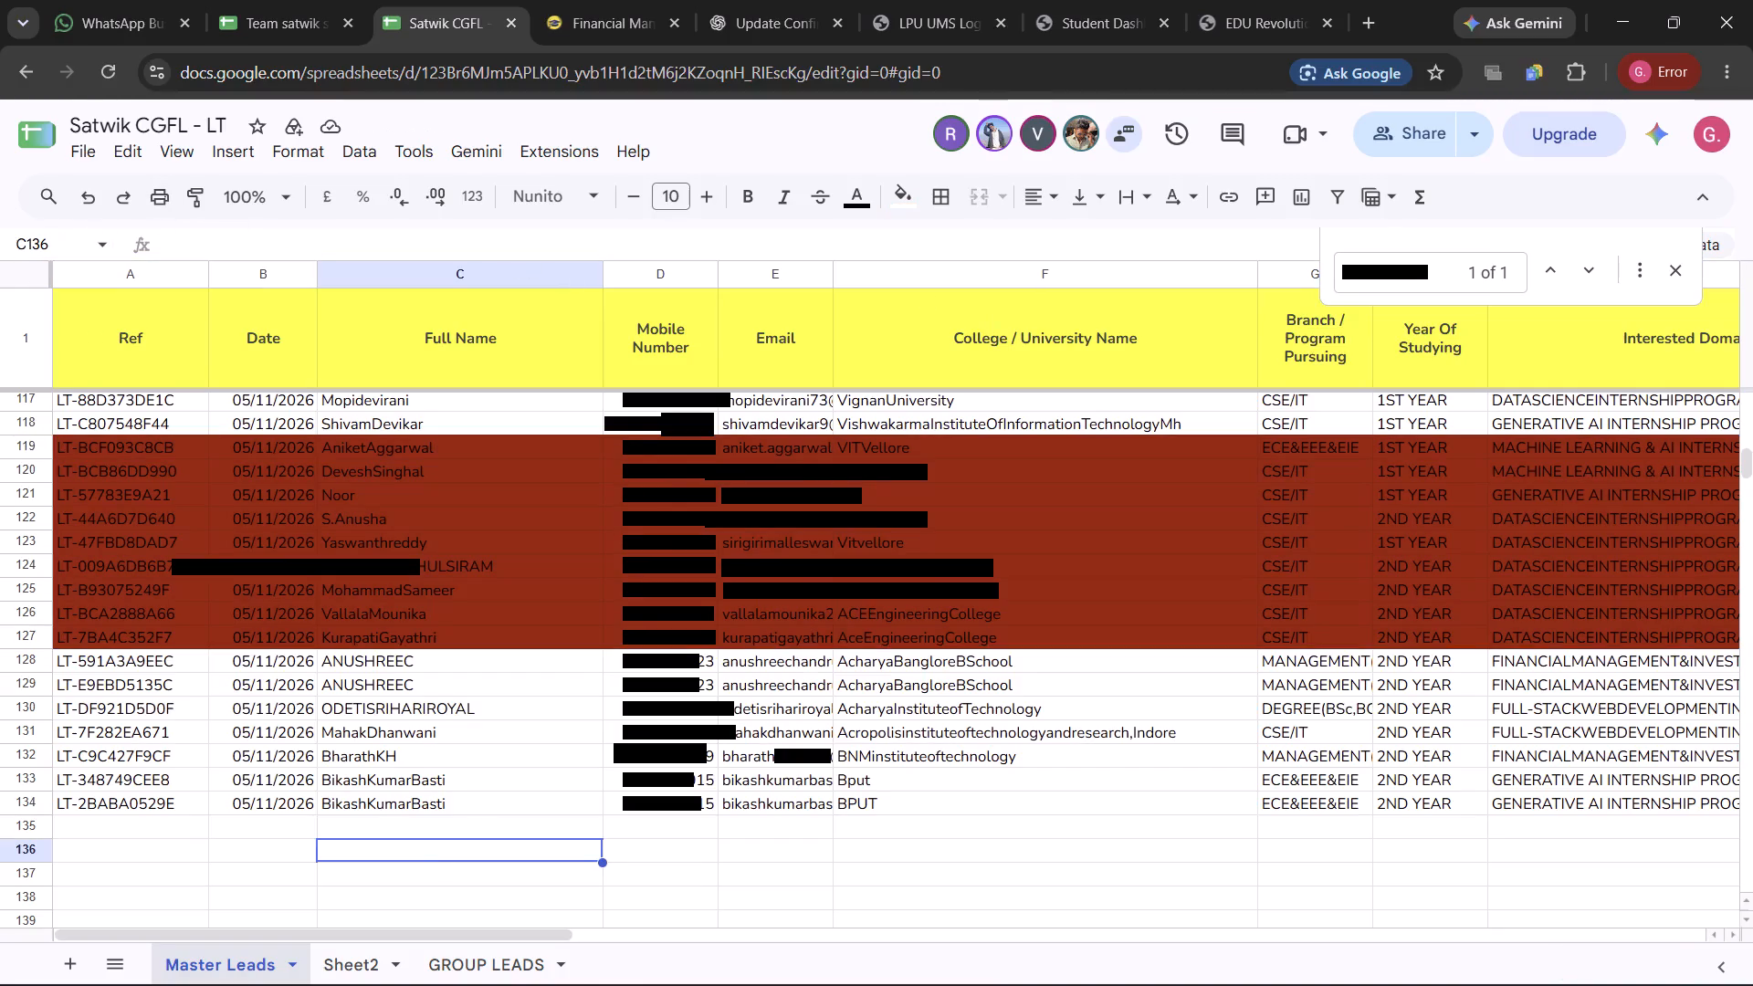
# Change the fill of Vamsi's lead rows, 119 to 127, to dark orange.
pyautogui.hscroll(-9, 492, 688)
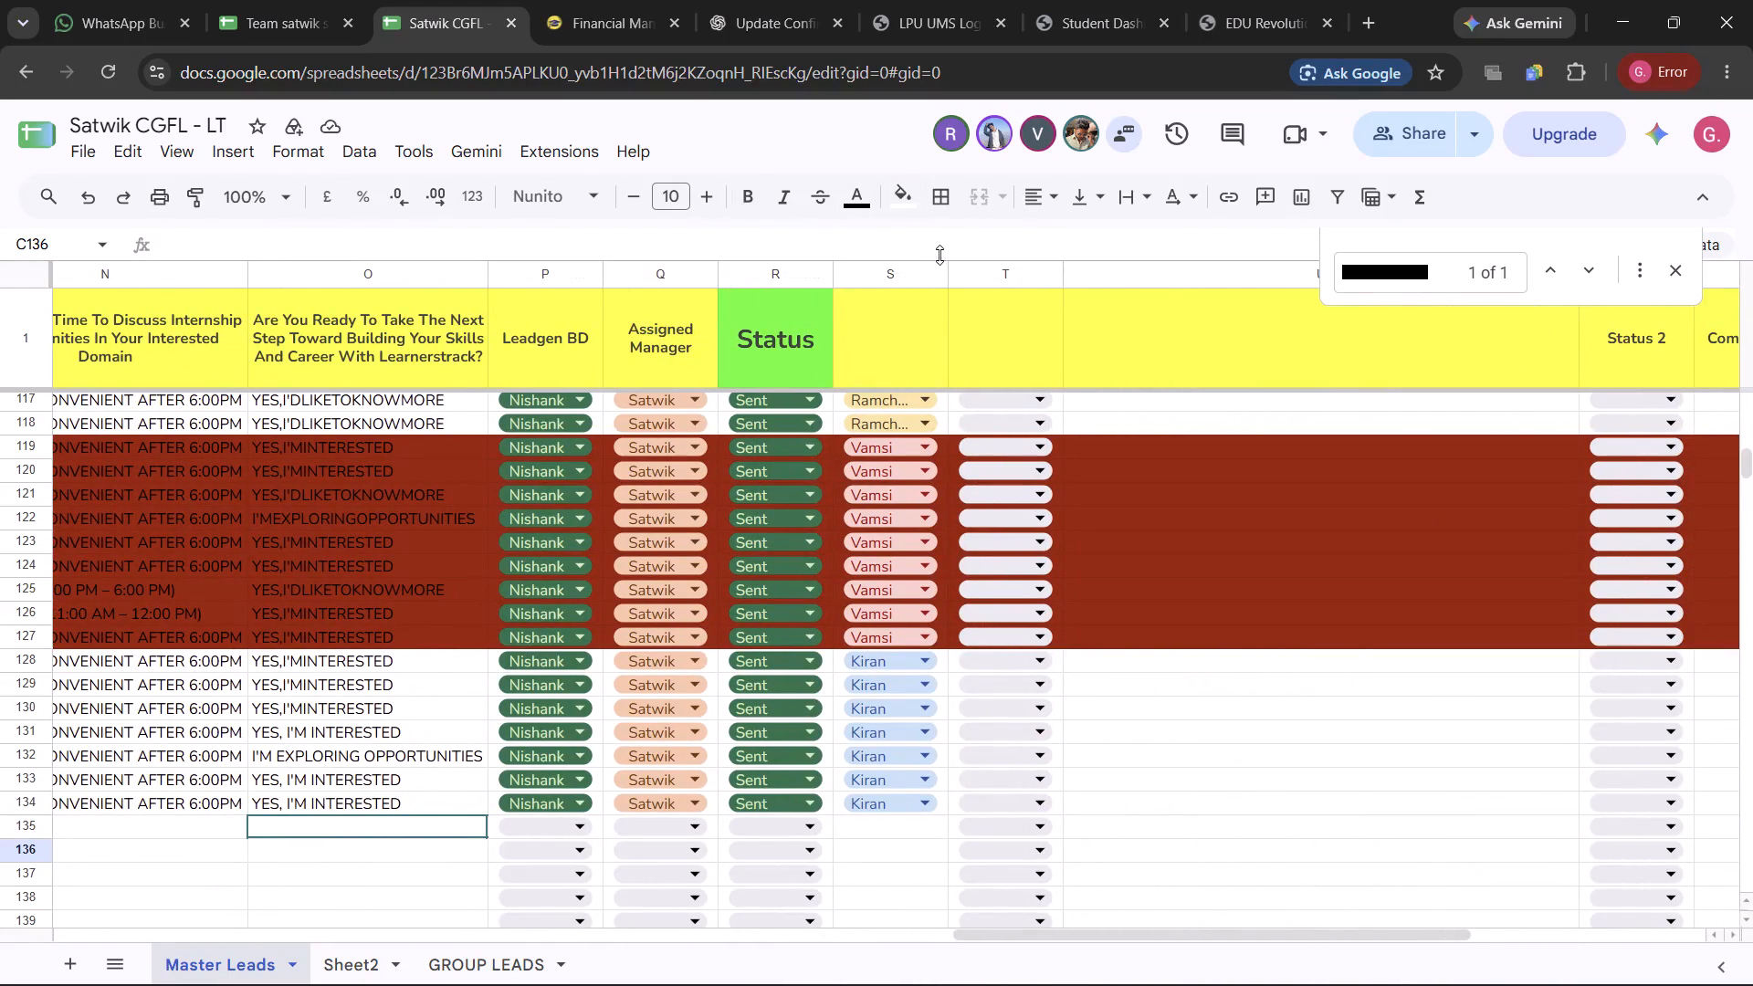
pyautogui.hscroll(11, 801, 689)
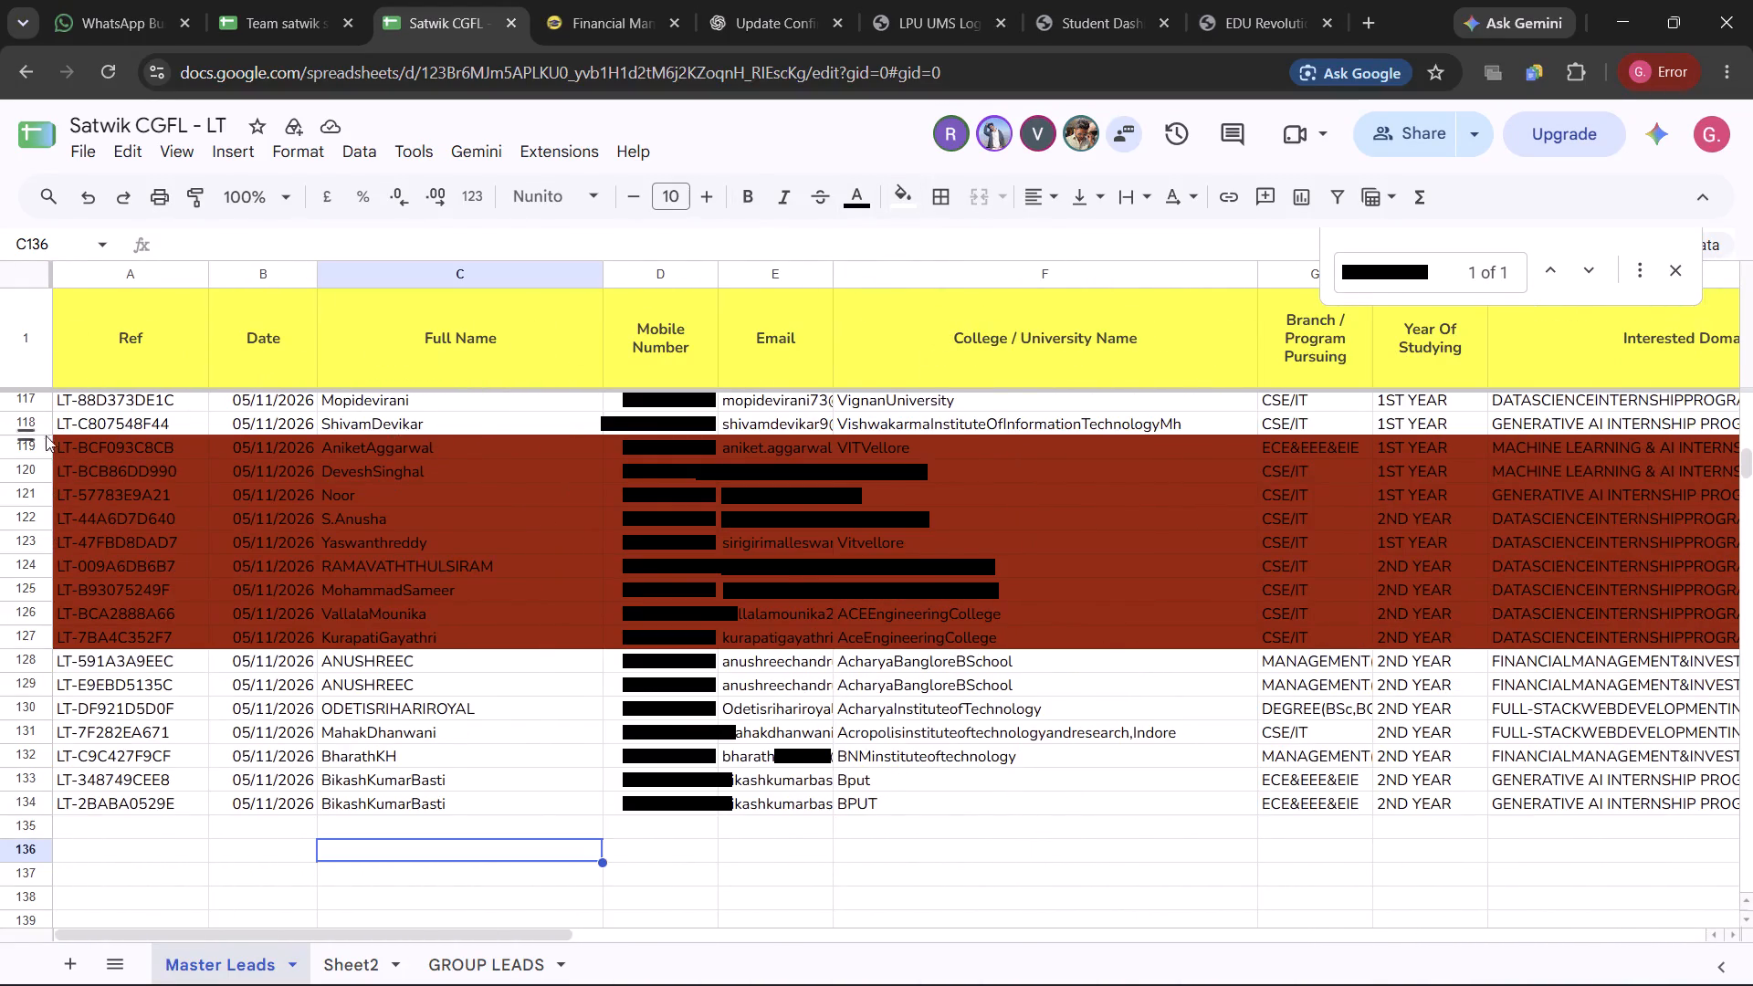
pyautogui.moveTo(39, 448); pyautogui.dragTo(39, 491)
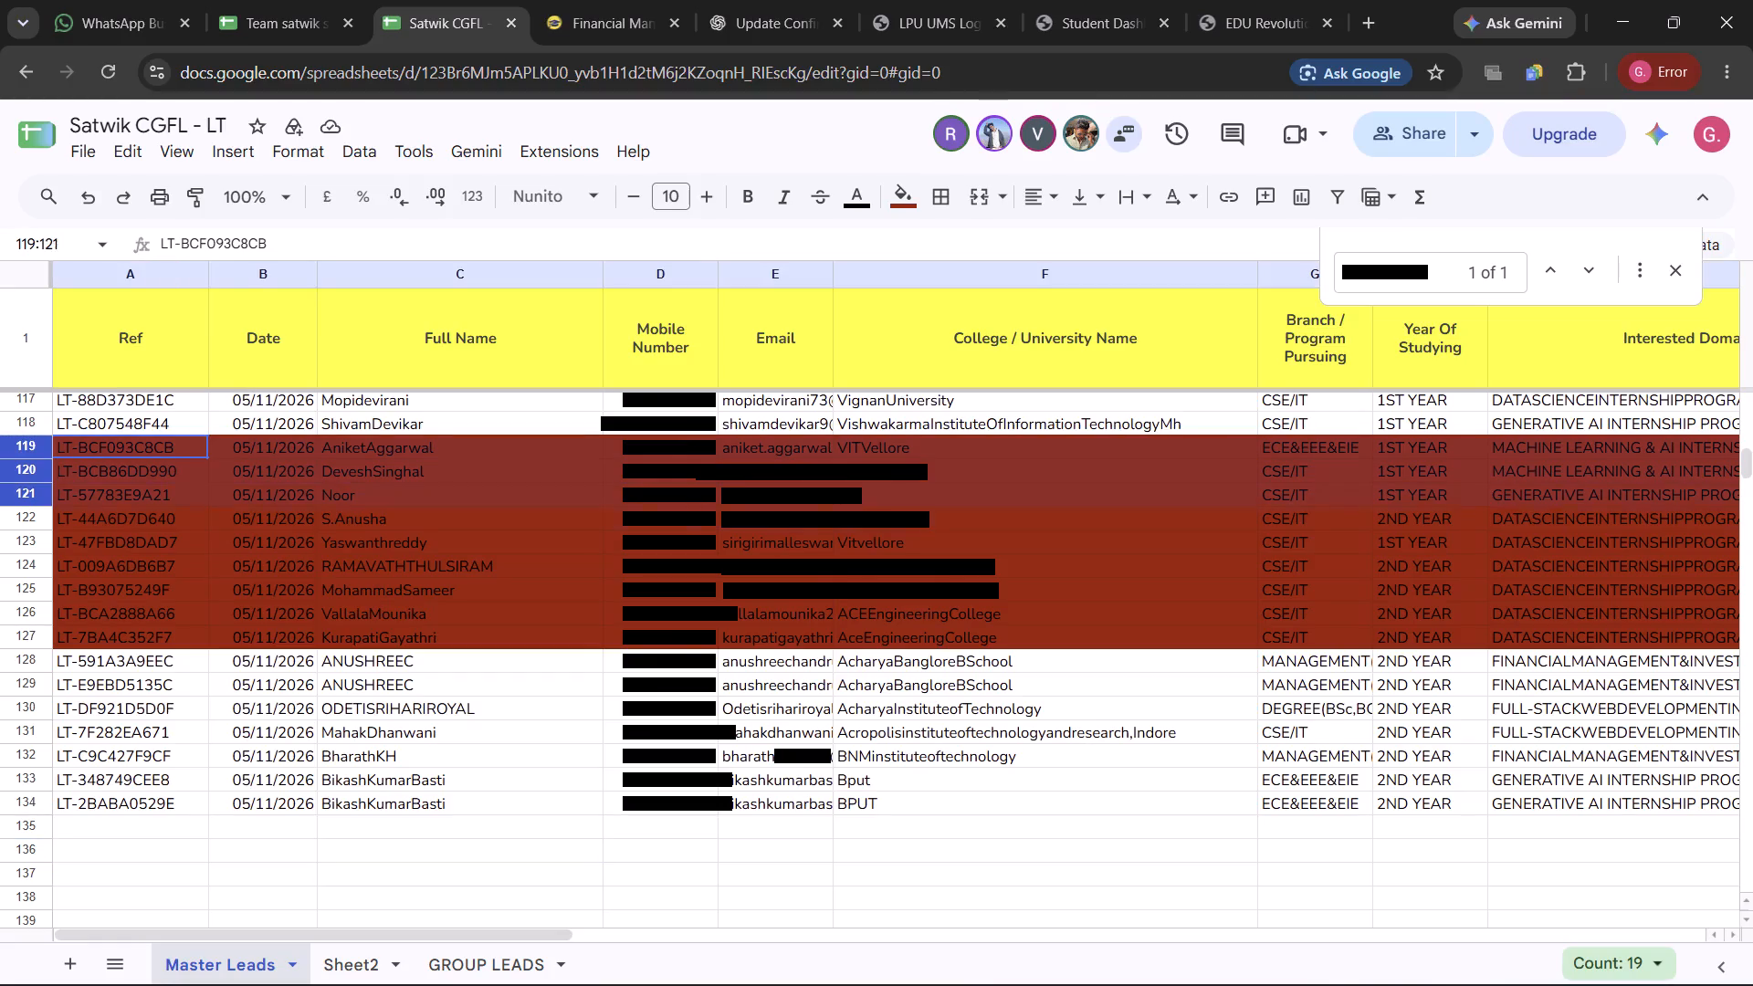
pyautogui.moveTo(39, 491); pyautogui.dragTo(37, 639)
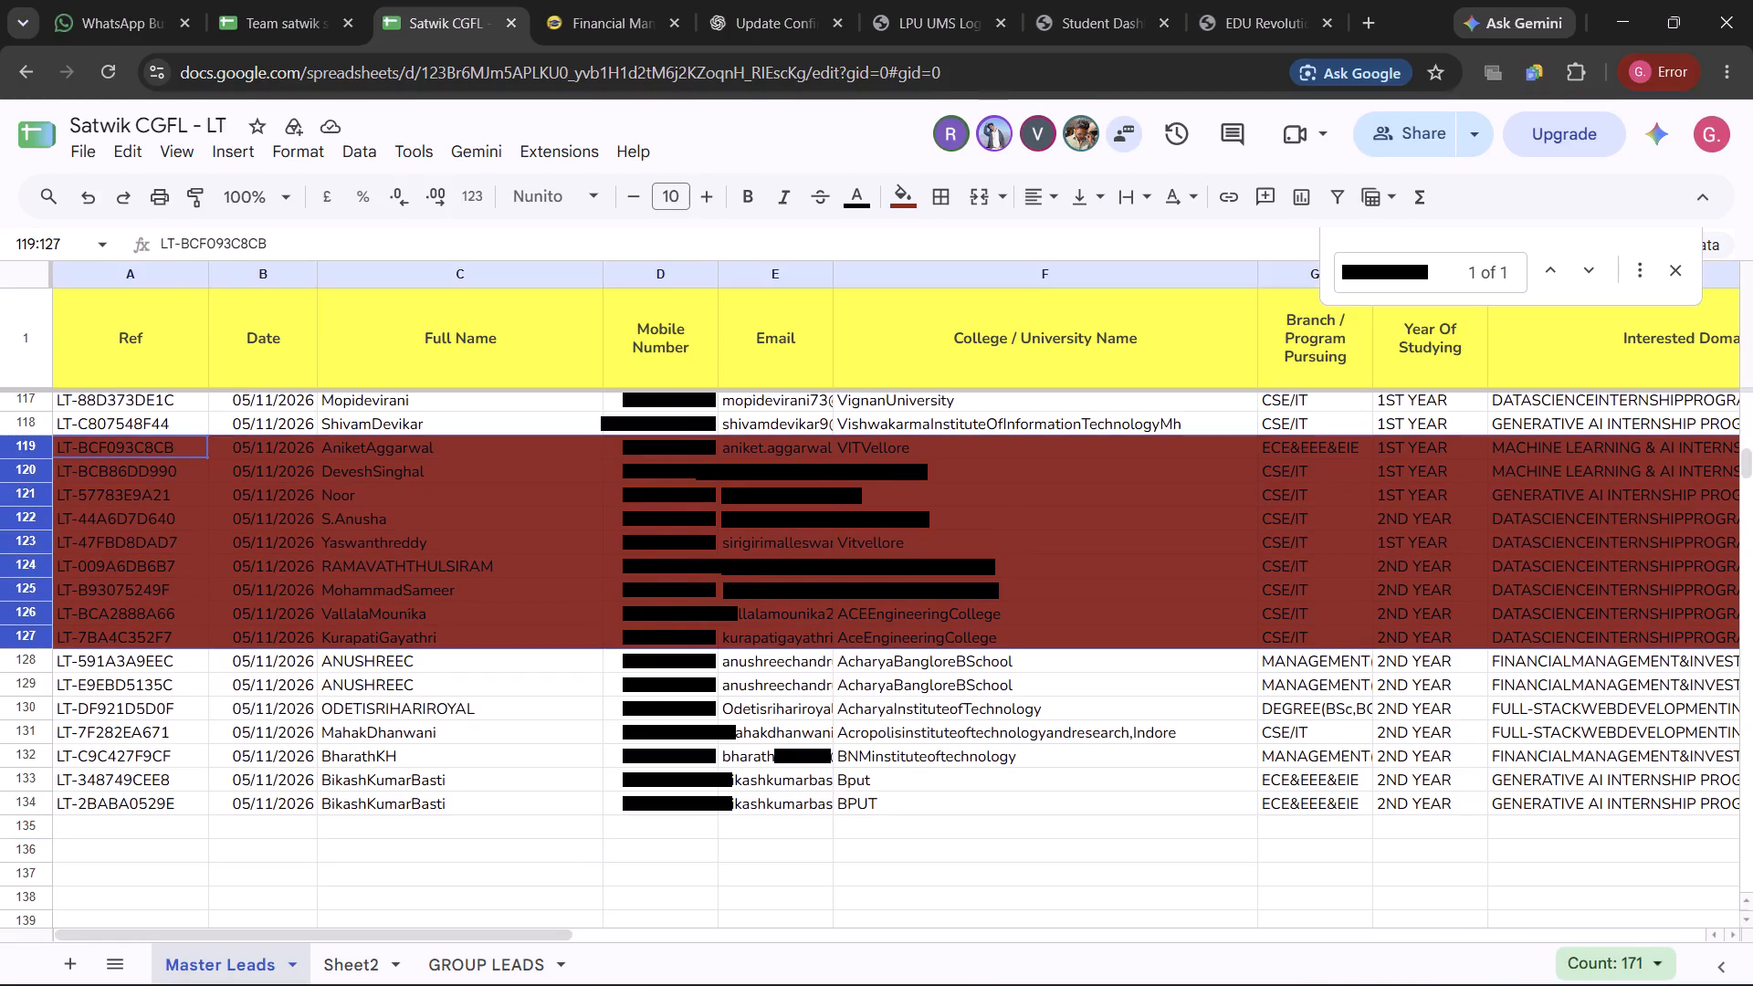
pyautogui.click(905, 205)
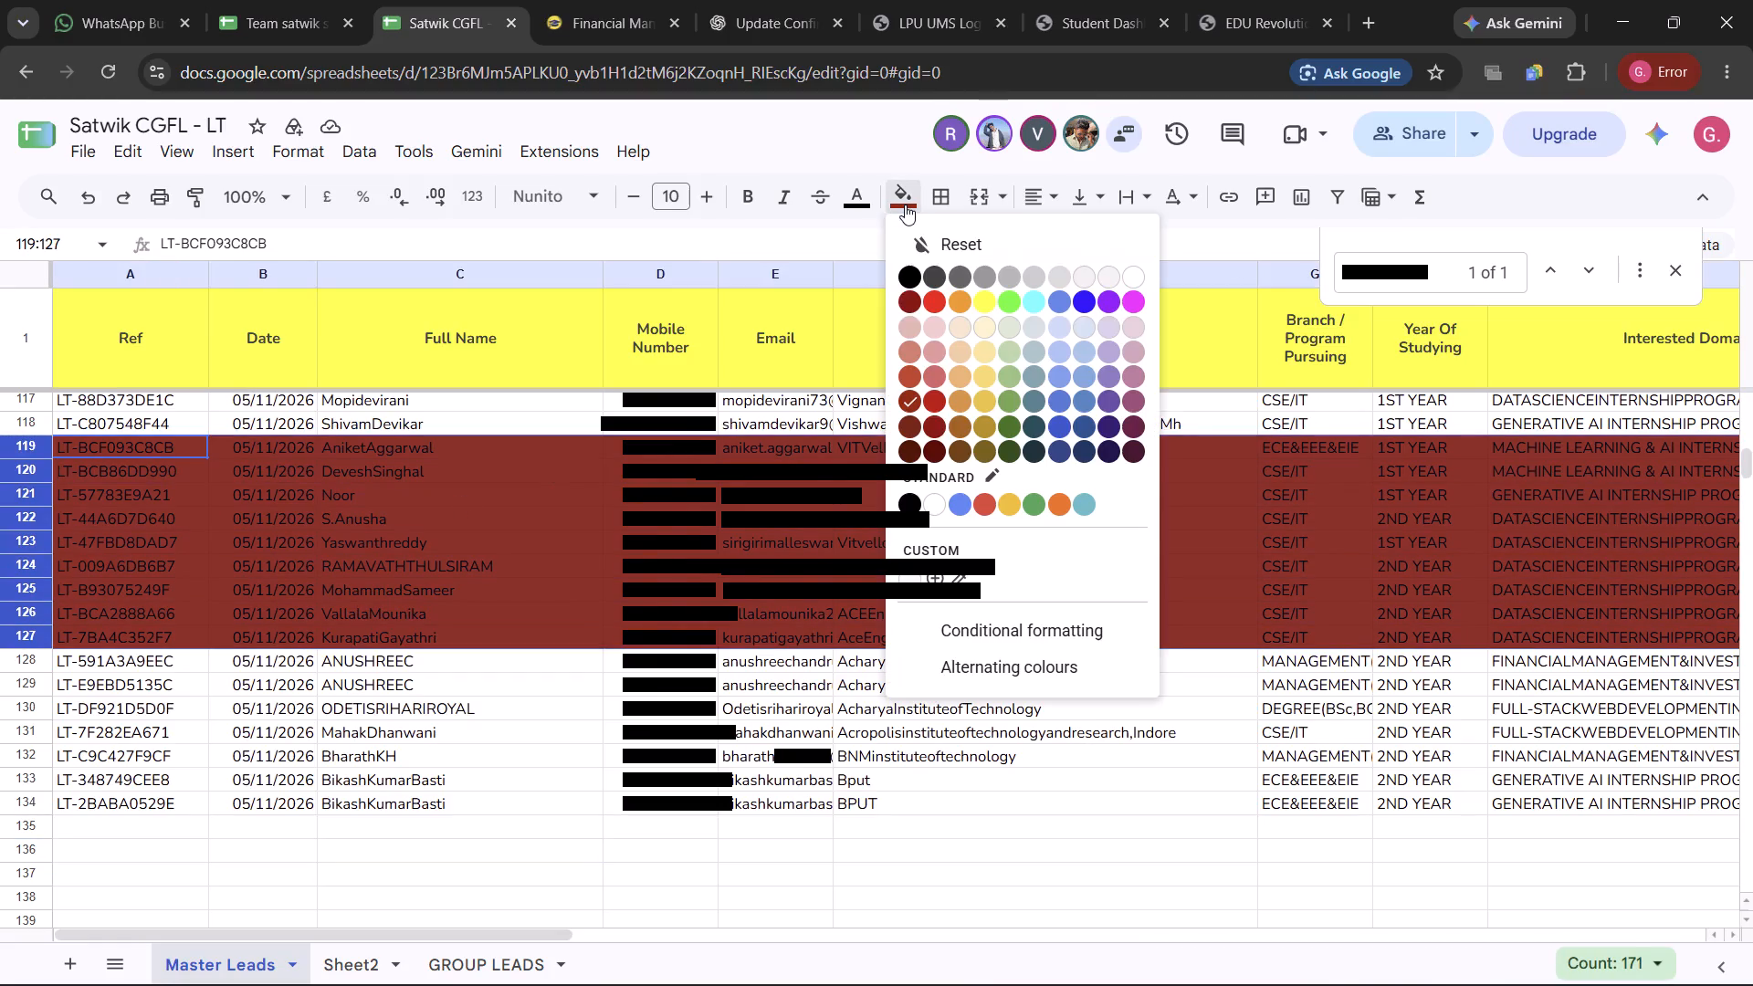
pyautogui.click(961, 402)
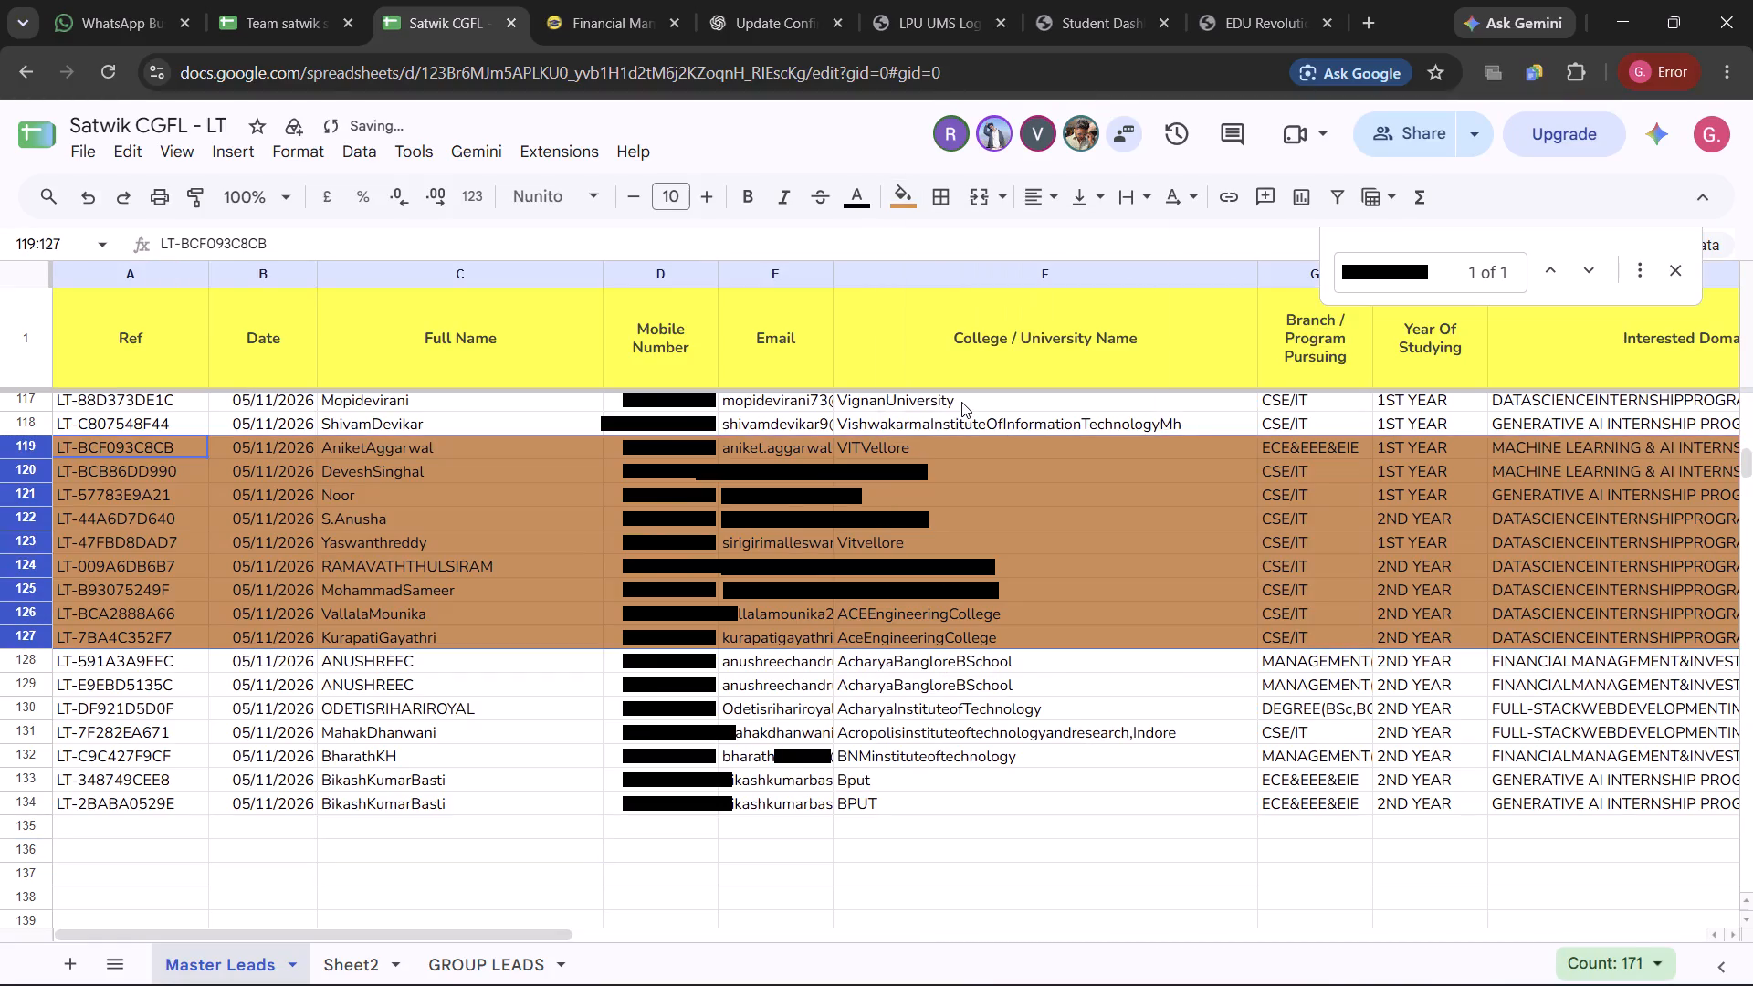
pyautogui.click(750, 219)
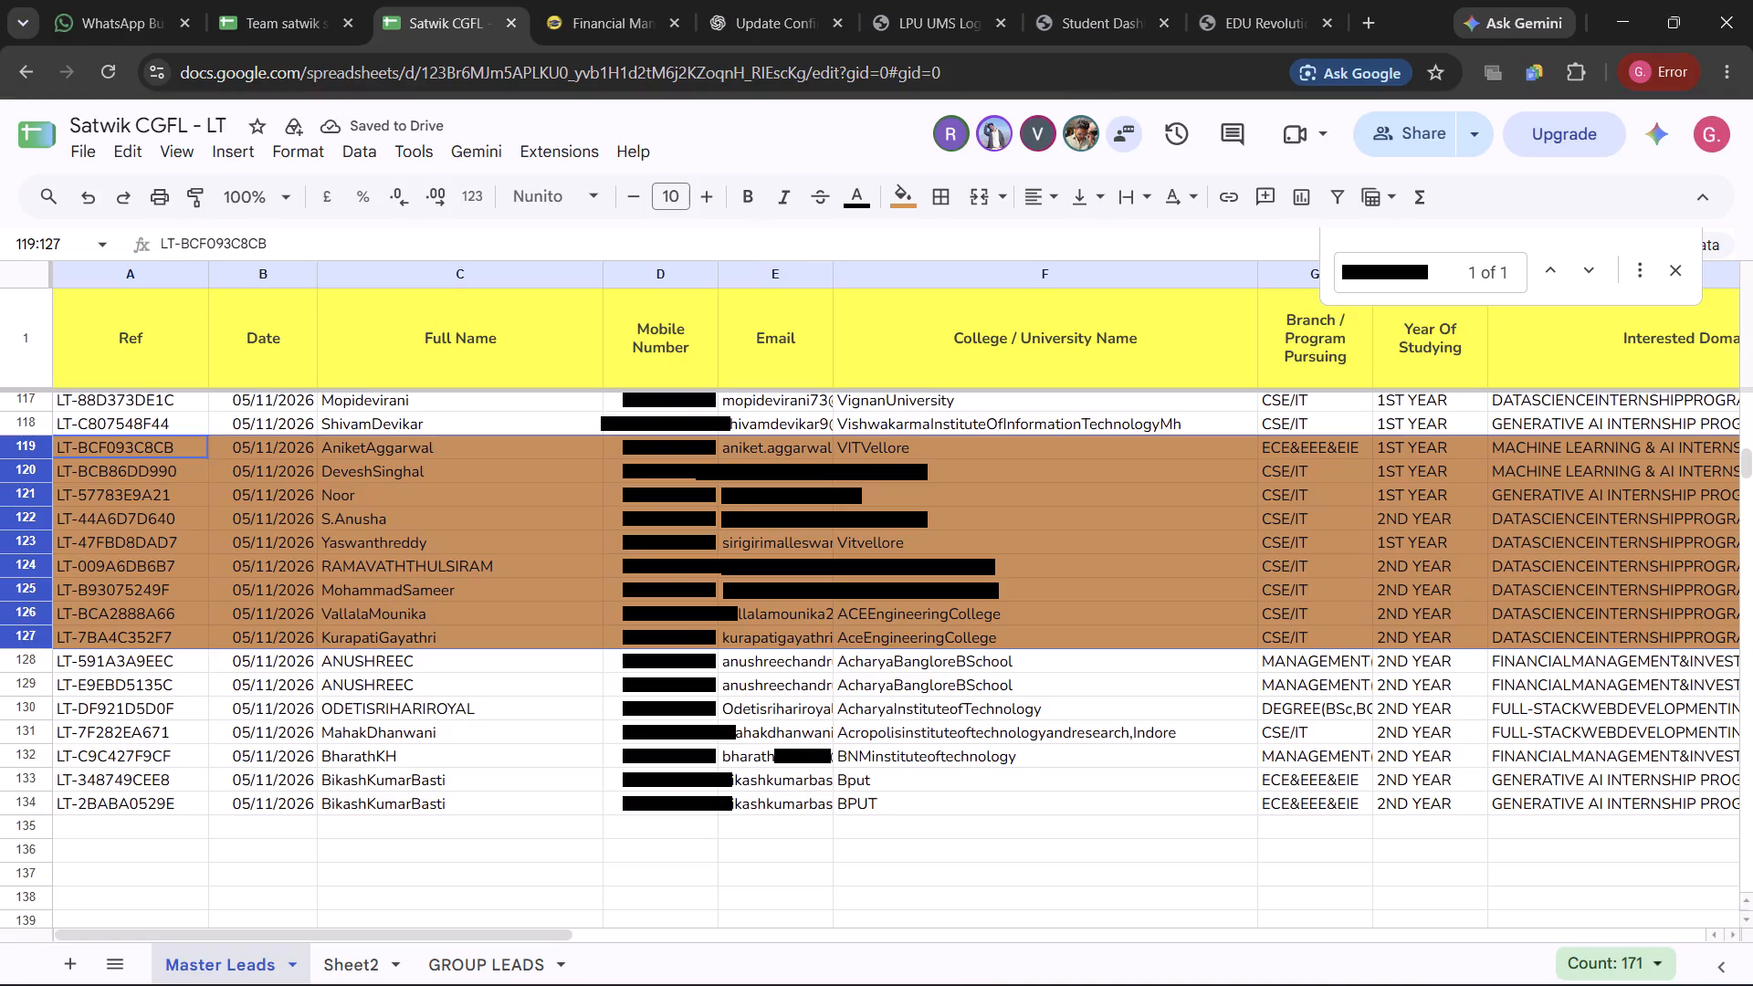
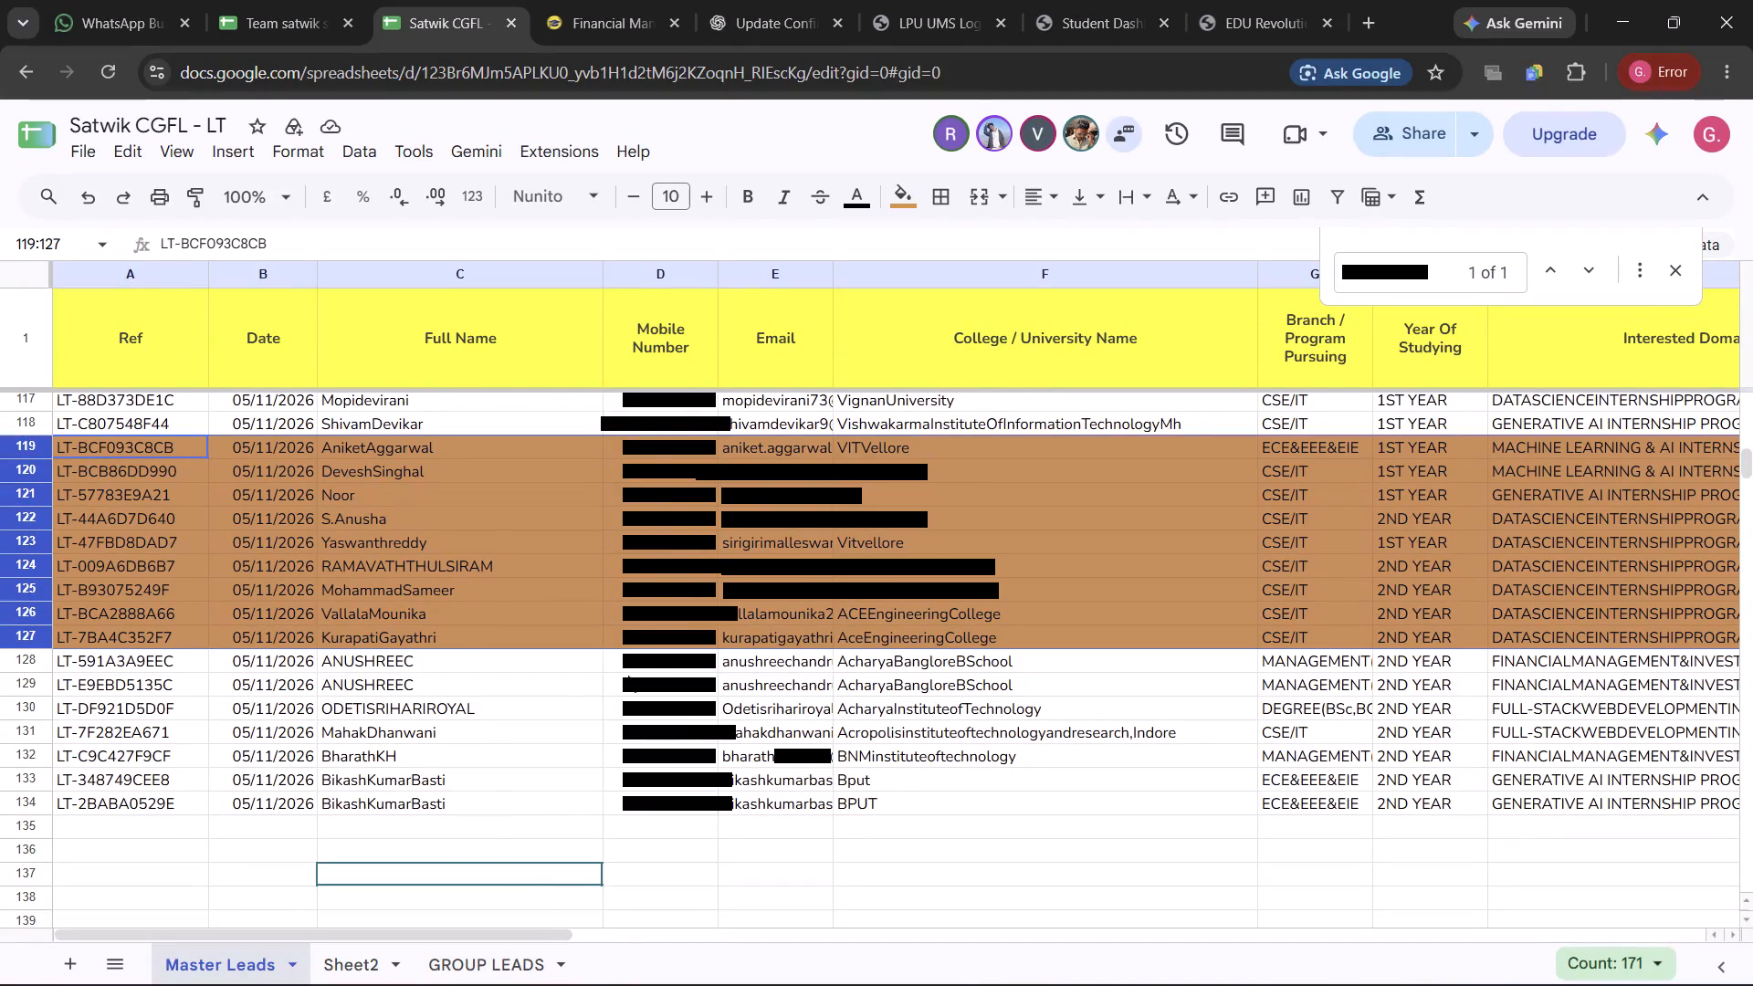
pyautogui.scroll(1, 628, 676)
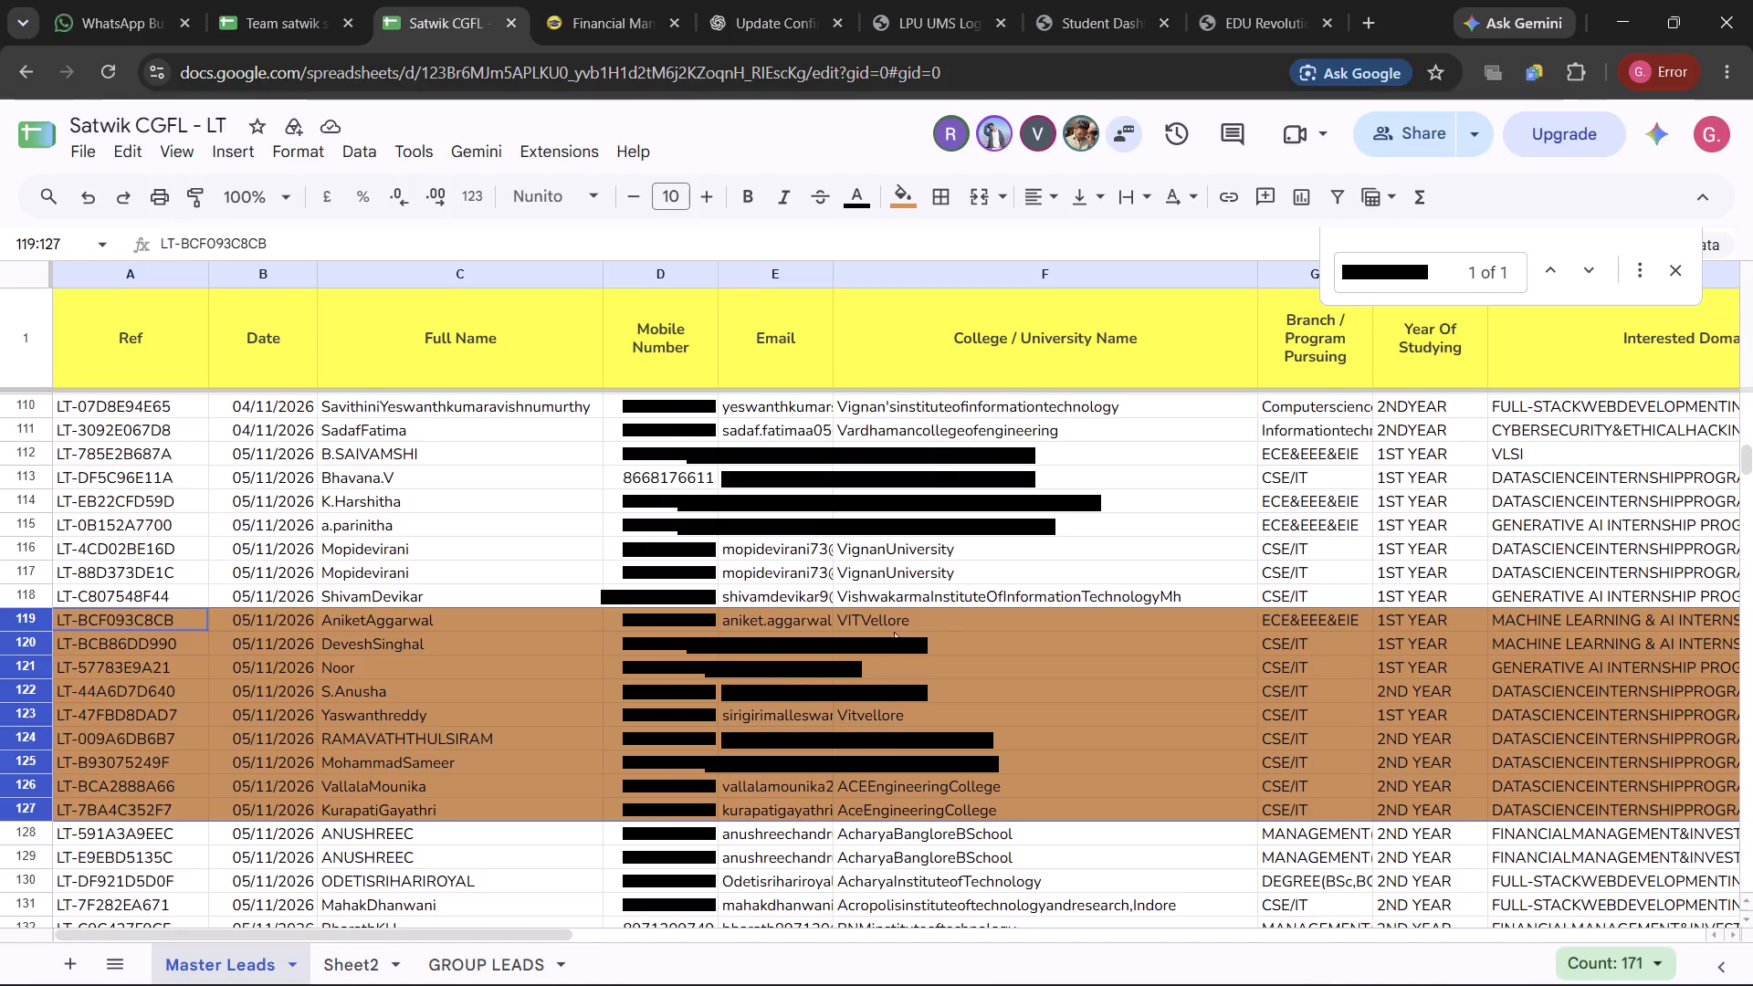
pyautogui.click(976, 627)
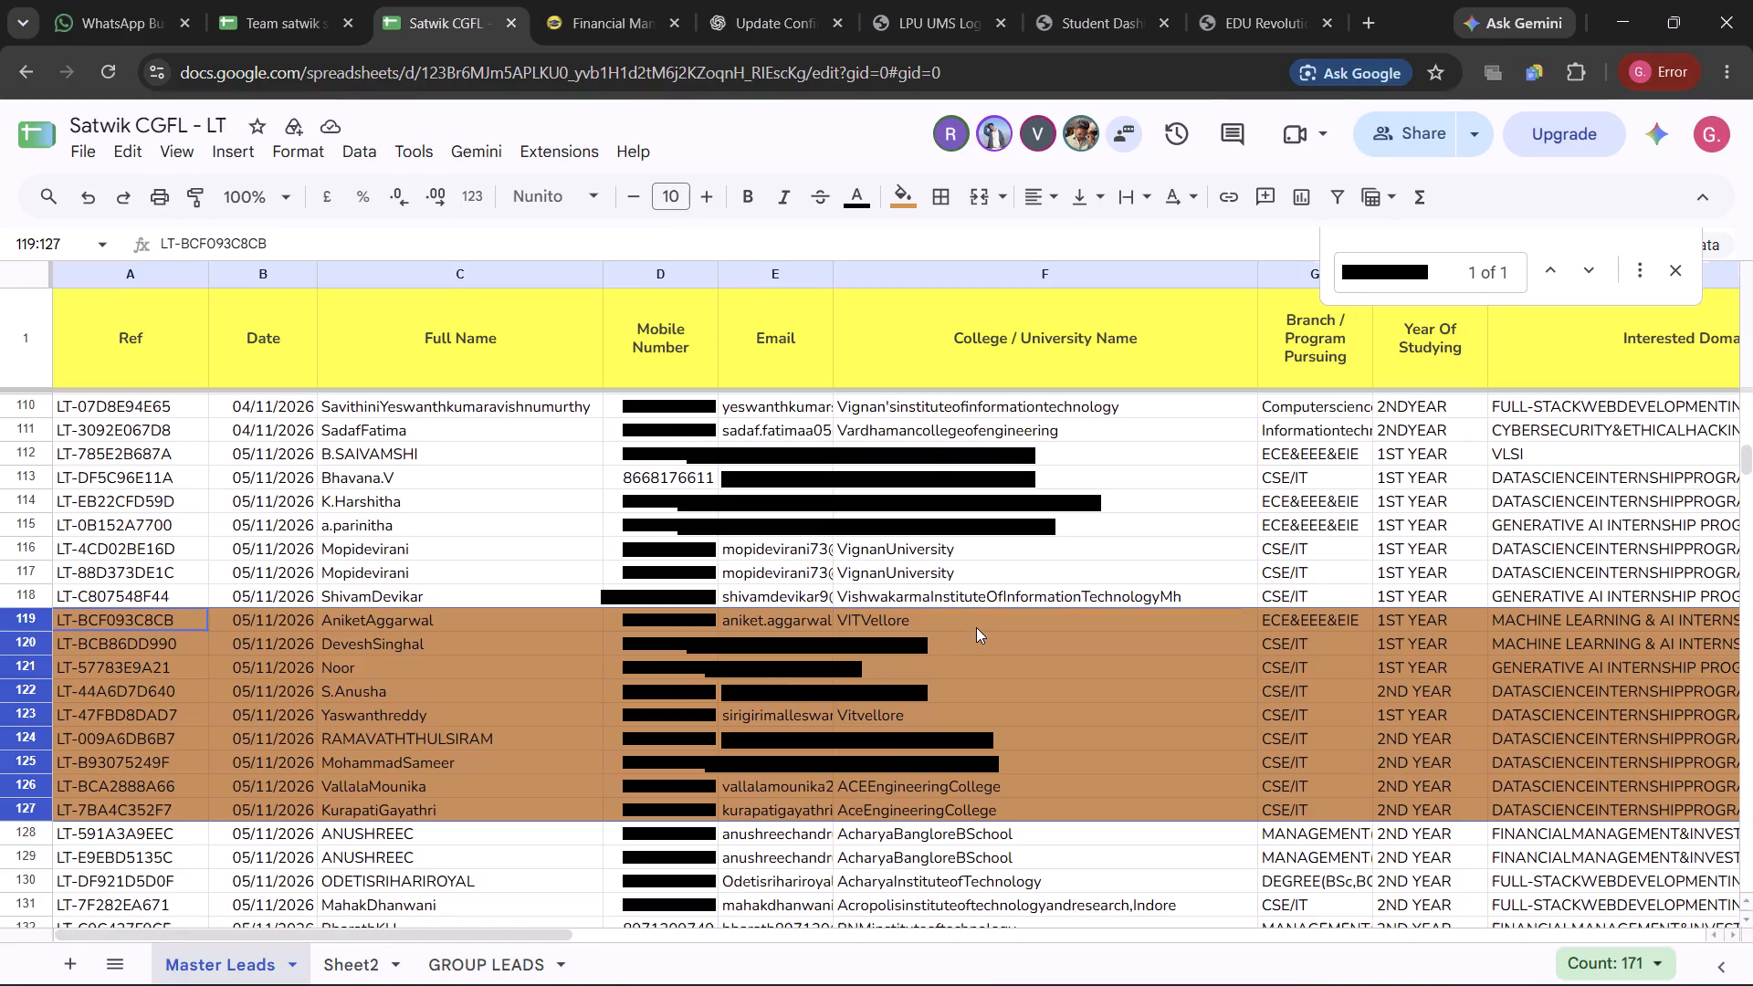
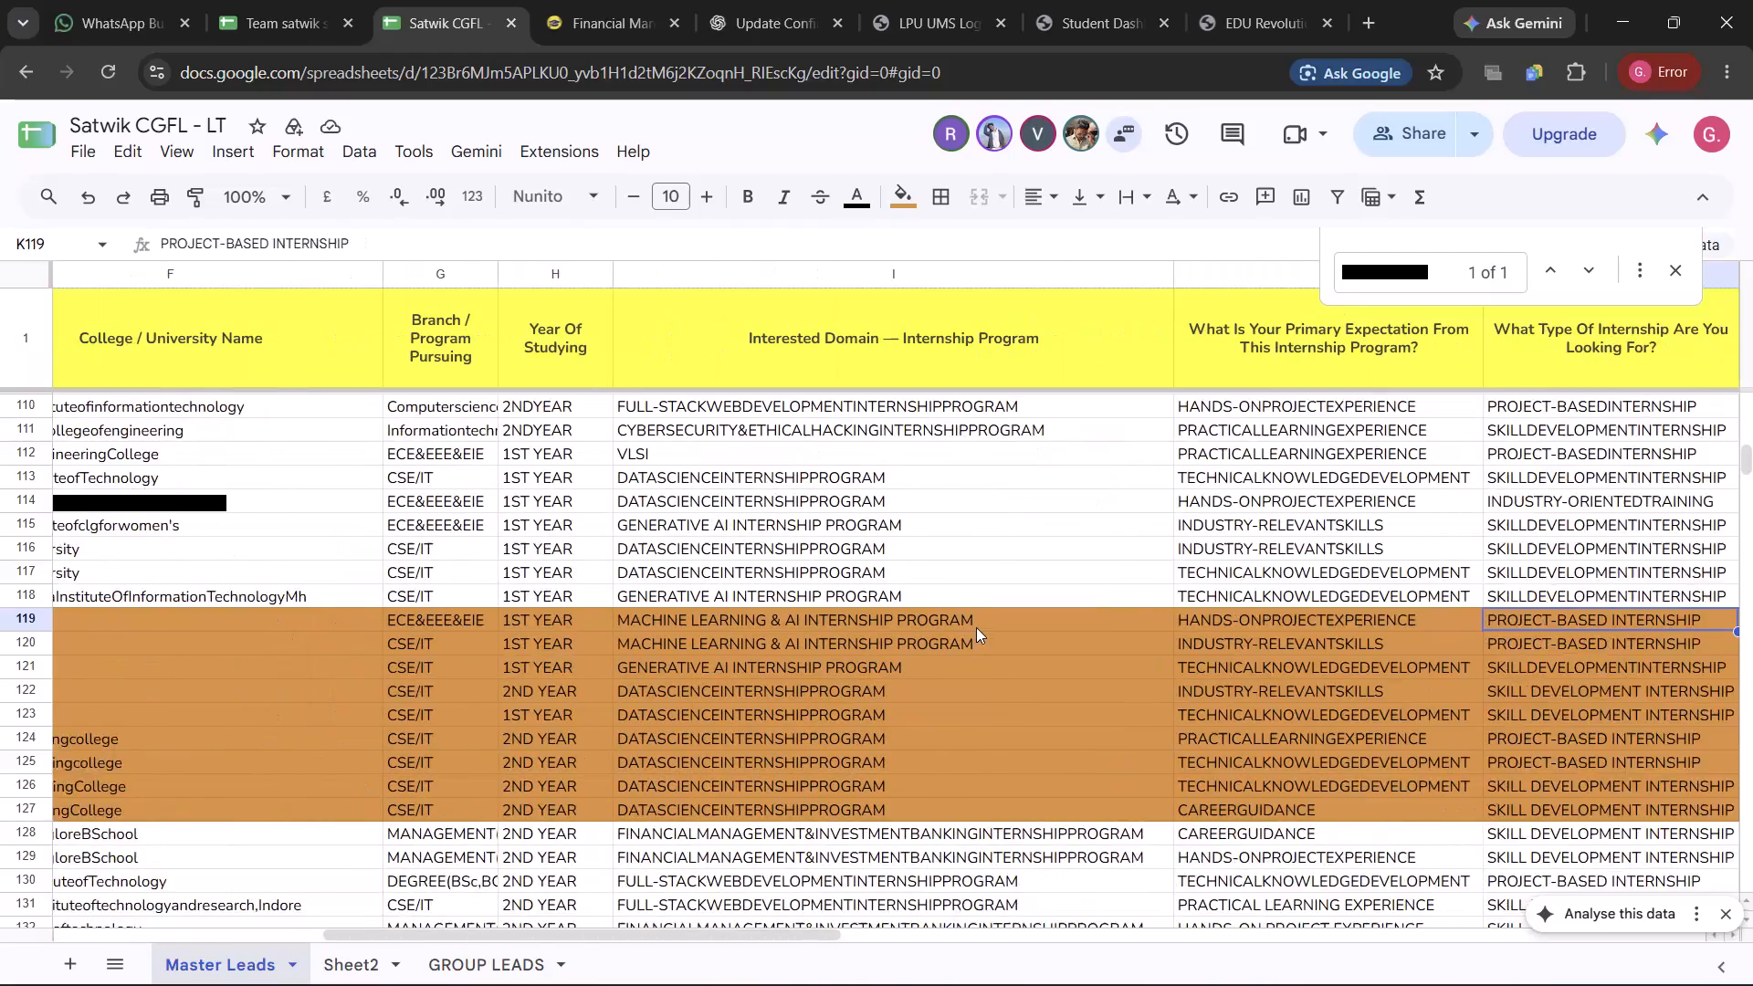
# Set the call status of Vamsi's lead in row 119, column T, to Not Interested.
pyautogui.press('Right')
pyautogui.press('Right')
pyautogui.press('Right')
pyautogui.press('Right')
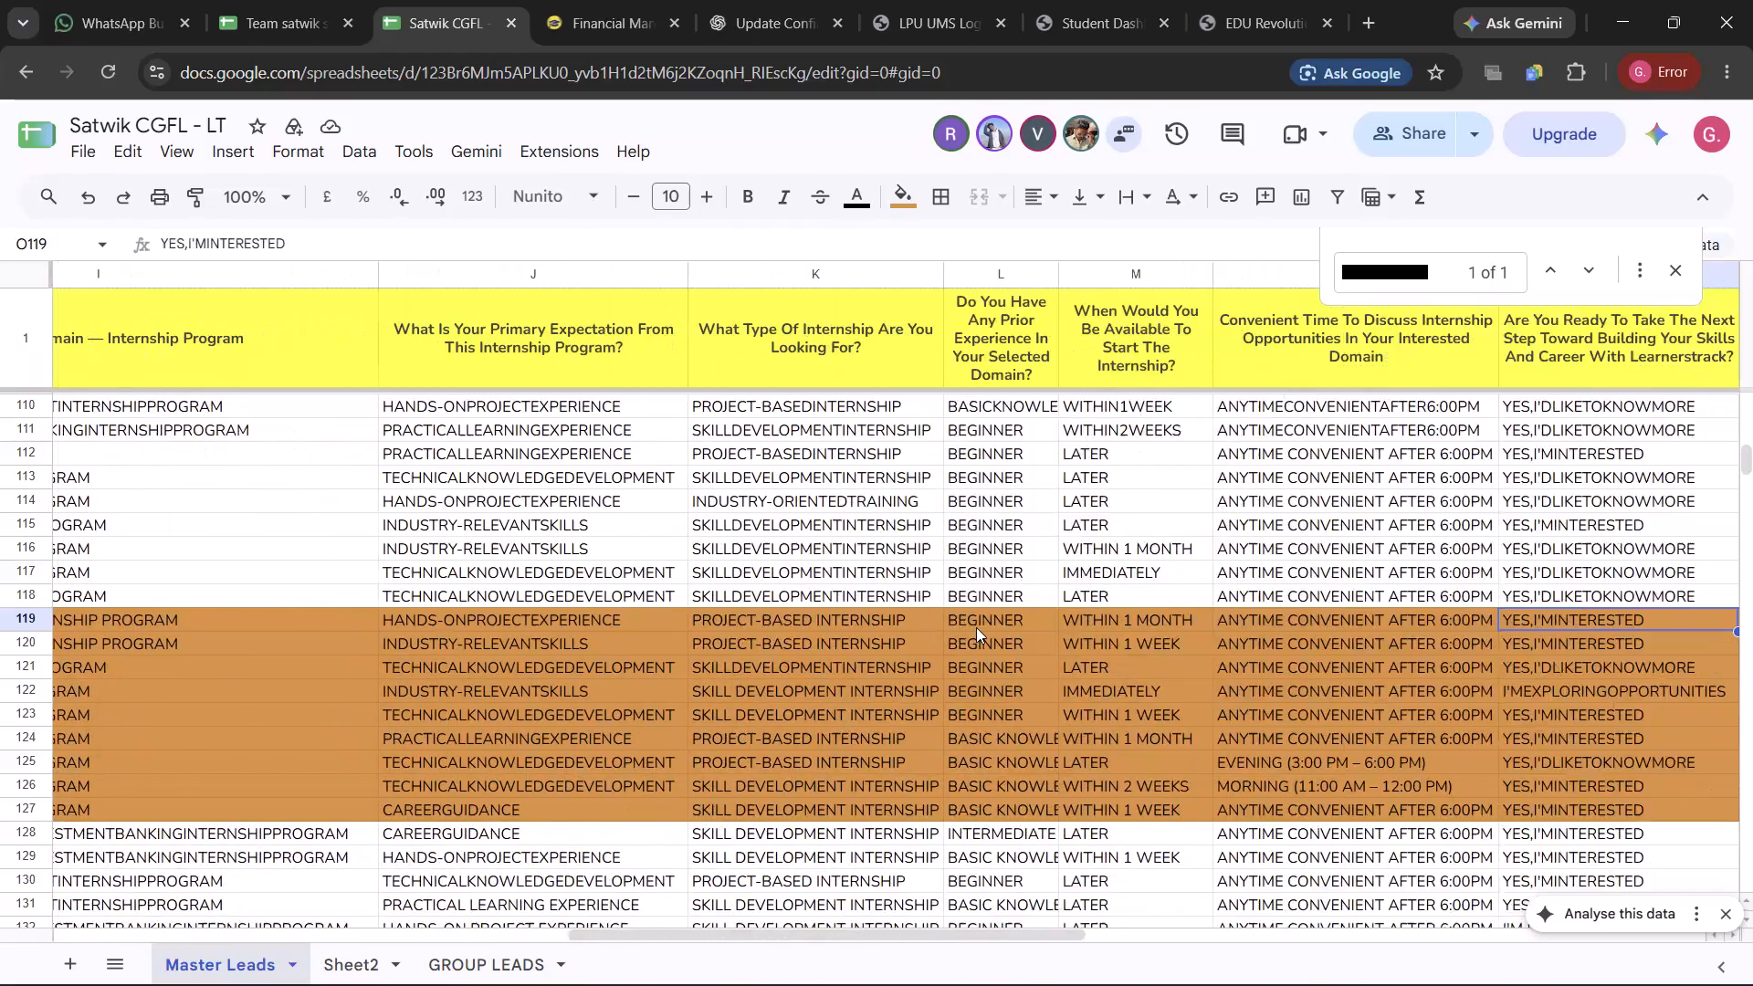
pyautogui.press('Right')
pyautogui.press('Right')
pyautogui.press('Right')
pyautogui.press('Right')
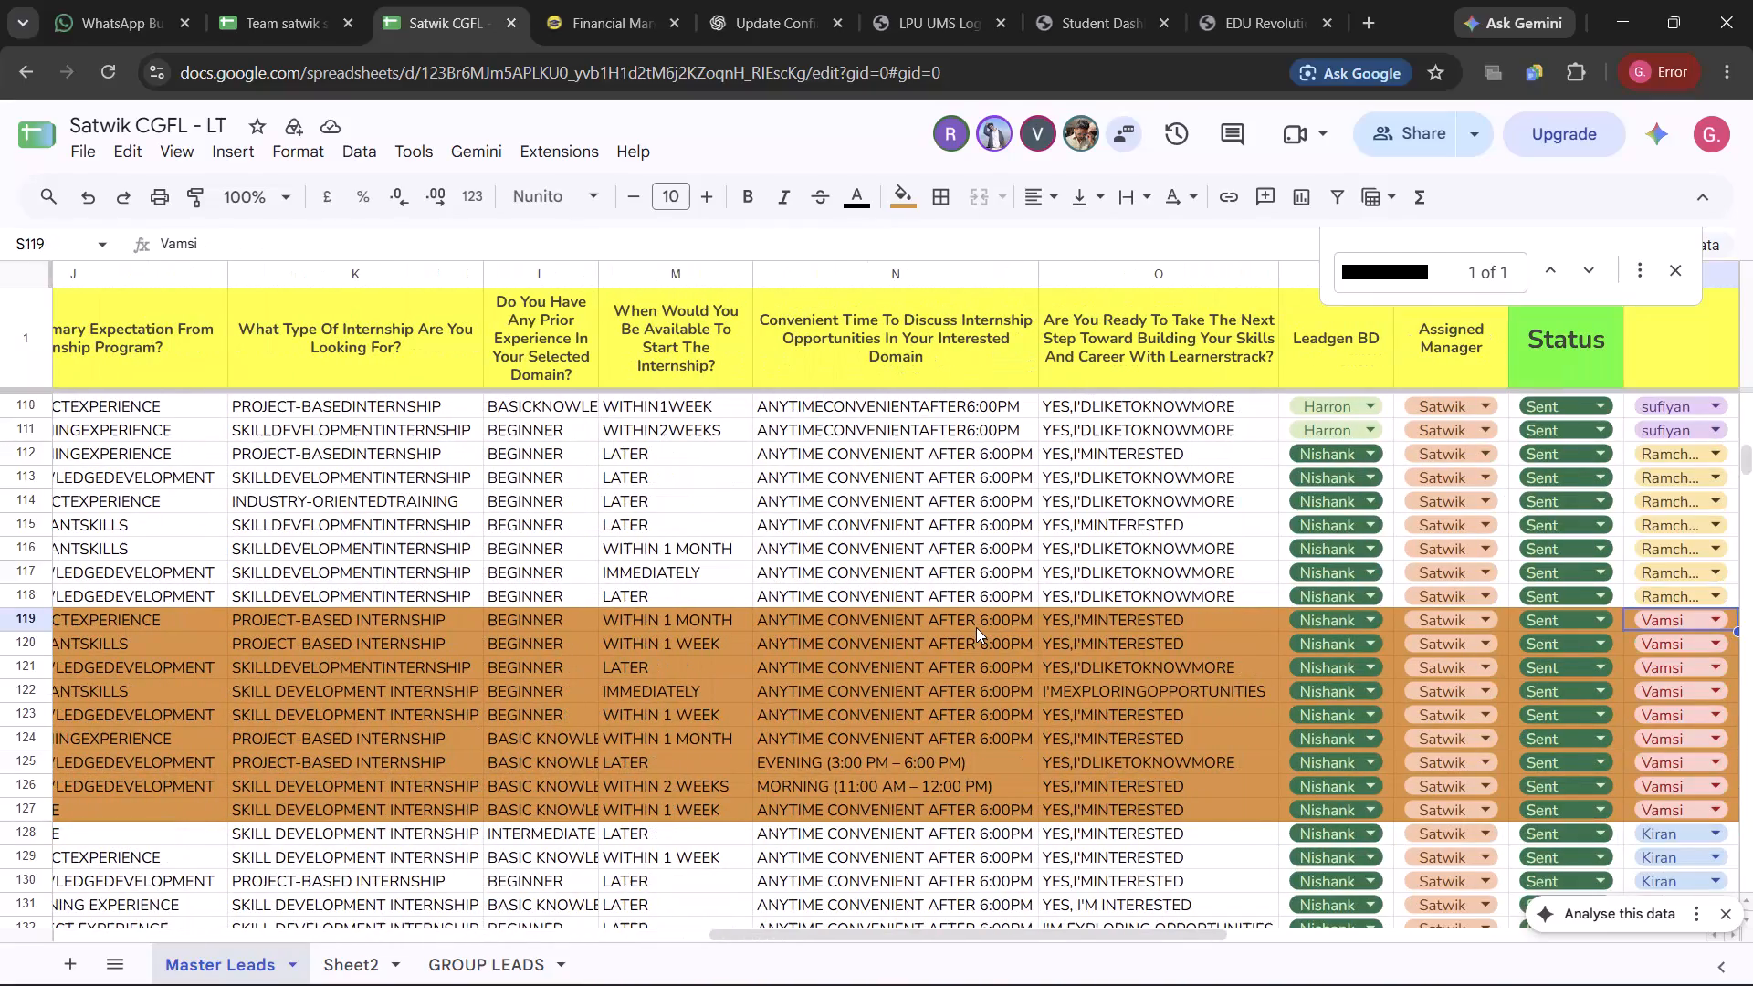
pyautogui.press('Right')
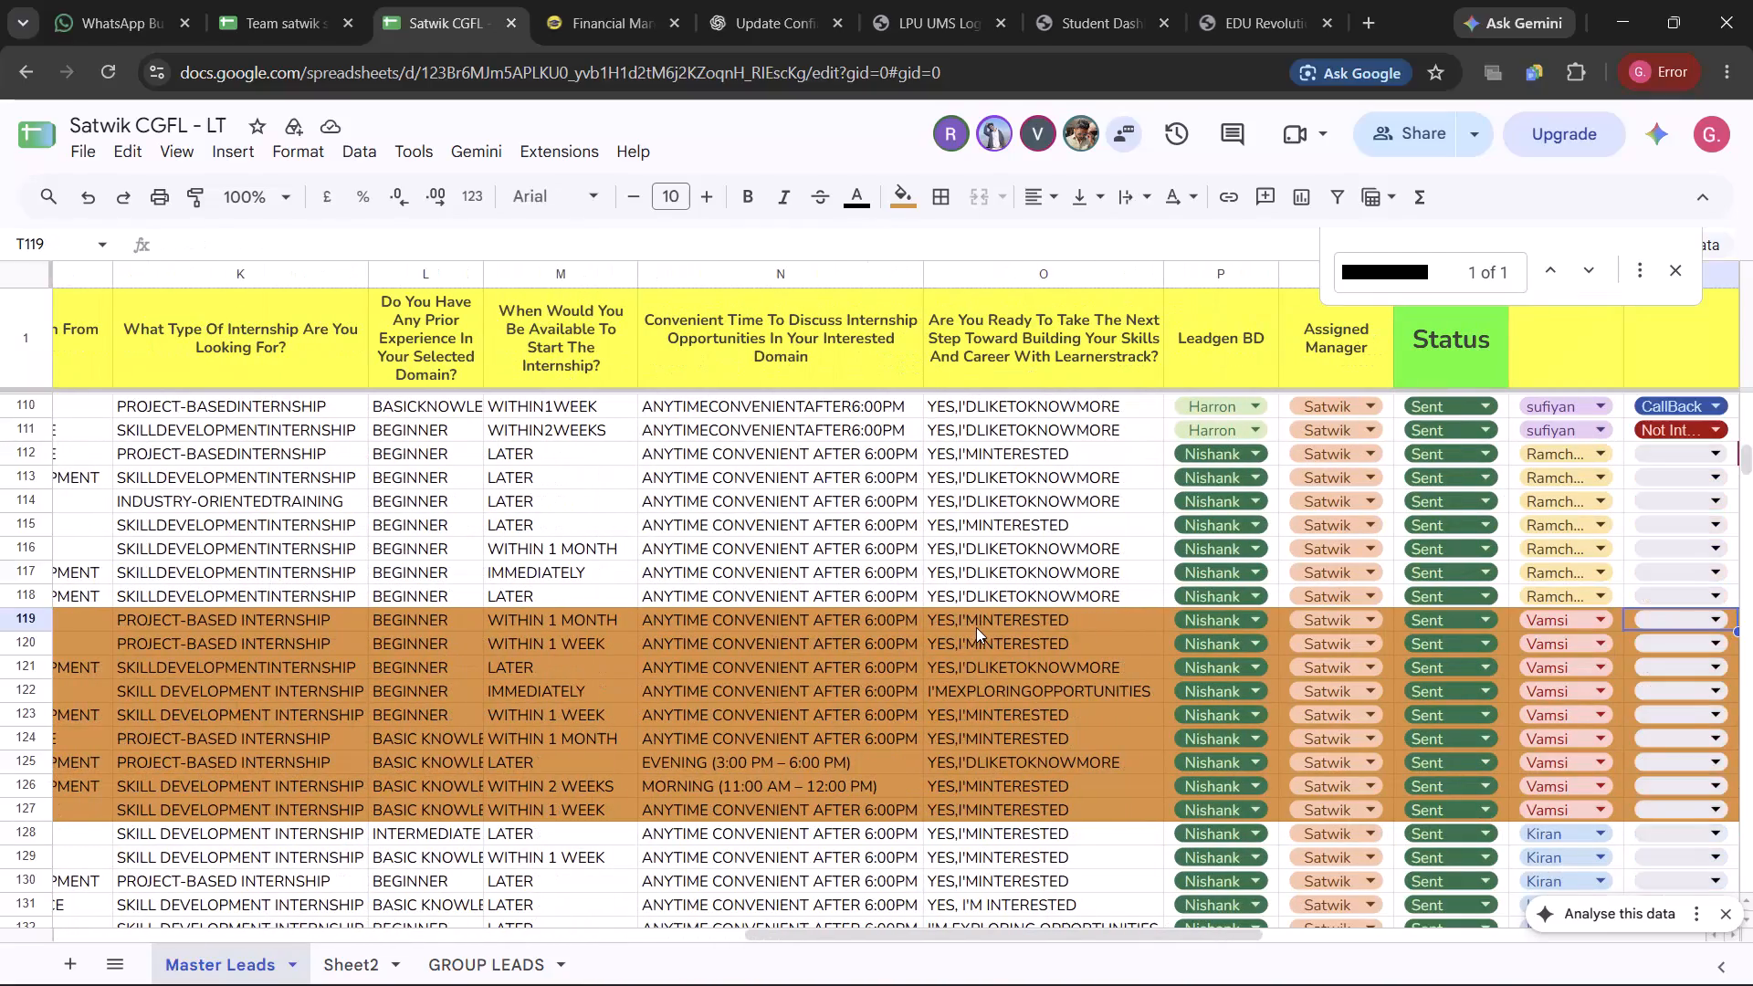
pyautogui.scroll(6, 976, 627)
pyautogui.scroll(-1, 976, 627)
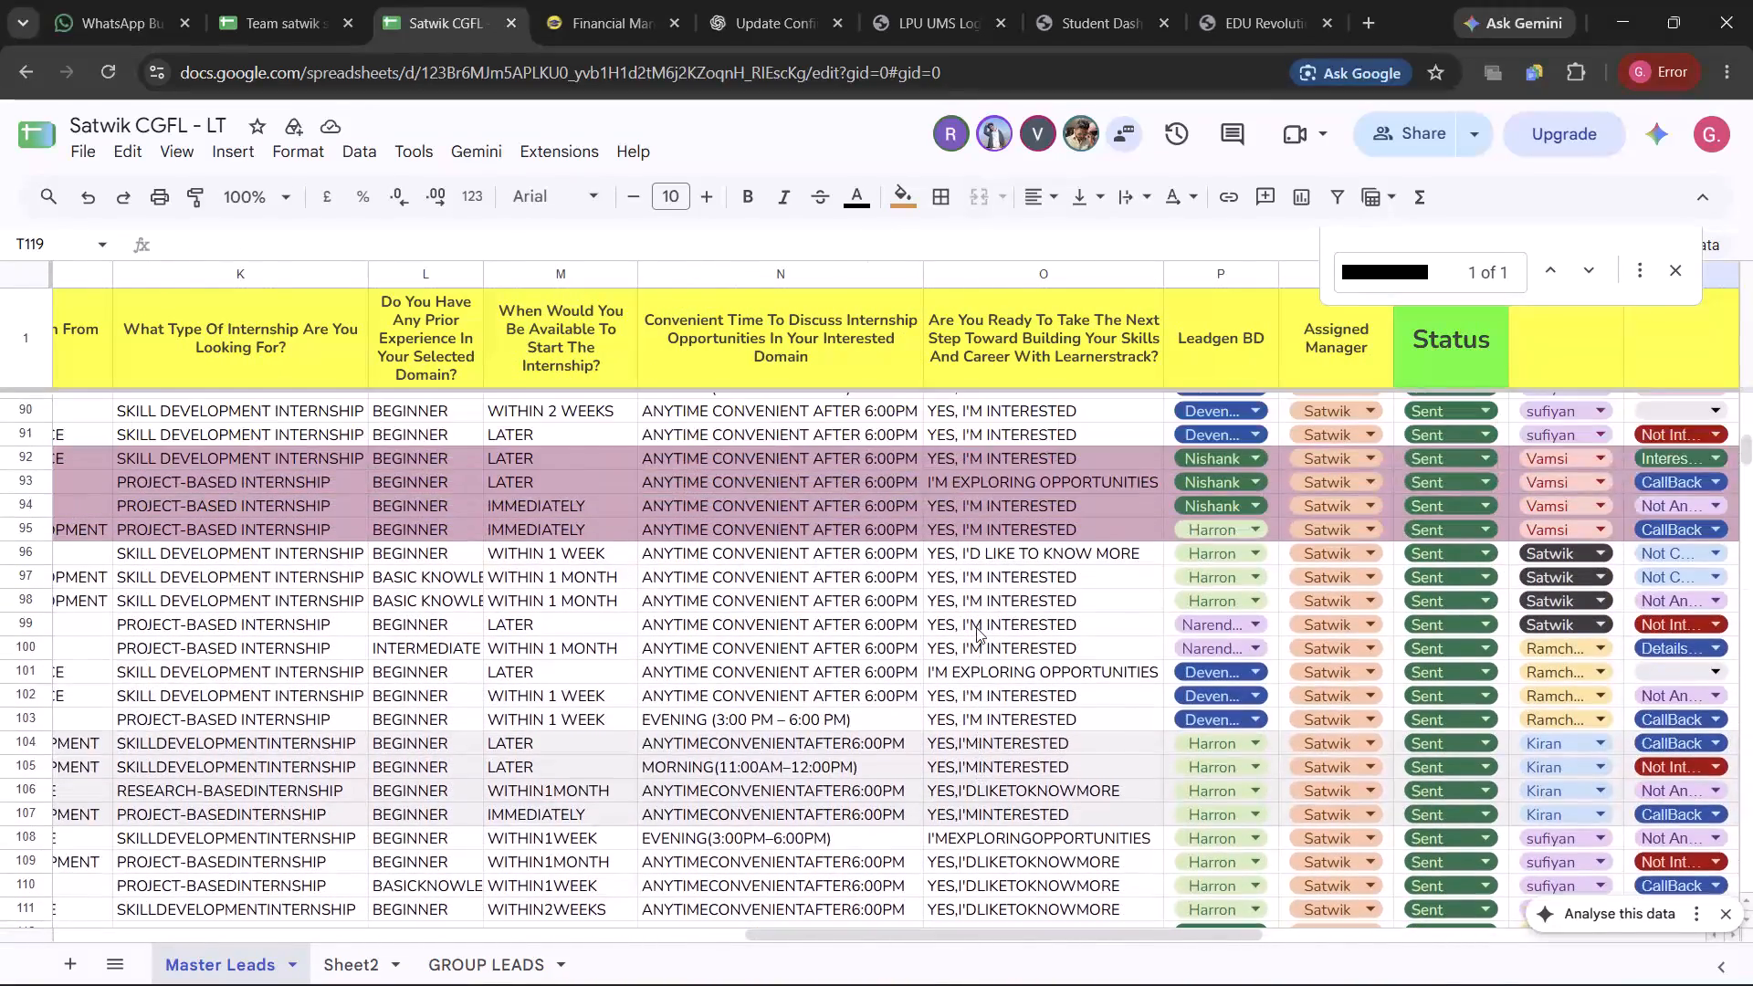
pyautogui.scroll(-1, 976, 627)
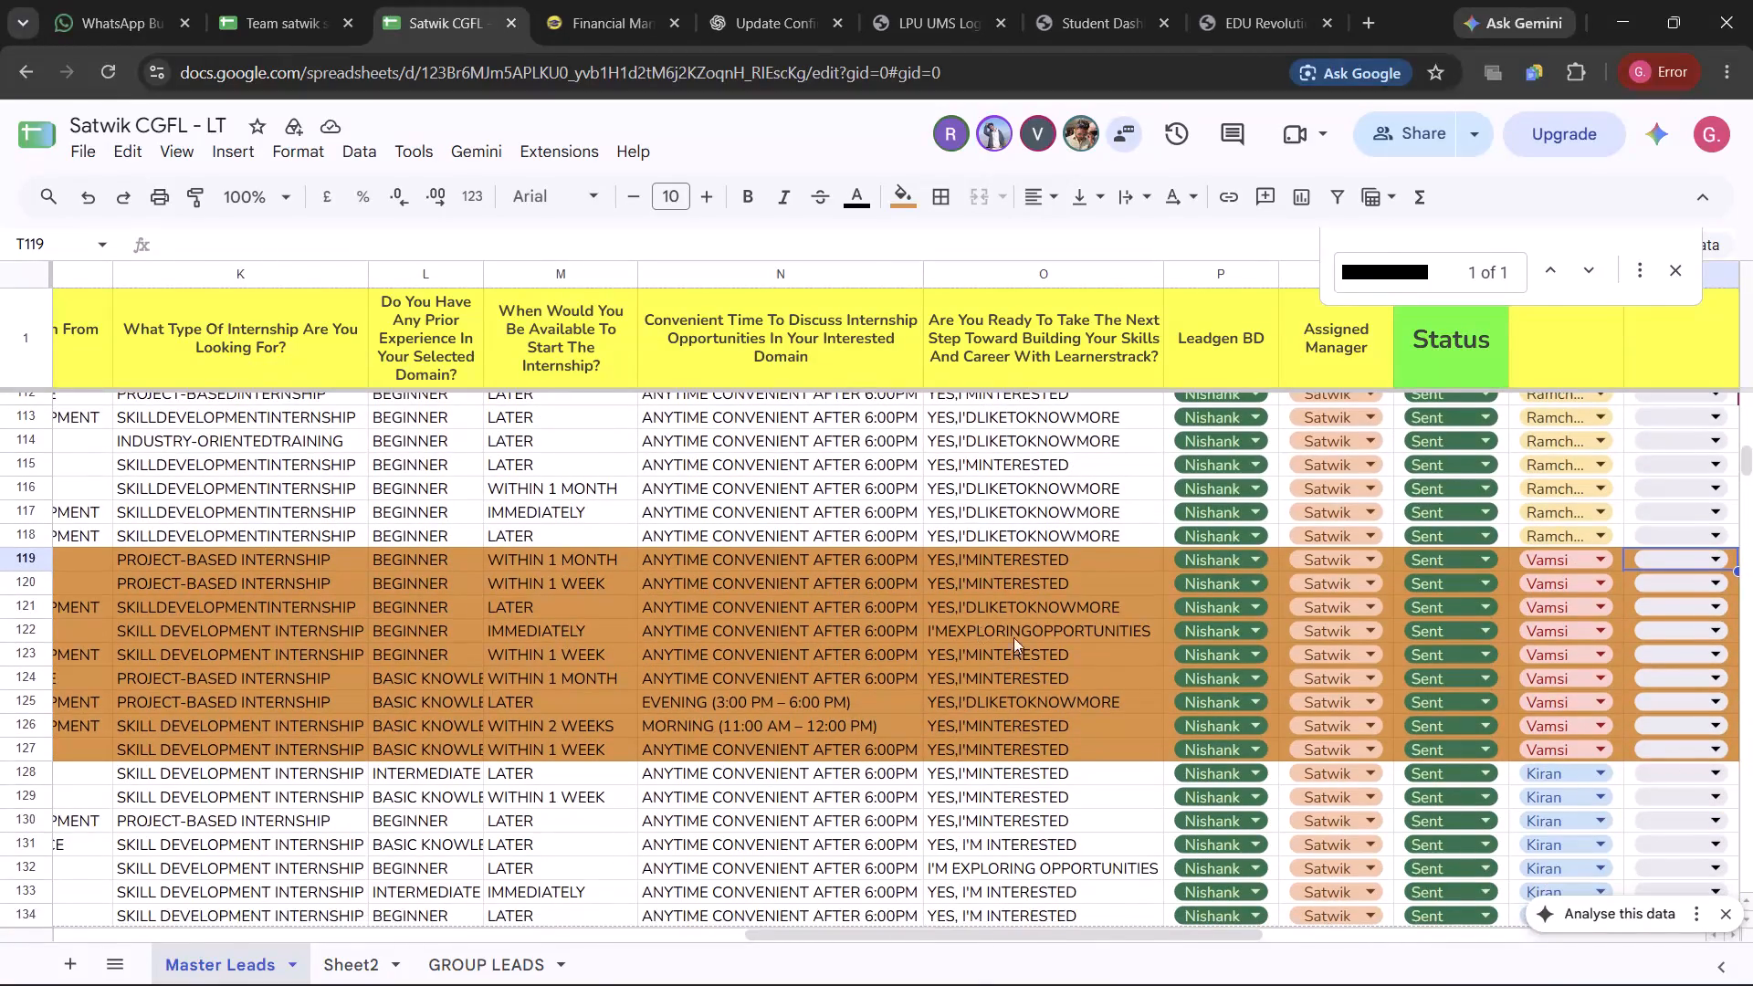
pyautogui.hscroll(-4, 1055, 653)
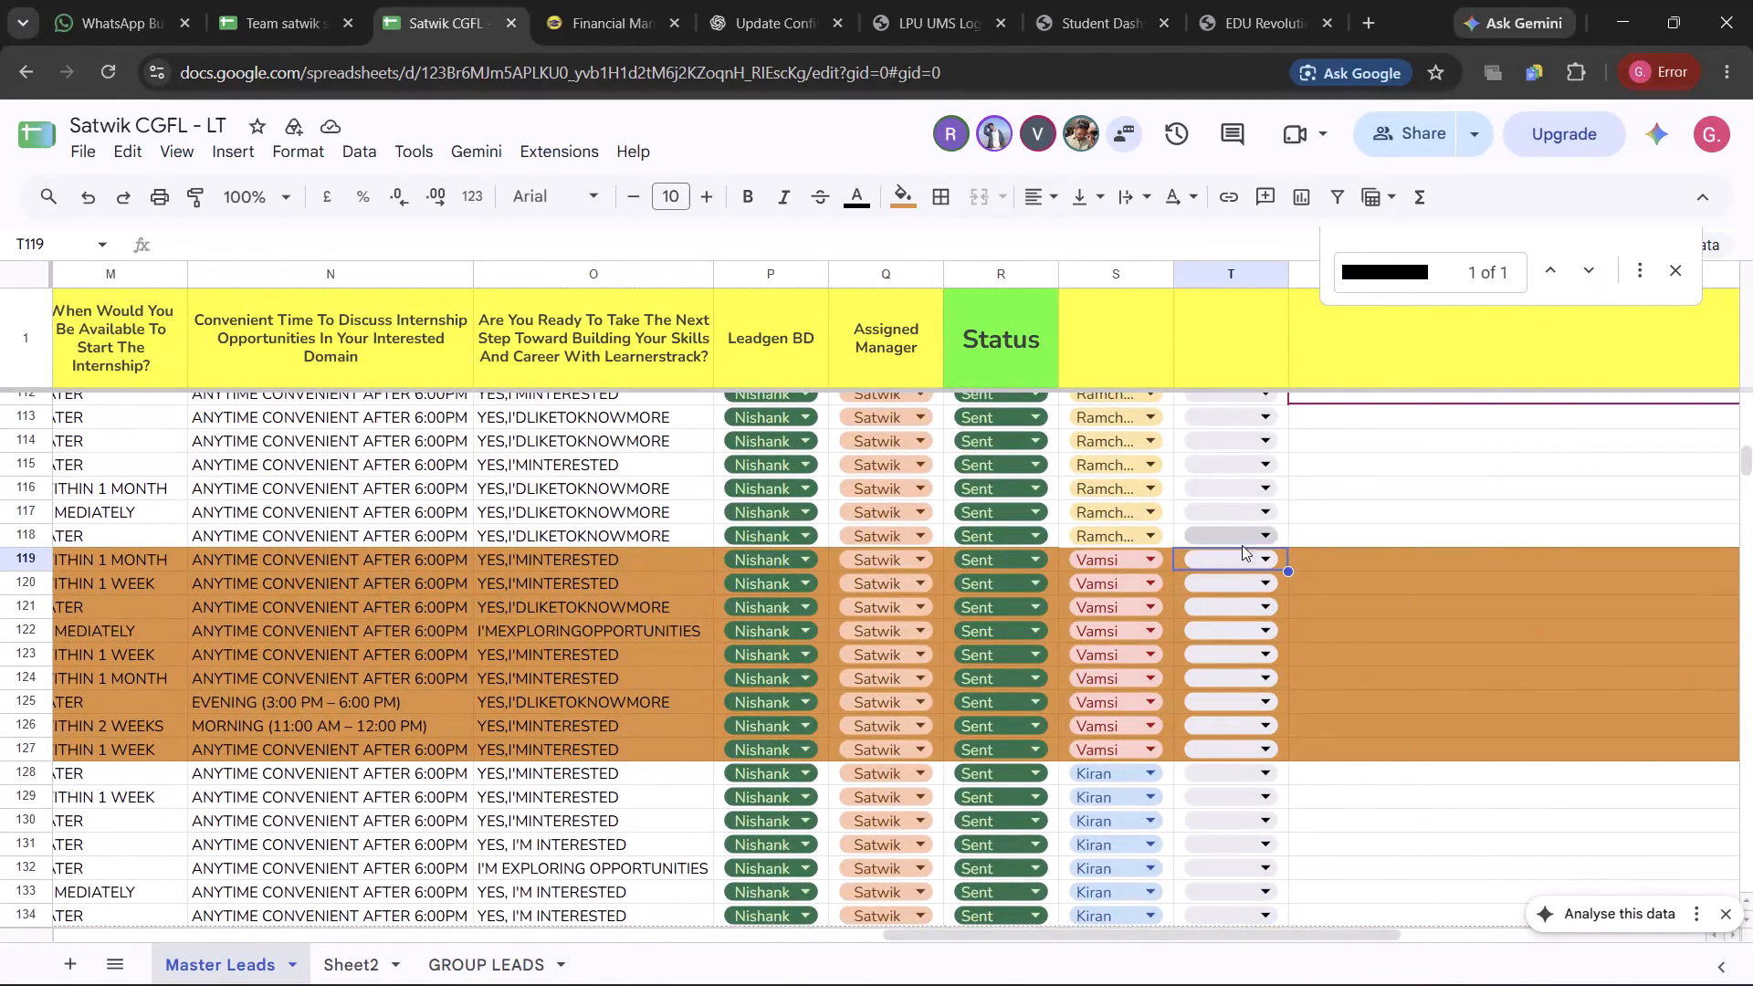
pyautogui.click(1242, 558)
pyautogui.click(1241, 593)
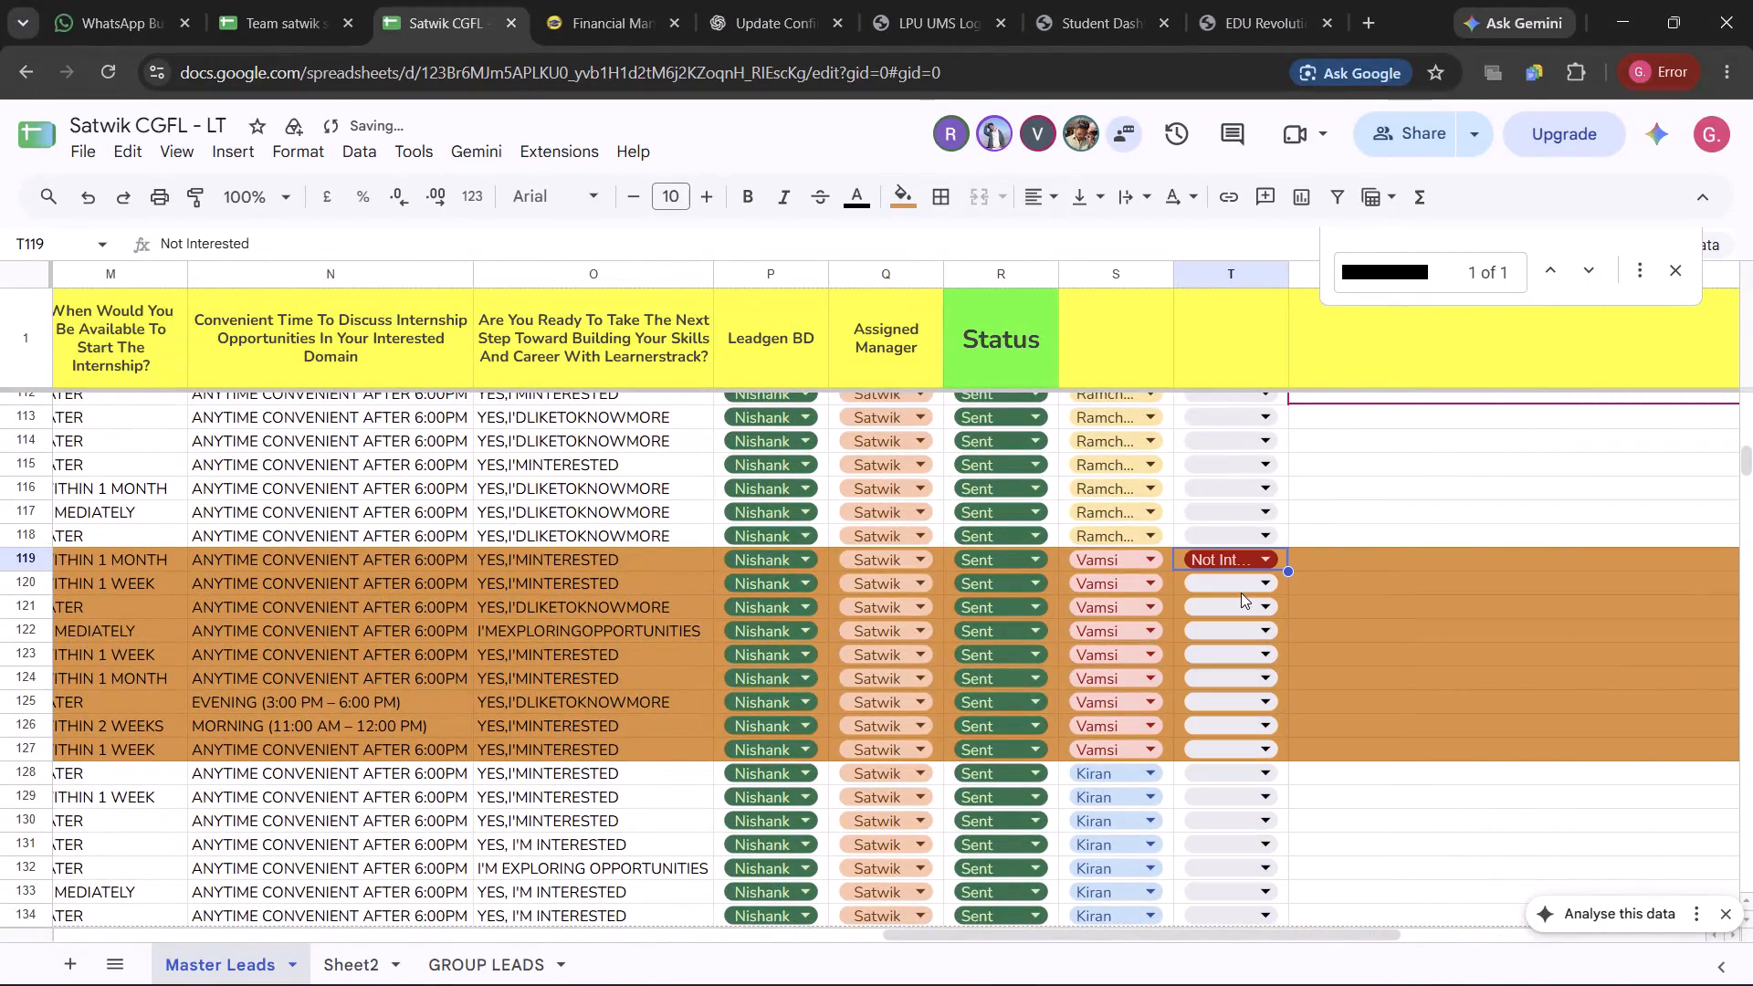
# Enter the comment "he directly cut the call after listening th" in column U of row 119.
pyautogui.hscroll(-3, 1363, 565)
pyautogui.click(1229, 558)
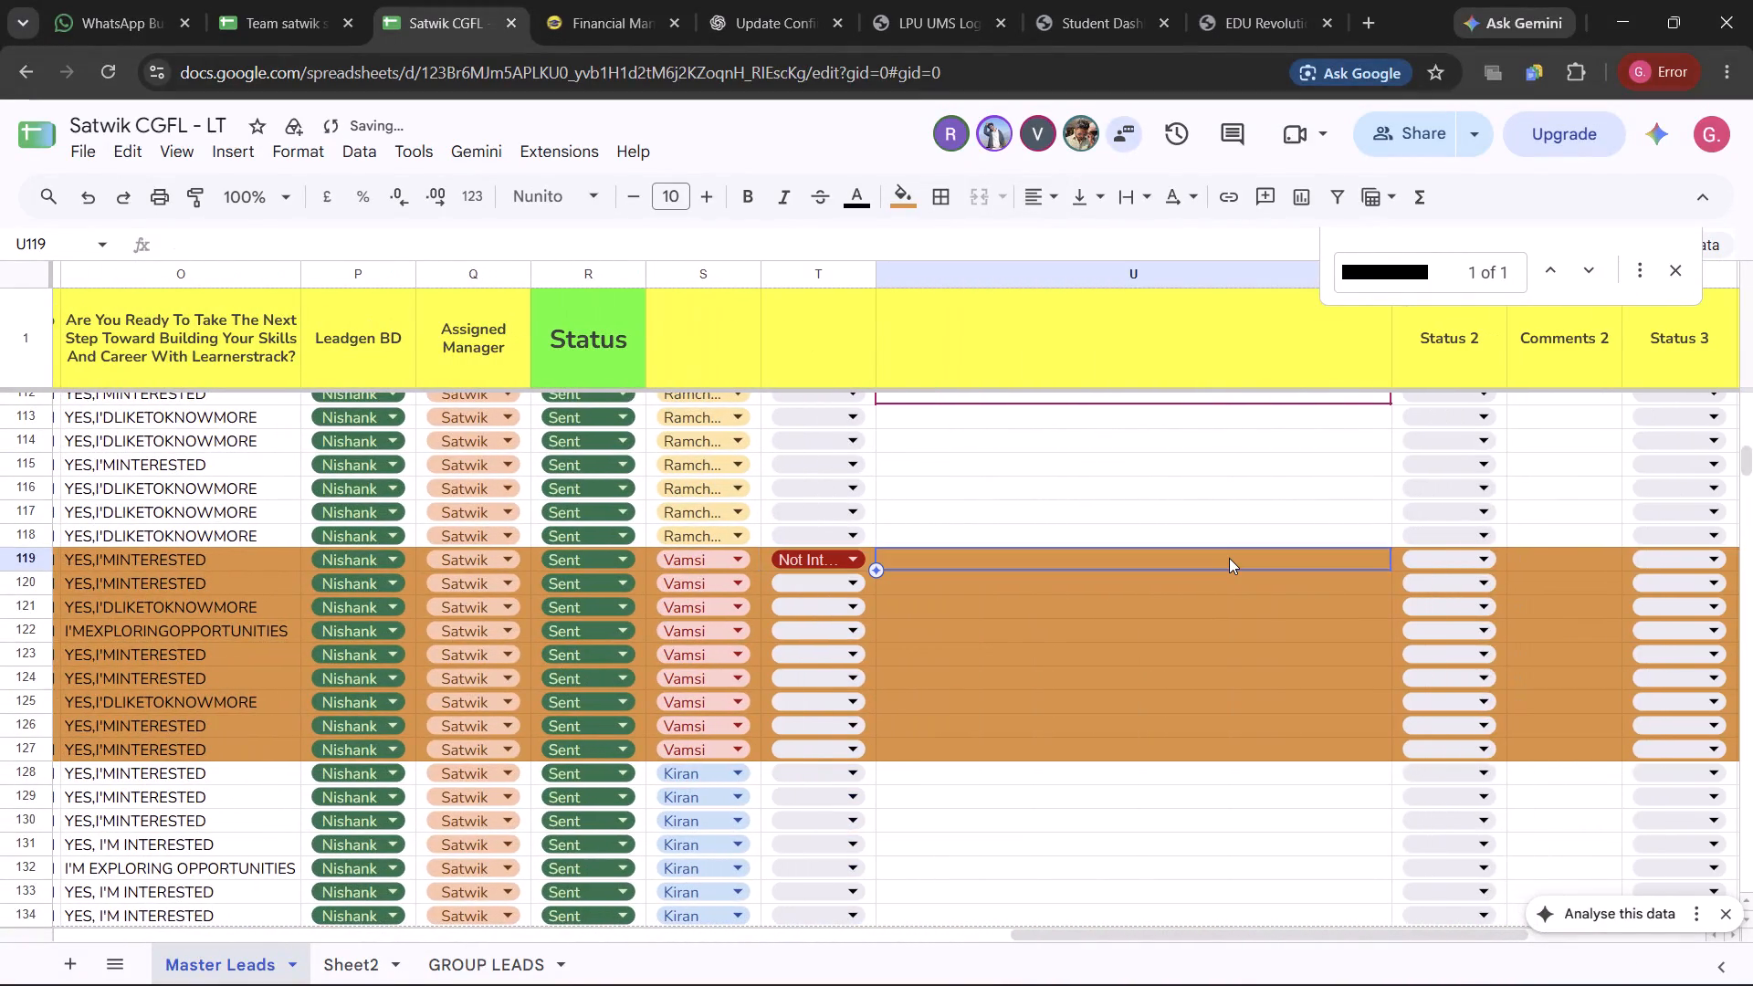
pyautogui.write('he')
pyautogui.press('space')
pyautogui.write('dir')
pyautogui.write('ectly c')
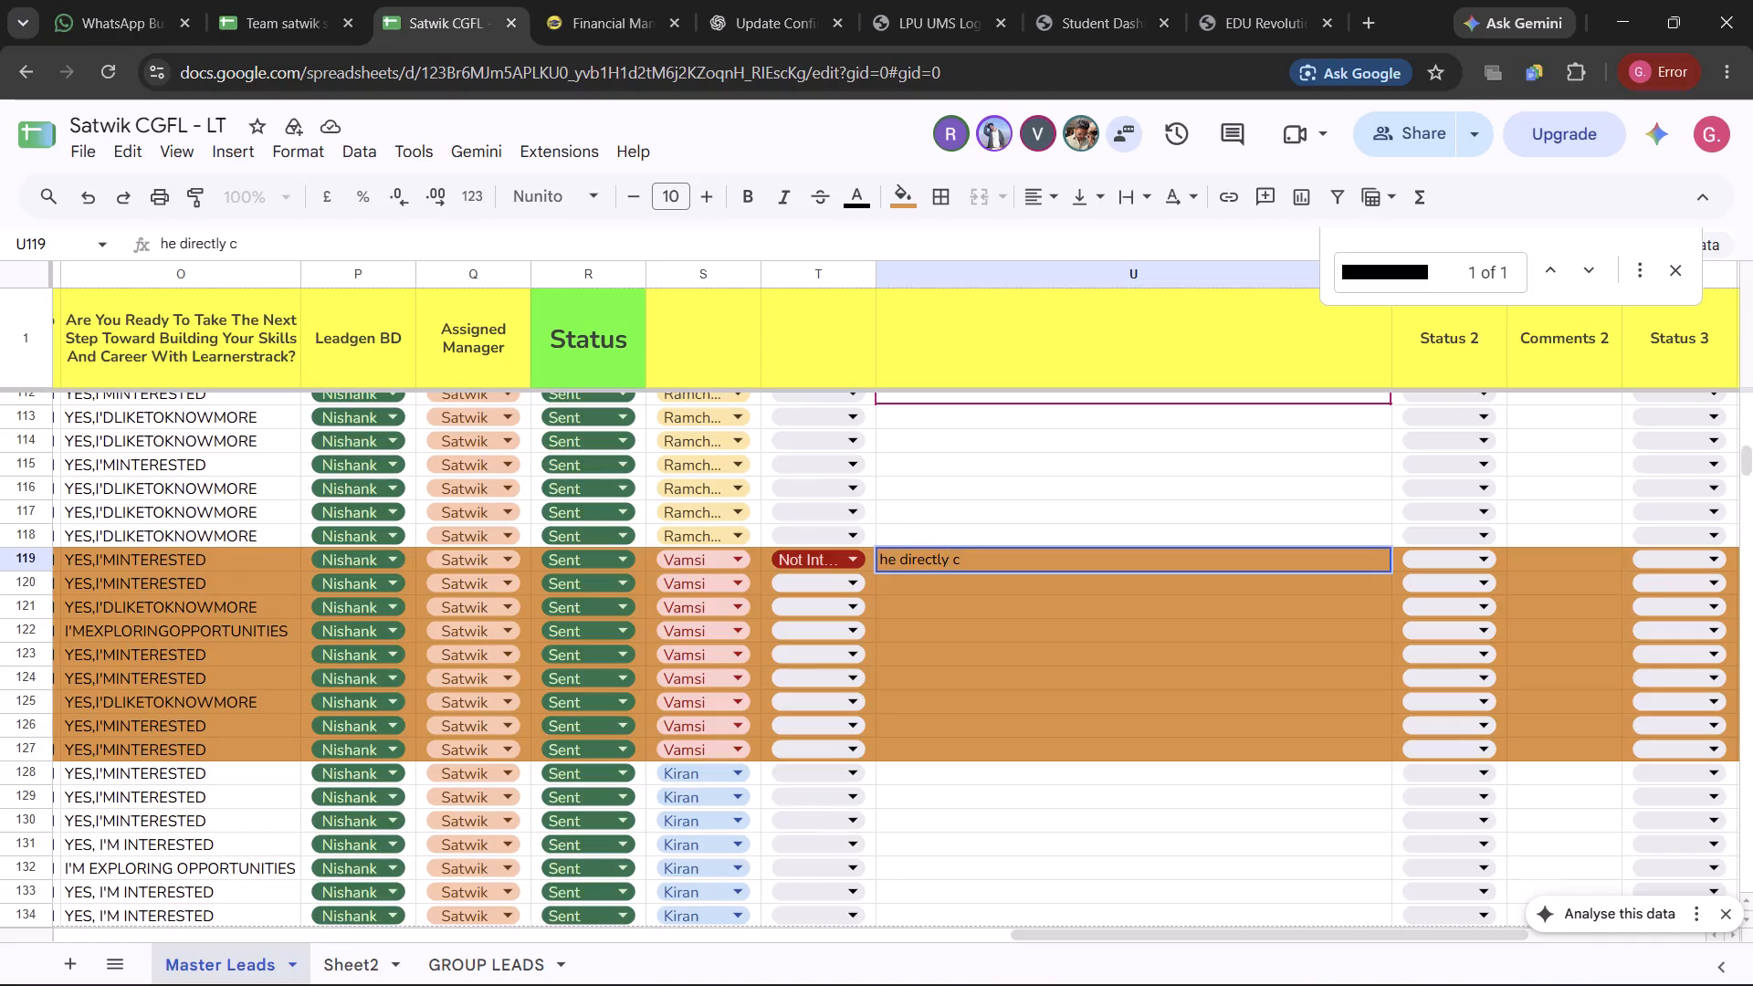
pyautogui.write('uted')
pyautogui.press('space')
pyautogui.press('BackSpace')
pyautogui.press('BackSpace')
pyautogui.press('BackSpace')
pyautogui.press('space')
pyautogui.write('the')
pyautogui.press('space')
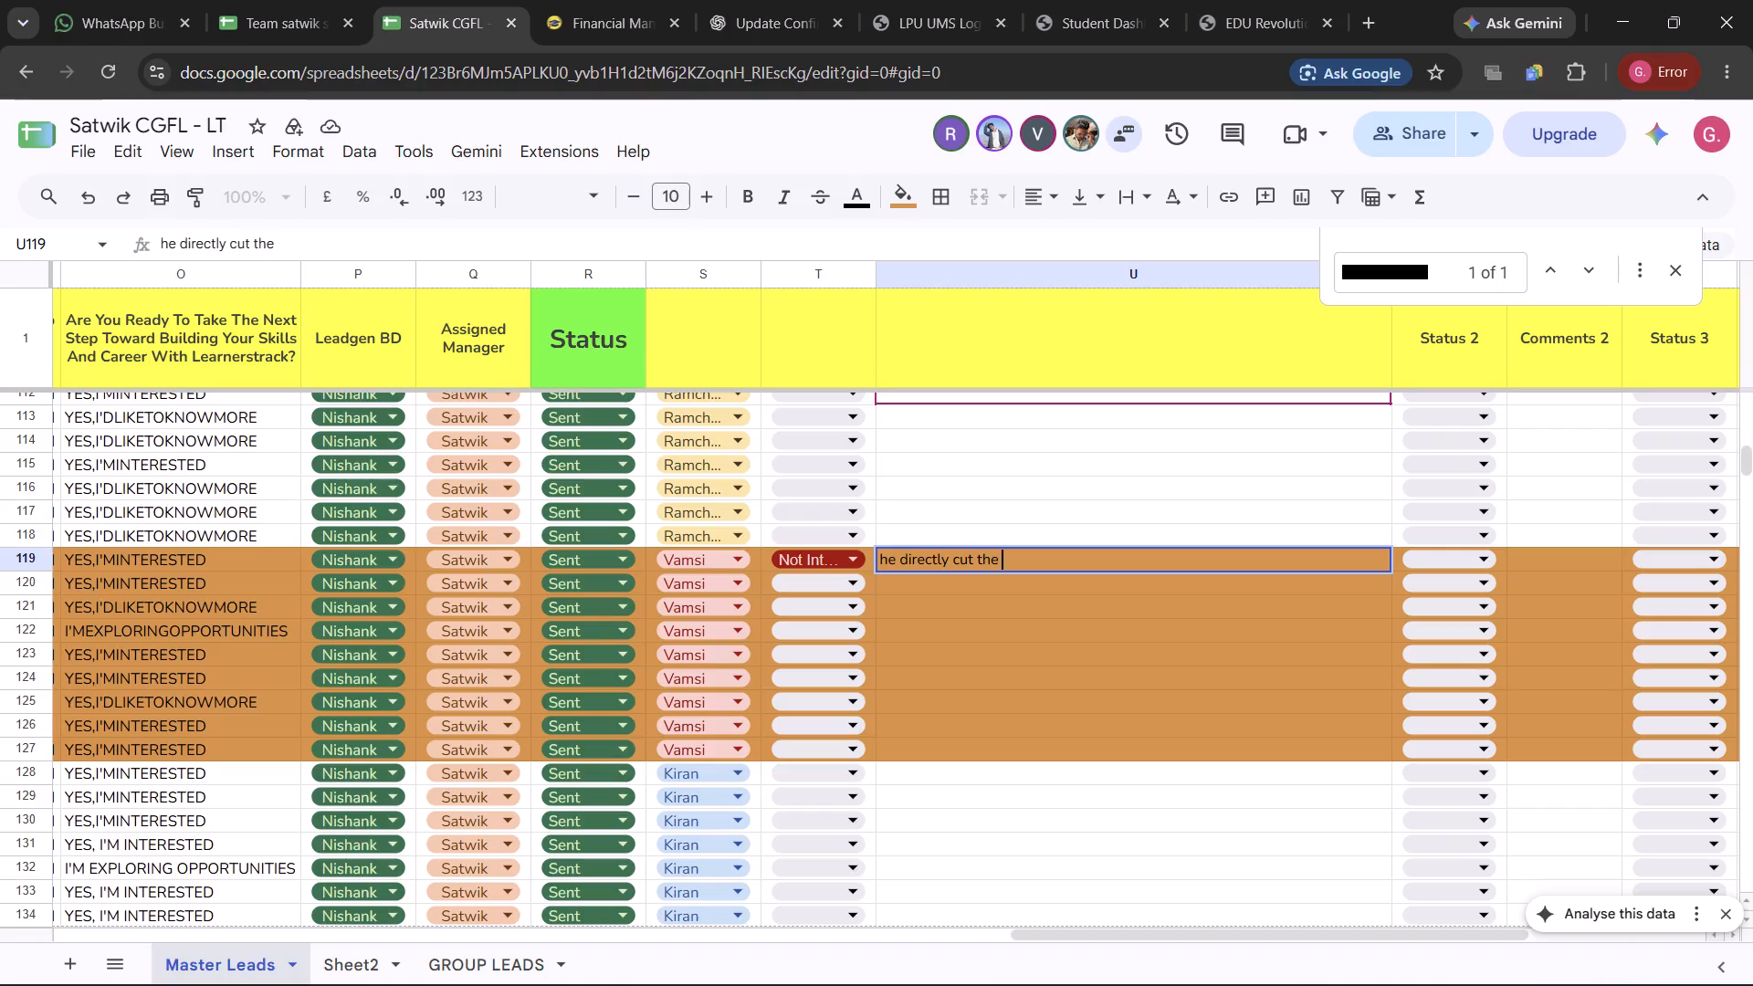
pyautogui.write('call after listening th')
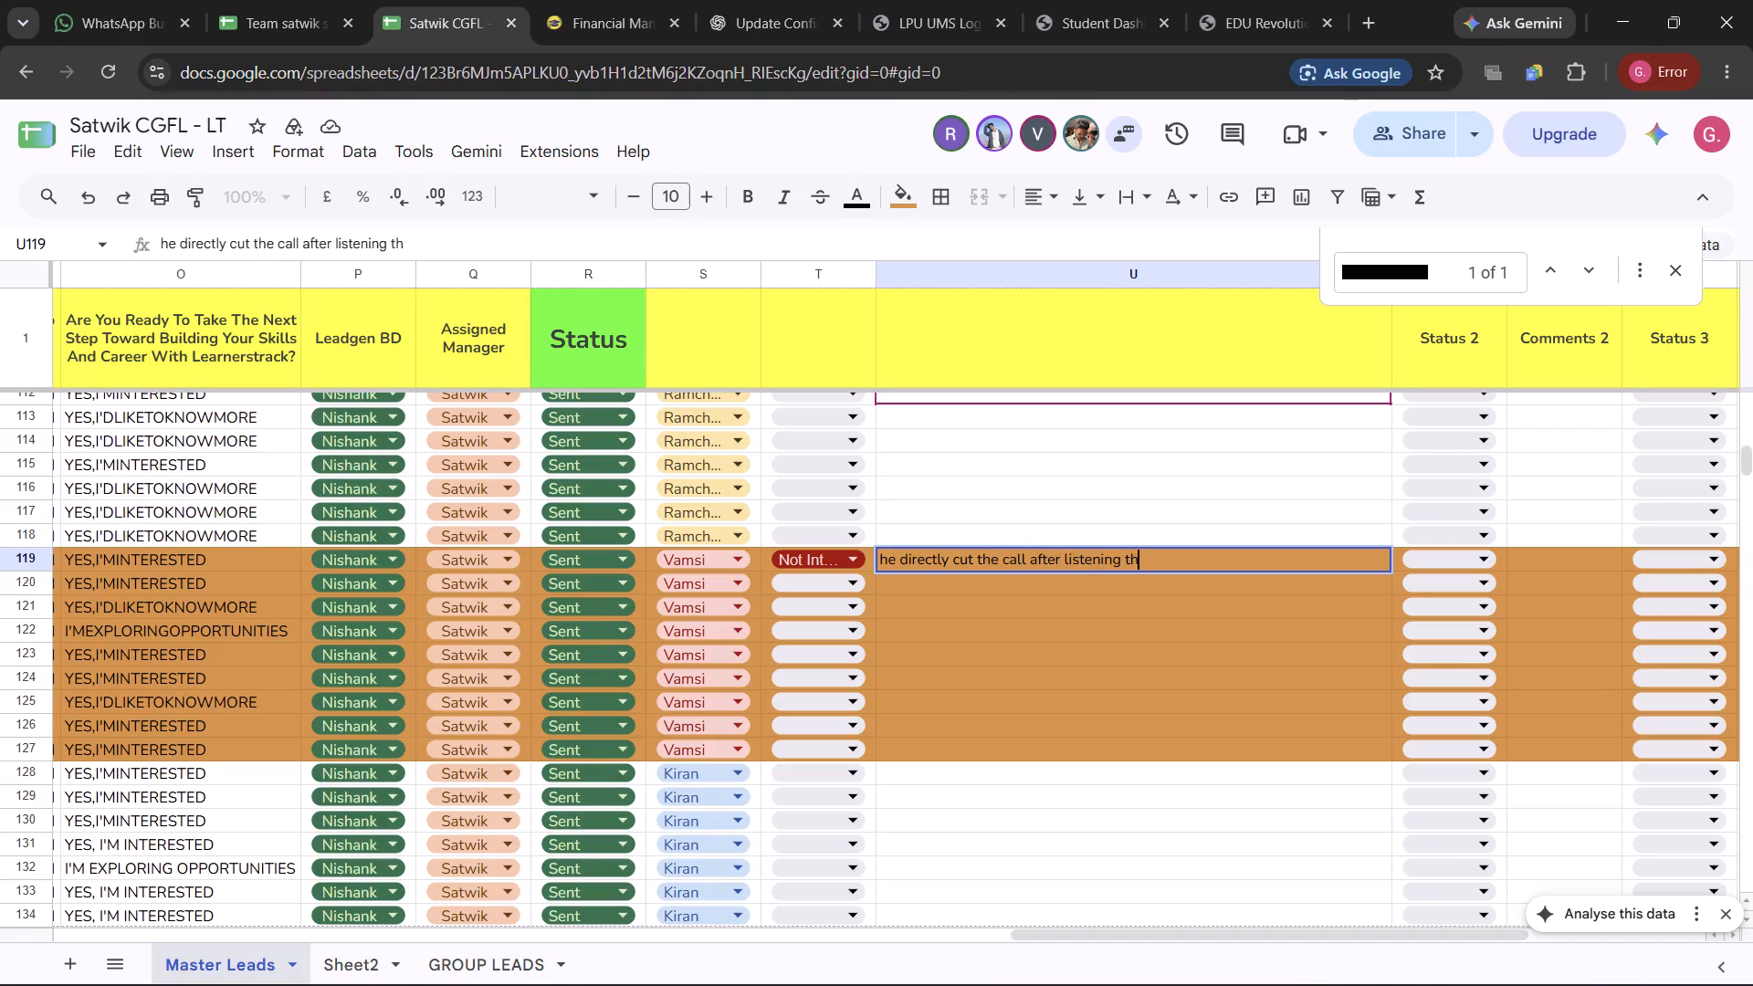
# Finish the column U comment in row 119 so it reads "he directly cut the call after listening about the learners track".
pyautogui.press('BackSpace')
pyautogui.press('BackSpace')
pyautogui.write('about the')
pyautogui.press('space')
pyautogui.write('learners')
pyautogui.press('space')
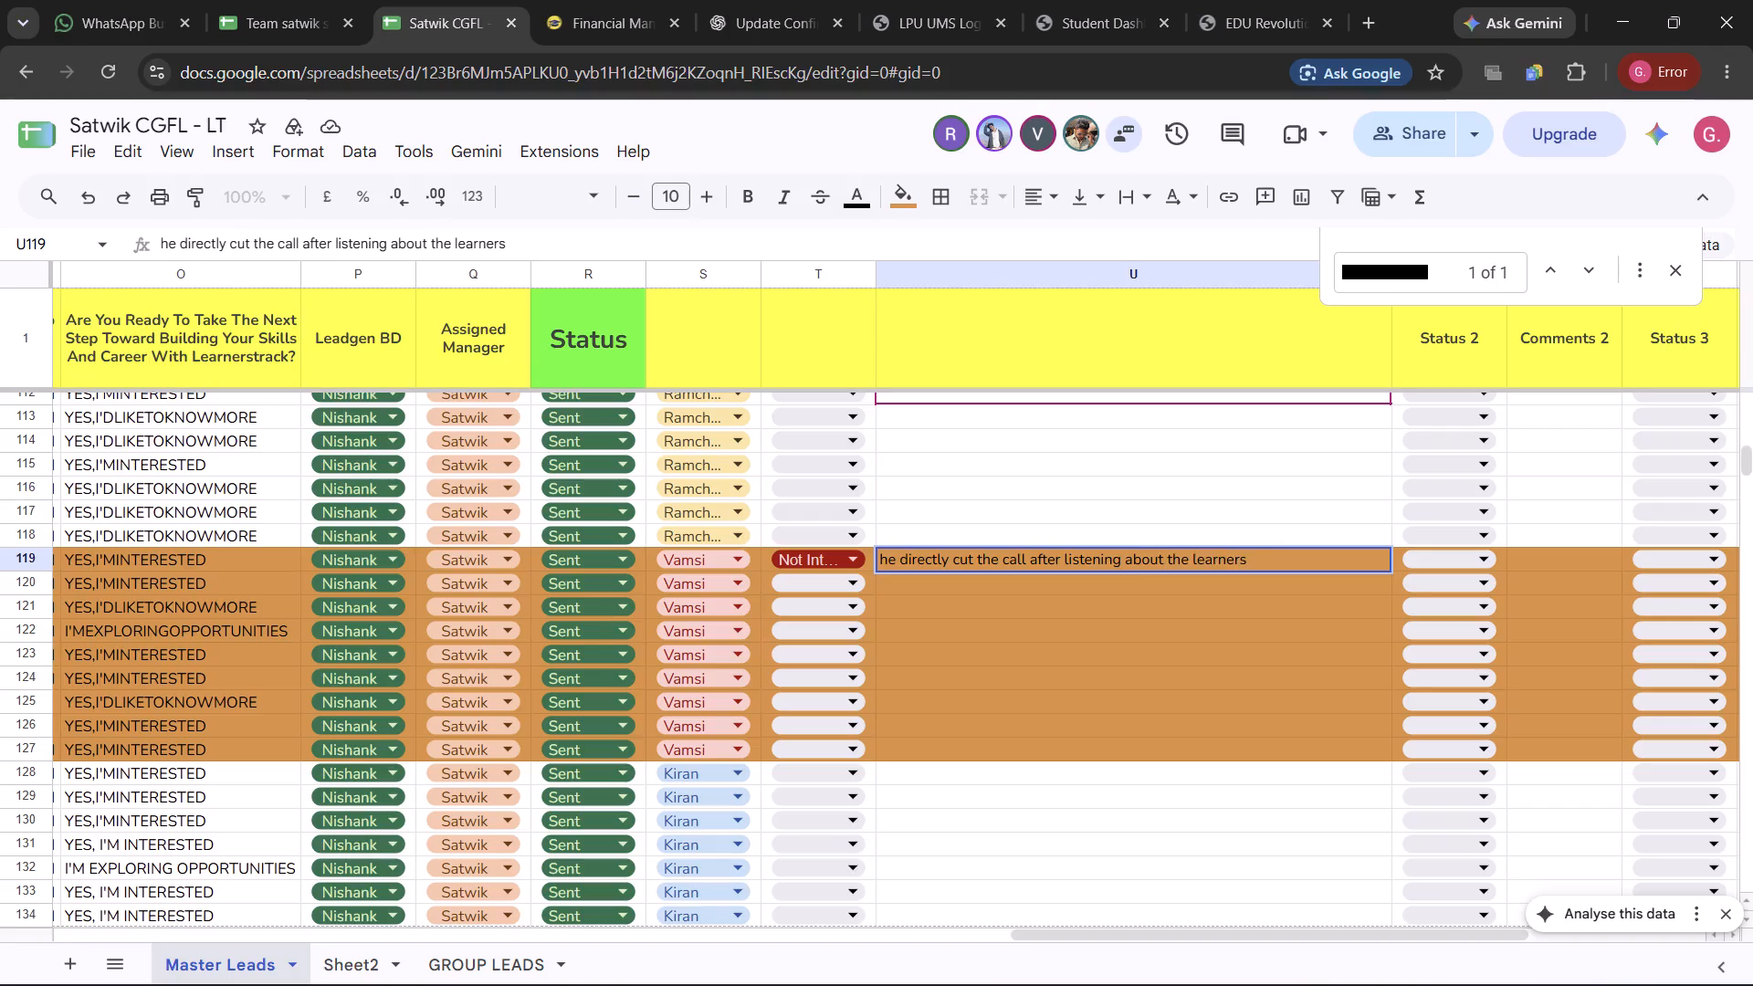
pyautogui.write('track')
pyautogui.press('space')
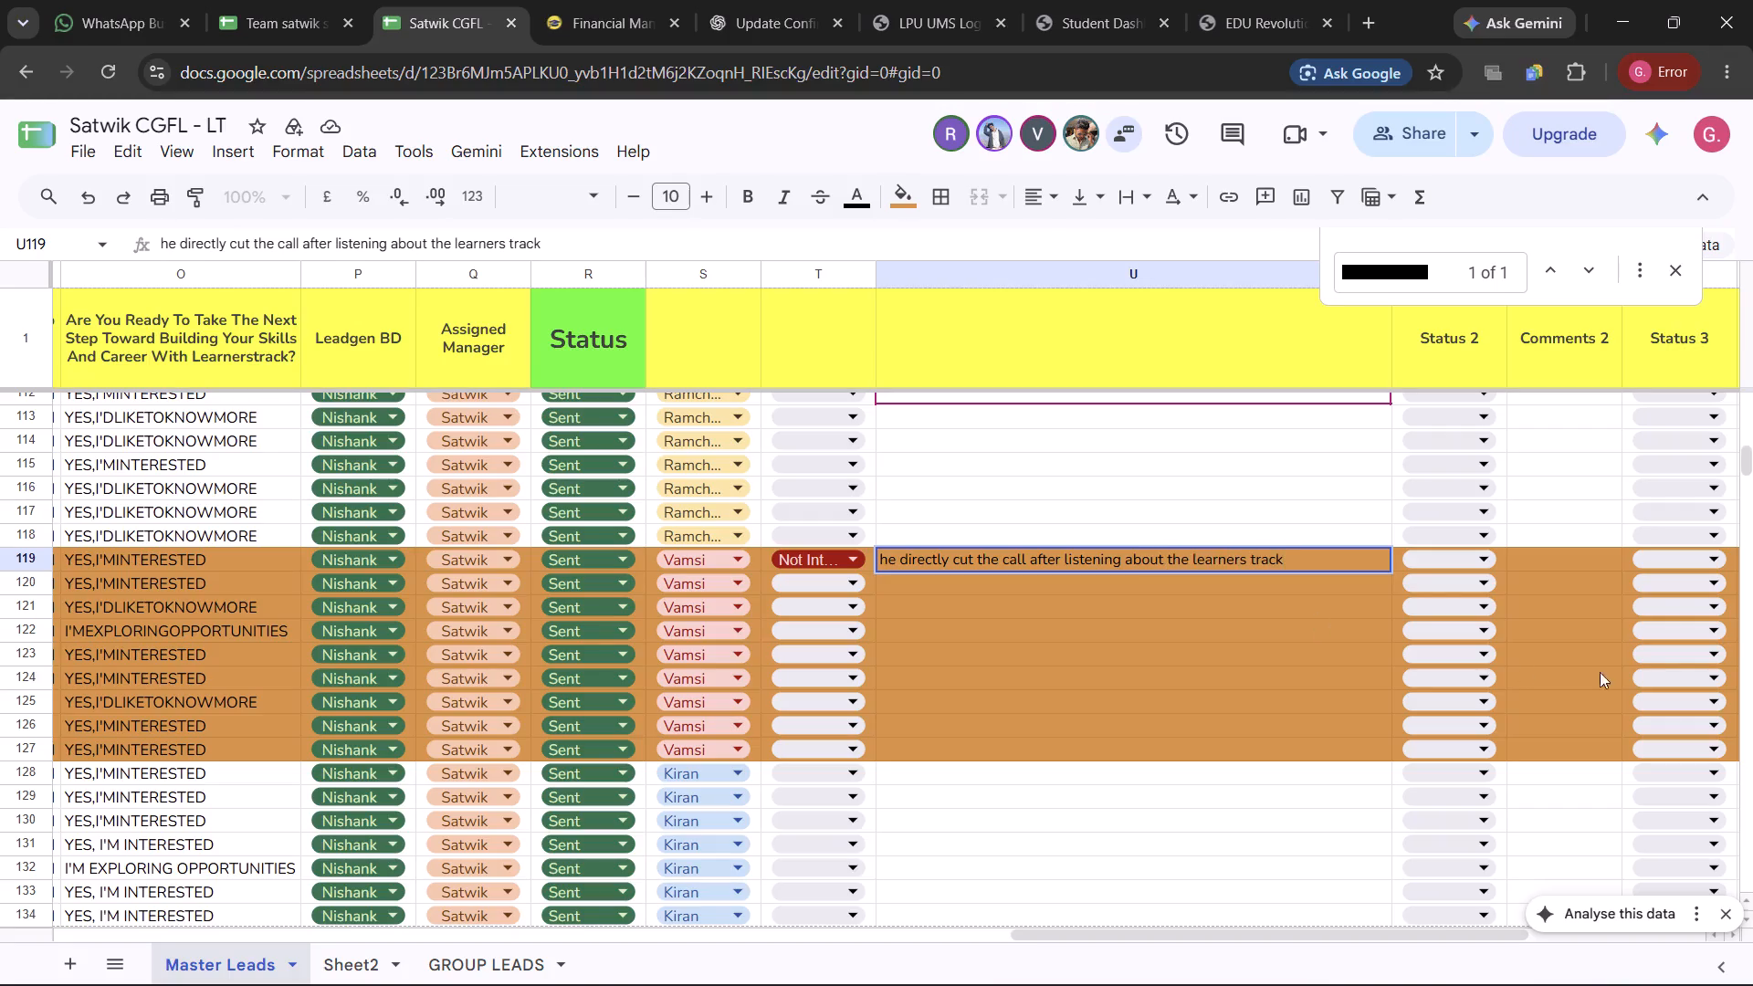
# Set Status 2 of Vamsi's lead in row 119 to Not Interested.
pyautogui.click(1418, 564)
pyautogui.click(1412, 595)
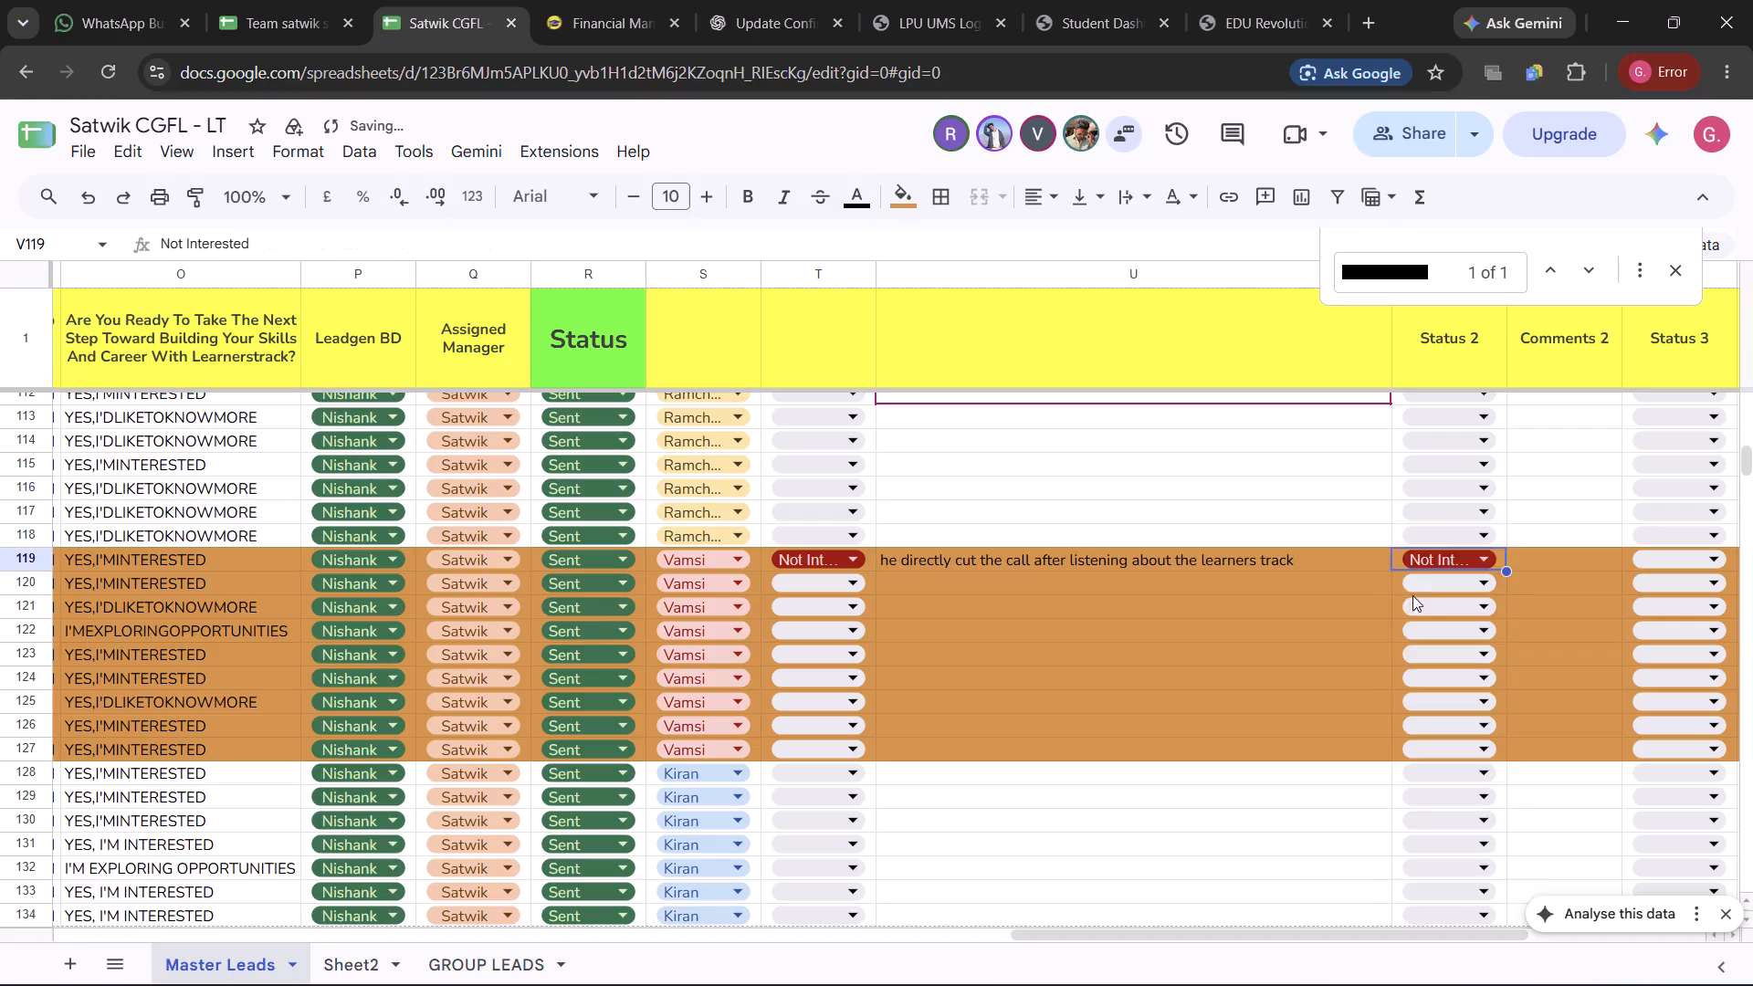
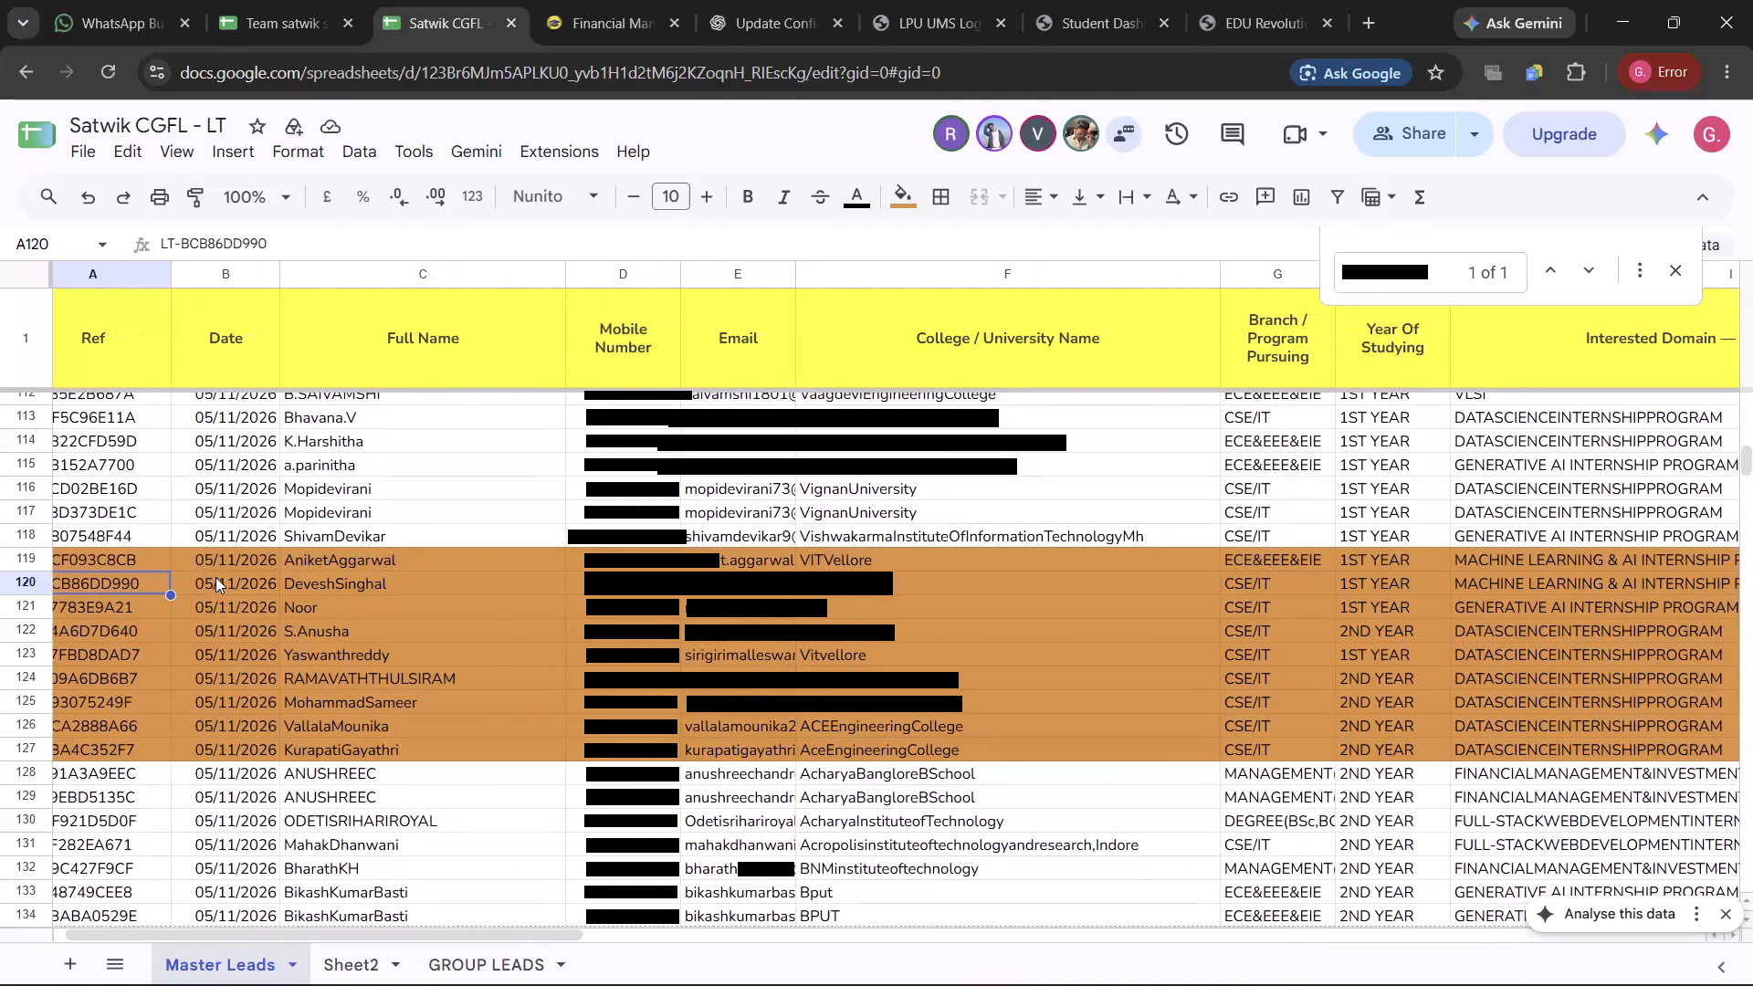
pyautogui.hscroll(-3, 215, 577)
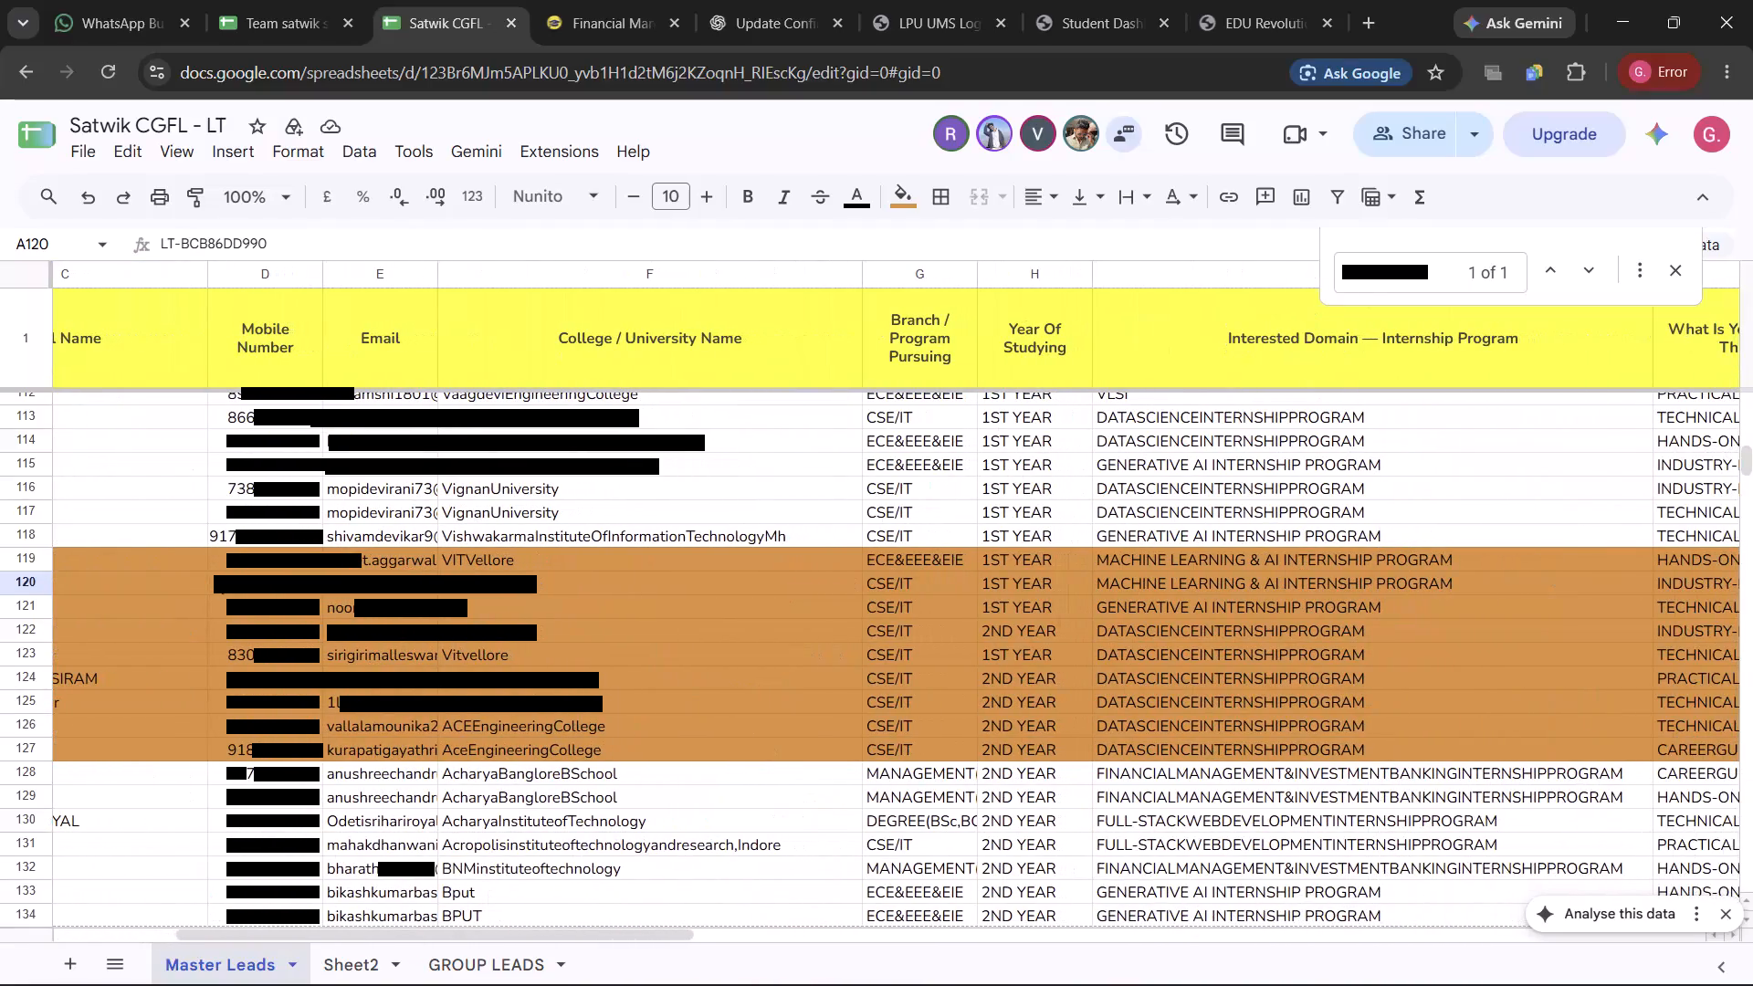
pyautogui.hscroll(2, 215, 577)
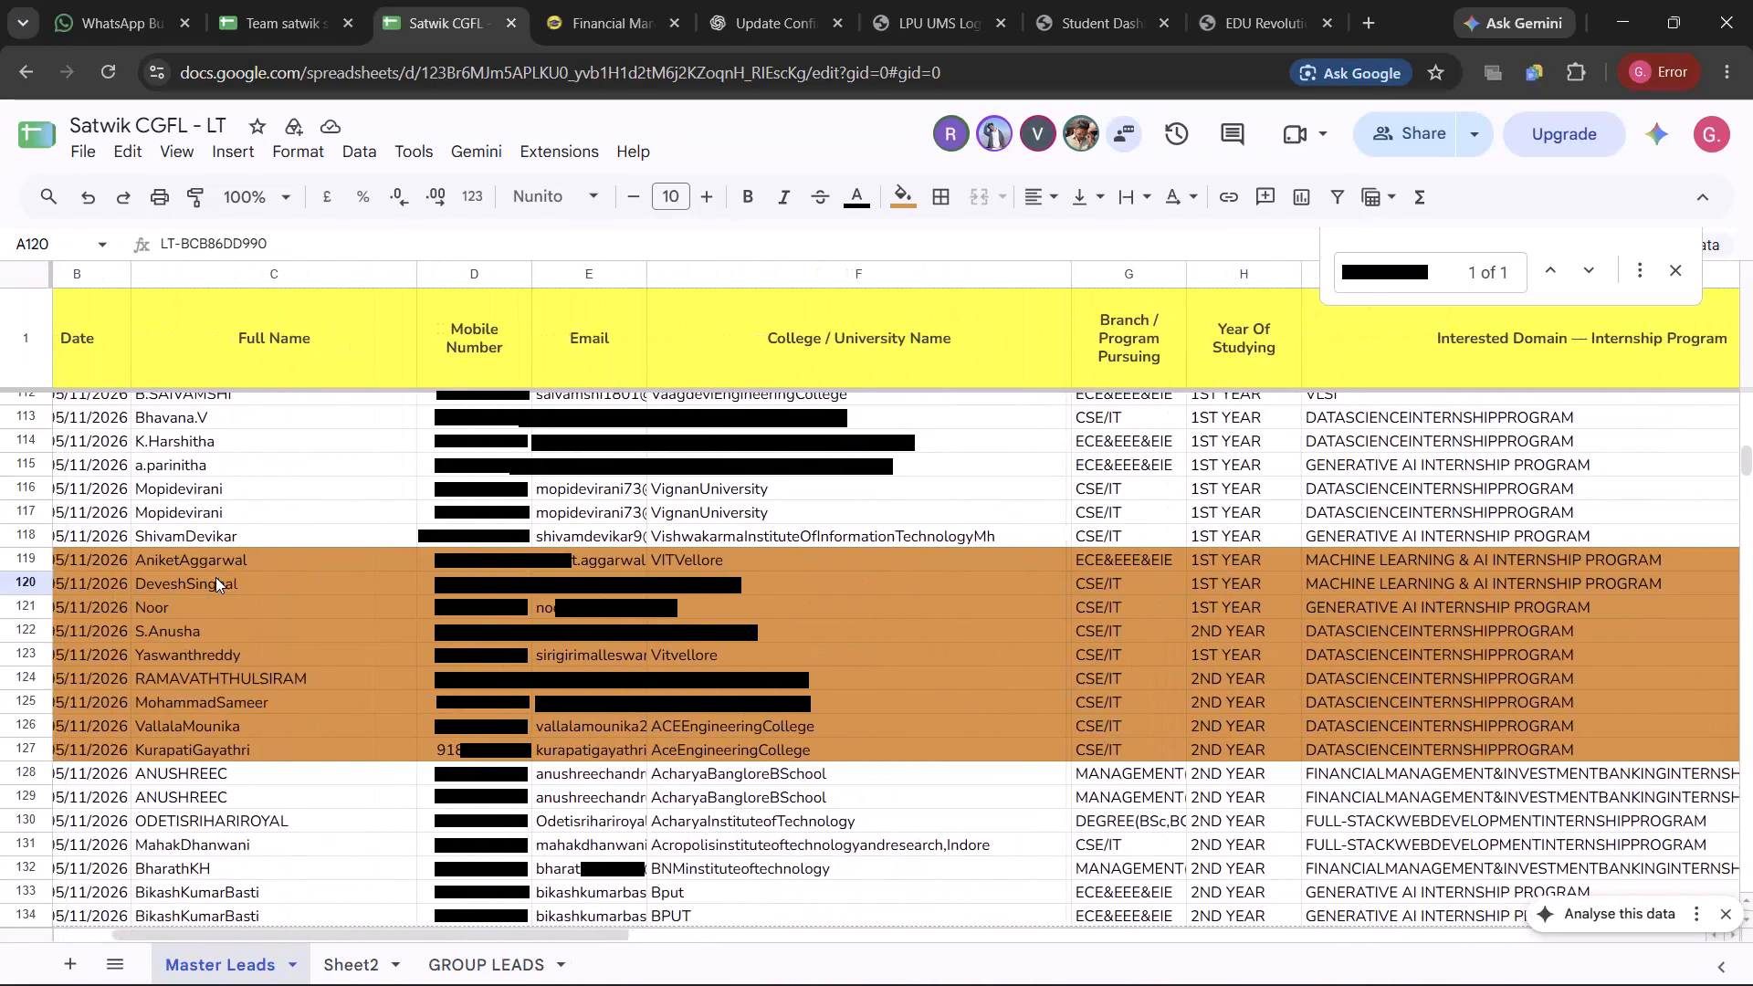
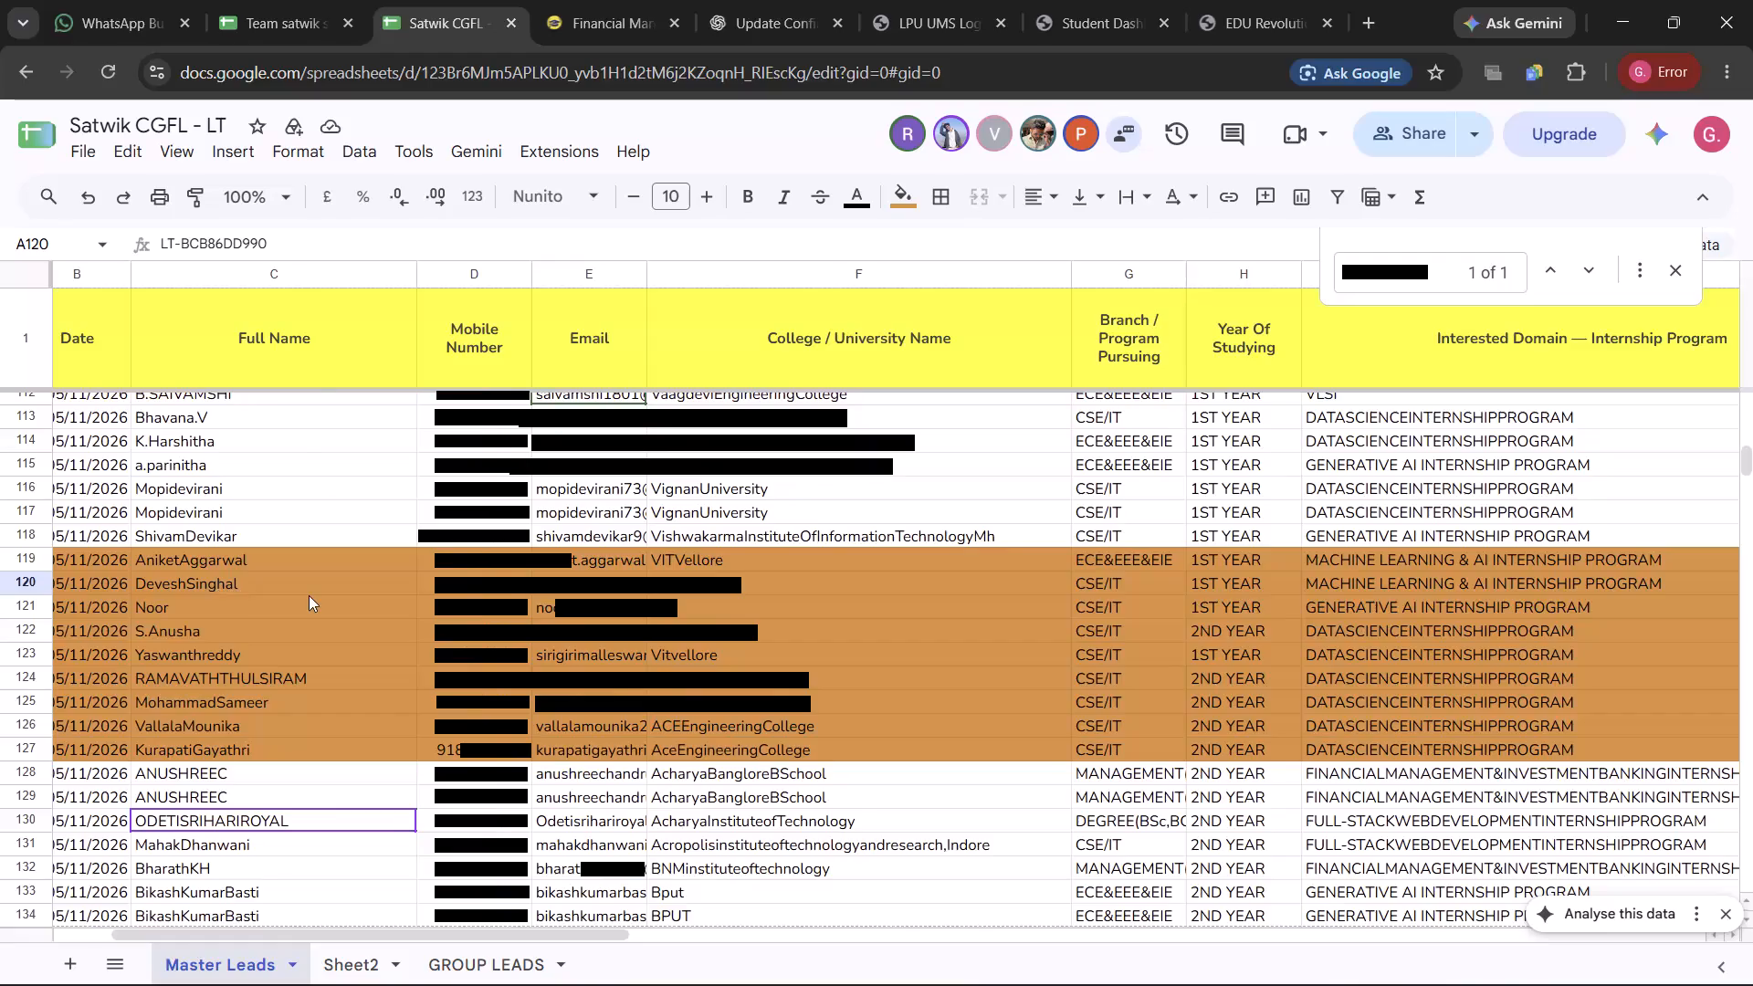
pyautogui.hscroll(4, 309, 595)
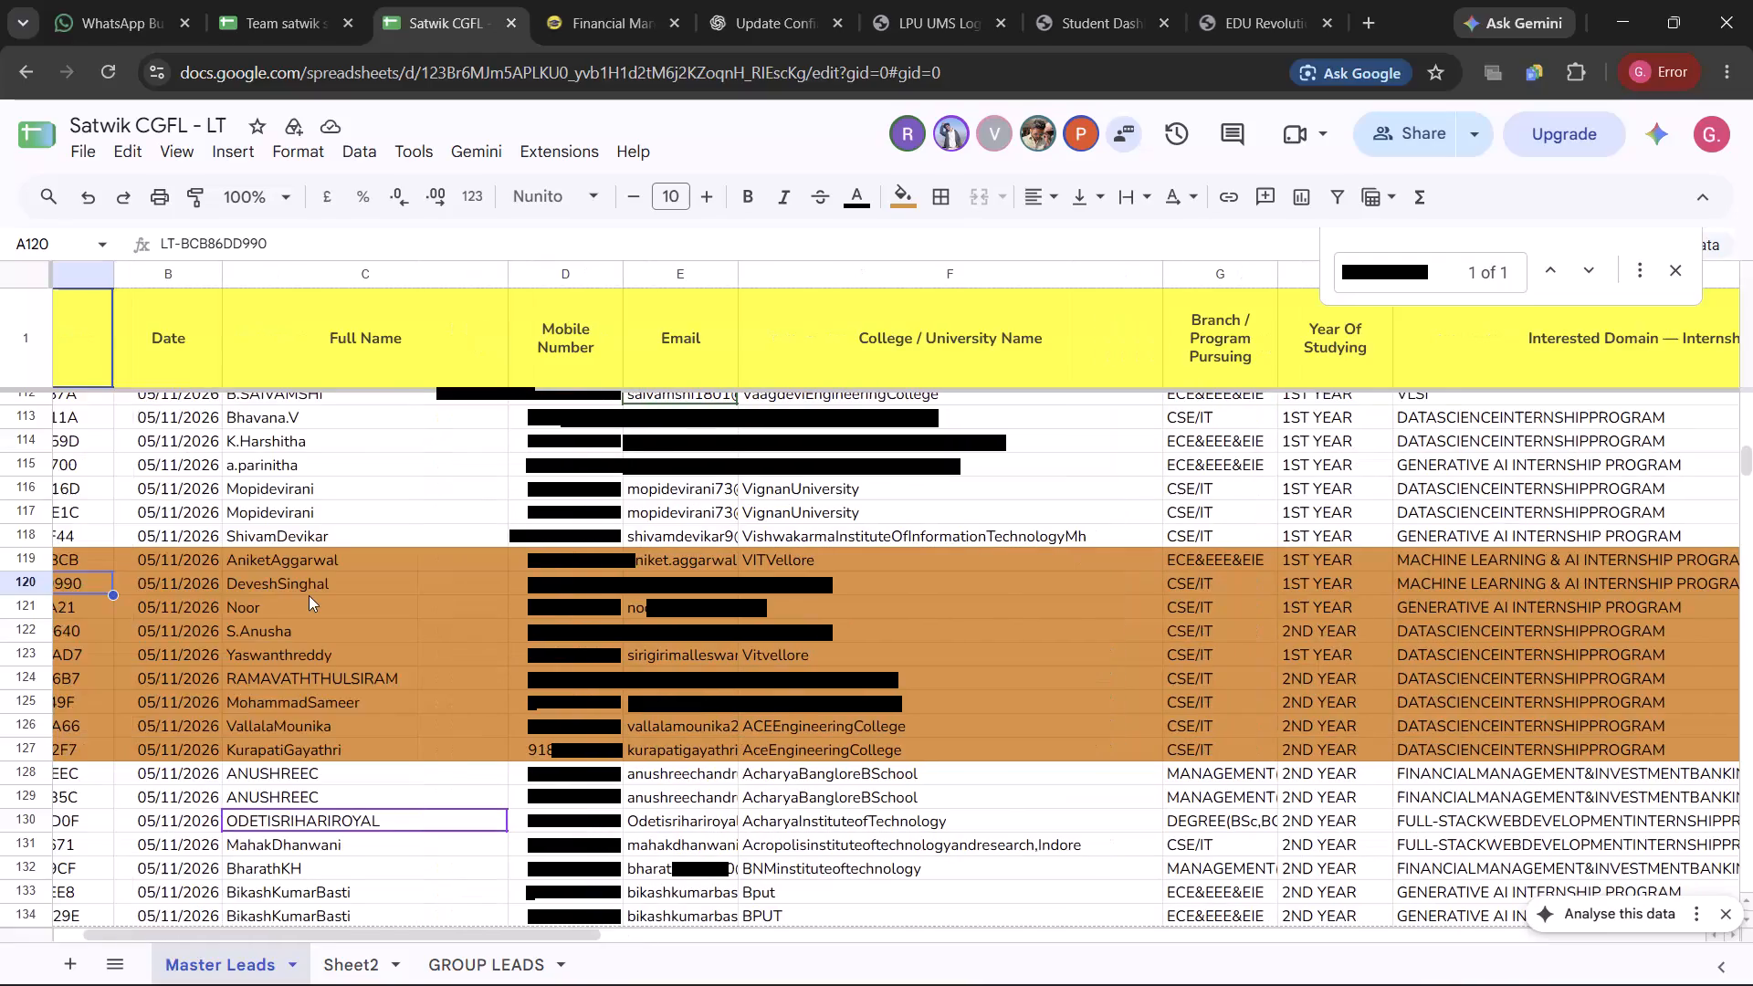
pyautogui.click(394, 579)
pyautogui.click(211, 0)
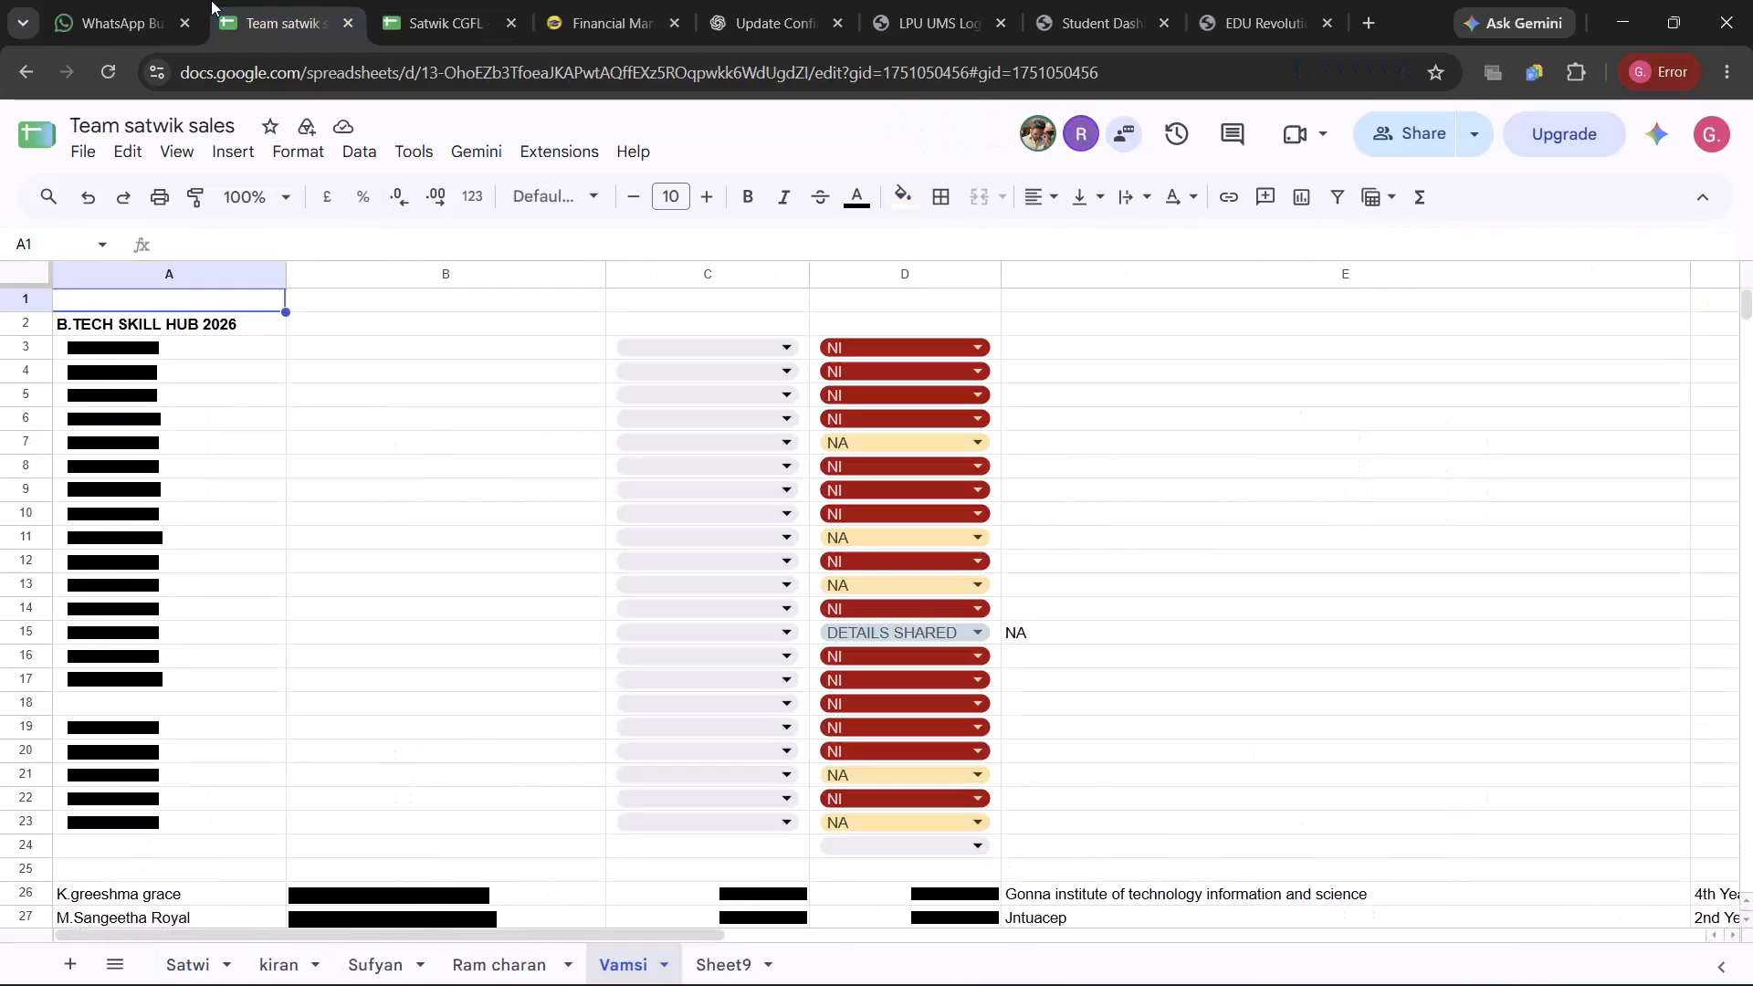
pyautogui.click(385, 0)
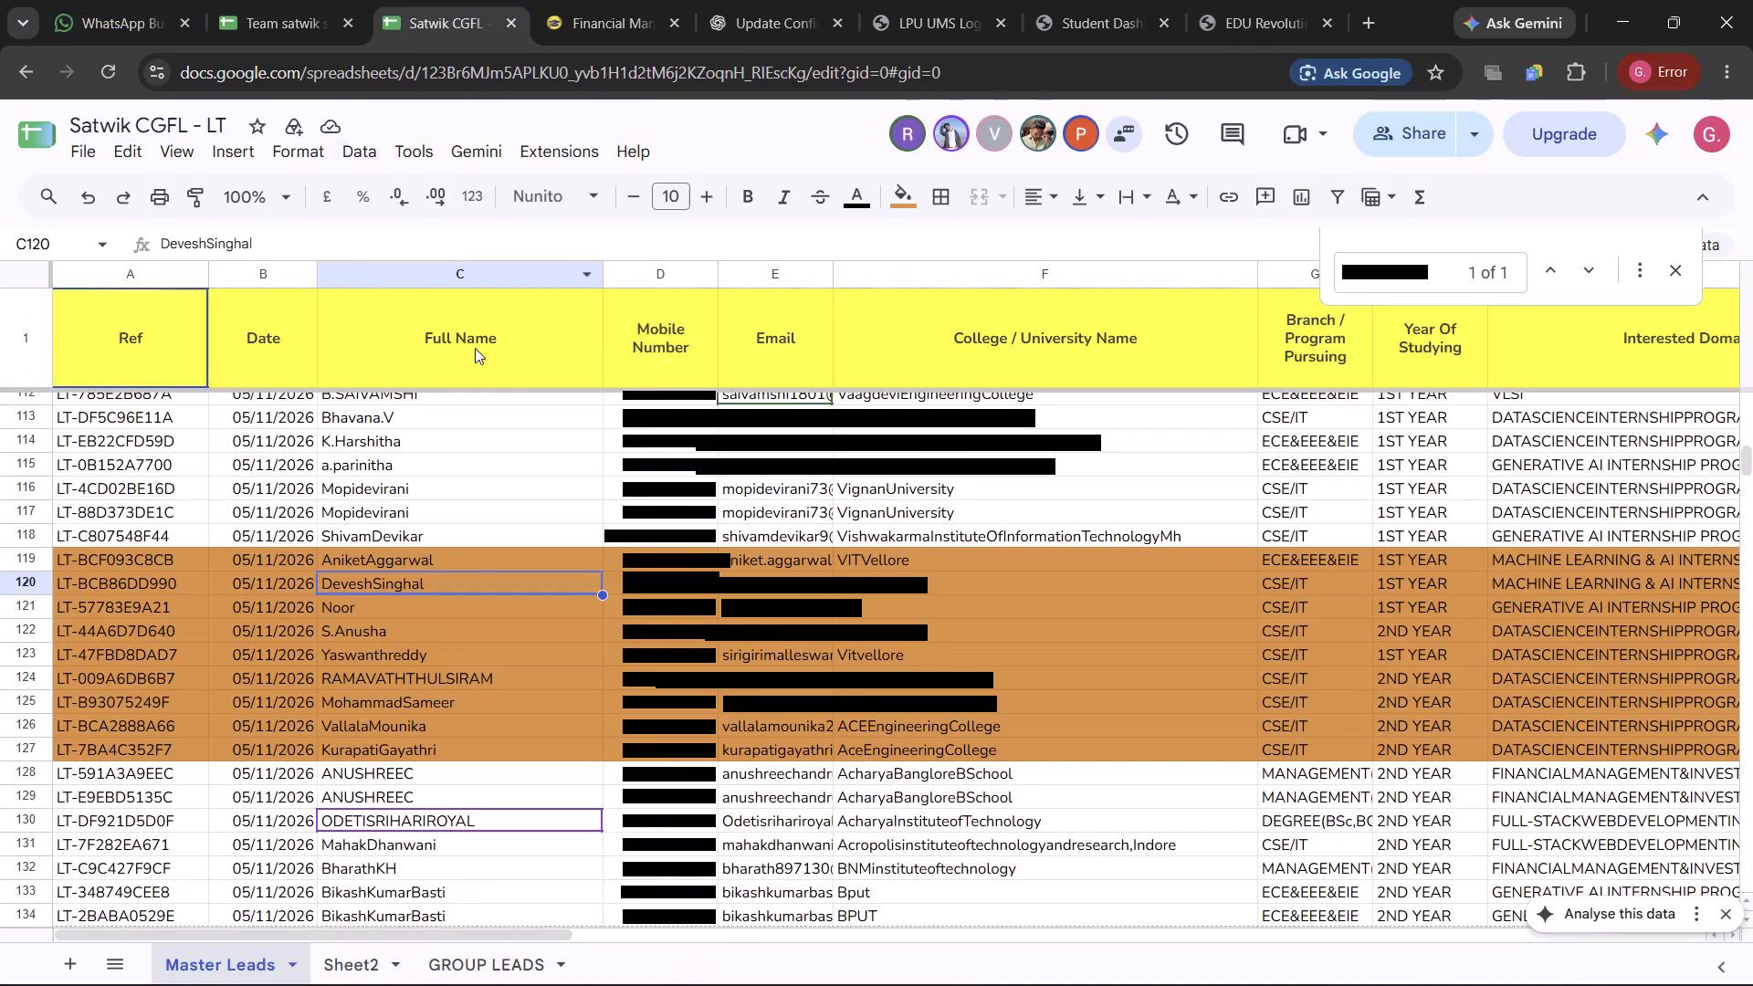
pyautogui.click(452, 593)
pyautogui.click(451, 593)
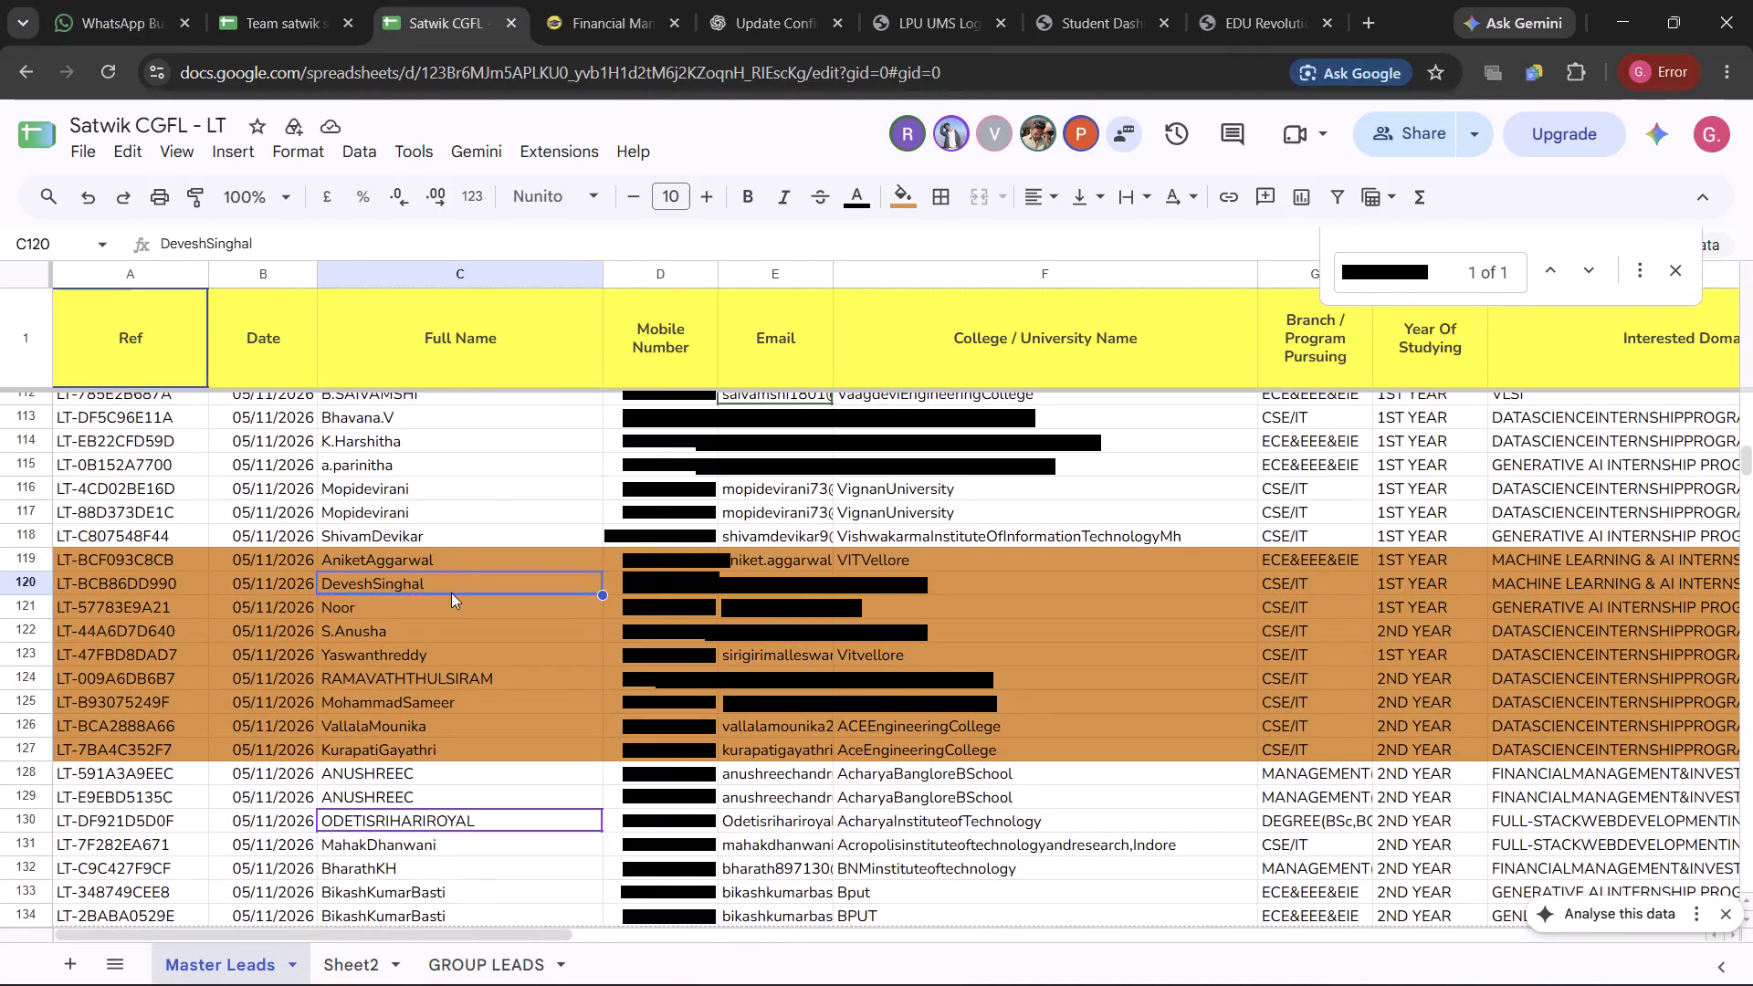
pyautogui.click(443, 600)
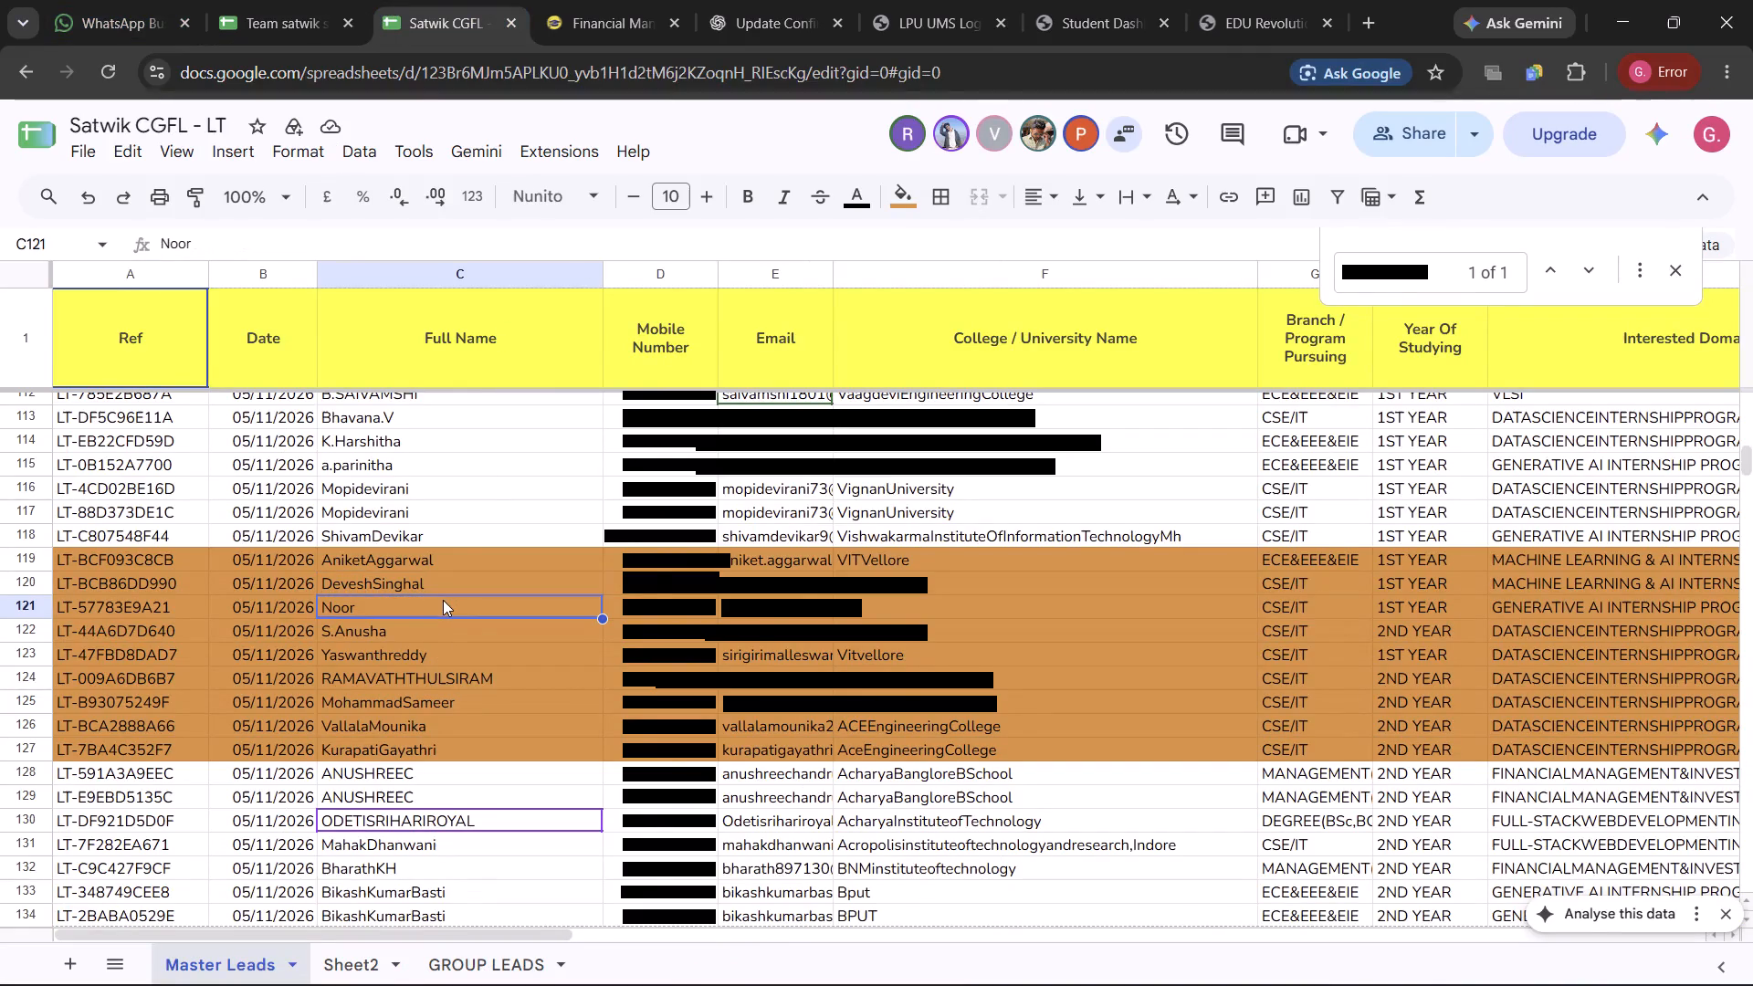
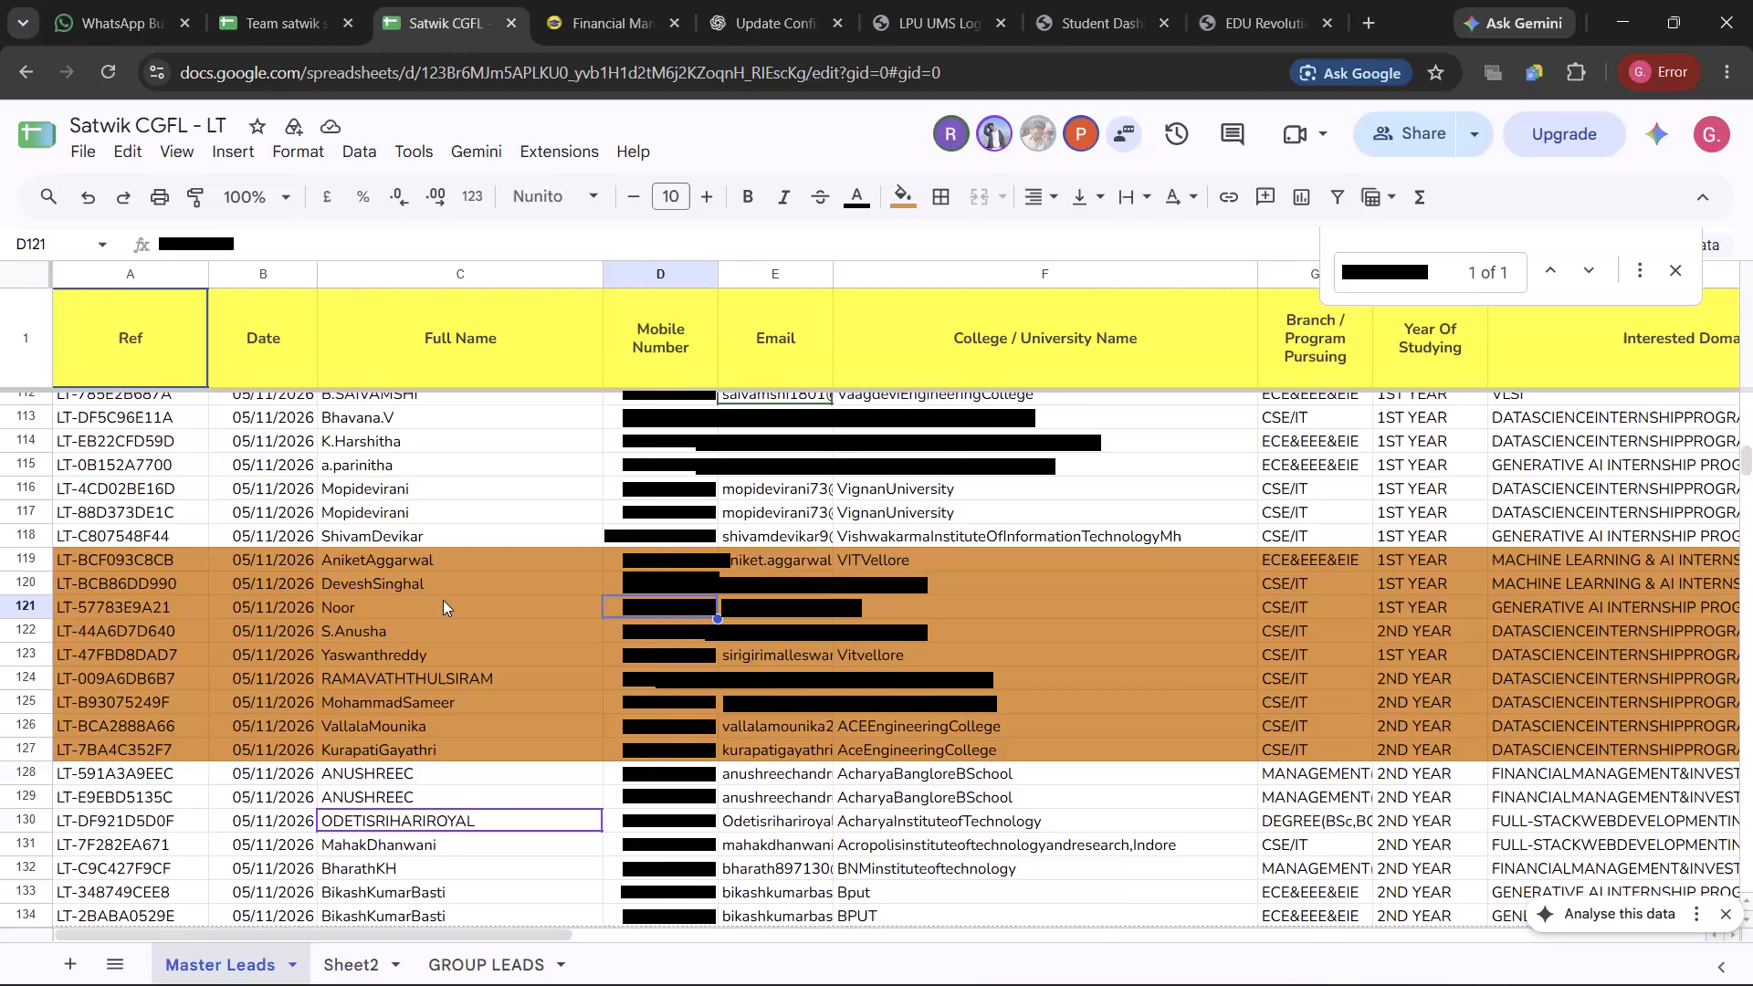
# Set the first call status of the lead in row 121 to SwitchOff in column T.
pyautogui.press('Right')
pyautogui.press('Right')
pyautogui.press('Right')
pyautogui.press('Right')
pyautogui.press('Right')
pyautogui.press('Right')
pyautogui.press('Right')
pyautogui.press('Right')
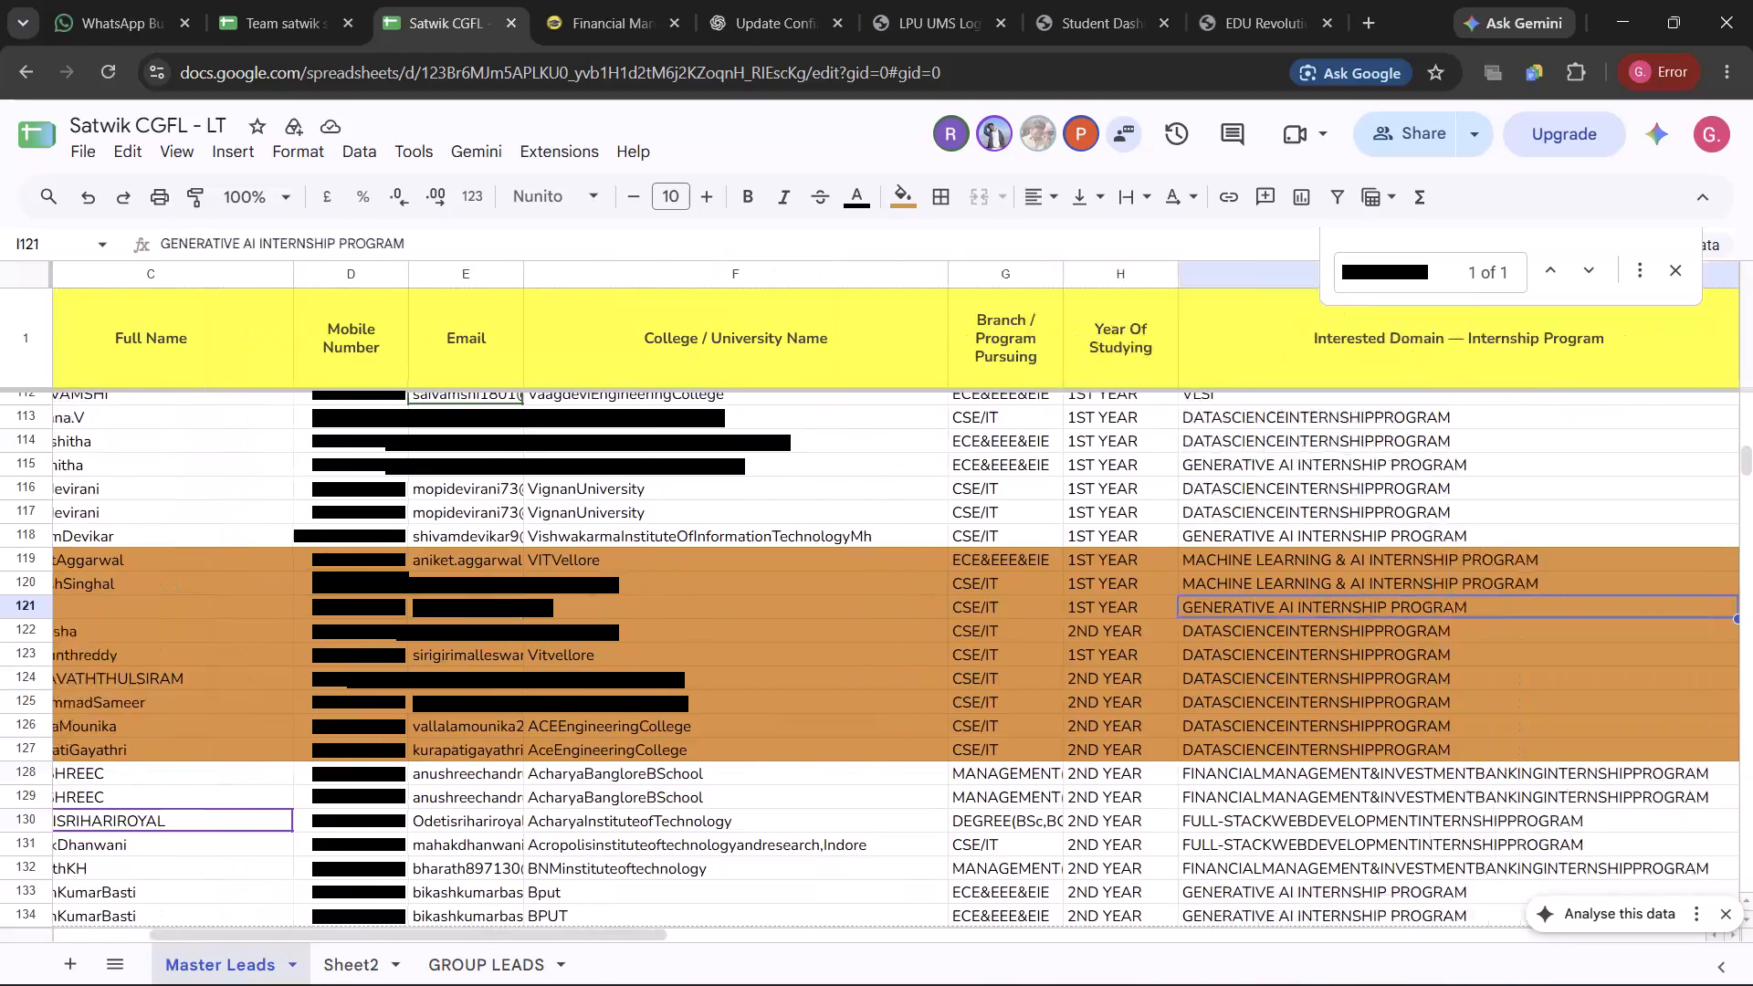
pyautogui.press('Right')
pyautogui.press('Right')
pyautogui.press('Right')
pyautogui.press('Right')
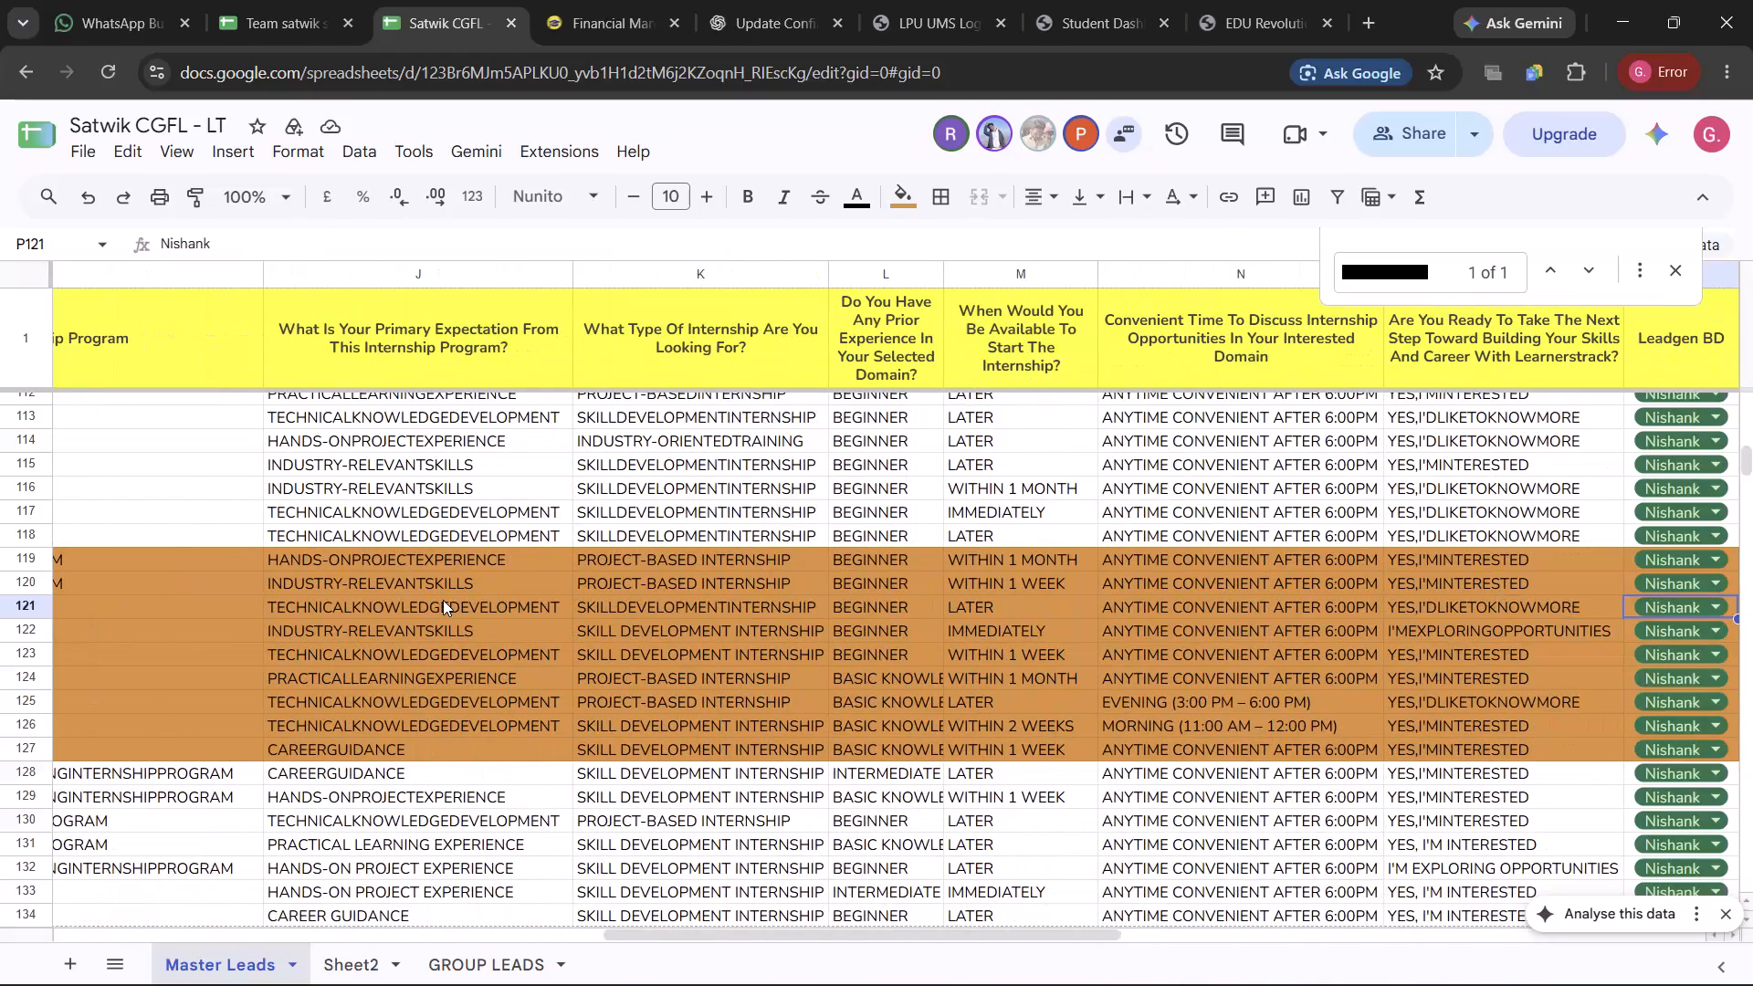
pyautogui.press('Right')
pyautogui.press('Right')
pyautogui.press('Right')
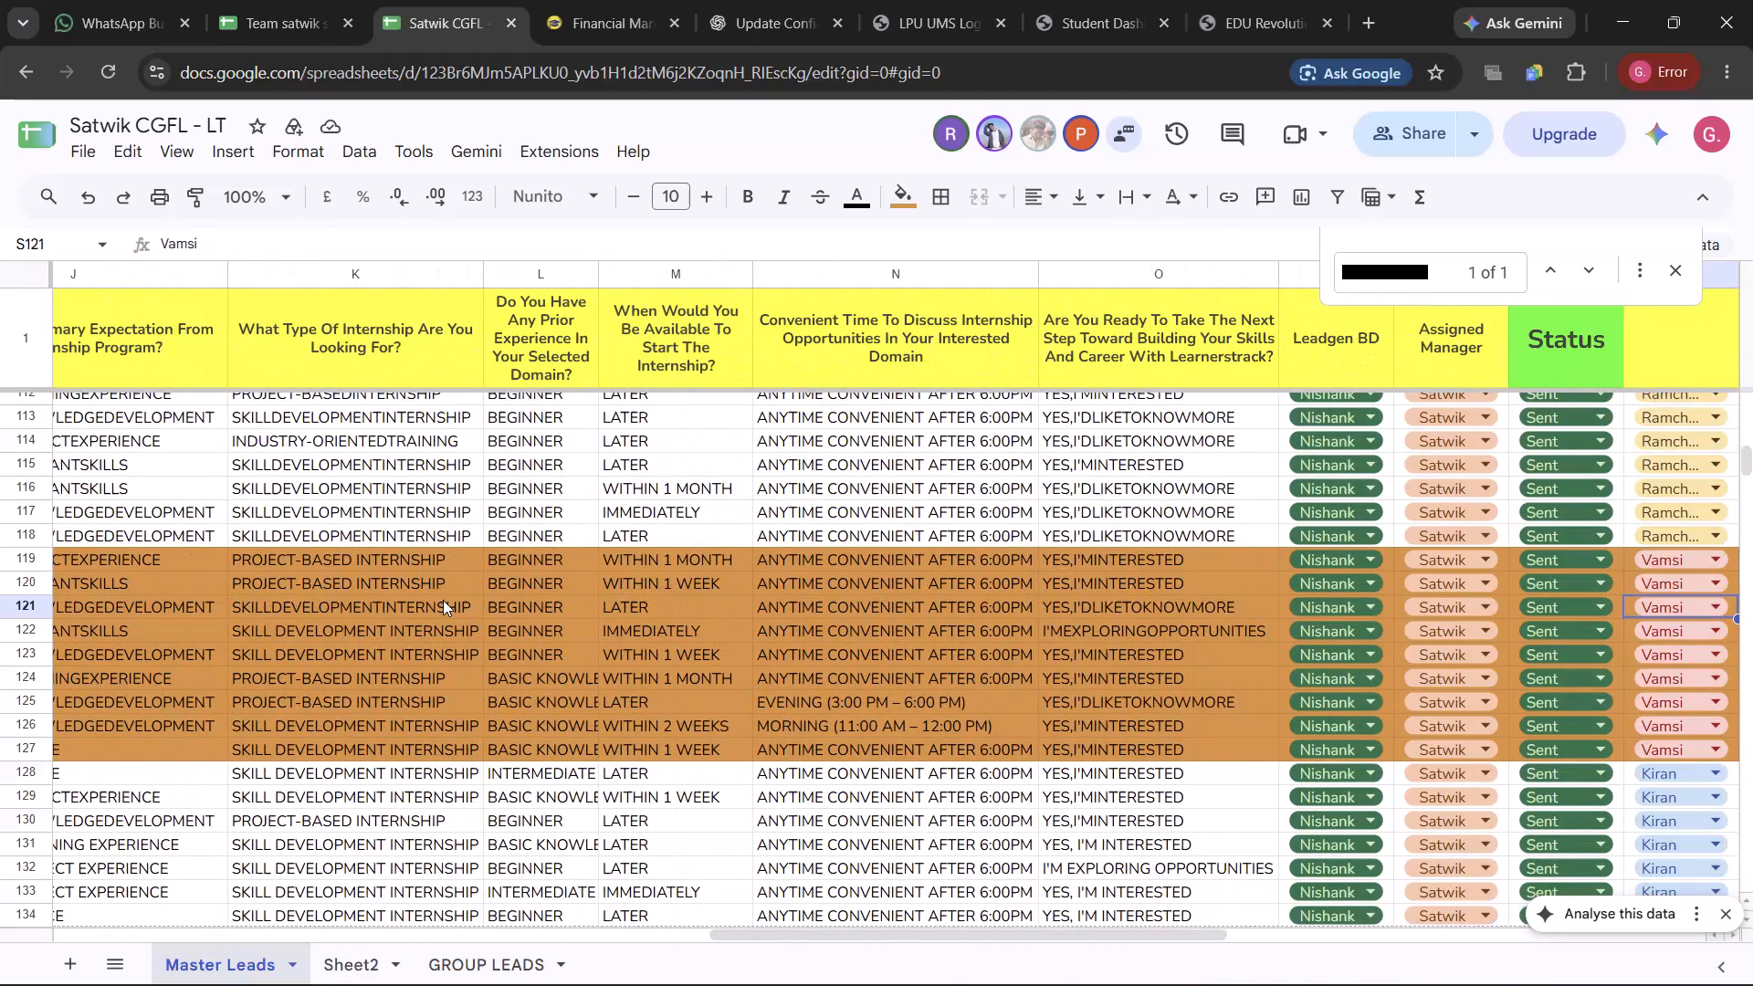
pyautogui.press('Right')
pyautogui.press('space')
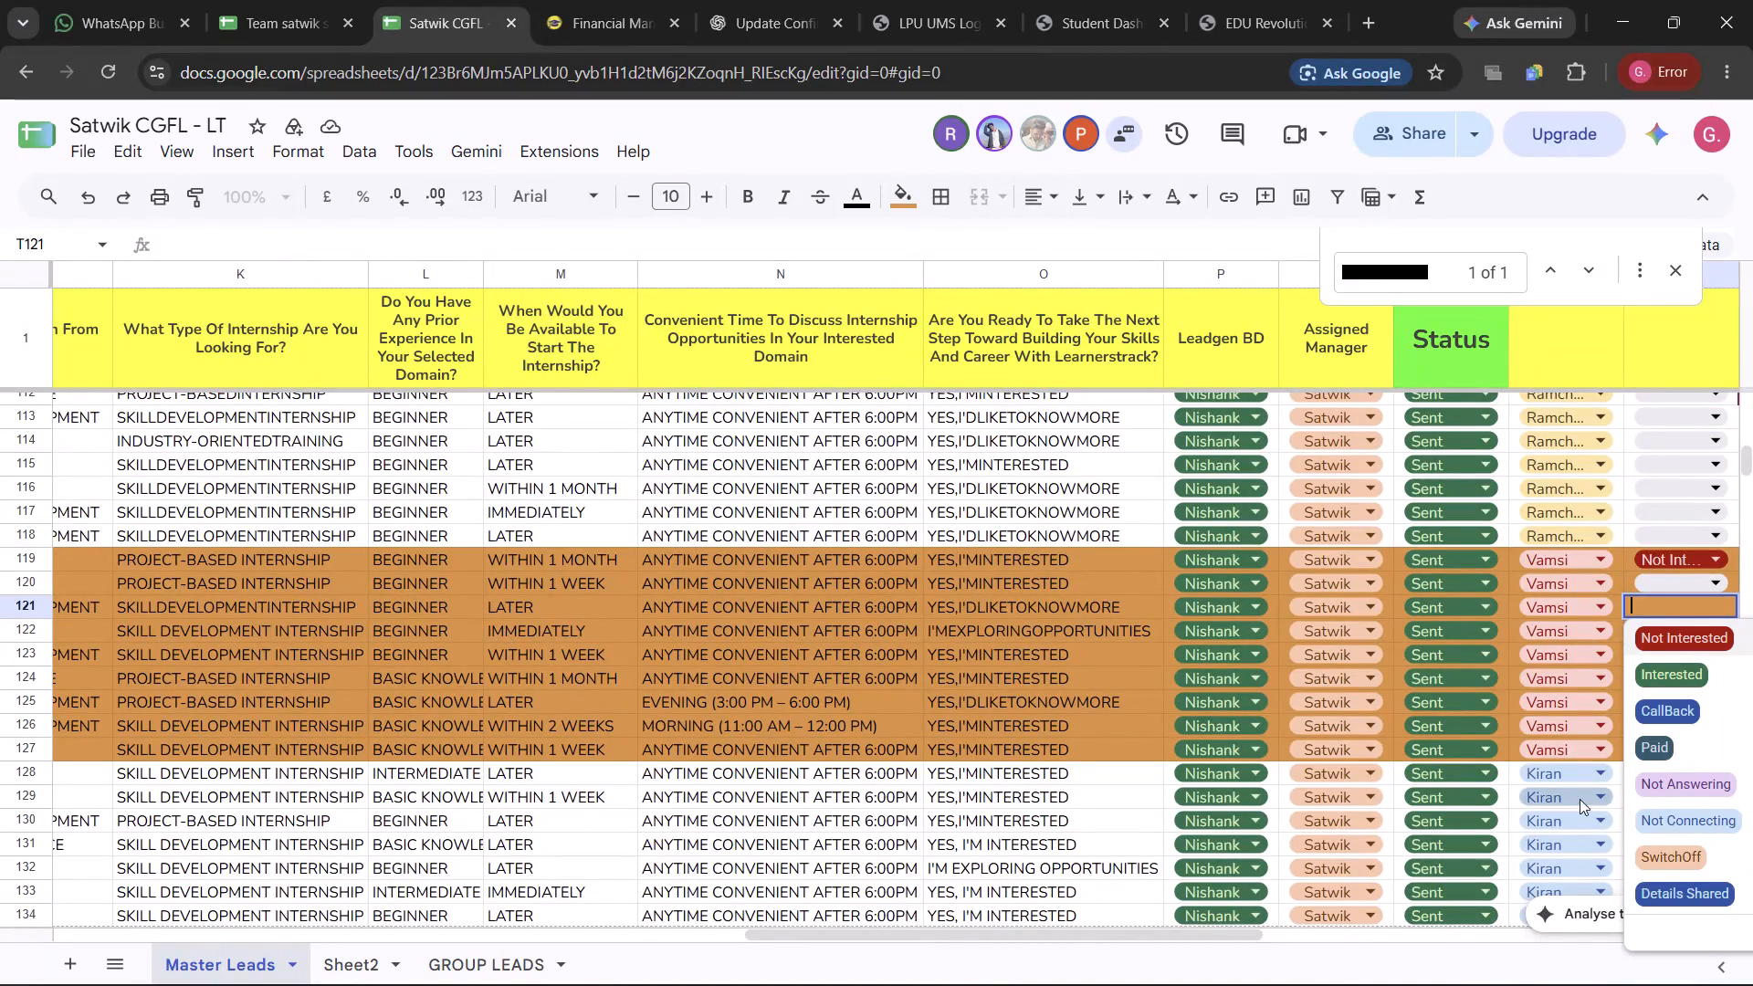
pyautogui.click(1712, 865)
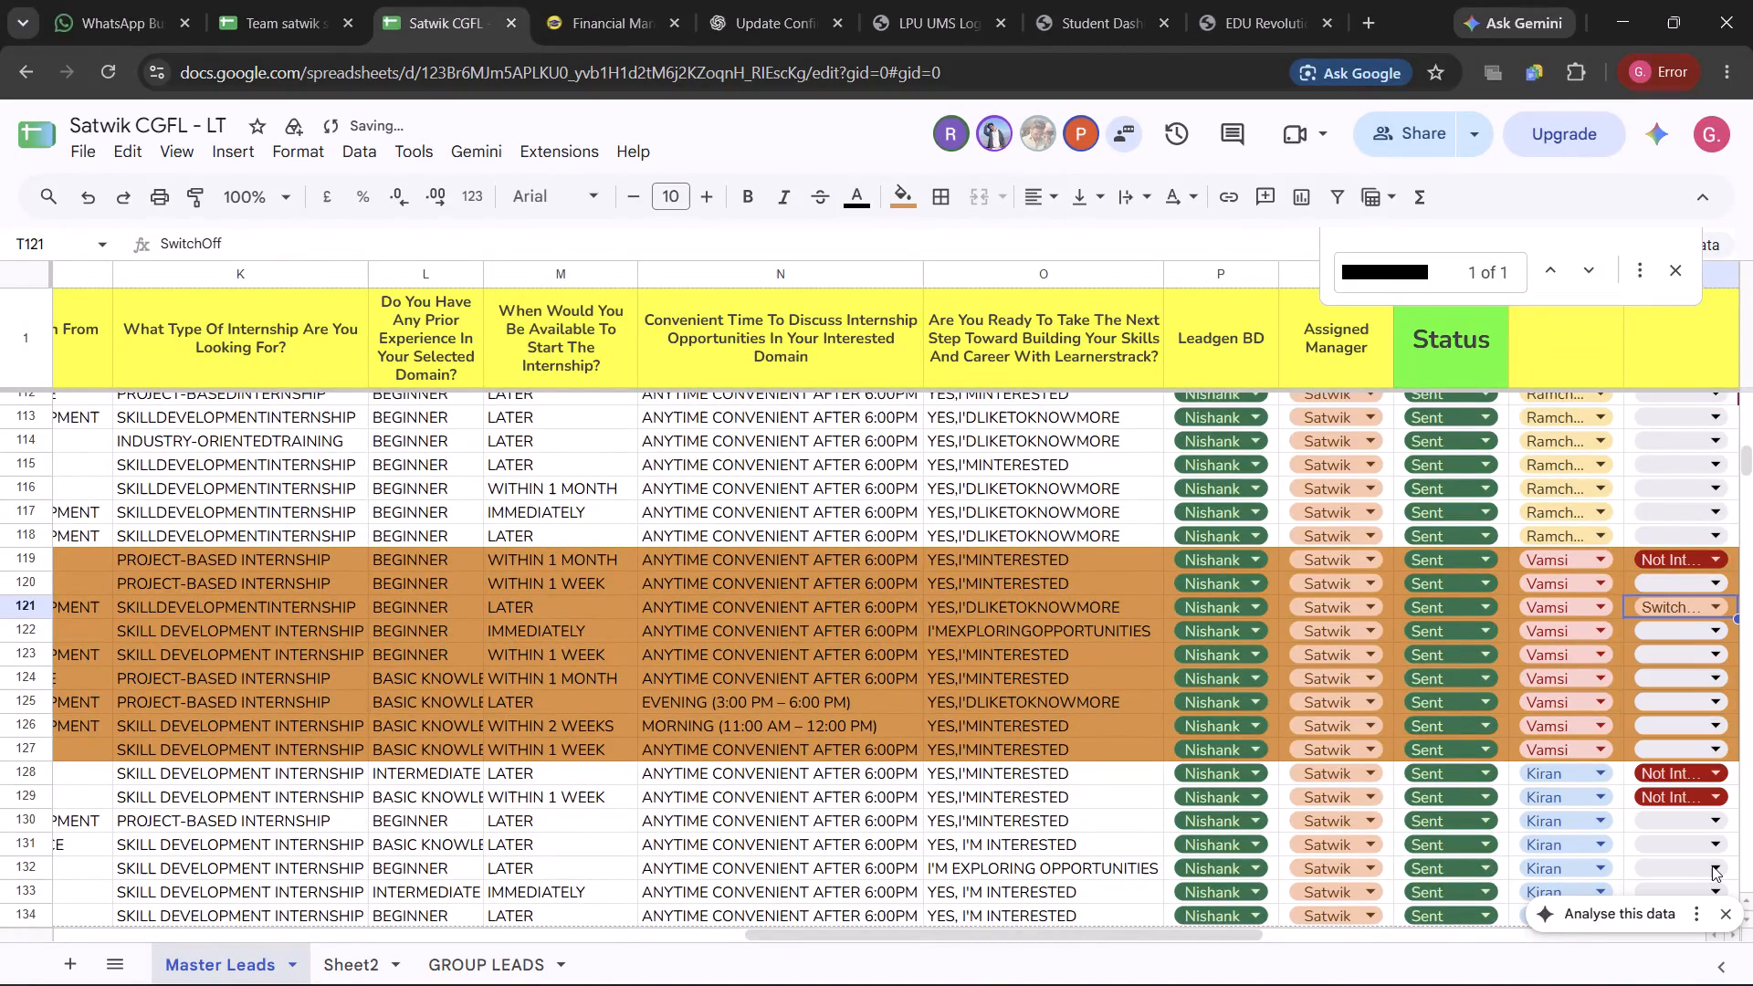
# Set the first call status of the lead in row 120 to Not Interested in column T.
pyautogui.hscroll(-4, 1686, 626)
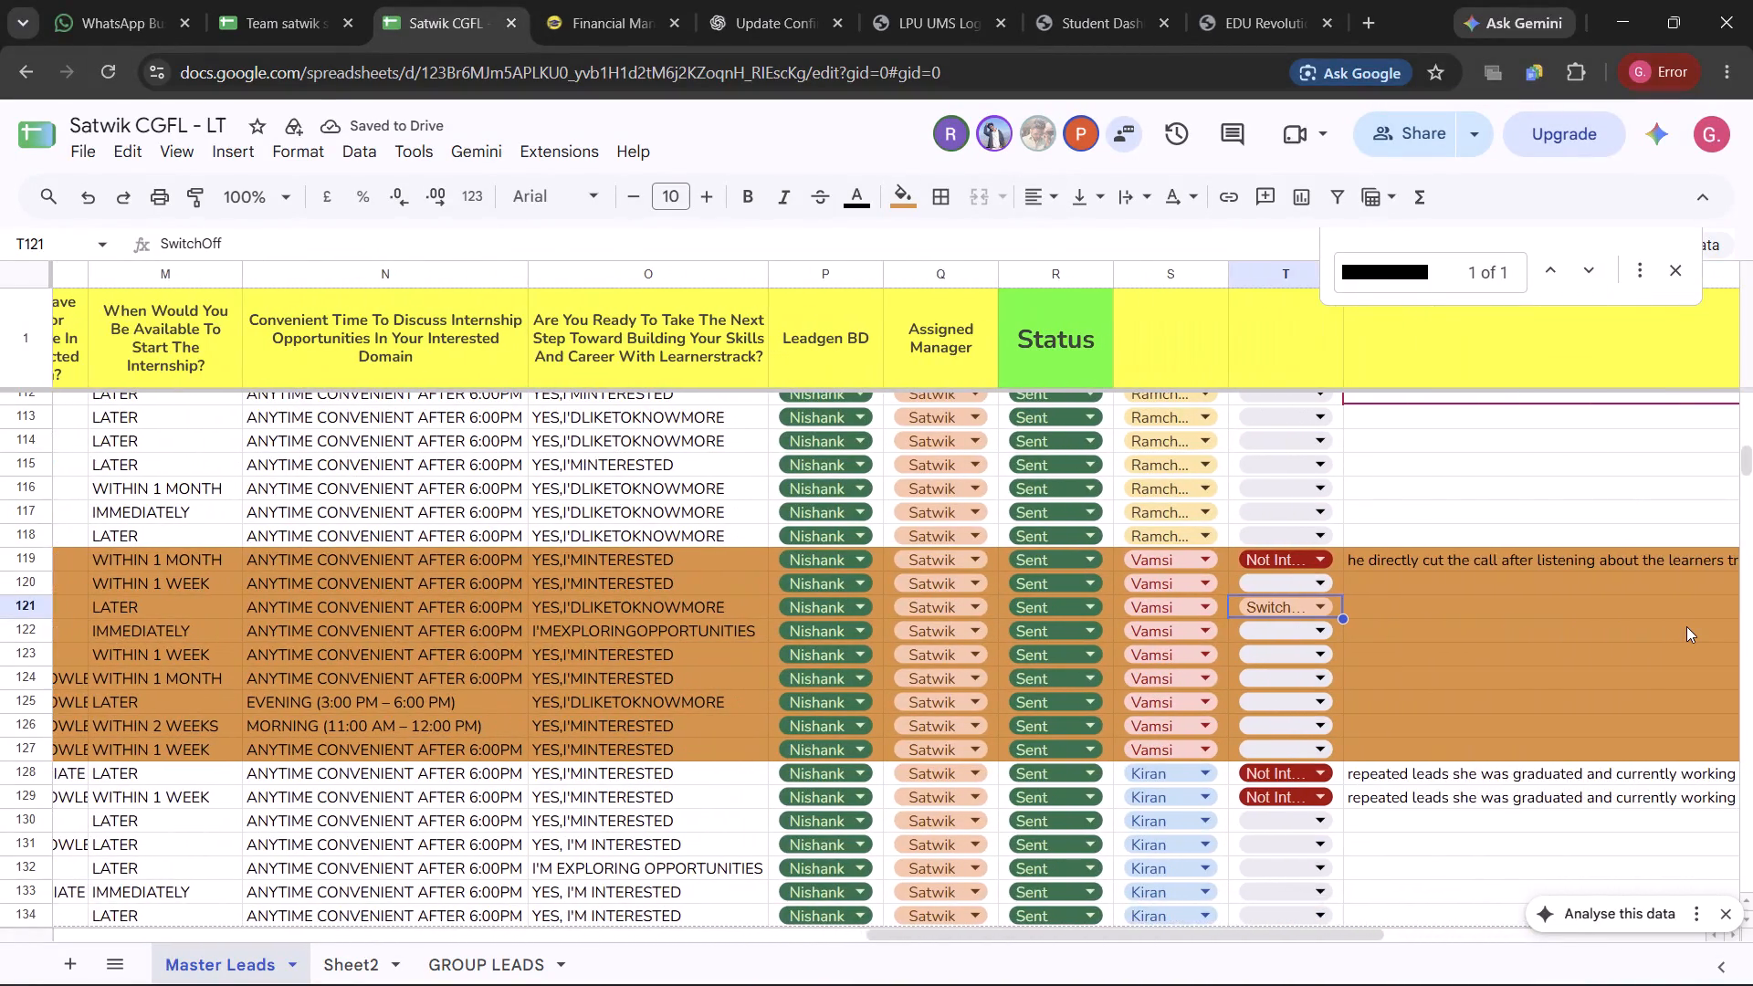
pyautogui.hscroll(-1, 1686, 626)
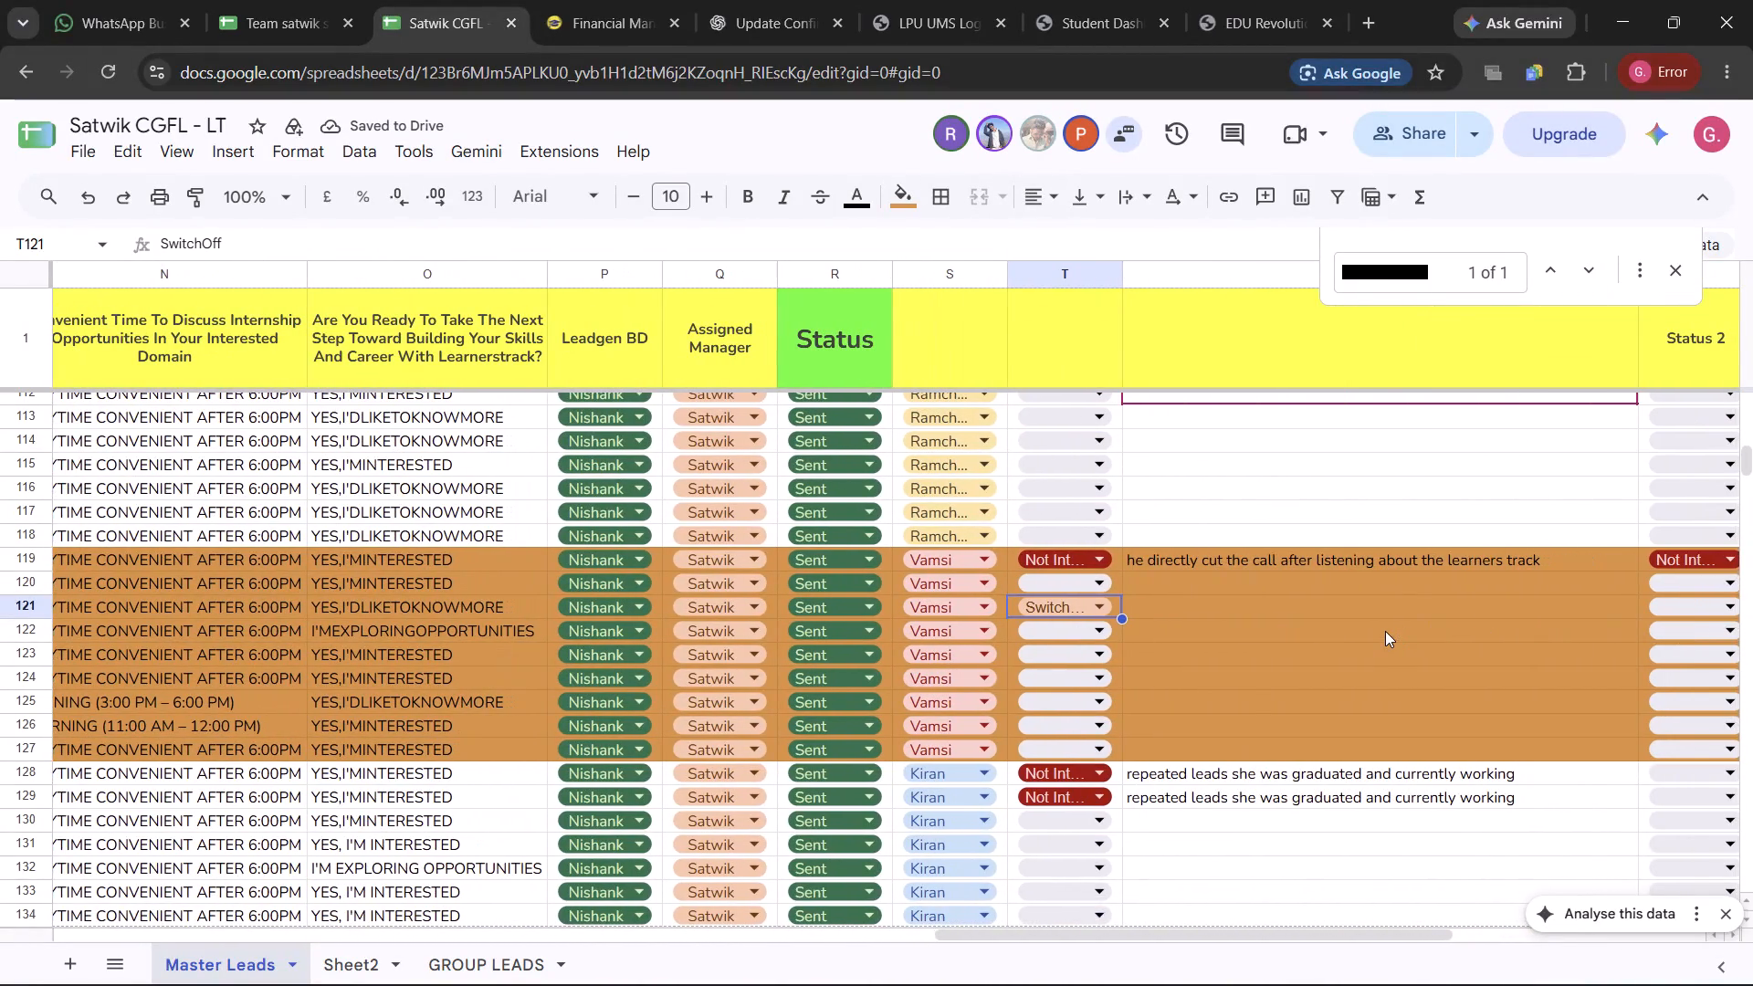
pyautogui.click(1057, 574)
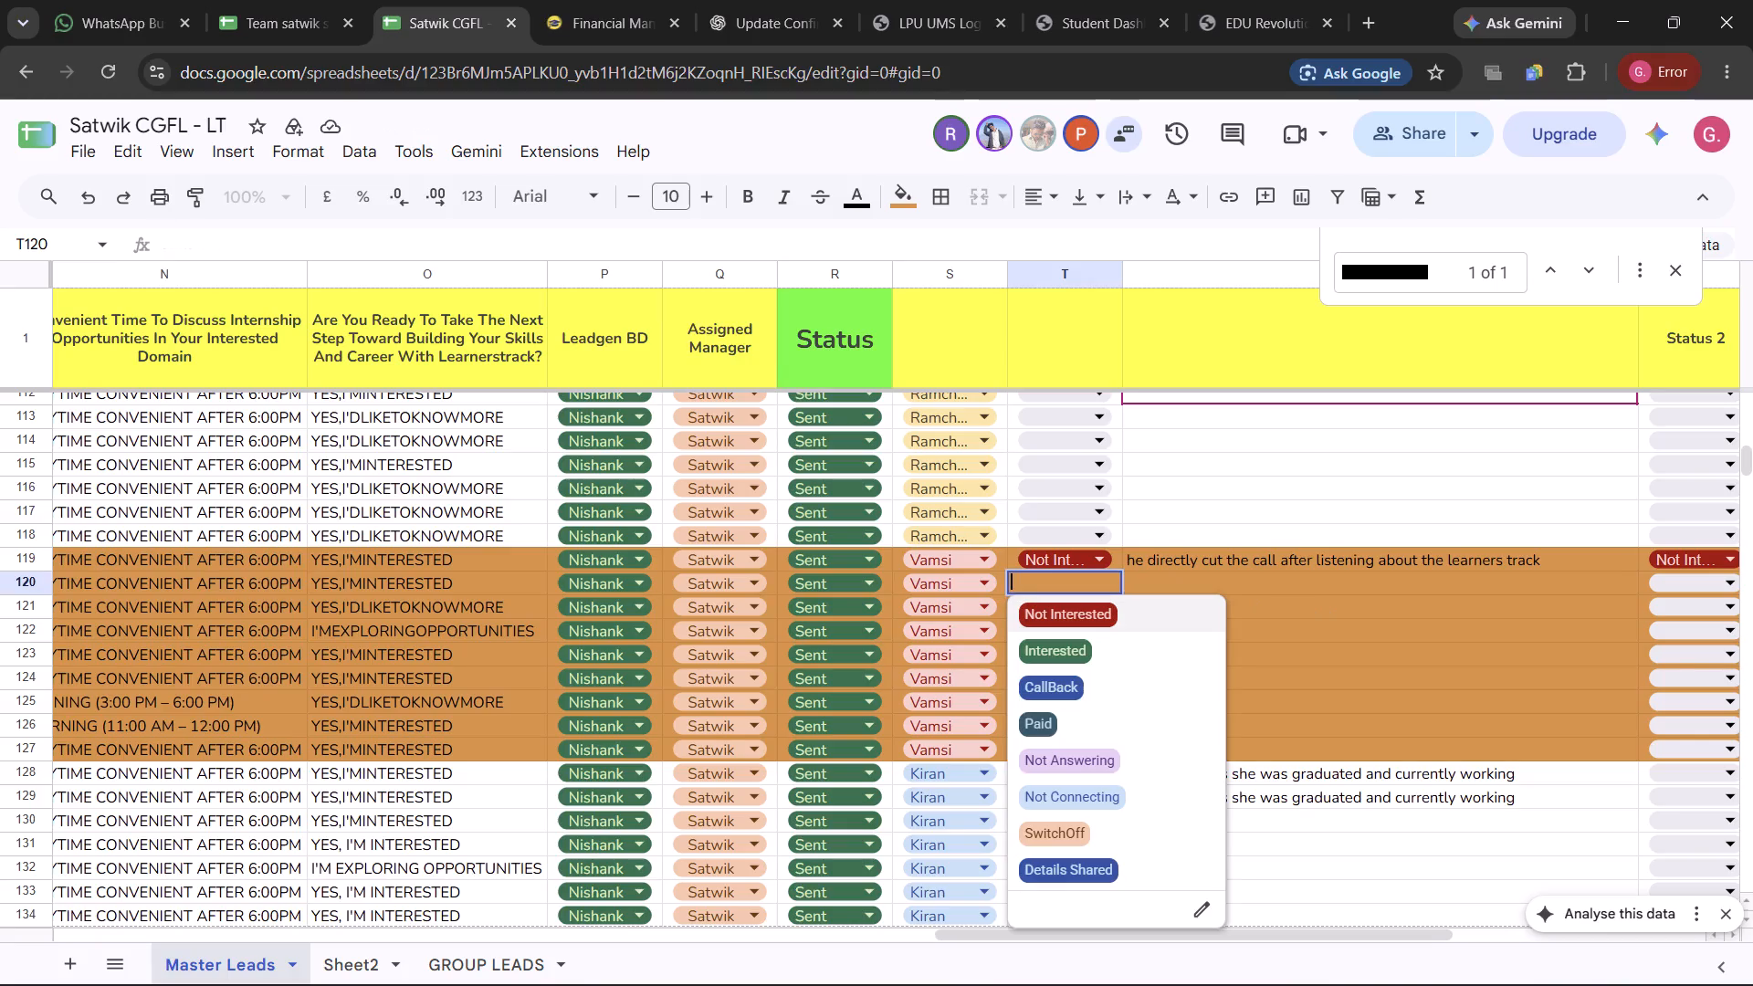
pyautogui.click(1067, 621)
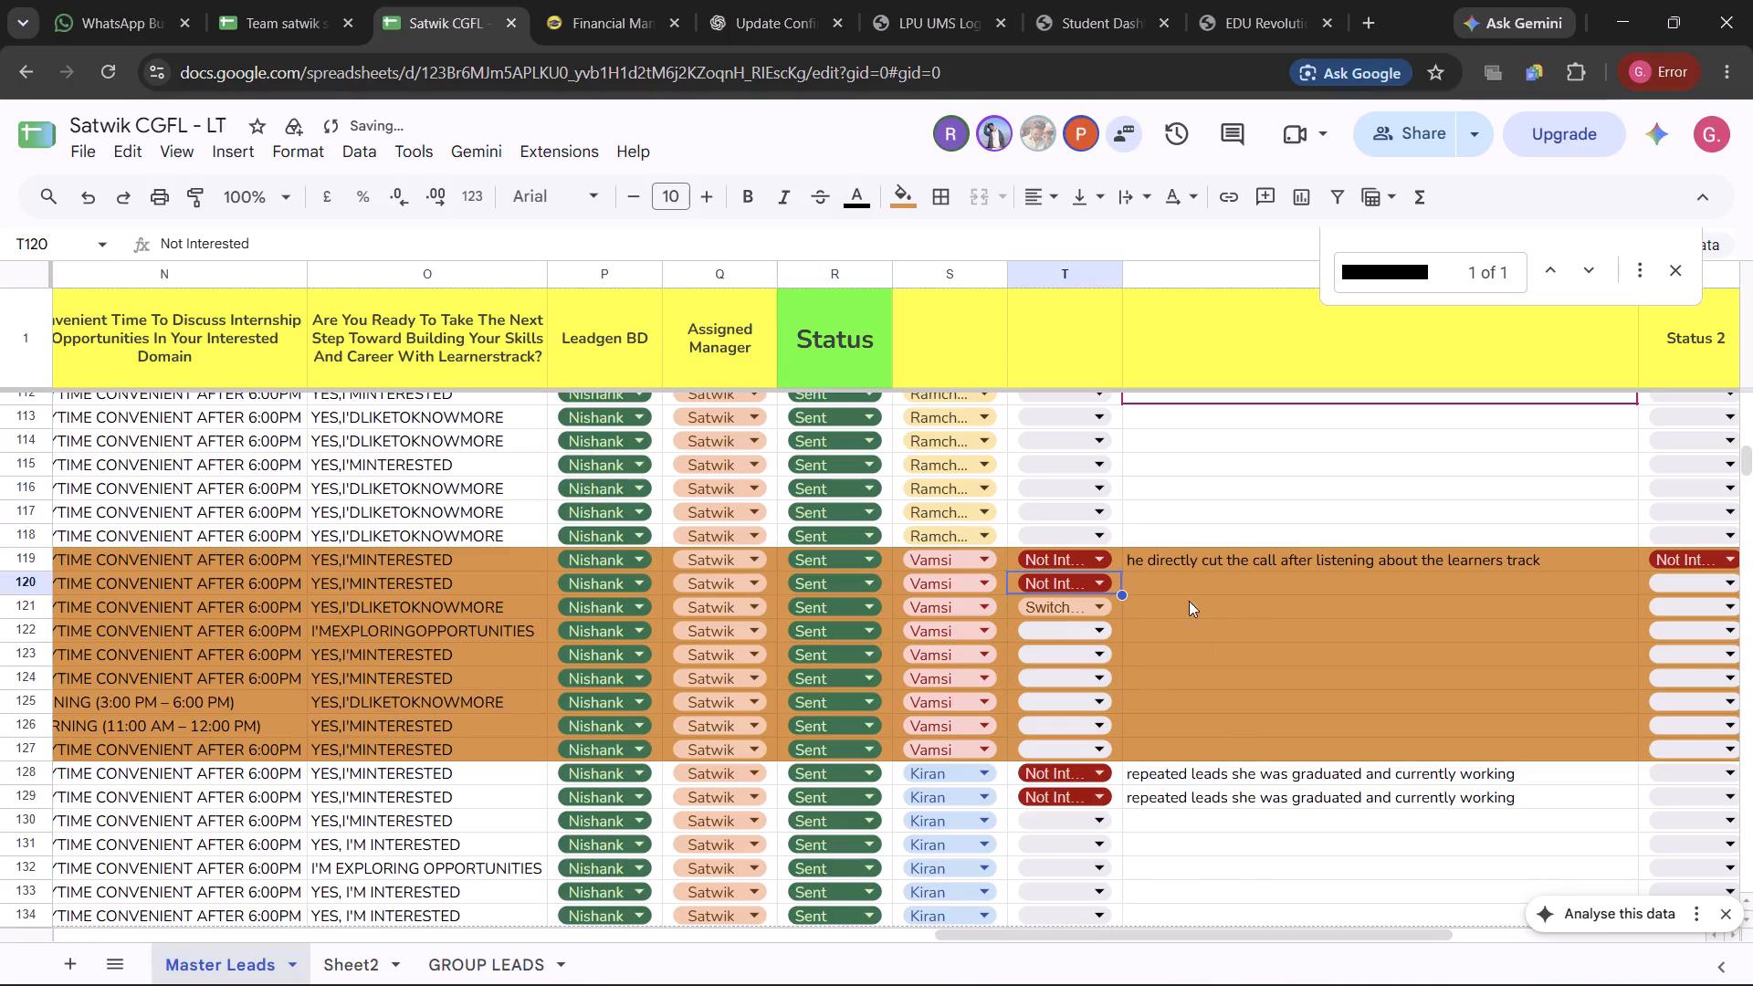
# Enter the comment "after listening regarding internship he cut the call" in column U for the row 120 lead.
pyautogui.click(1231, 575)
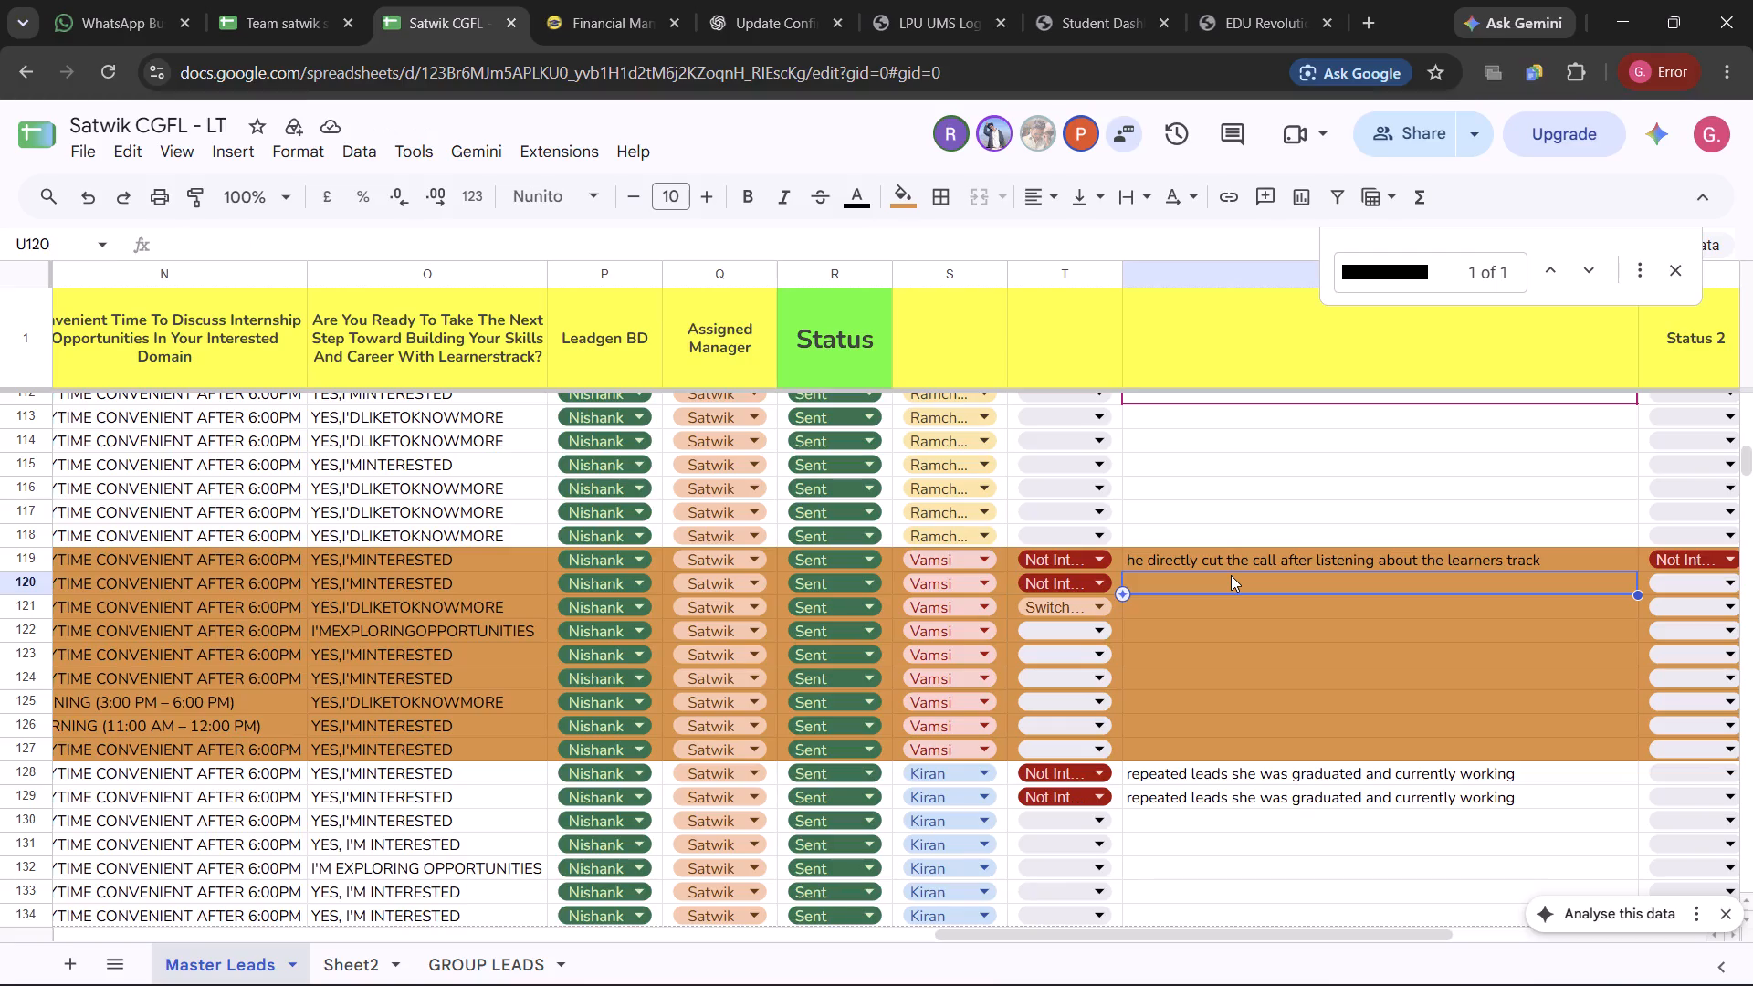
pyautogui.write('after listening')
pyautogui.press('space')
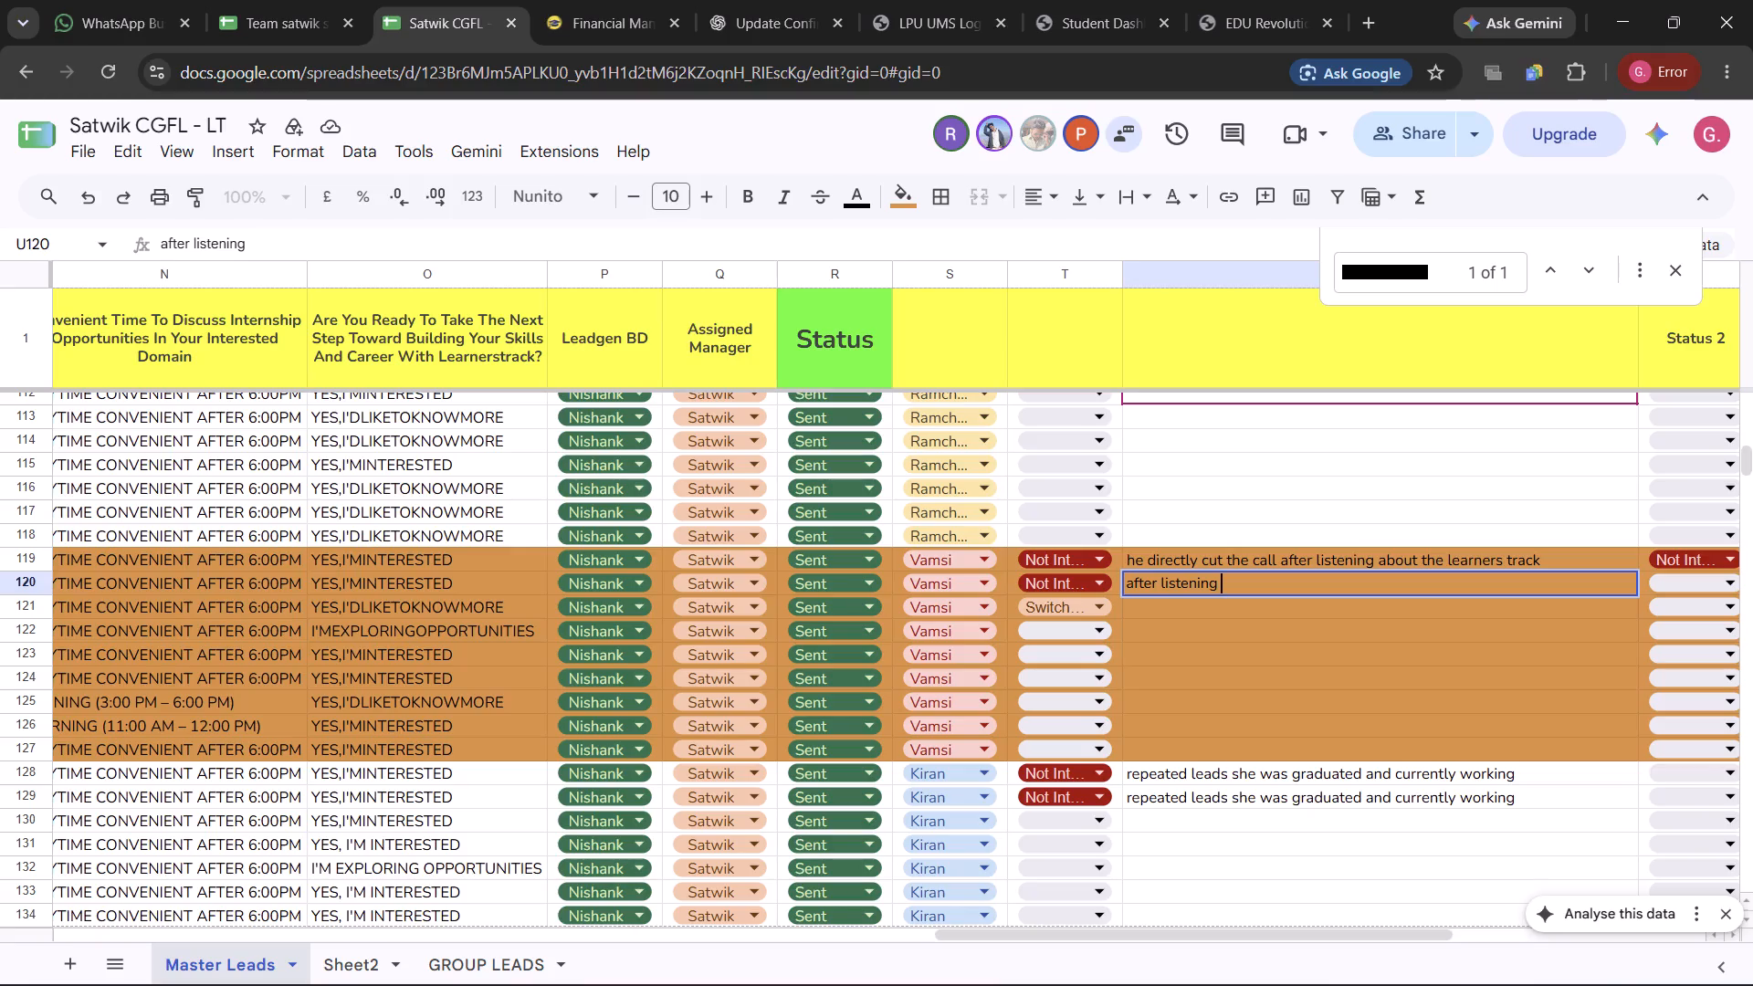
pyautogui.write('rea')
pyautogui.press('BackSpace')
pyautogui.write('garding internship')
pyautogui.press('space')
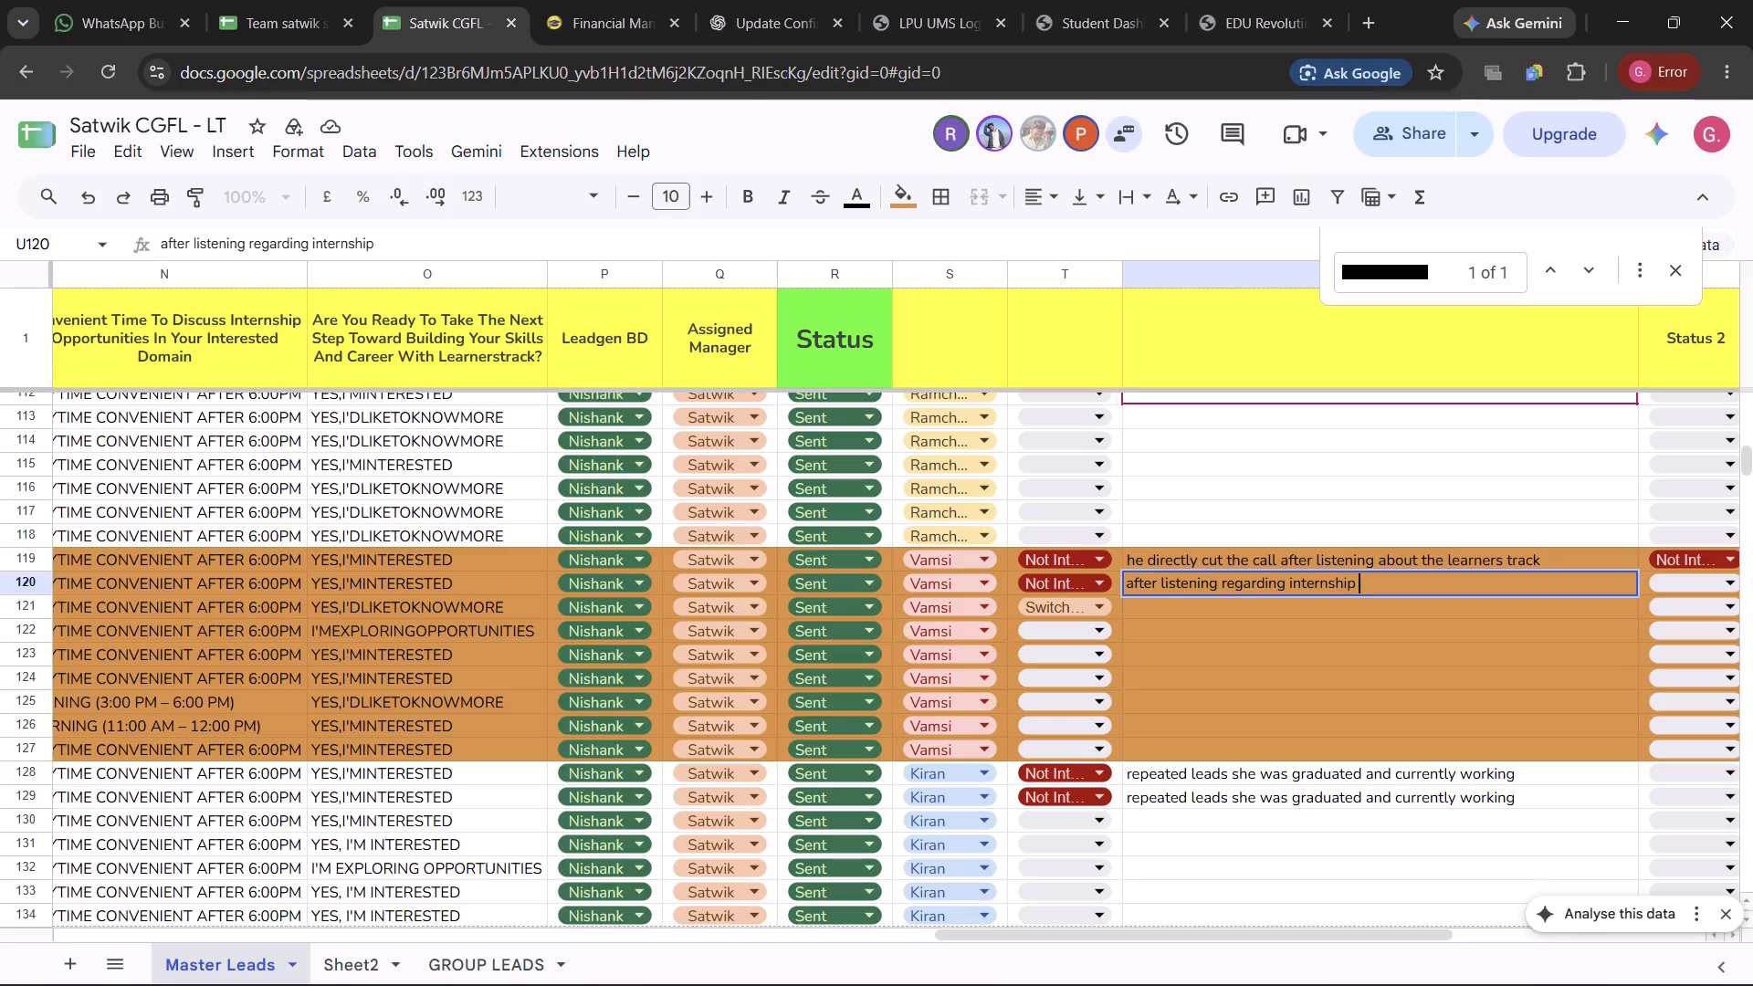
pyautogui.write('he')
pyautogui.press('space')
pyautogui.write('cut the call')
pyautogui.press('space')
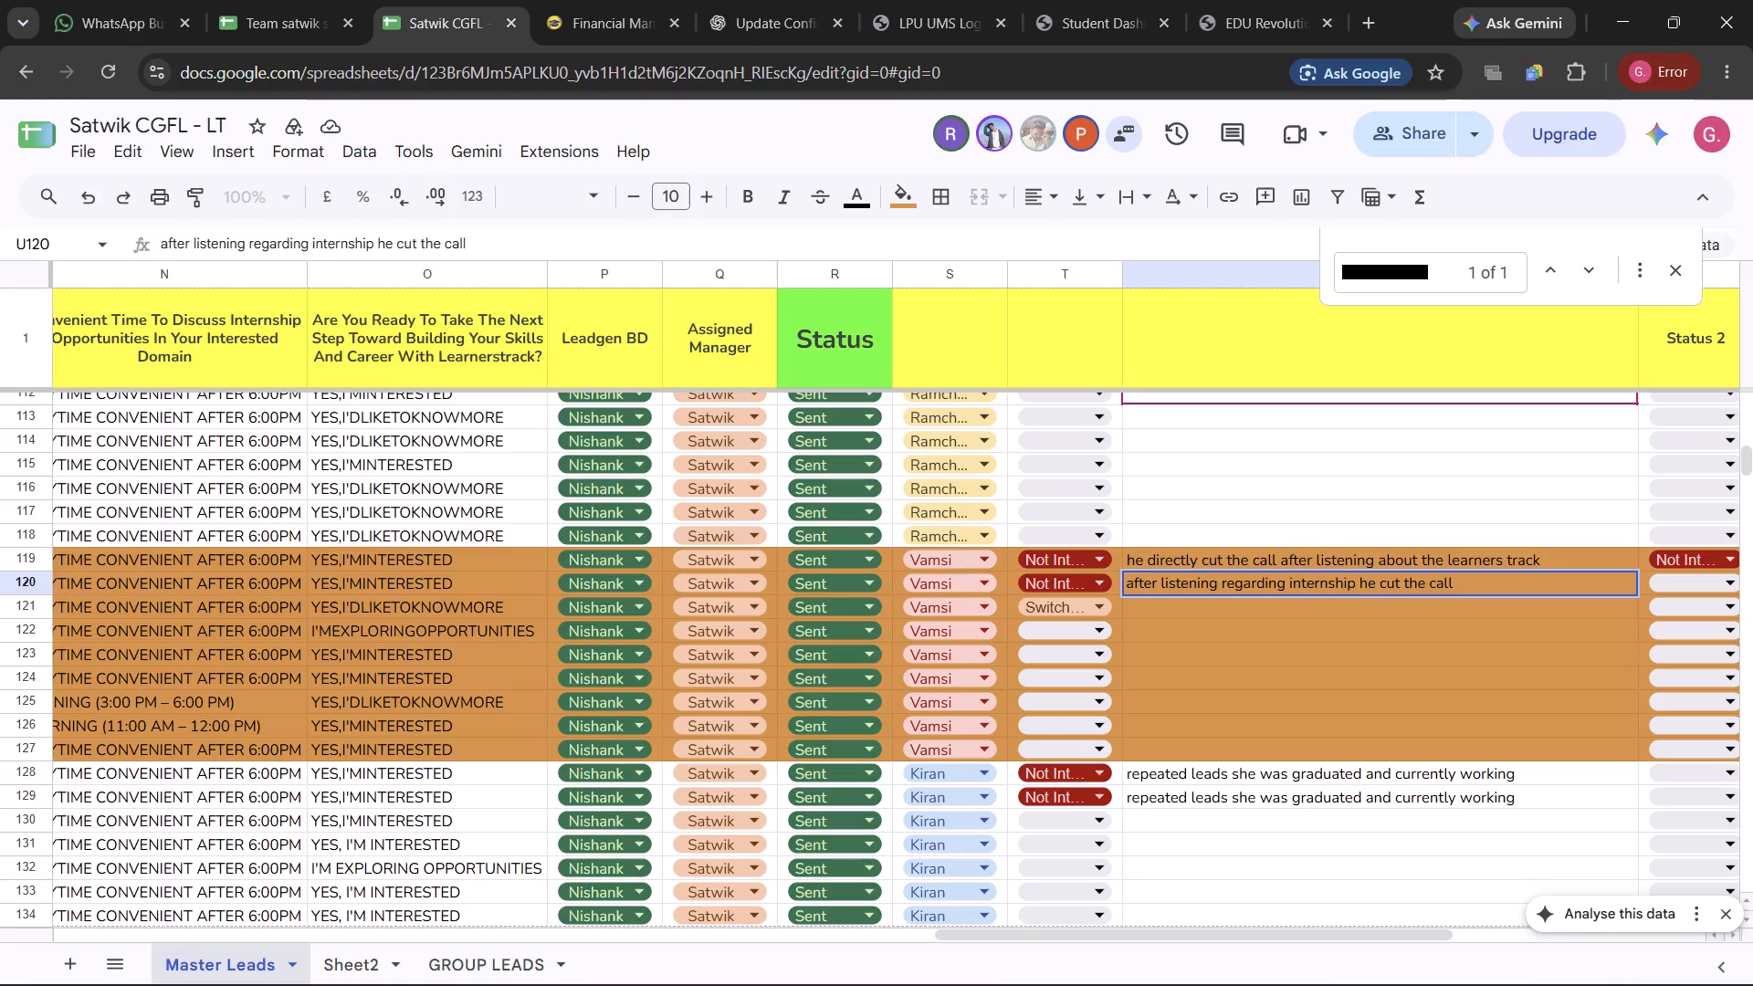
pyautogui.press('Right')
# Set Status 2 of the lead in row 120 to Not Answering.
pyautogui.press('Right')
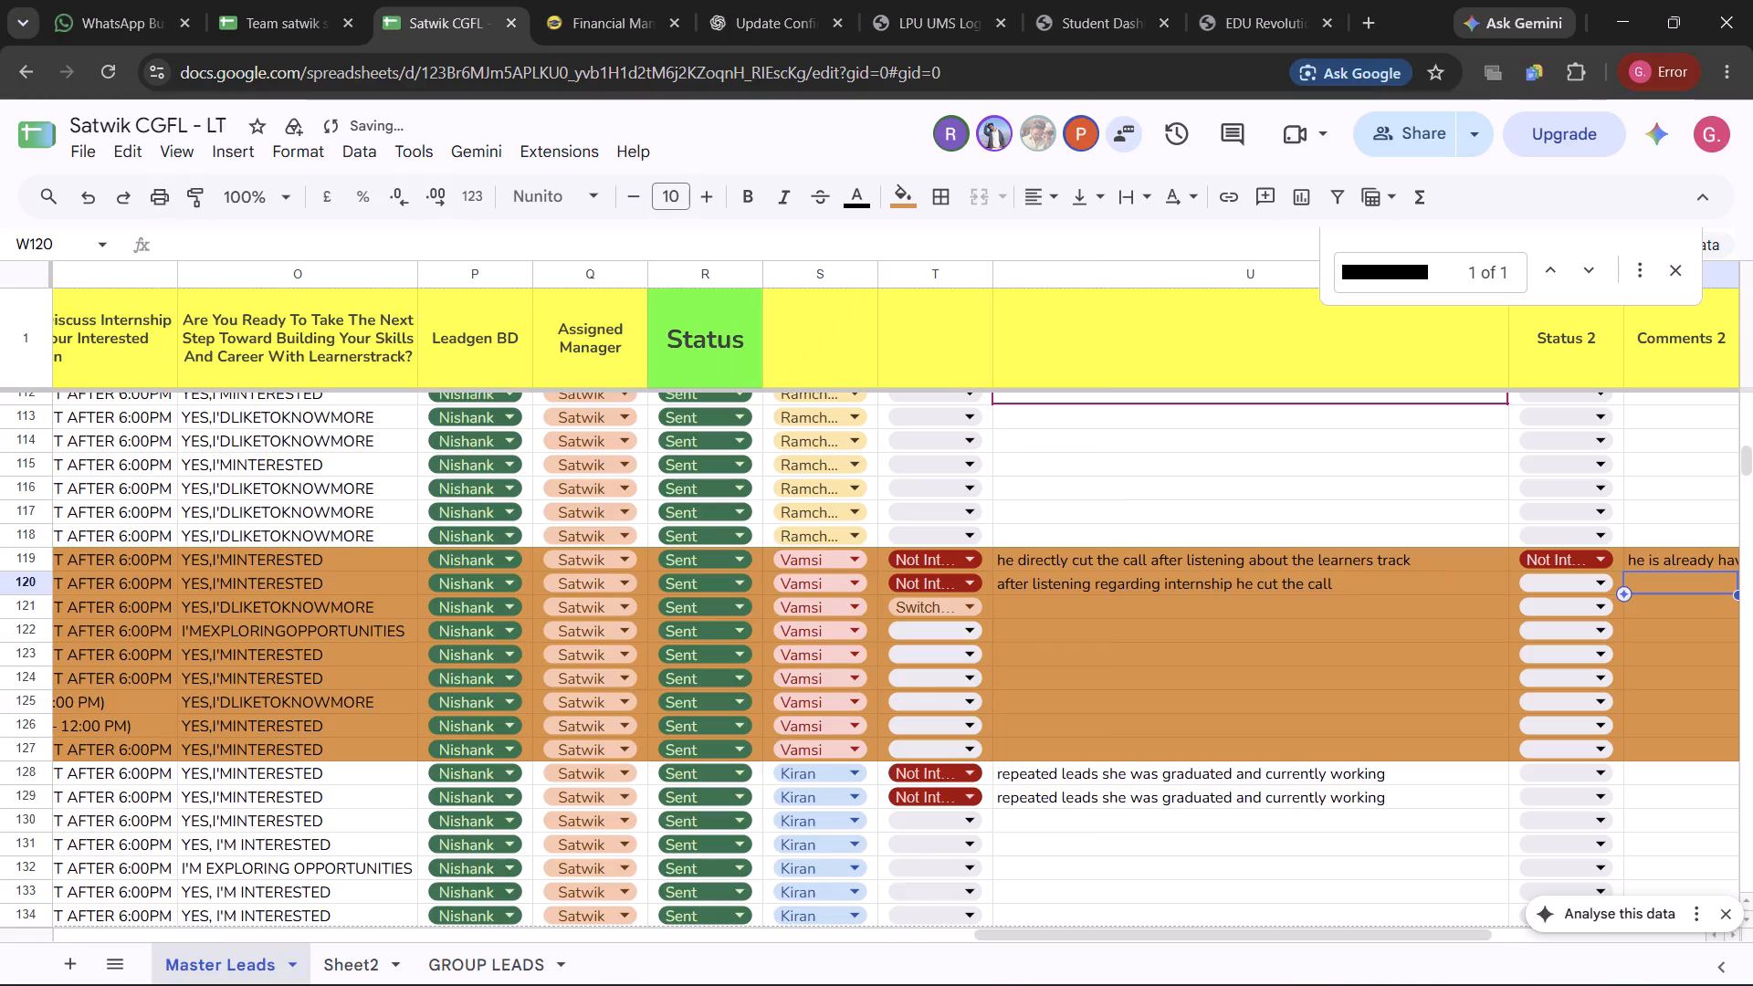
pyautogui.click(1561, 582)
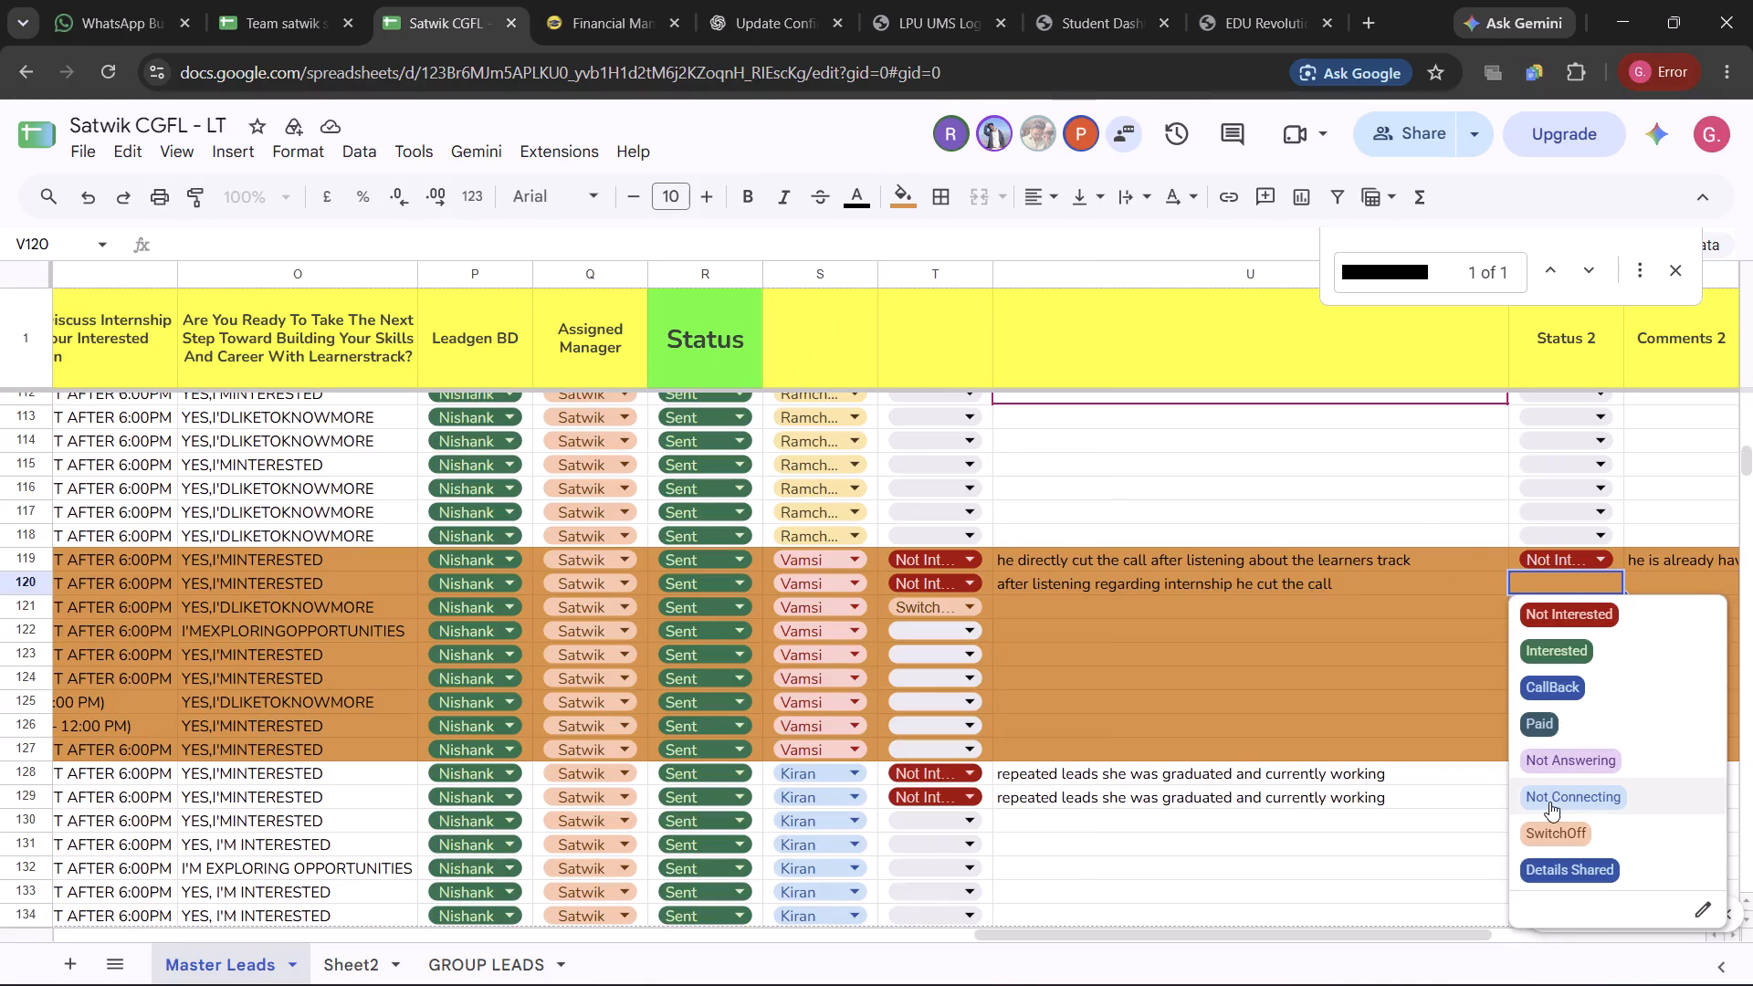
pyautogui.click(1551, 766)
# Enter "he is declining the call directly" under Comments 2 for the lead in row 120.
pyautogui.click(1655, 587)
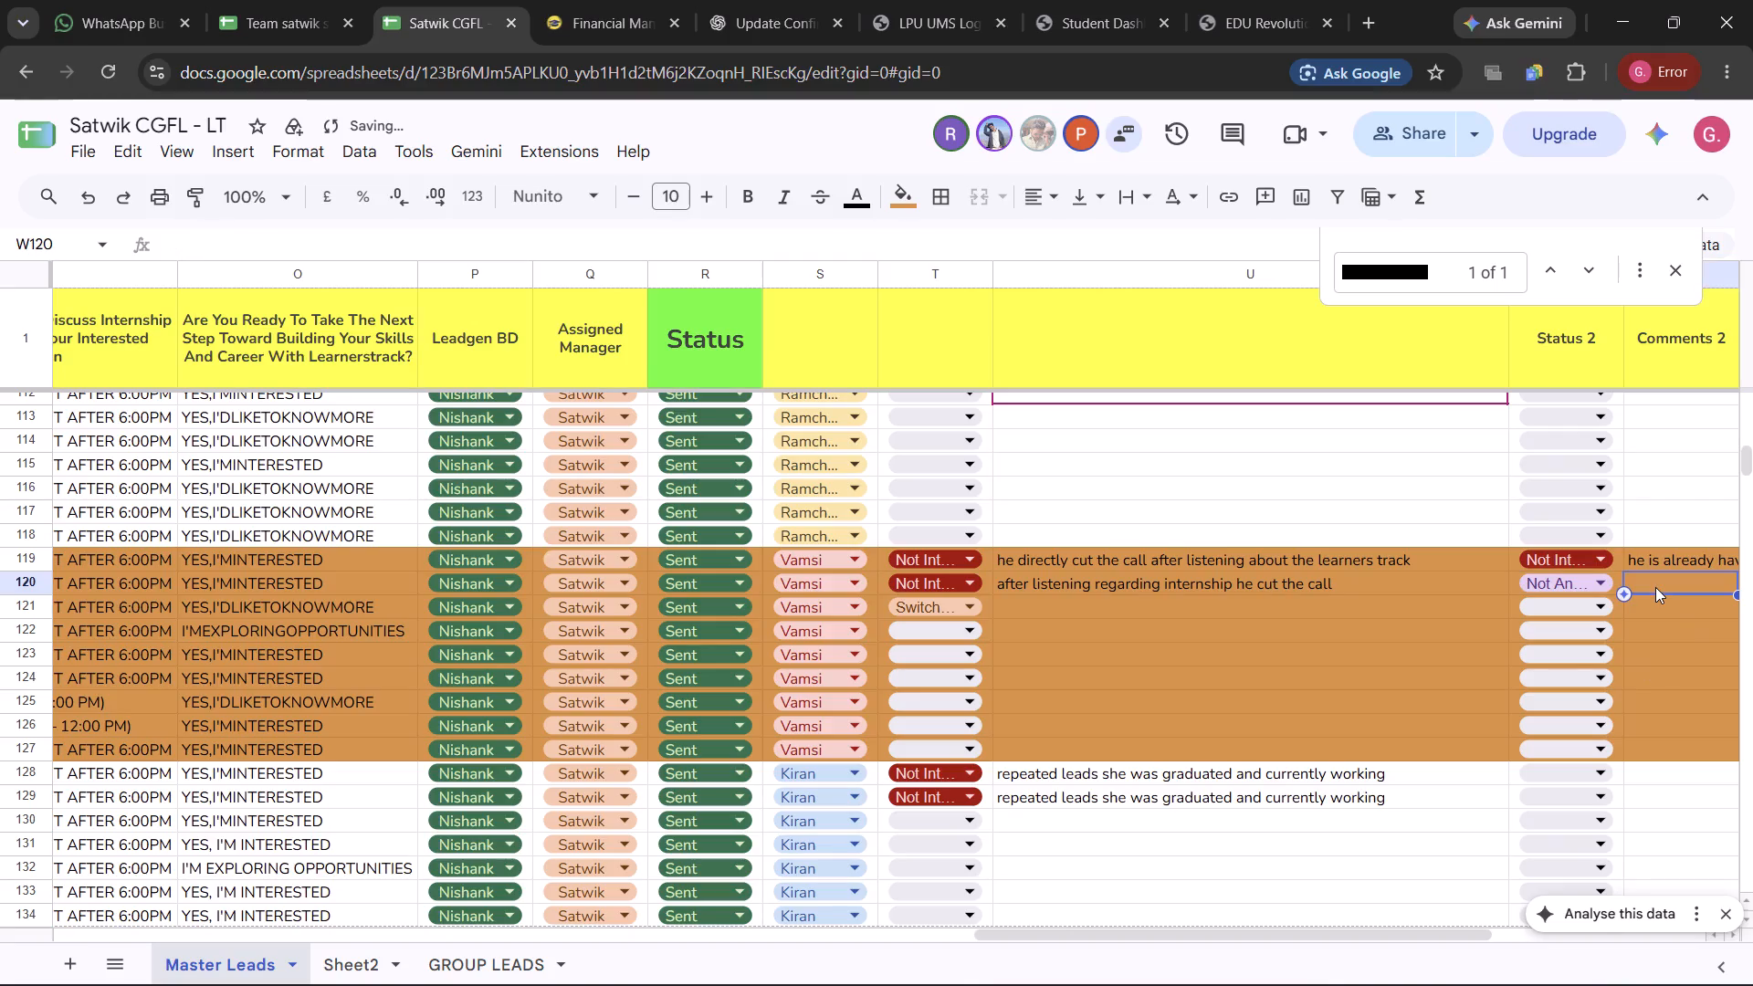
pyautogui.write('he')
pyautogui.press('space')
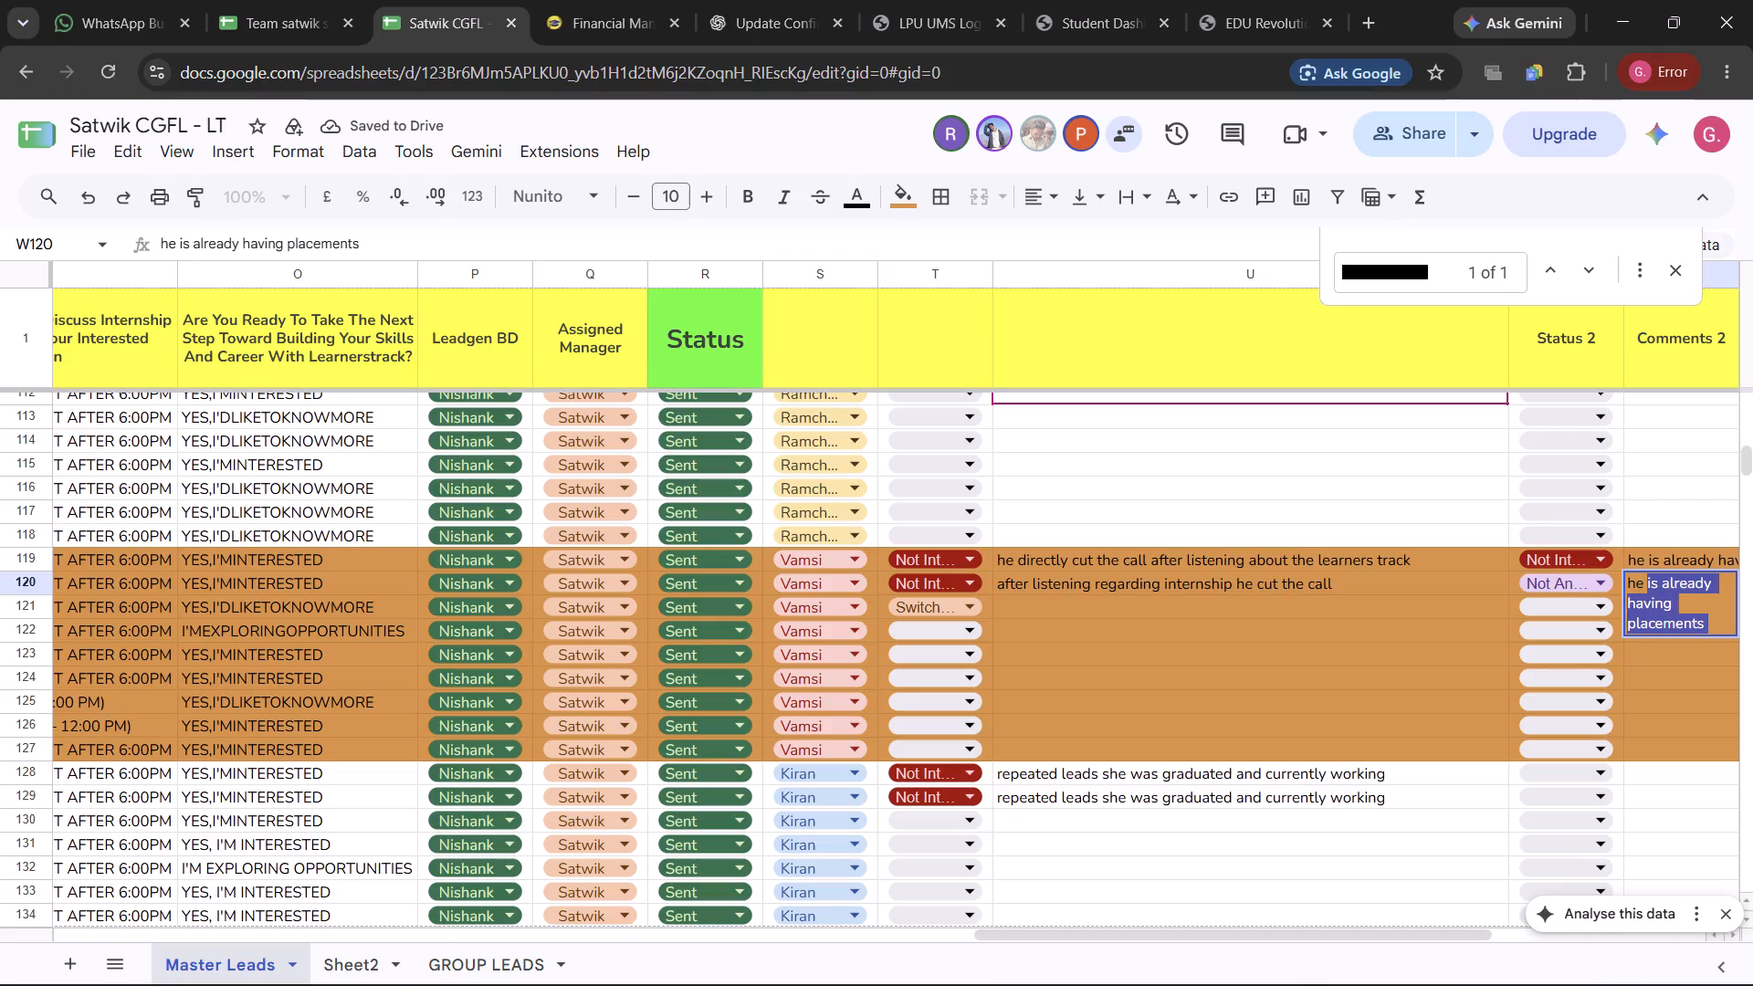
pyautogui.write('is')
pyautogui.press('space')
pyautogui.write('cut')
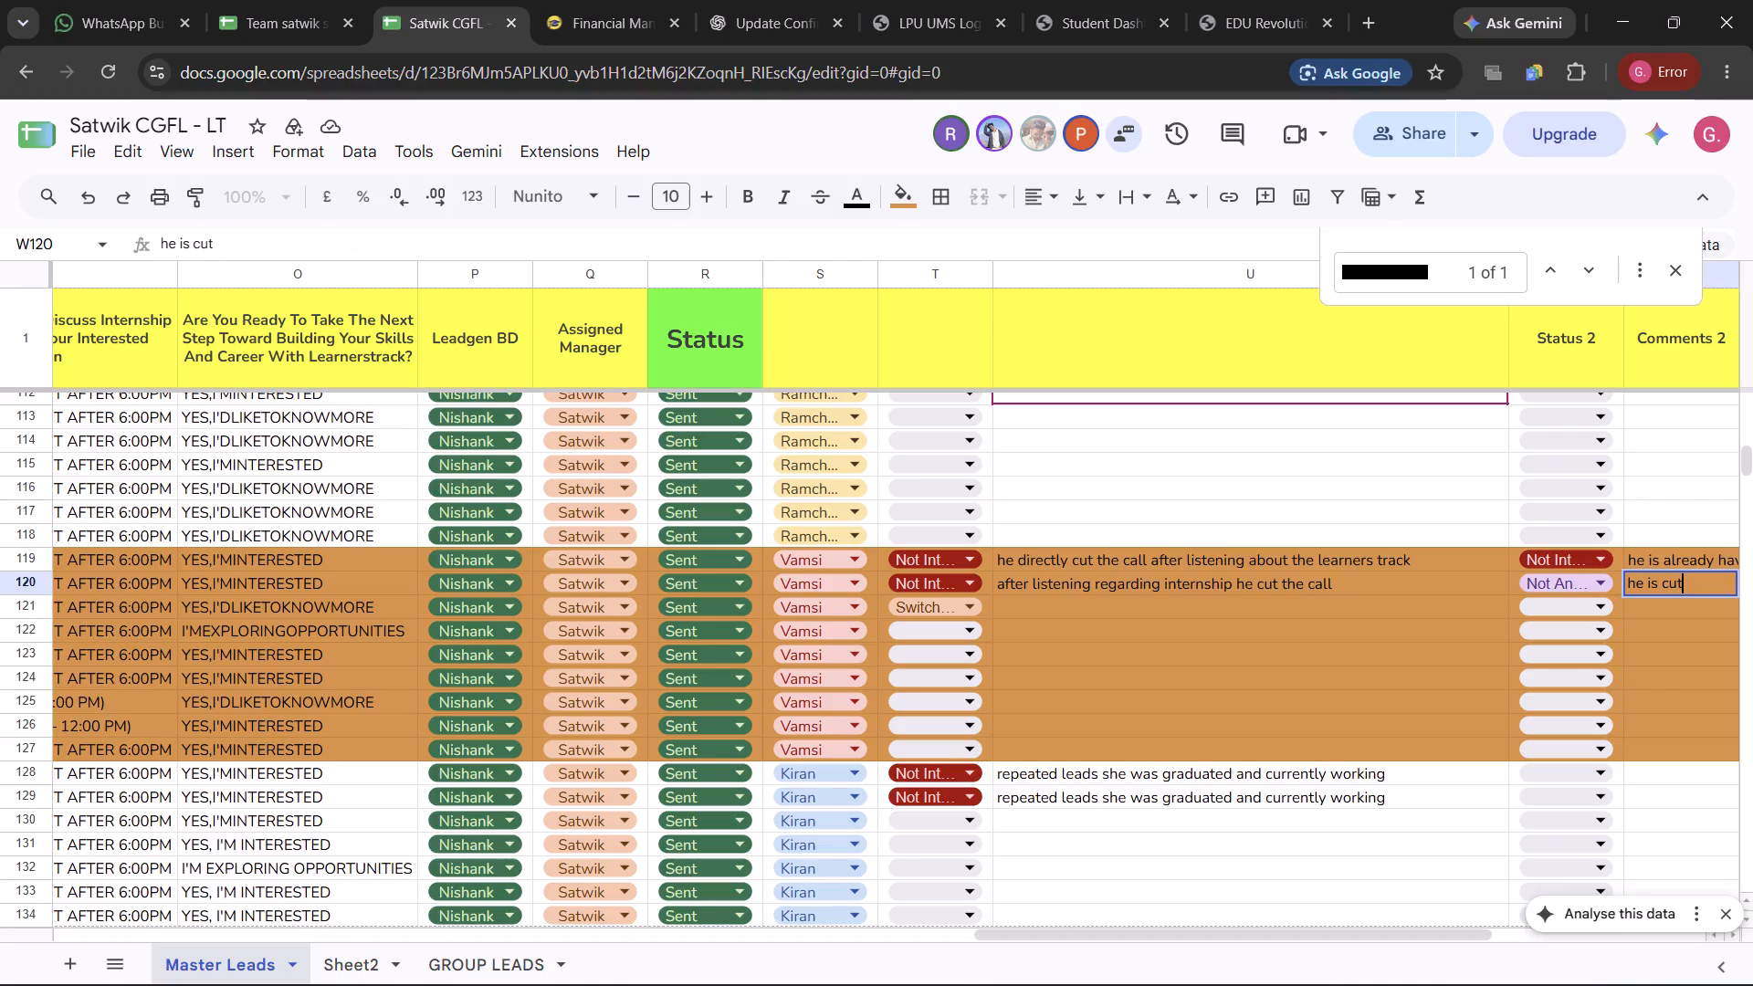
pyautogui.press('space')
pyautogui.press('BackSpace')
pyautogui.write('ing')
pyautogui.press('BackSpace')
pyautogui.press('BackSpace')
pyautogui.press('BackSpace')
pyautogui.press('BackSpace')
pyautogui.press('BackSpace')
pyautogui.press('BackSpace')
pyautogui.write('declining')
pyautogui.press('space')
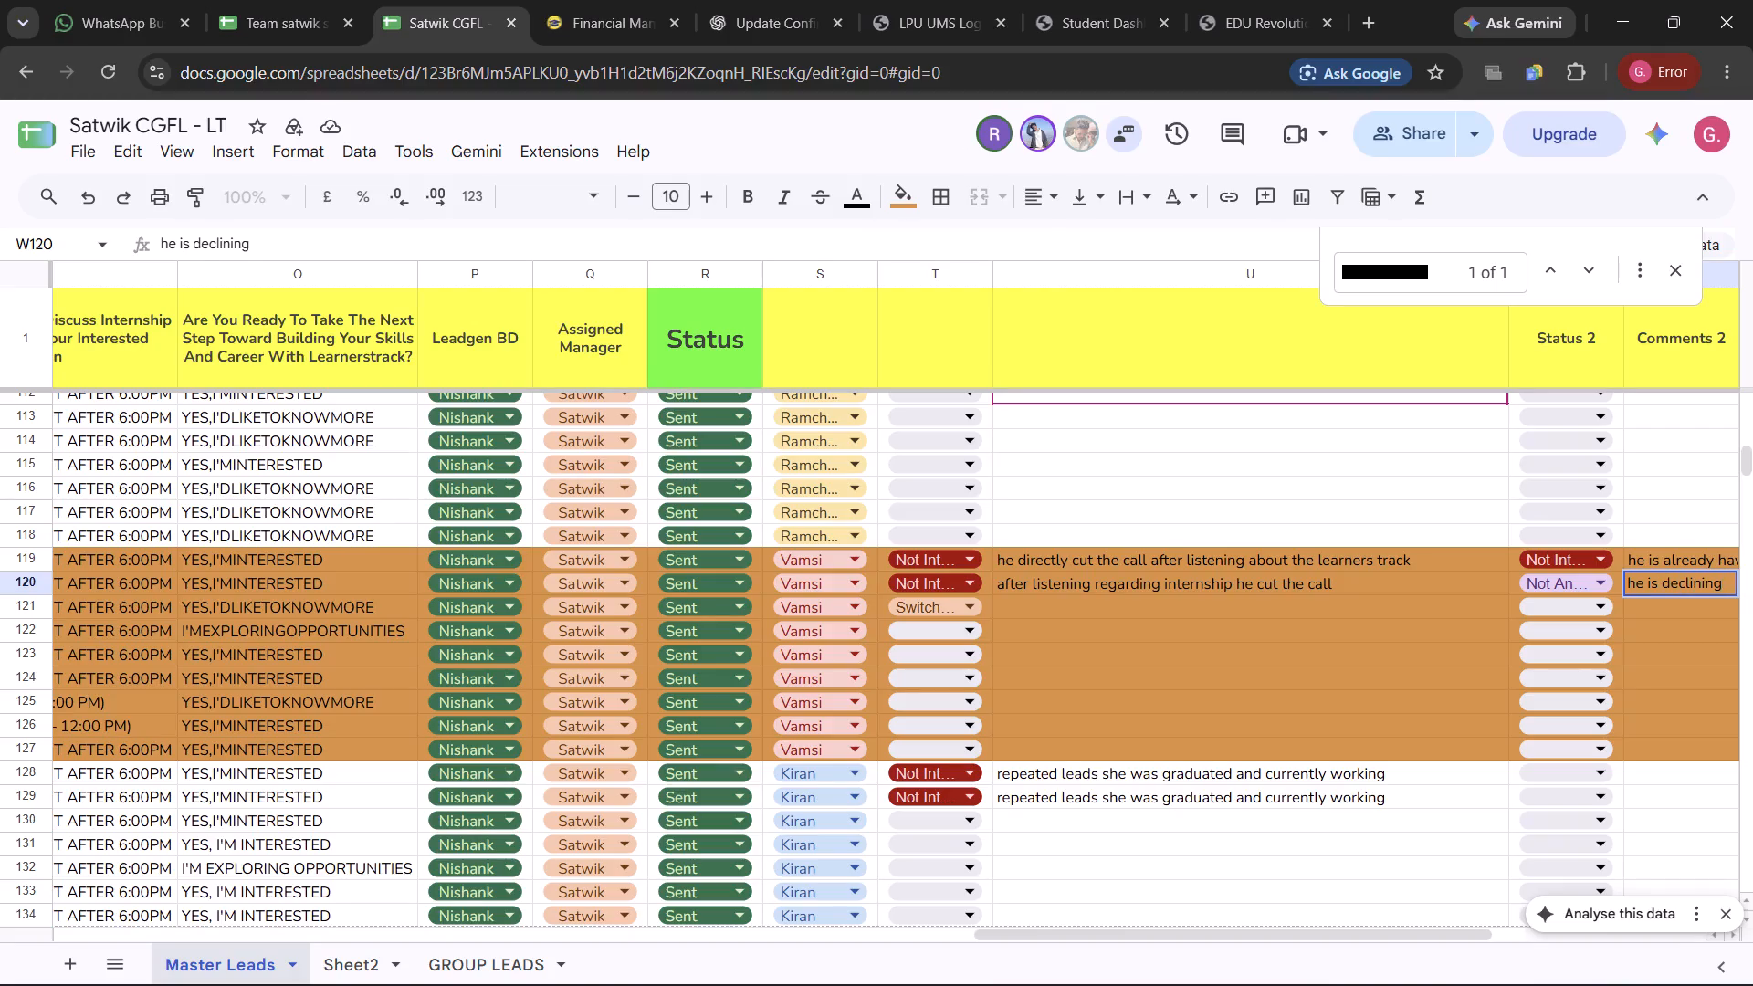
pyautogui.write('the call')
pyautogui.press('space')
pyautogui.write('direx')
pyautogui.press('BackSpace')
pyautogui.press('c')
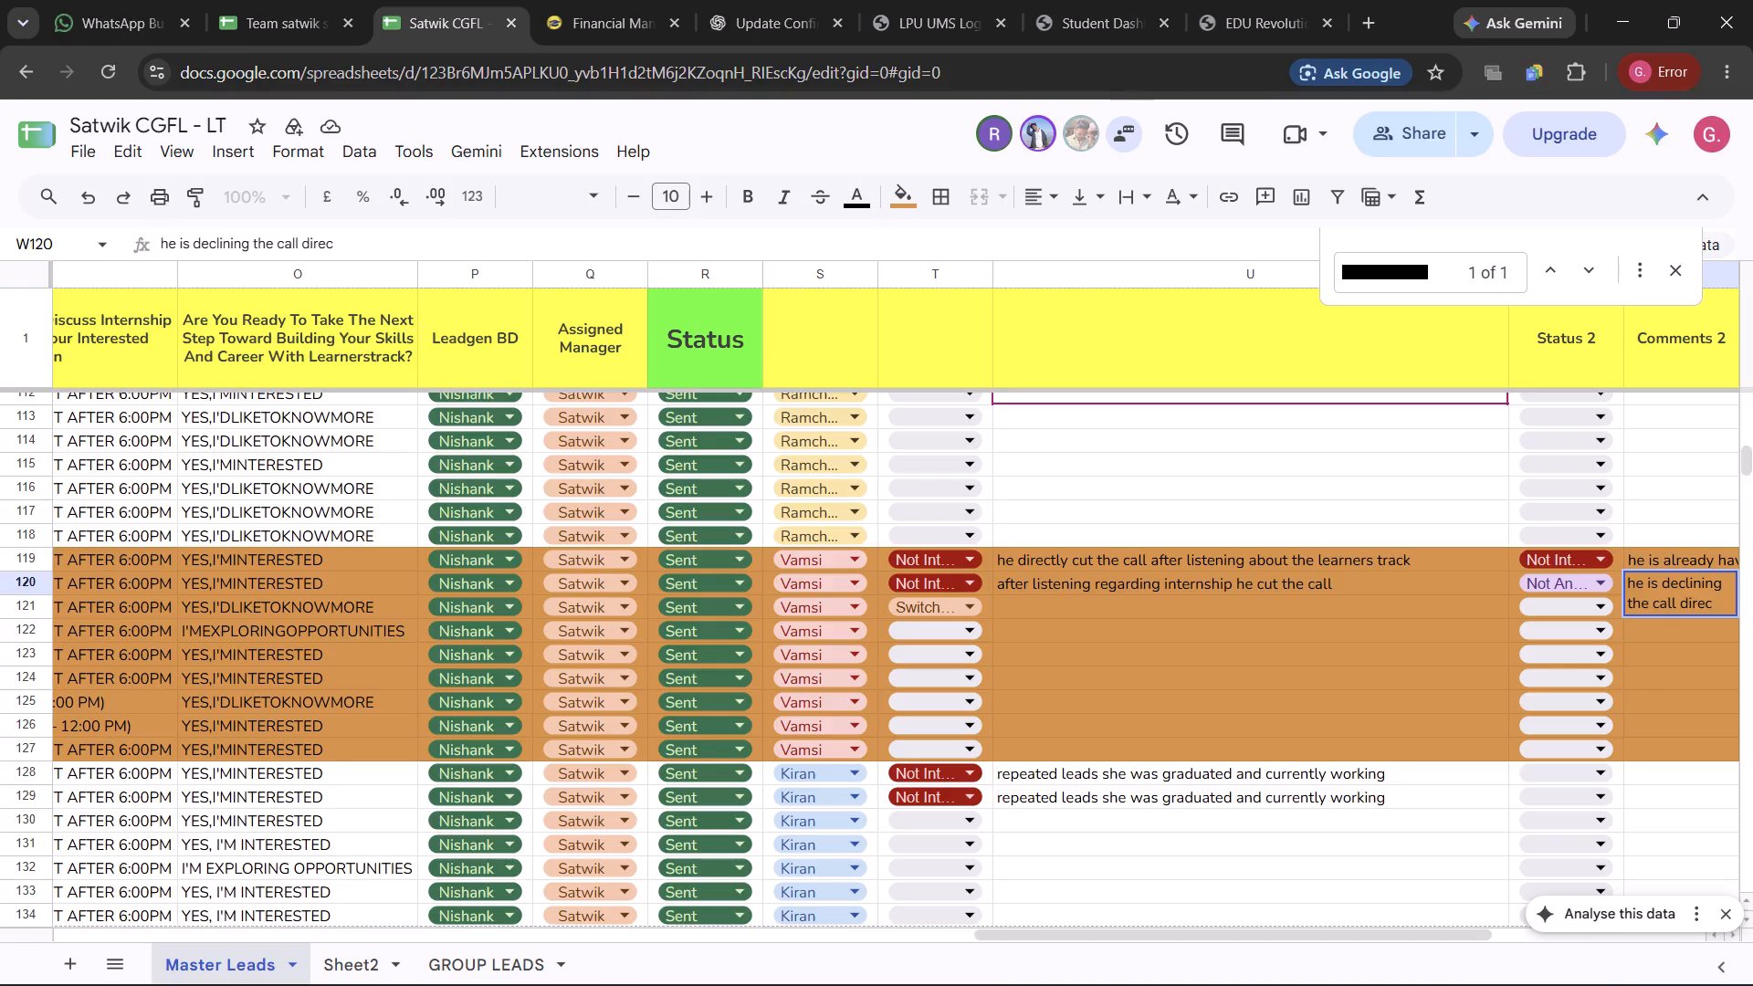
pyautogui.write('tly')
pyautogui.press('space')
pyautogui.press('Return')
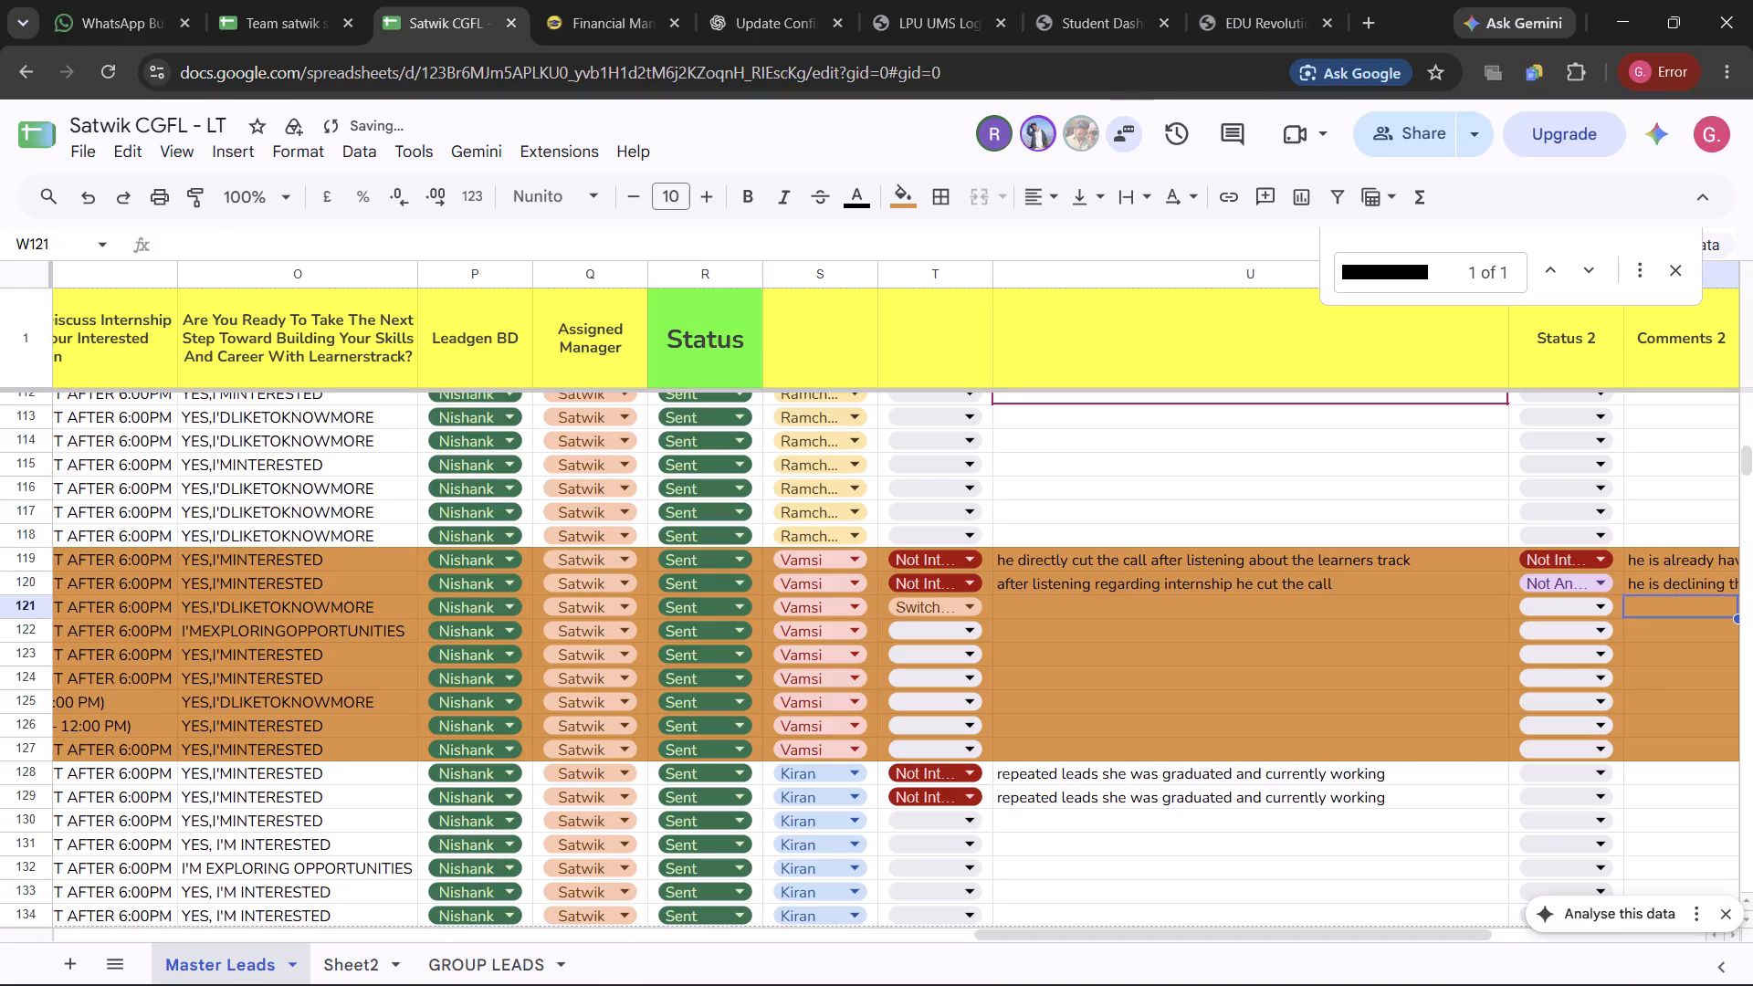
pyautogui.hscroll(-3, 1655, 587)
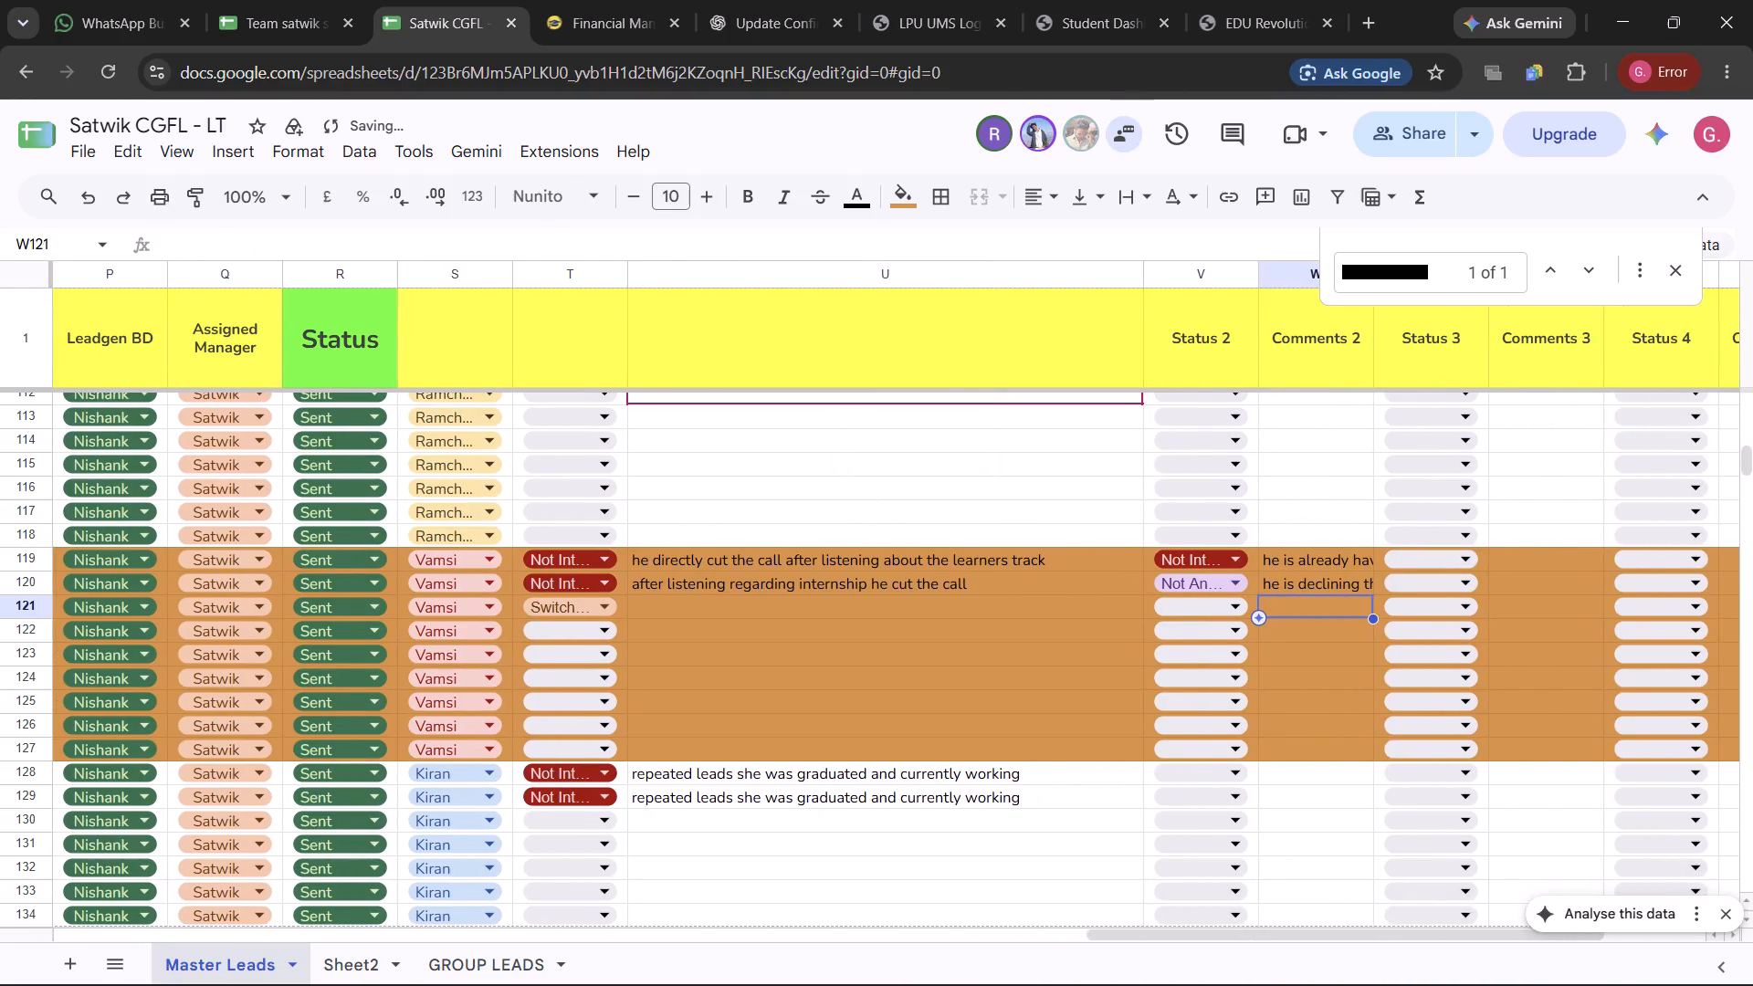
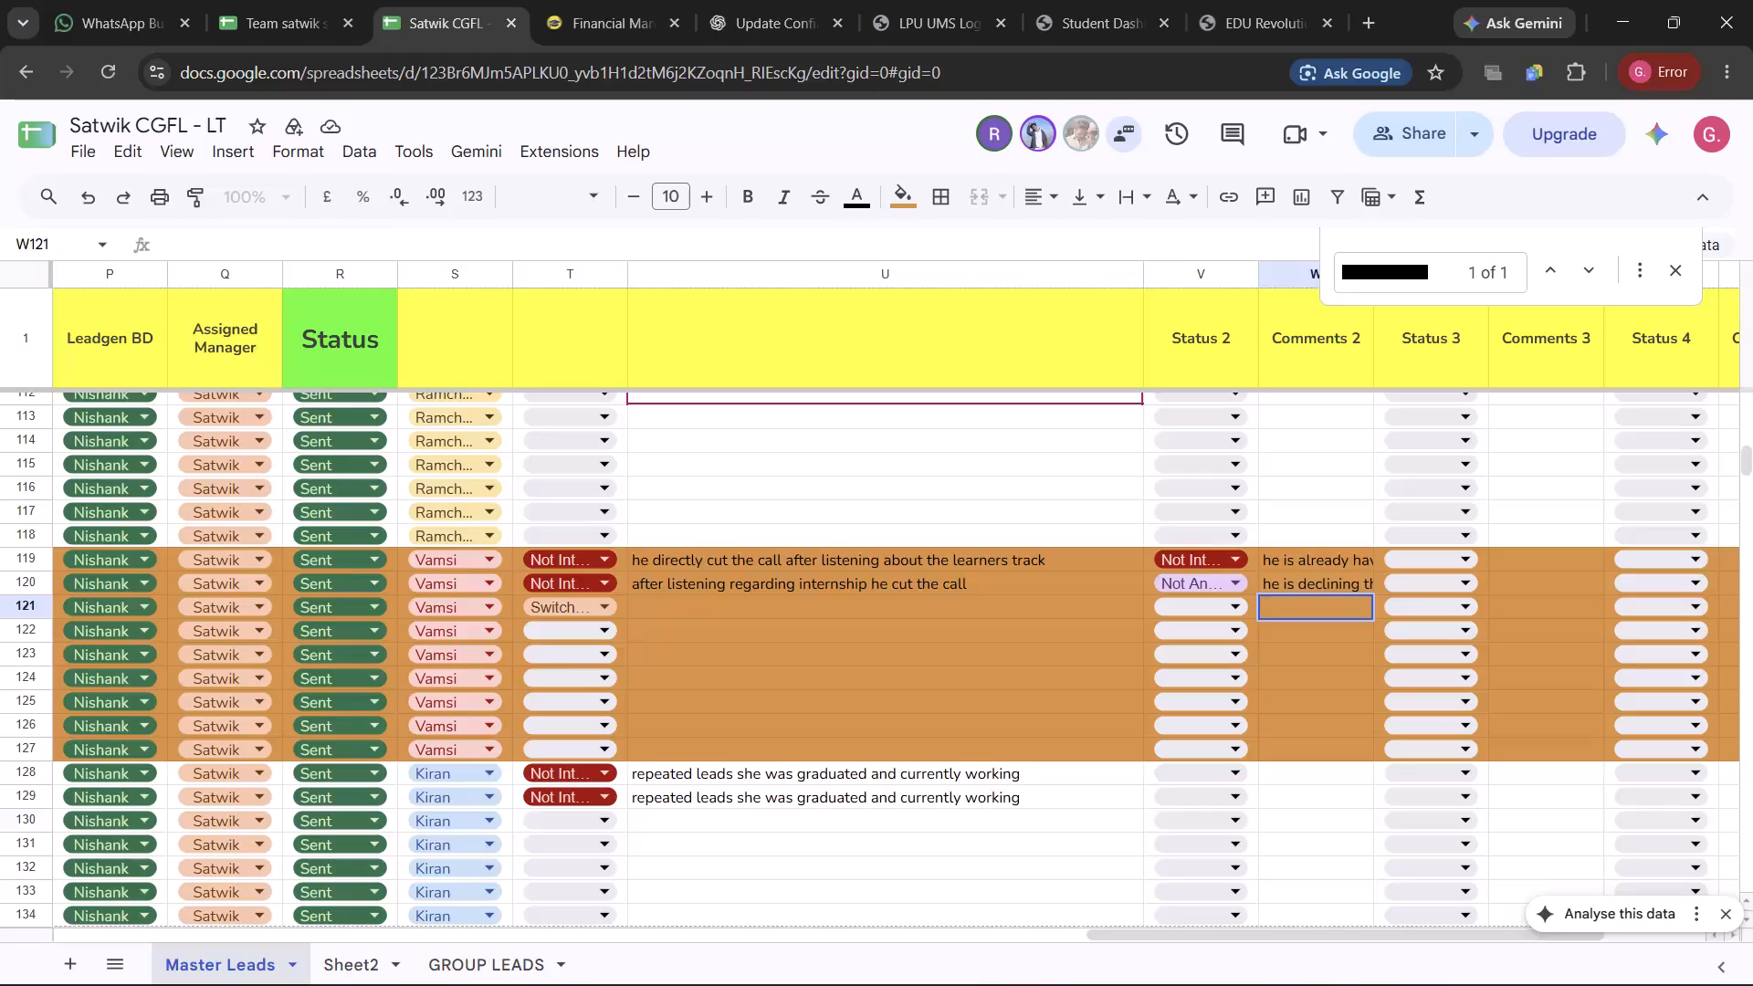
# Look up the mobile number of the lead in row 122 for the call.
pyautogui.press('Return')
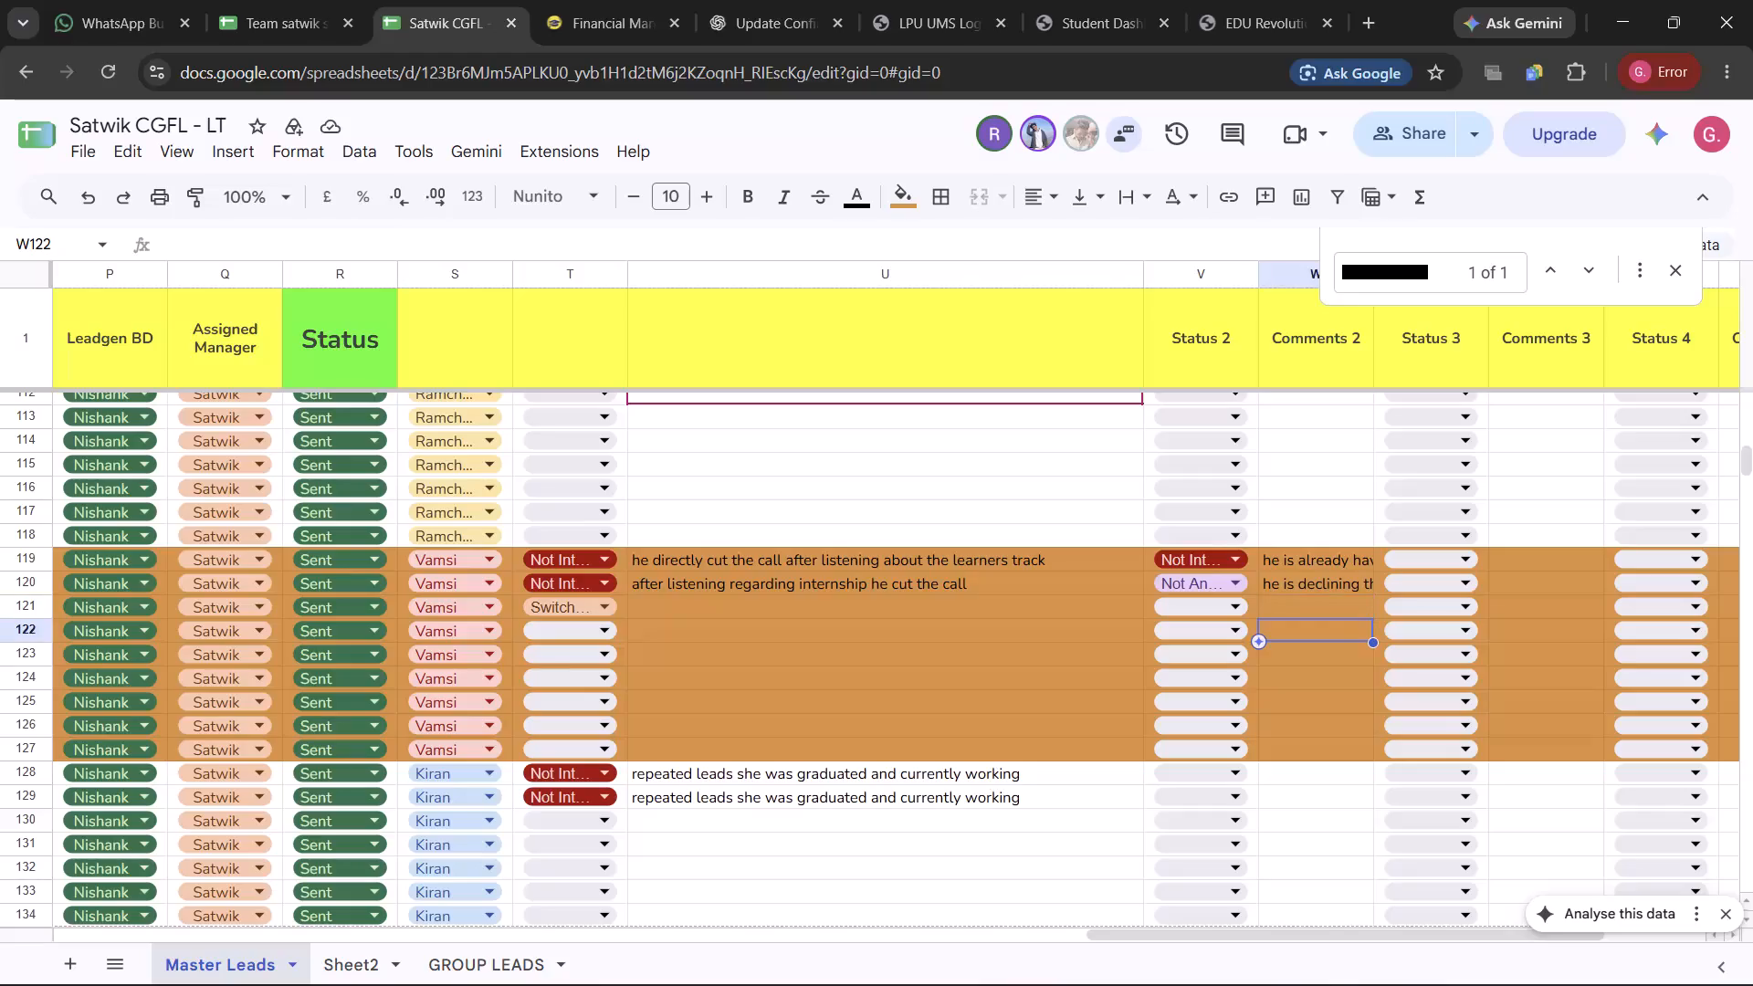
pyautogui.press('Left')
pyautogui.press('Left')
pyautogui.press('Left')
pyautogui.press('Left')
pyautogui.press('Left')
pyautogui.press('Left')
pyautogui.press('Left')
pyautogui.press('Left')
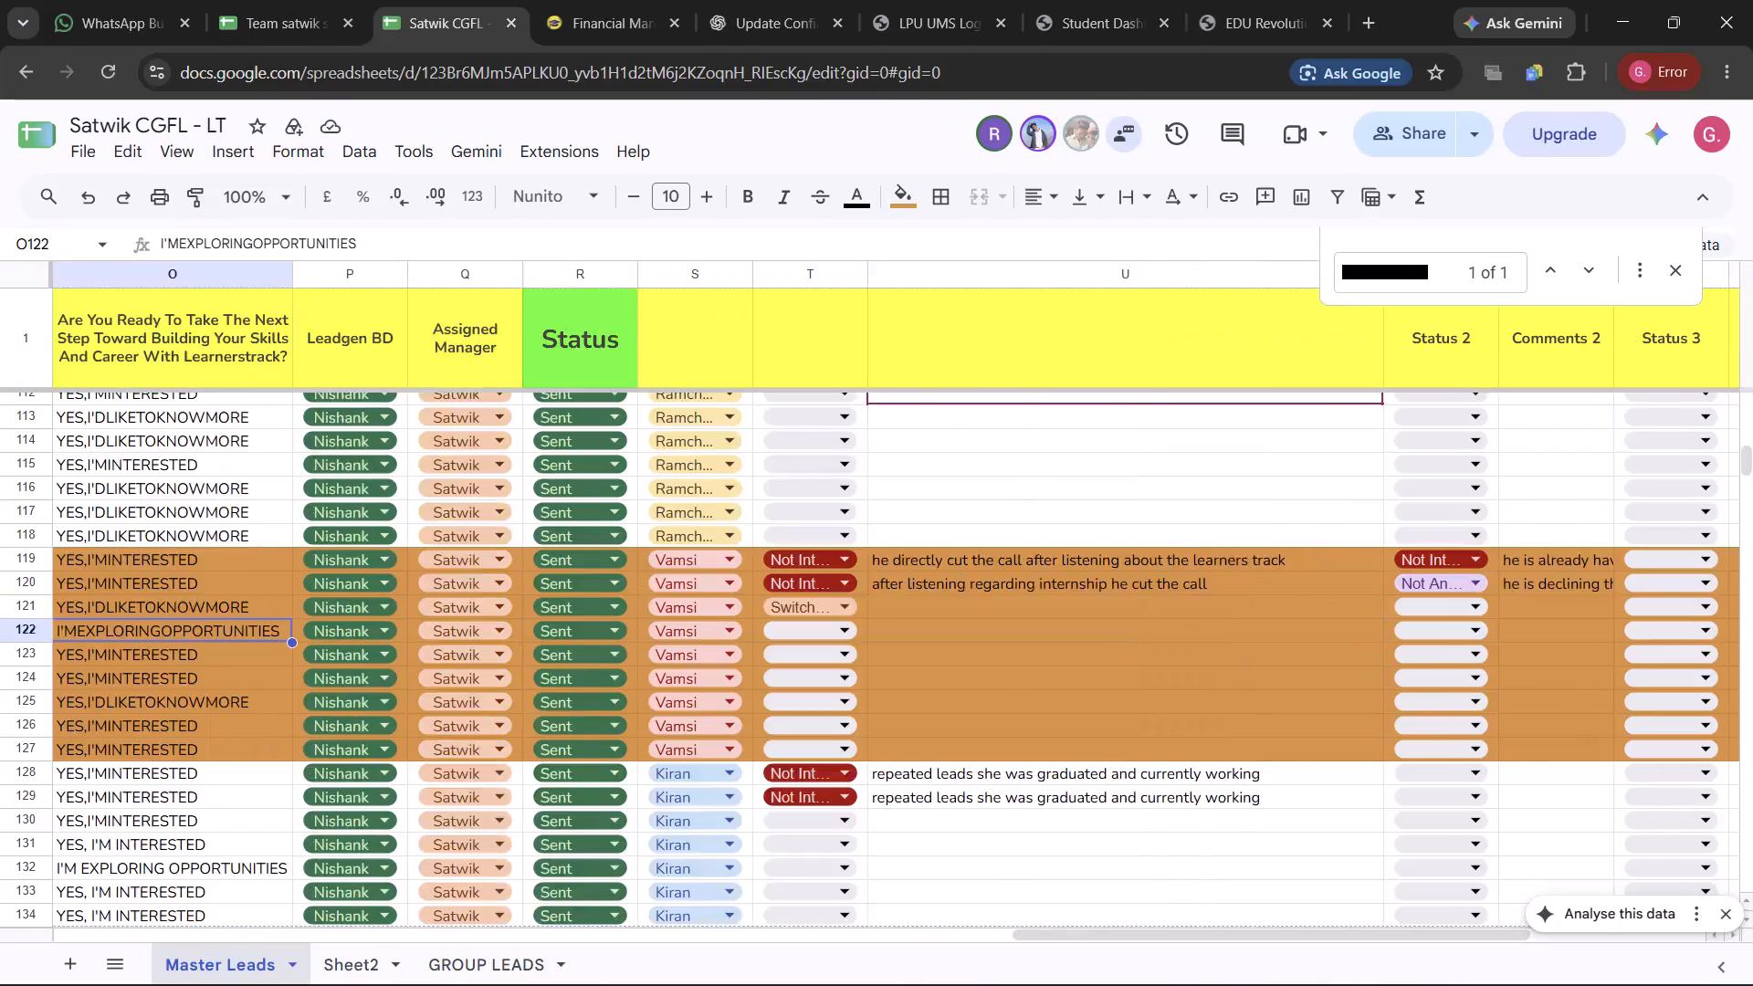
pyautogui.press('Left')
pyautogui.press('Left')
pyautogui.press('Left')
pyautogui.press('Left')
pyautogui.press('Left')
pyautogui.press('Left')
pyautogui.press('Left')
pyautogui.press('Left')
pyautogui.press('Left')
pyautogui.press('Left')
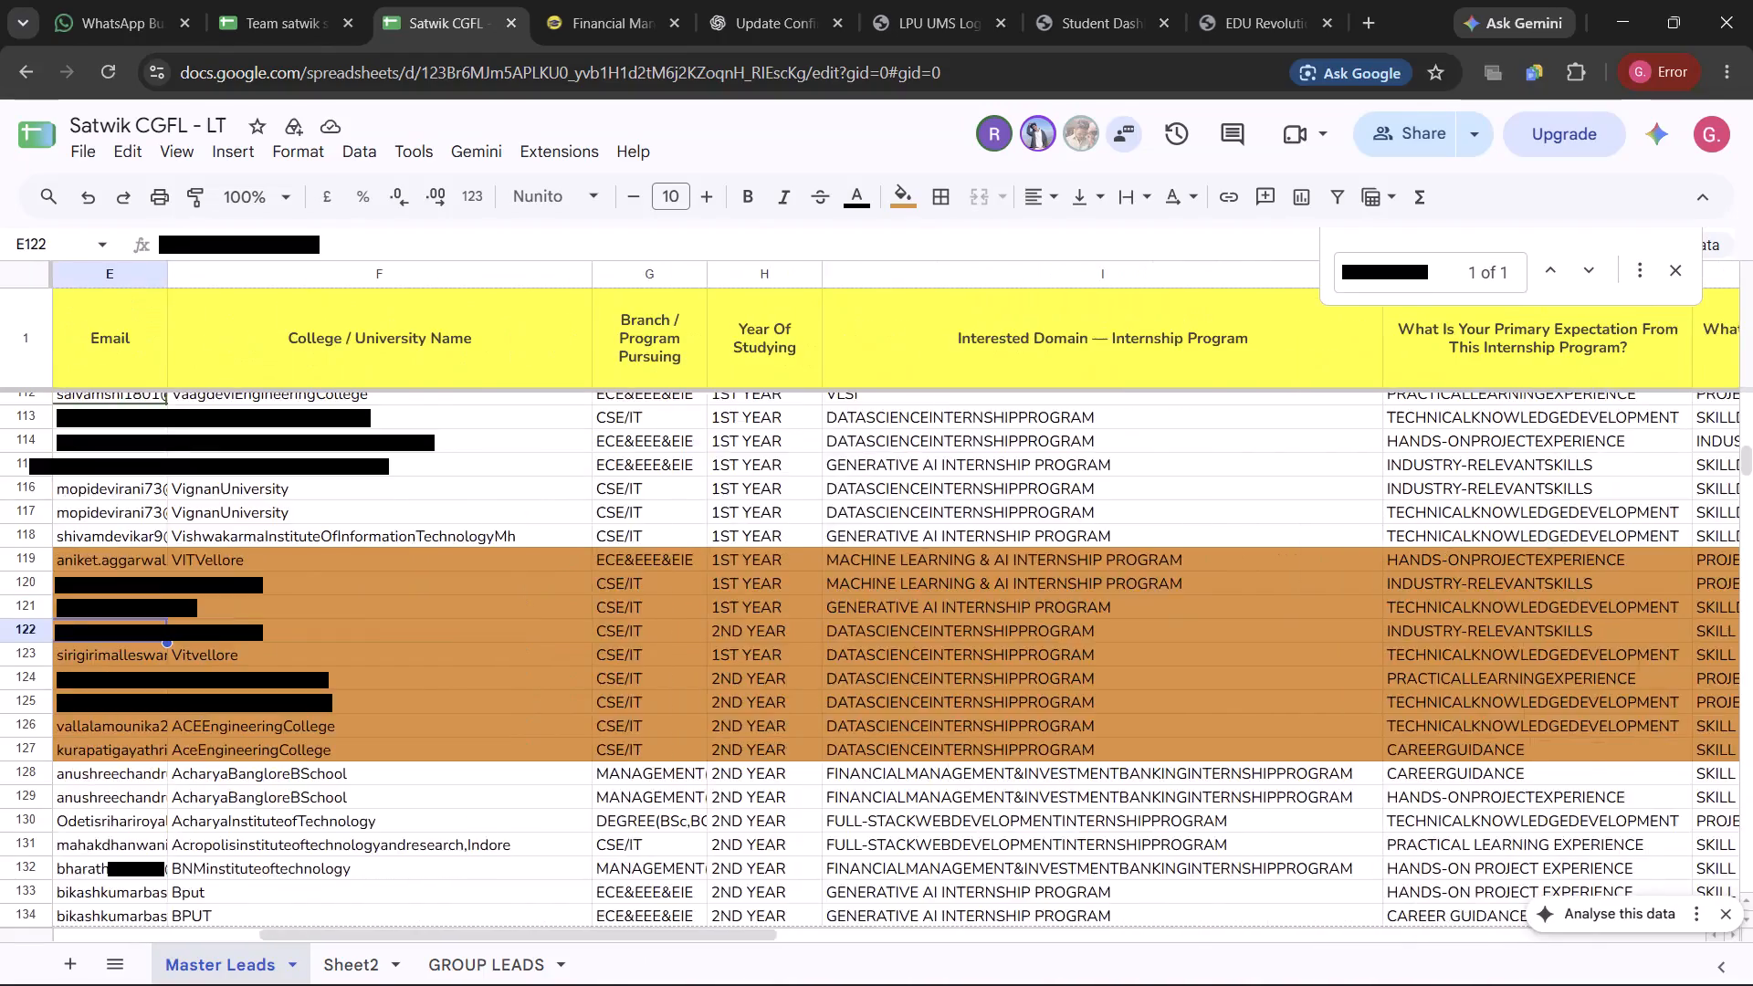
pyautogui.press('Left')
pyautogui.press('Left')
pyautogui.press('Left')
pyautogui.press('Left')
pyautogui.press('Left')
pyautogui.press('Left')
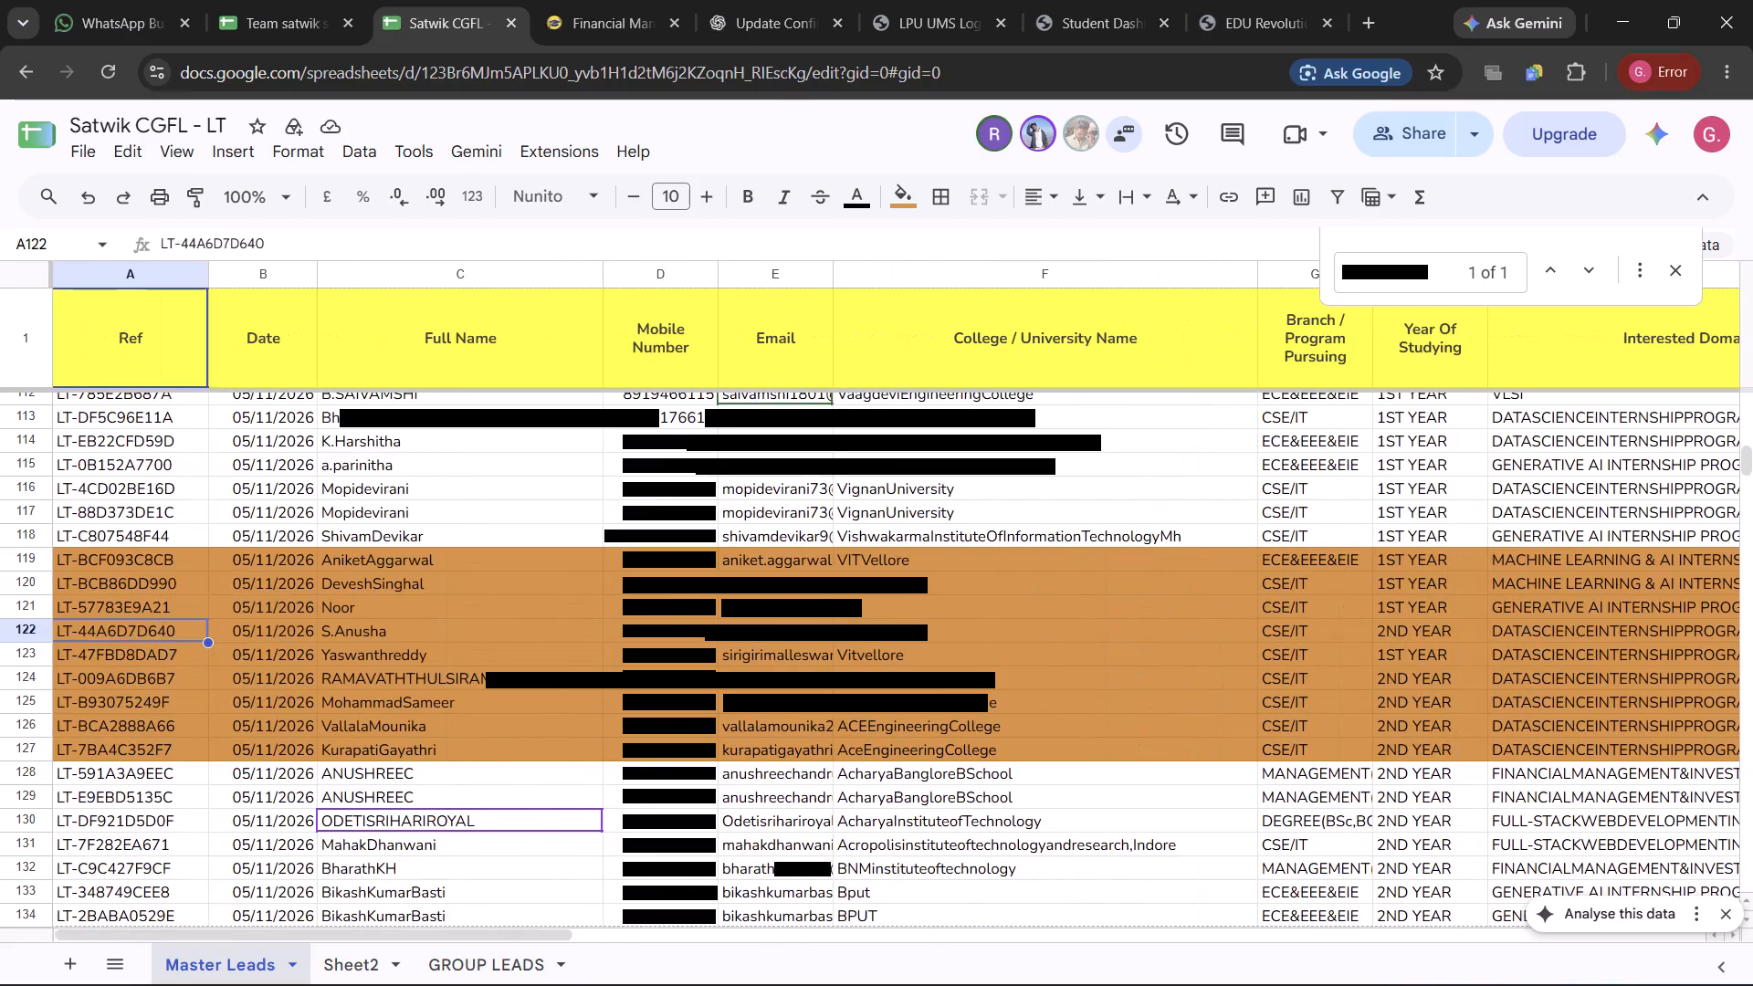
pyautogui.press('Right')
pyautogui.press('Right')
pyautogui.press('Right')
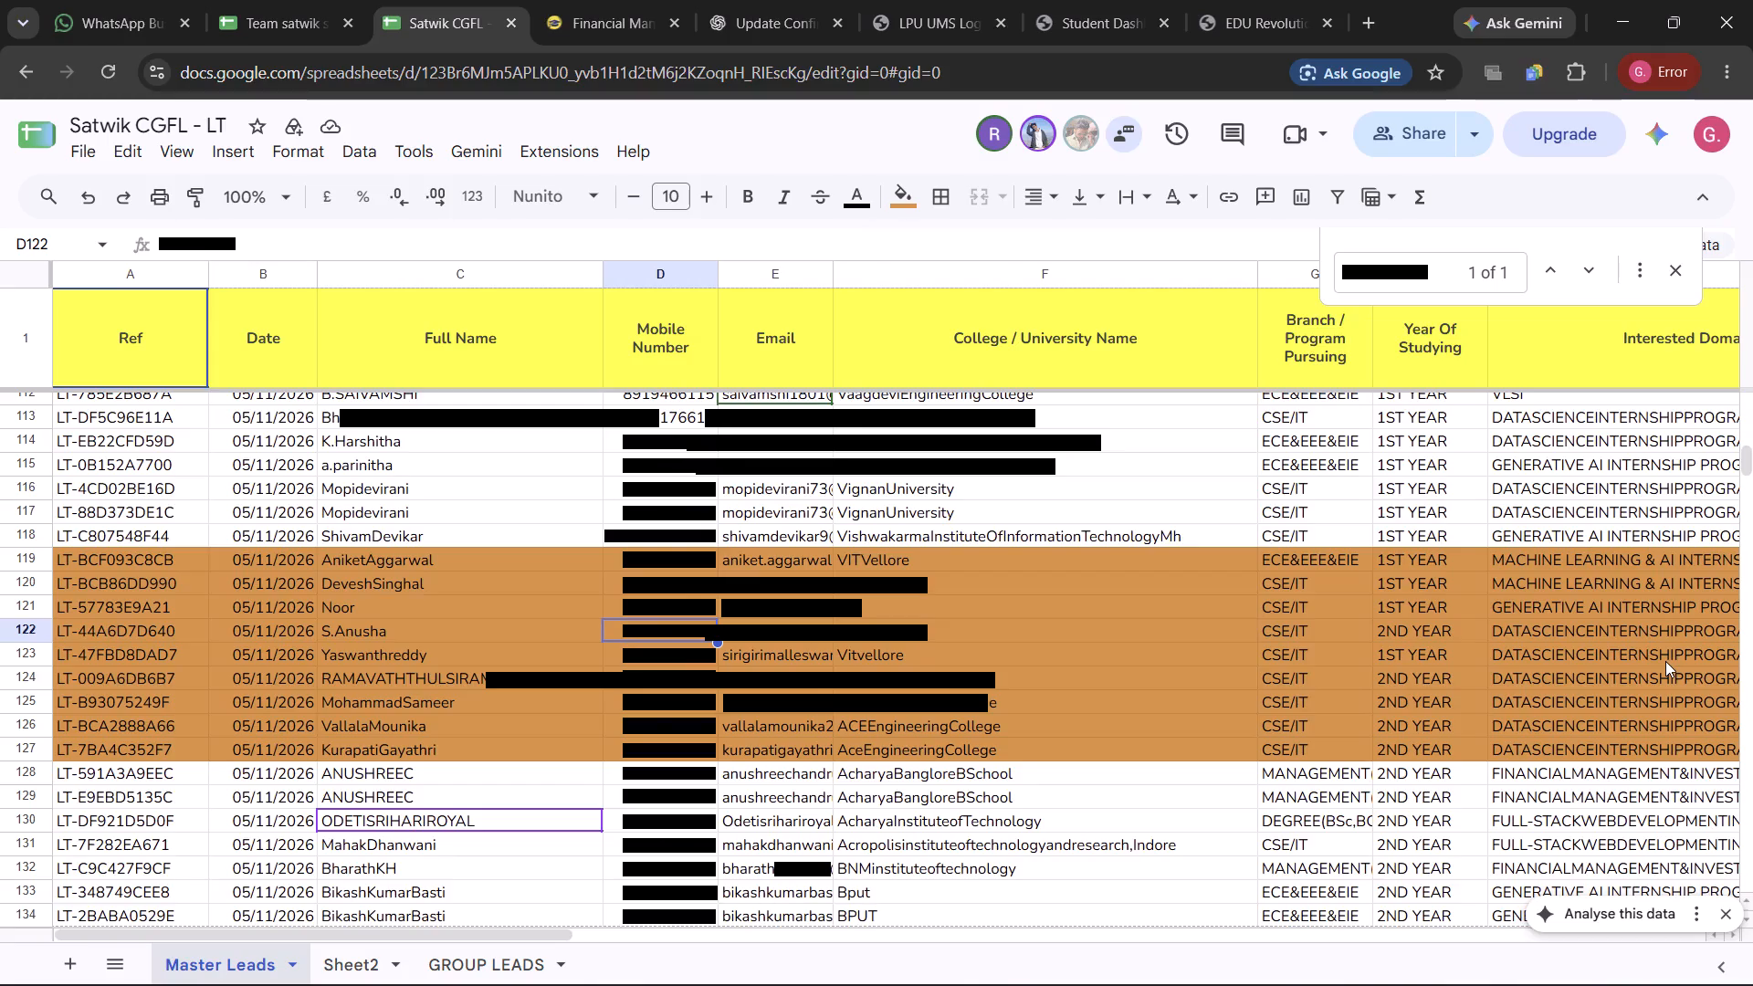
# Set the first call status of the lead in row 122 to Not Answering in column T.
pyautogui.press('Right')
pyautogui.press('Right')
pyautogui.press('Right')
pyautogui.press('Right')
pyautogui.press('Right')
pyautogui.press('Right')
pyautogui.press('Right')
pyautogui.press('Right')
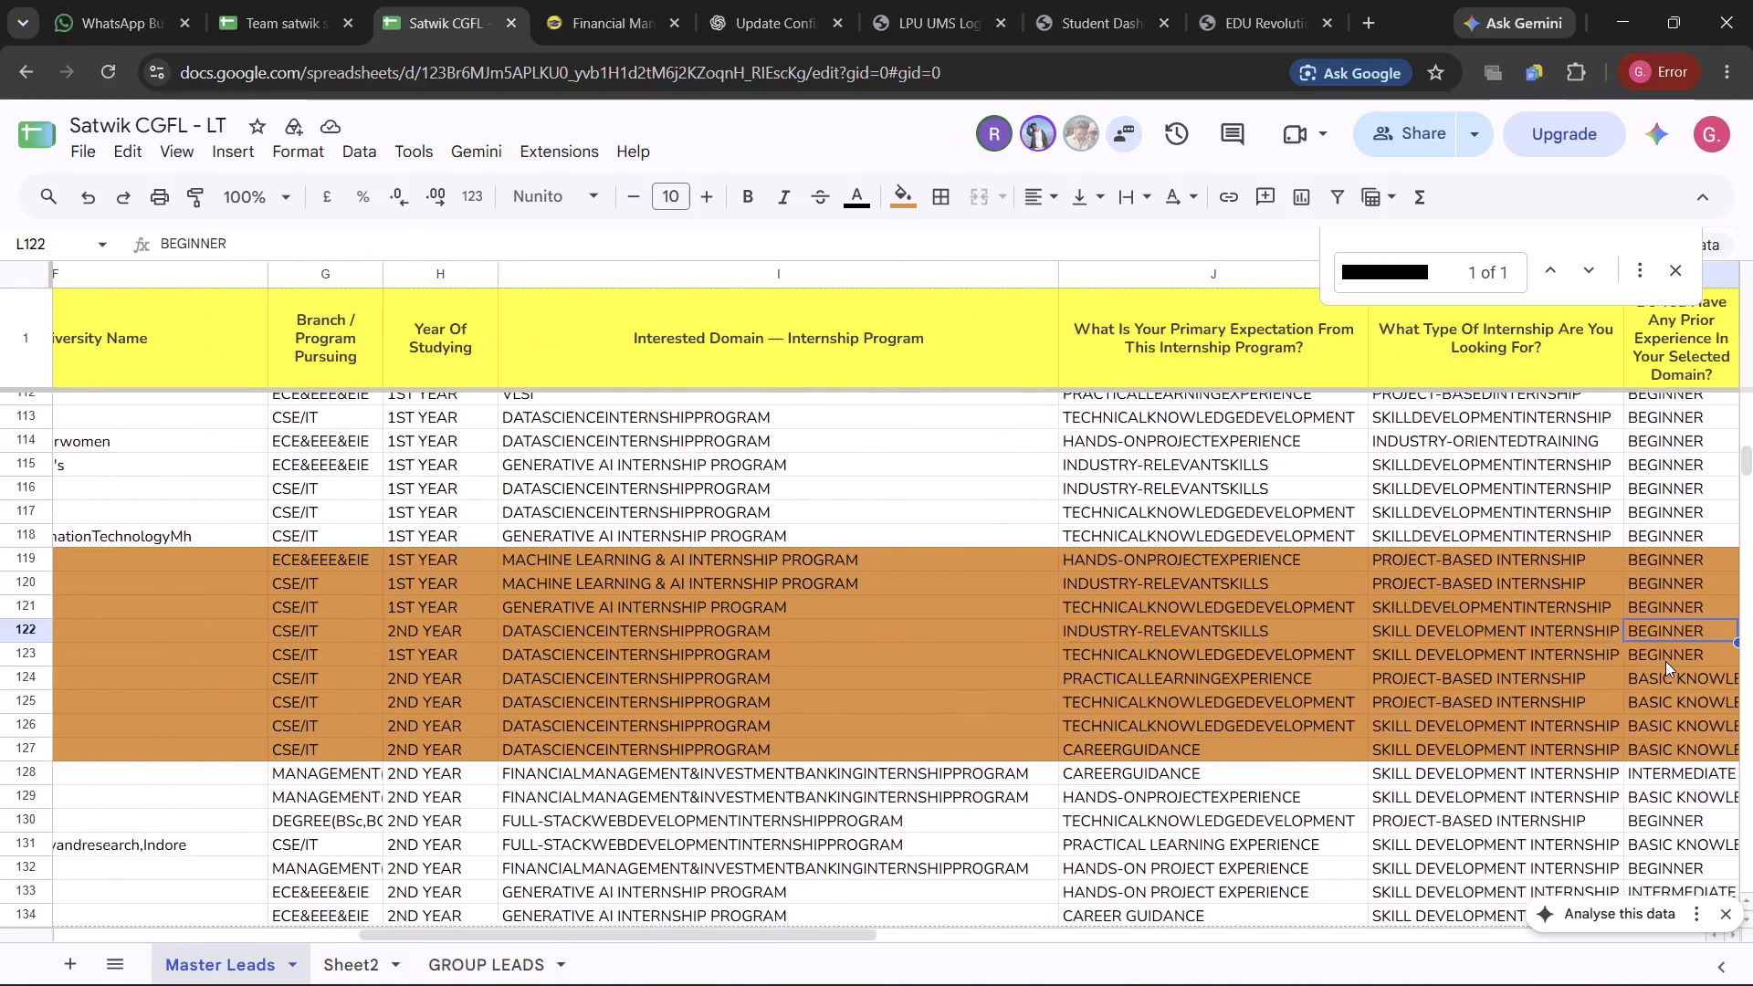
pyautogui.press('Right')
pyautogui.press('Right')
pyautogui.press('Right')
pyautogui.press('Right')
pyautogui.press('Right')
pyautogui.press('Right')
pyautogui.press('Right')
pyautogui.press('Right')
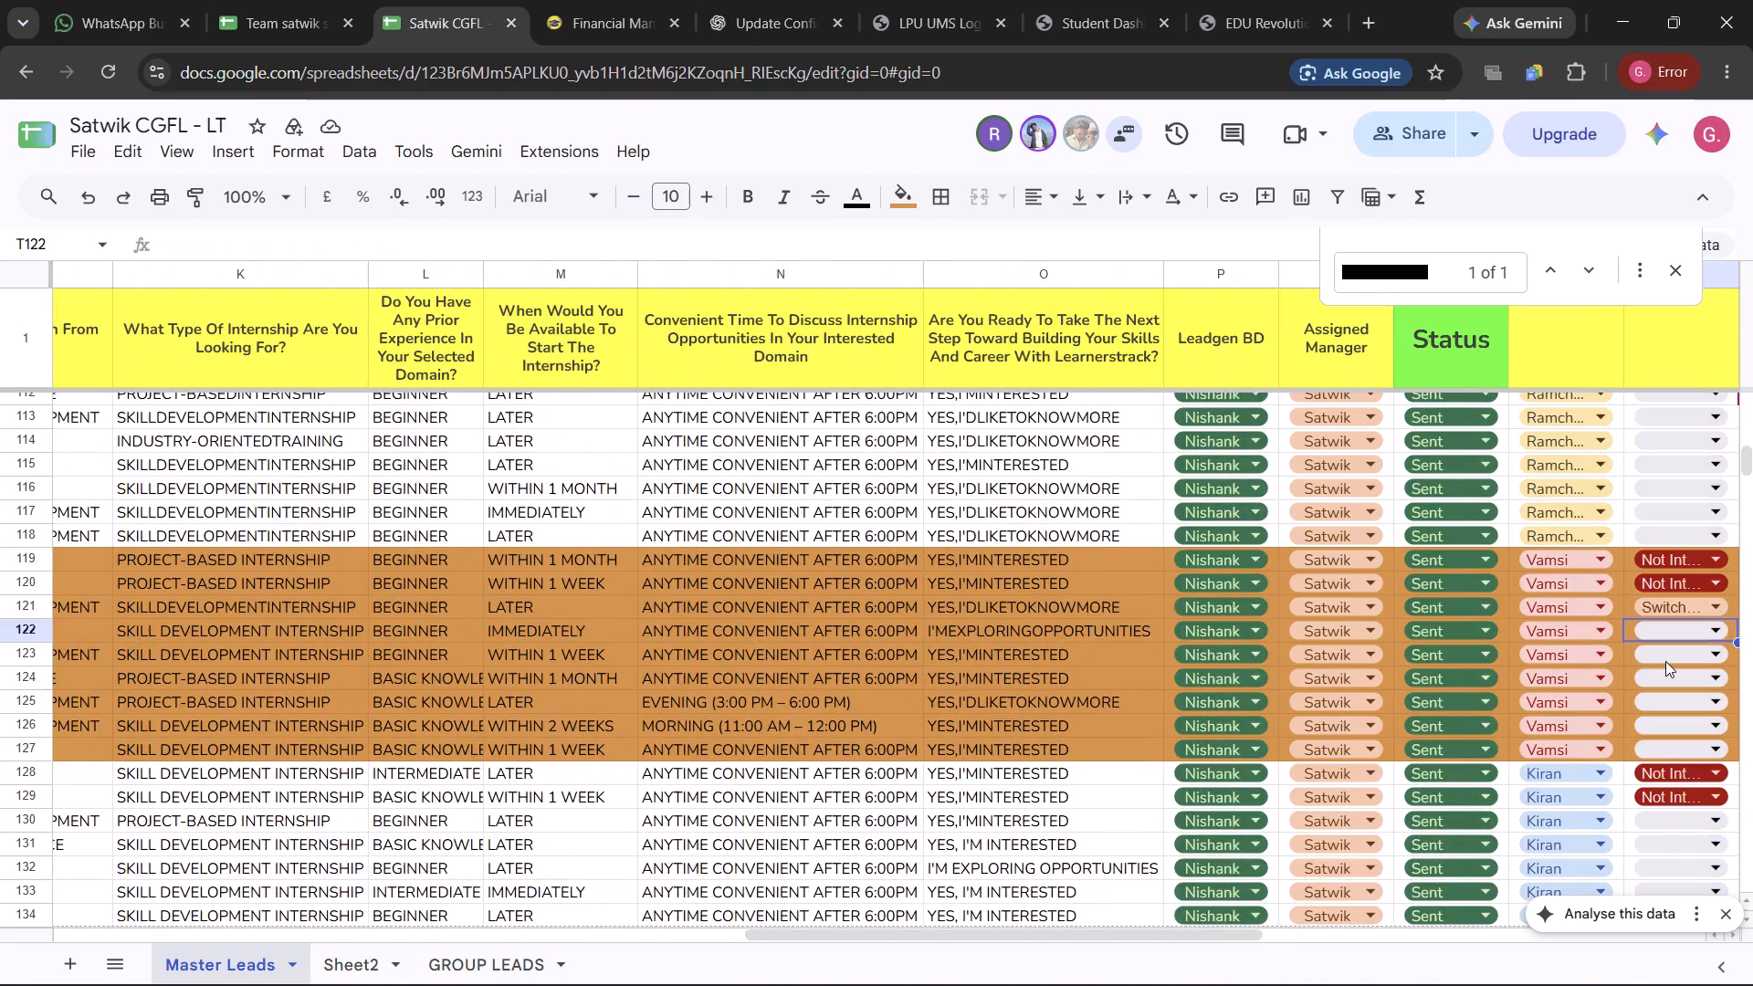
pyautogui.write('no')
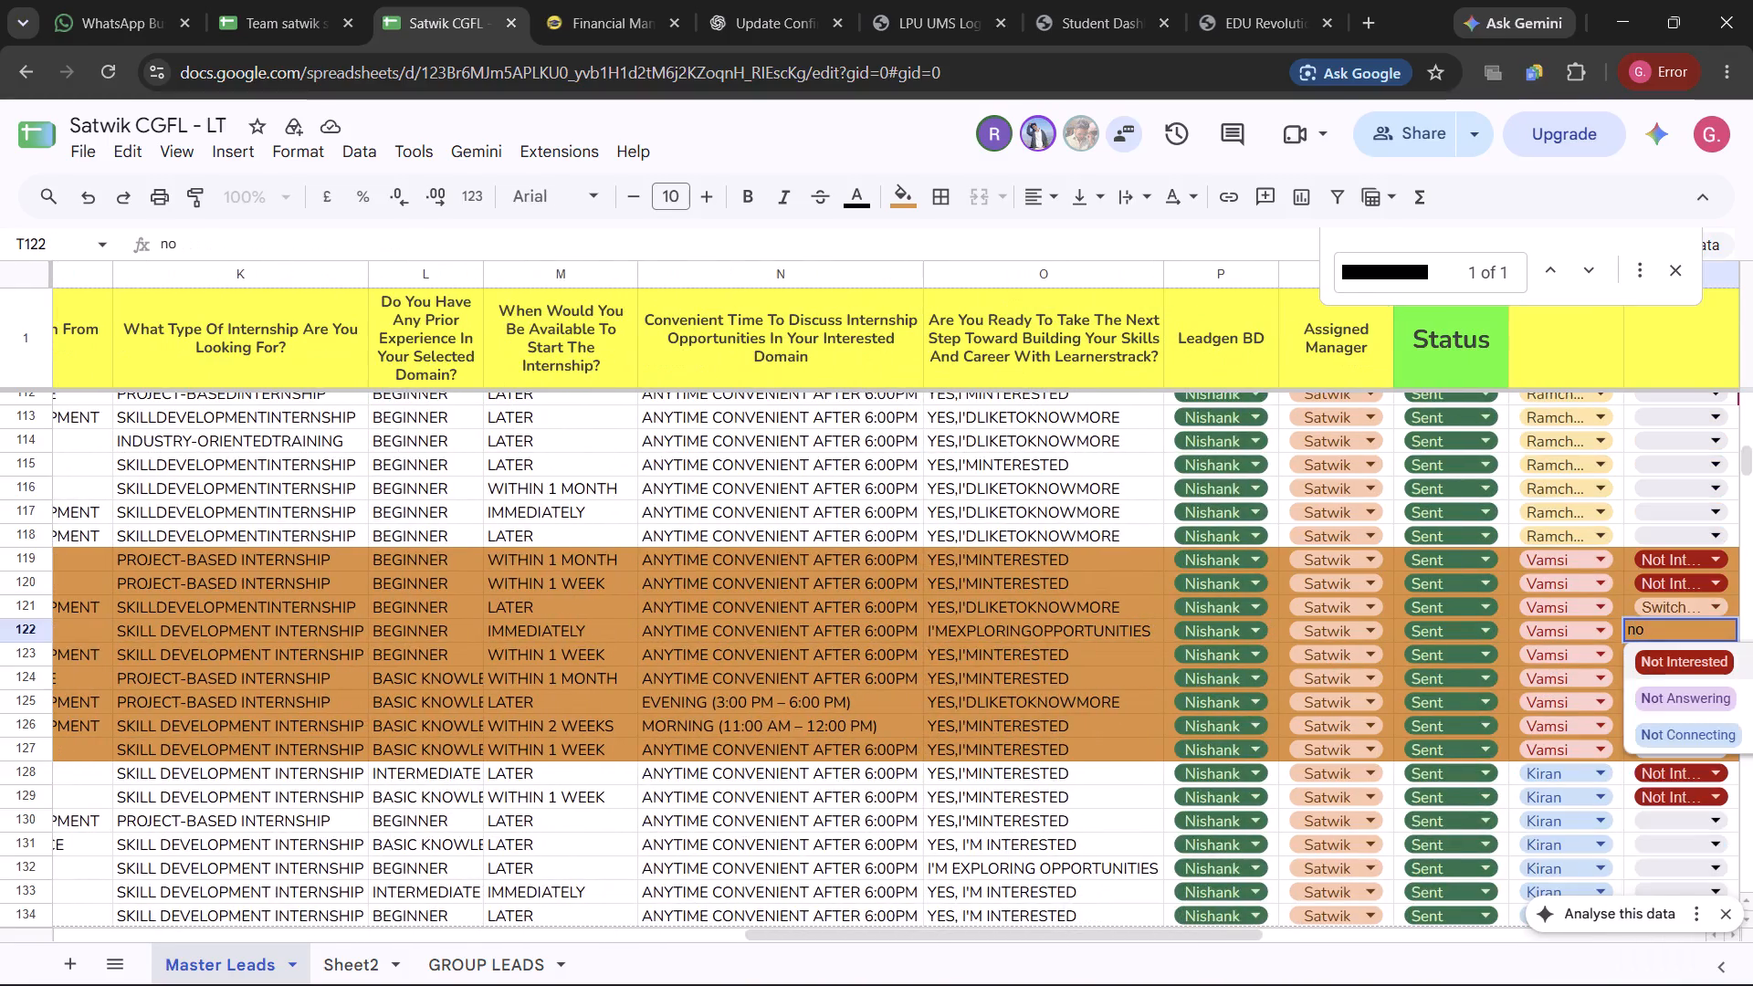
pyautogui.press('Down')
pyautogui.press('Return')
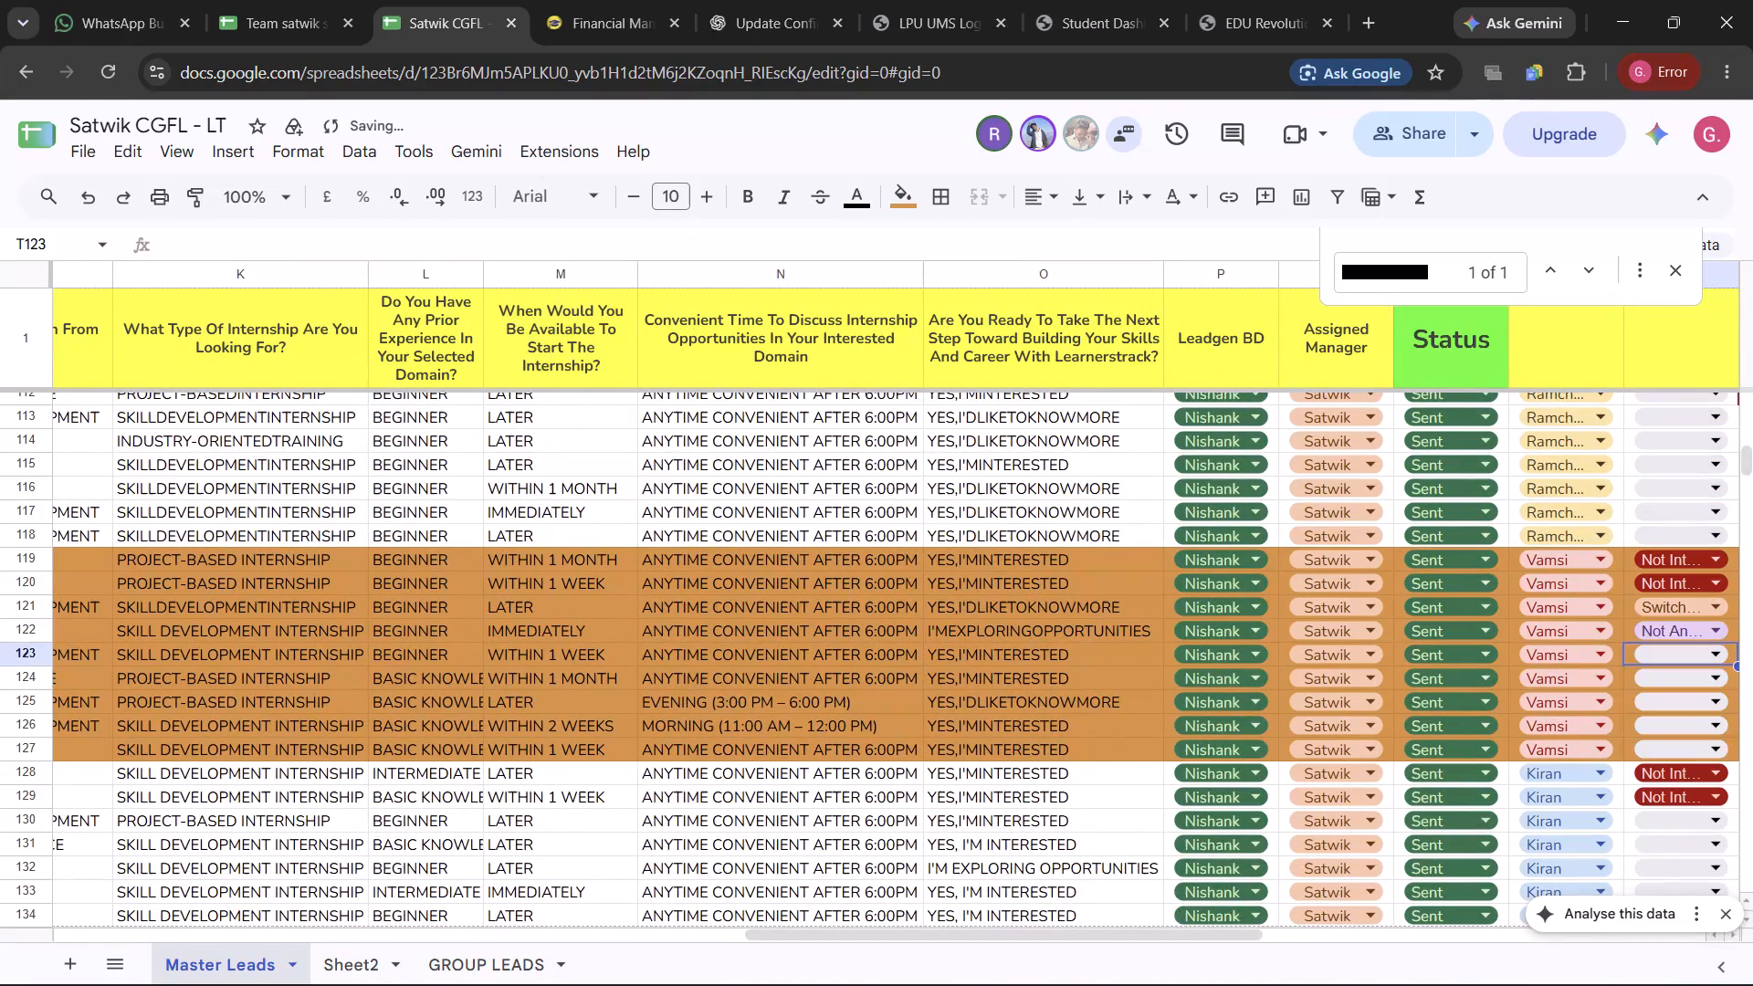
# Look up the mobile number of the lead in row 123 for the call.
pyautogui.press('Left')
pyautogui.press('Left')
pyautogui.press('Left')
pyautogui.press('Left')
pyautogui.press('Left')
pyautogui.press('Left')
pyautogui.press('Left')
pyautogui.press('Left')
pyautogui.press('Left')
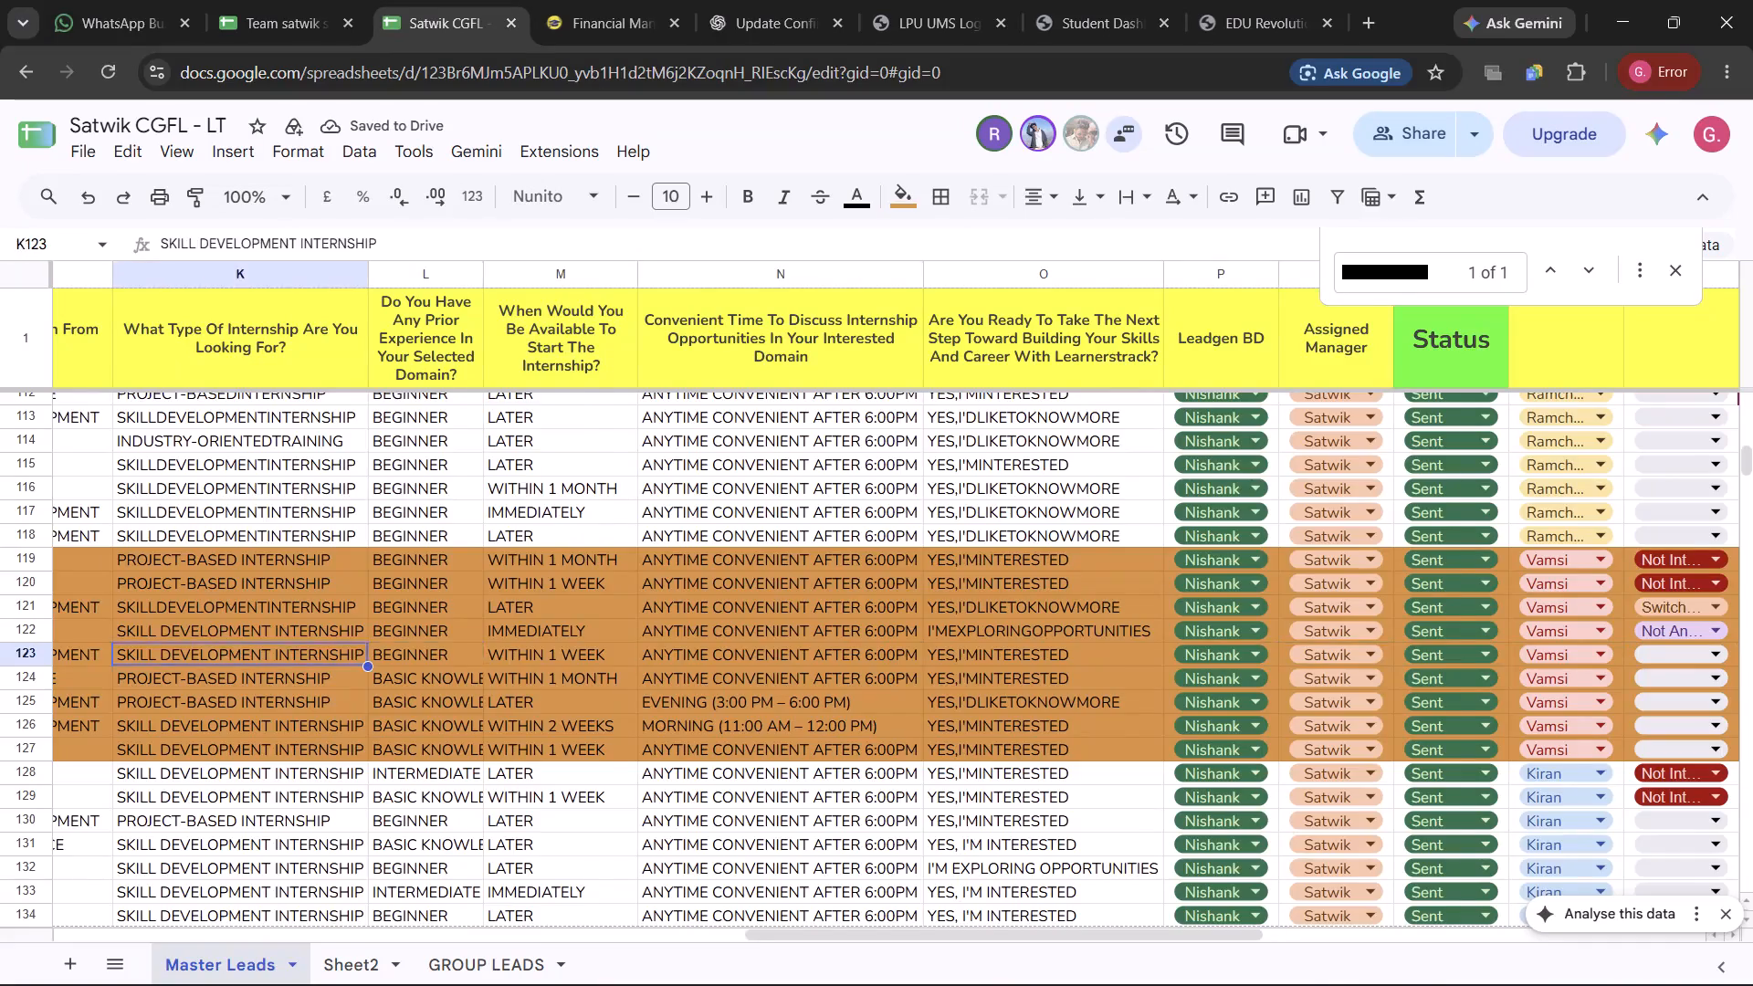
pyautogui.press('Left')
pyautogui.press('Left')
pyautogui.press('Left')
pyautogui.press('Left')
pyautogui.press('Left')
pyautogui.press('Left')
pyautogui.press('Left')
pyautogui.press('Left')
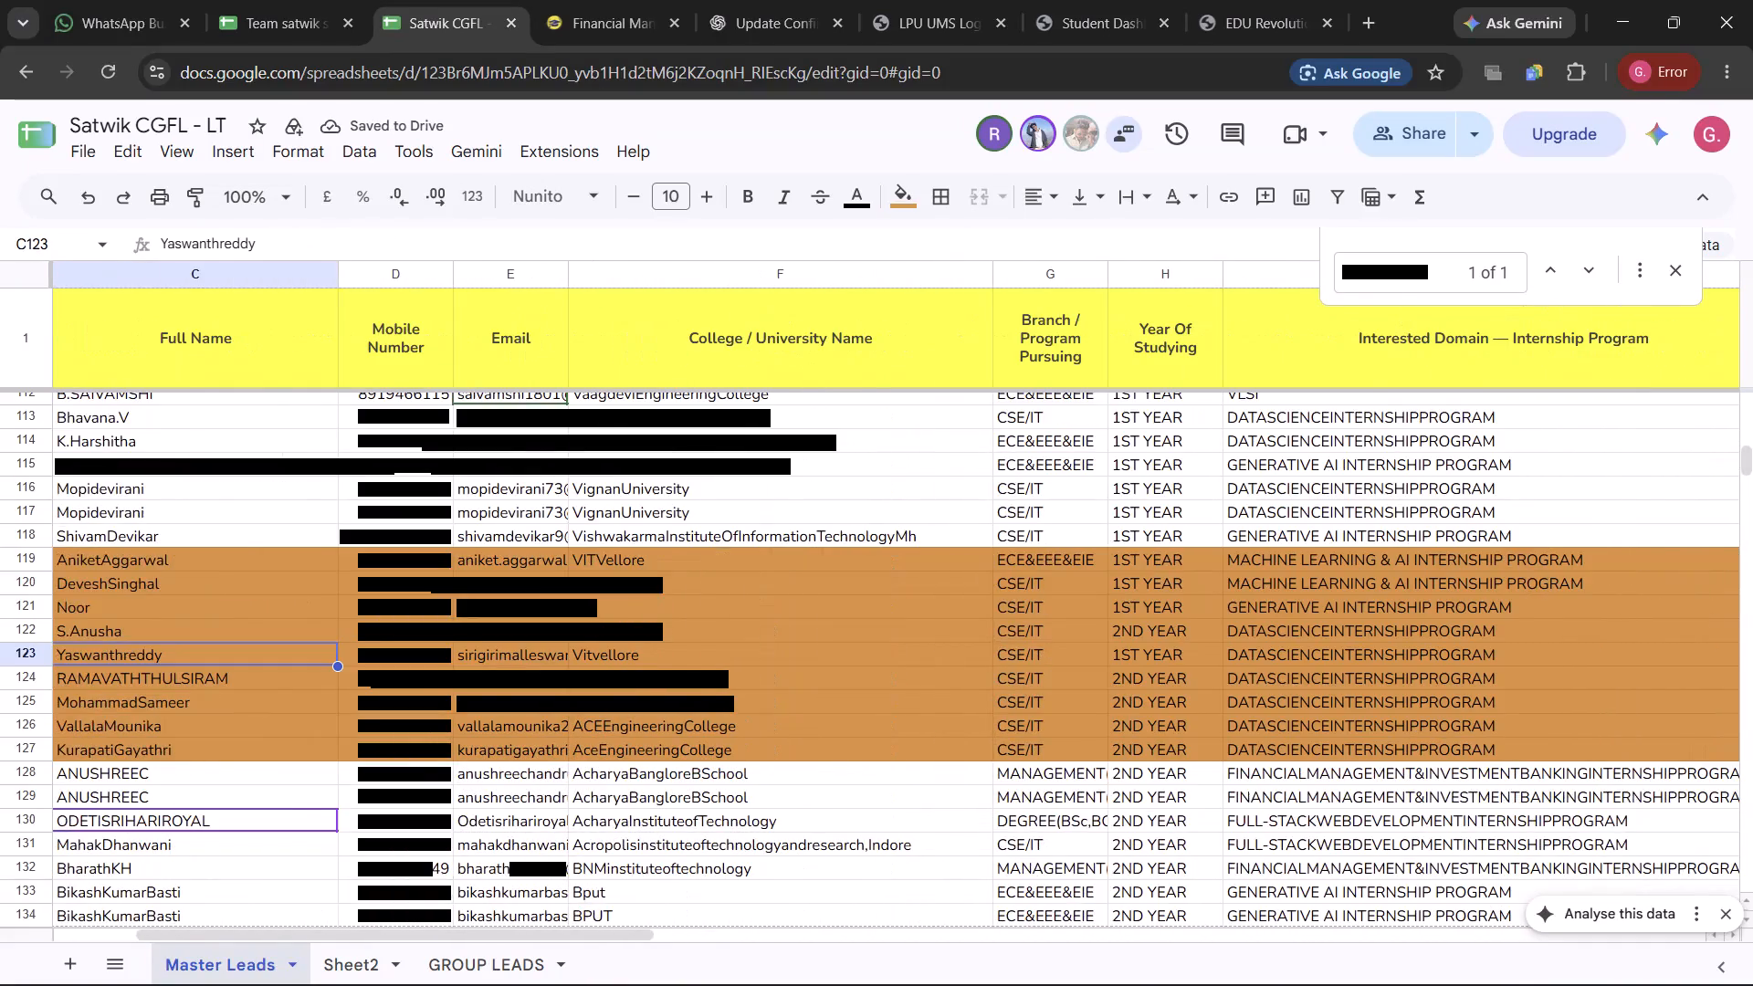
pyautogui.press('Left')
pyautogui.press('Left')
pyautogui.press('Left')
pyautogui.press('Right')
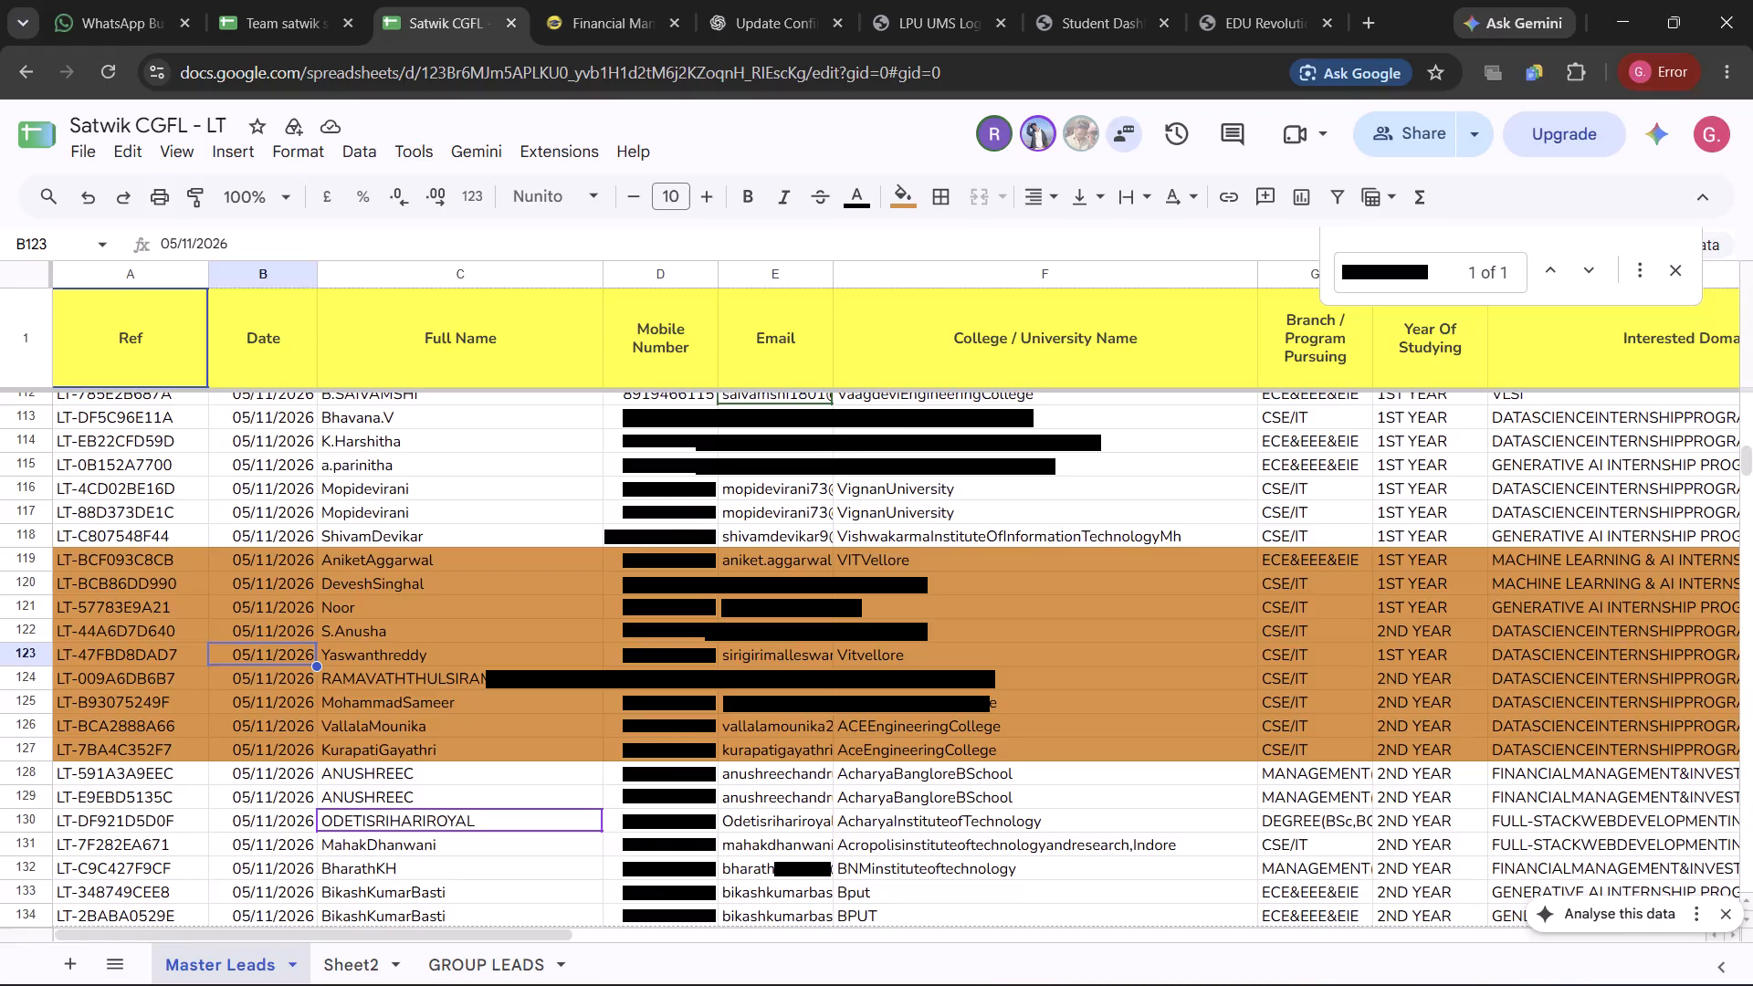
pyautogui.press('Right')
pyautogui.press('Right')
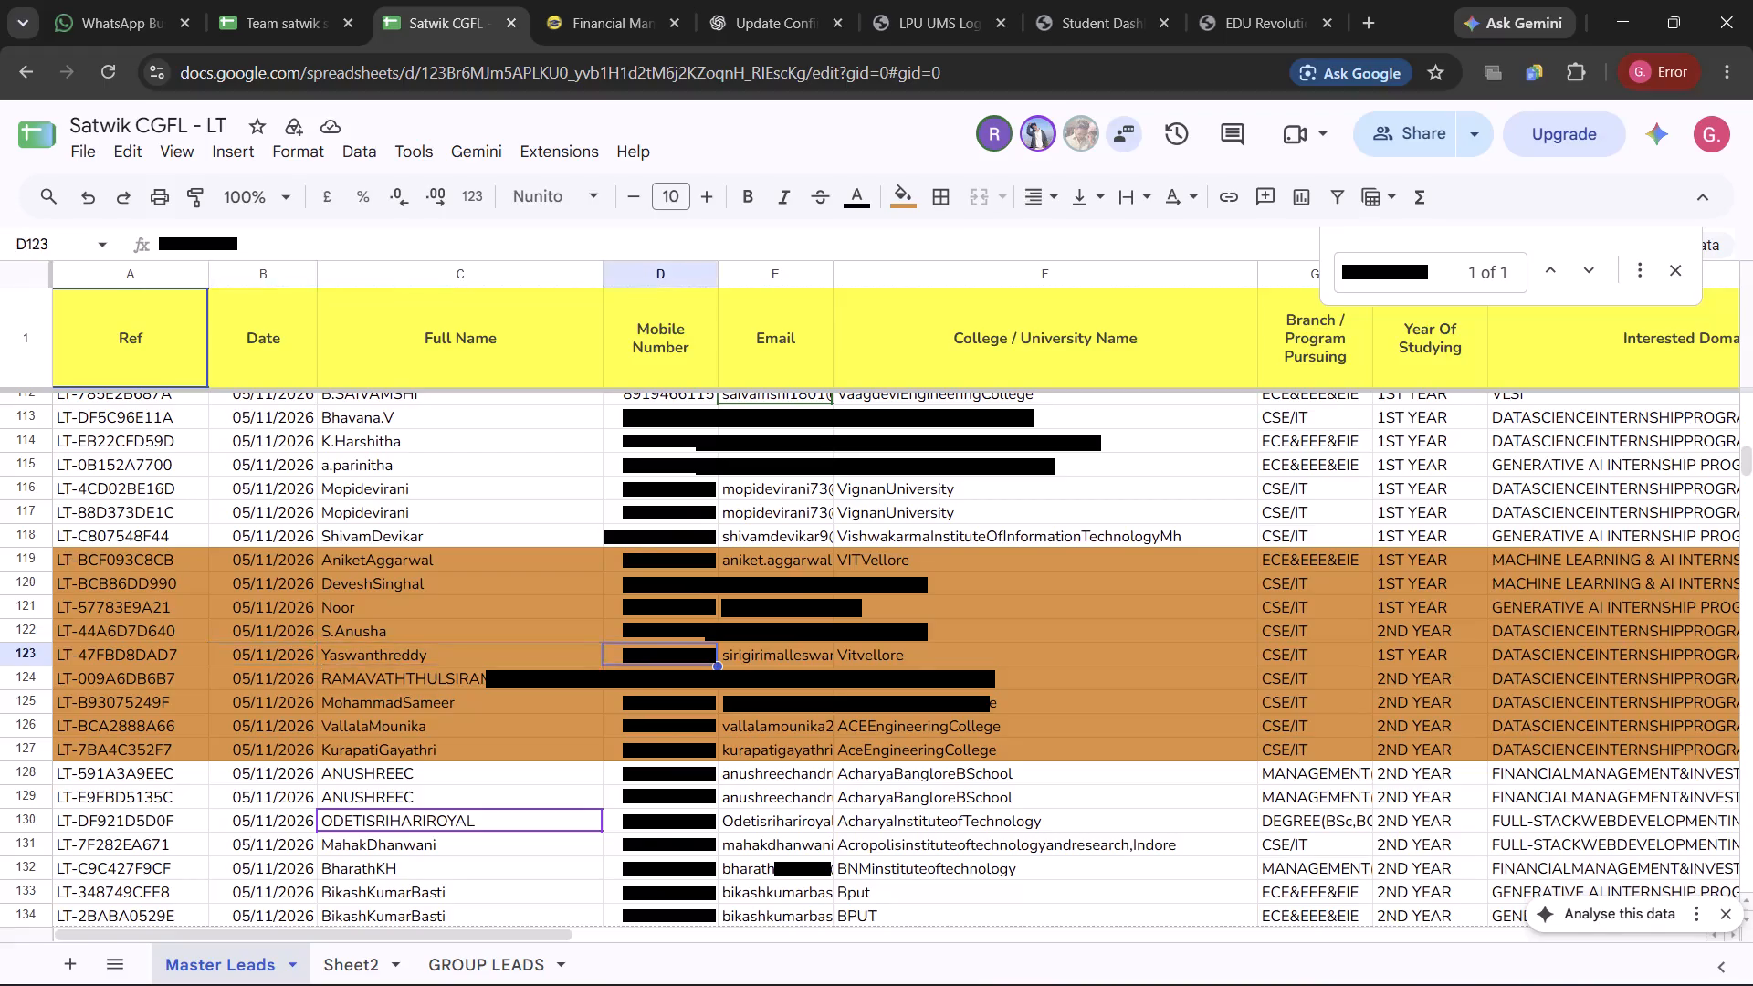
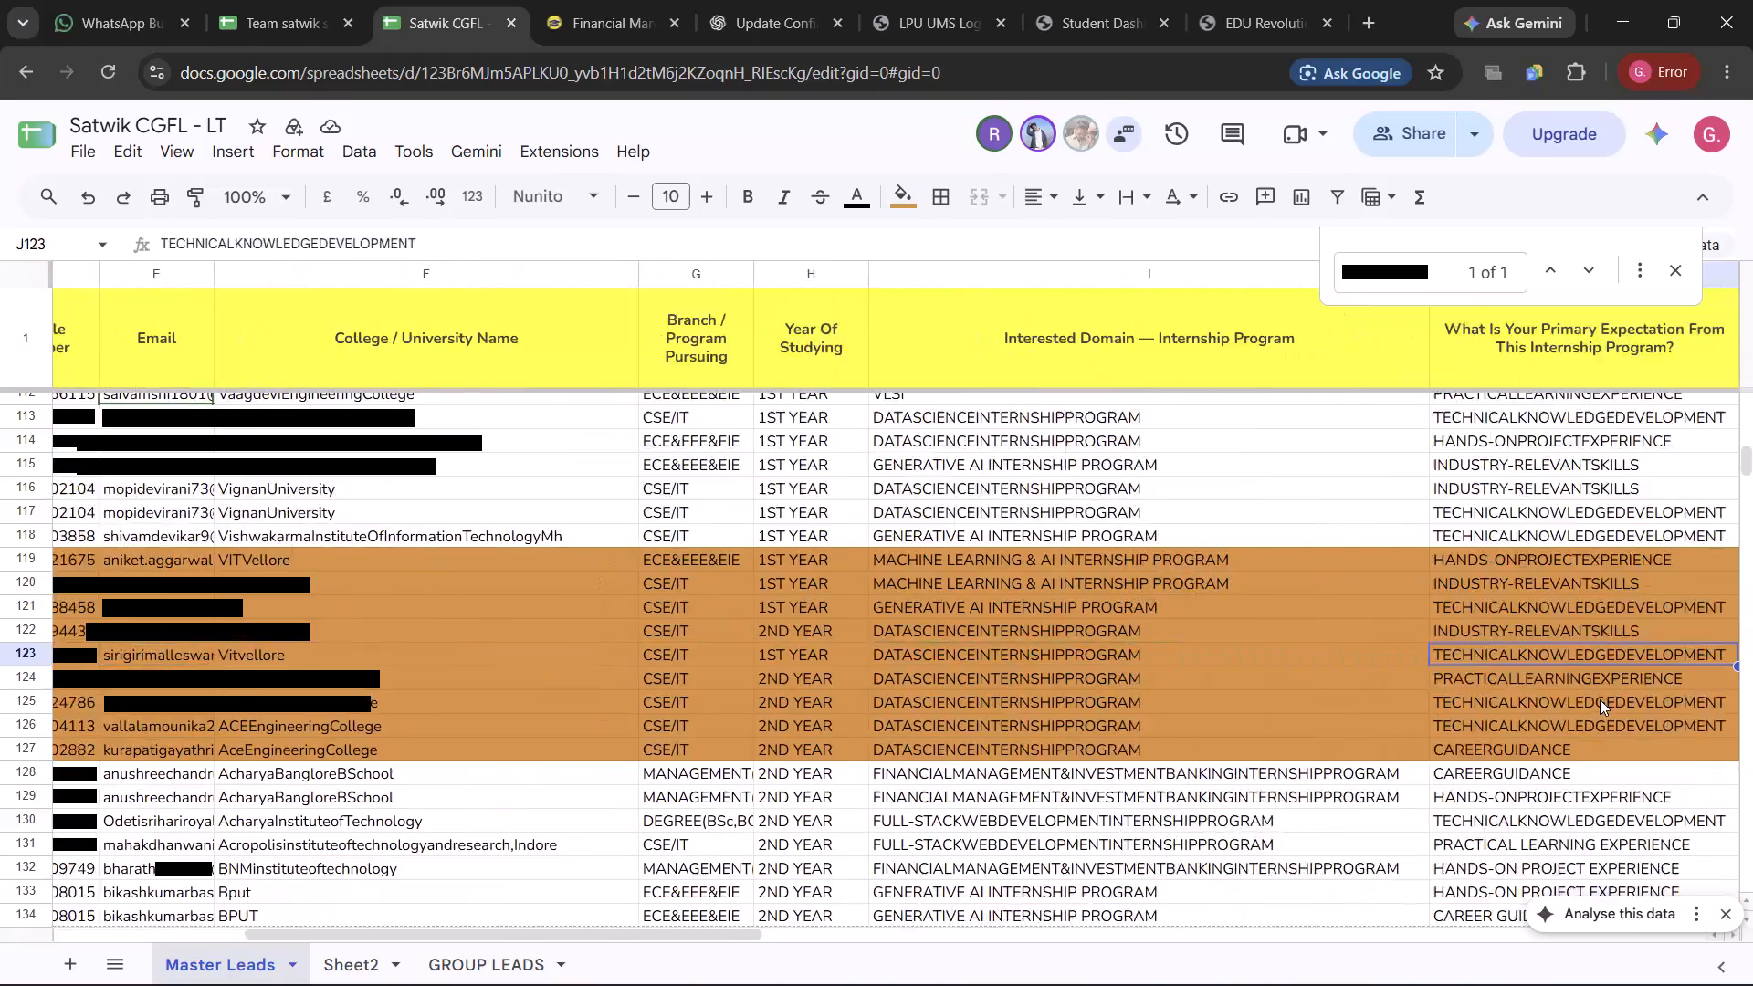
# Set the first call status of the lead in row 123 to Not Answering in column T.
pyautogui.press('Right')
pyautogui.press('Right')
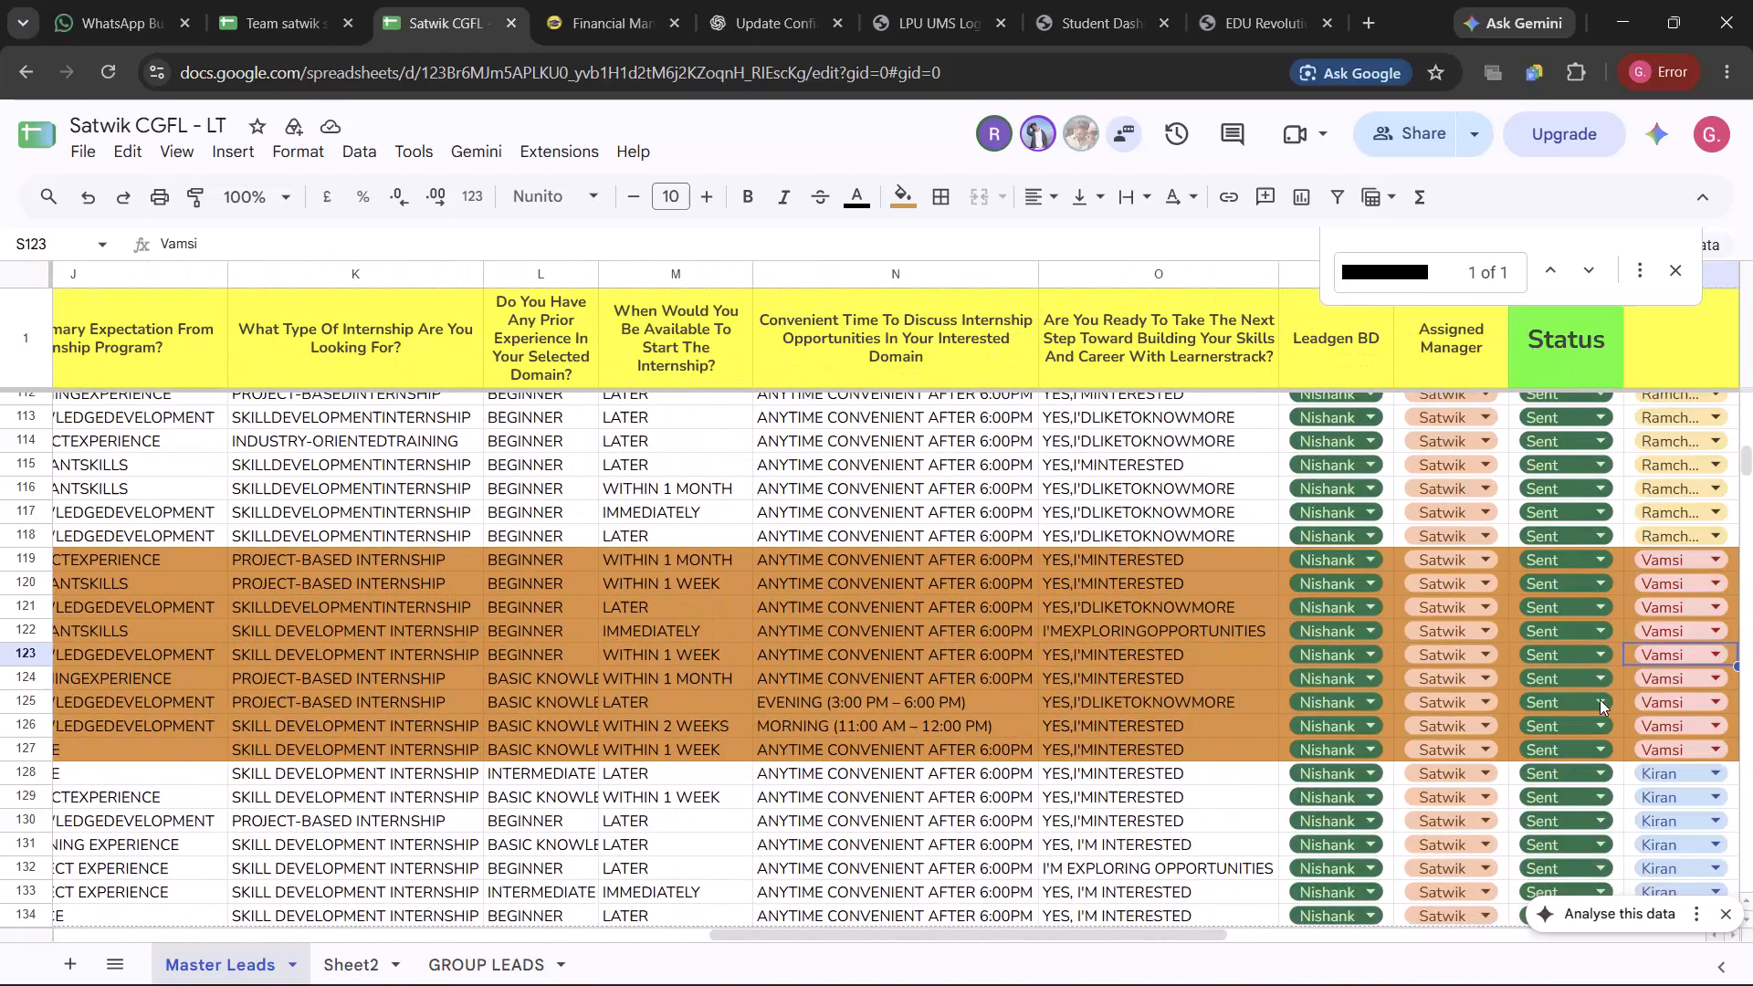
pyautogui.press('Right')
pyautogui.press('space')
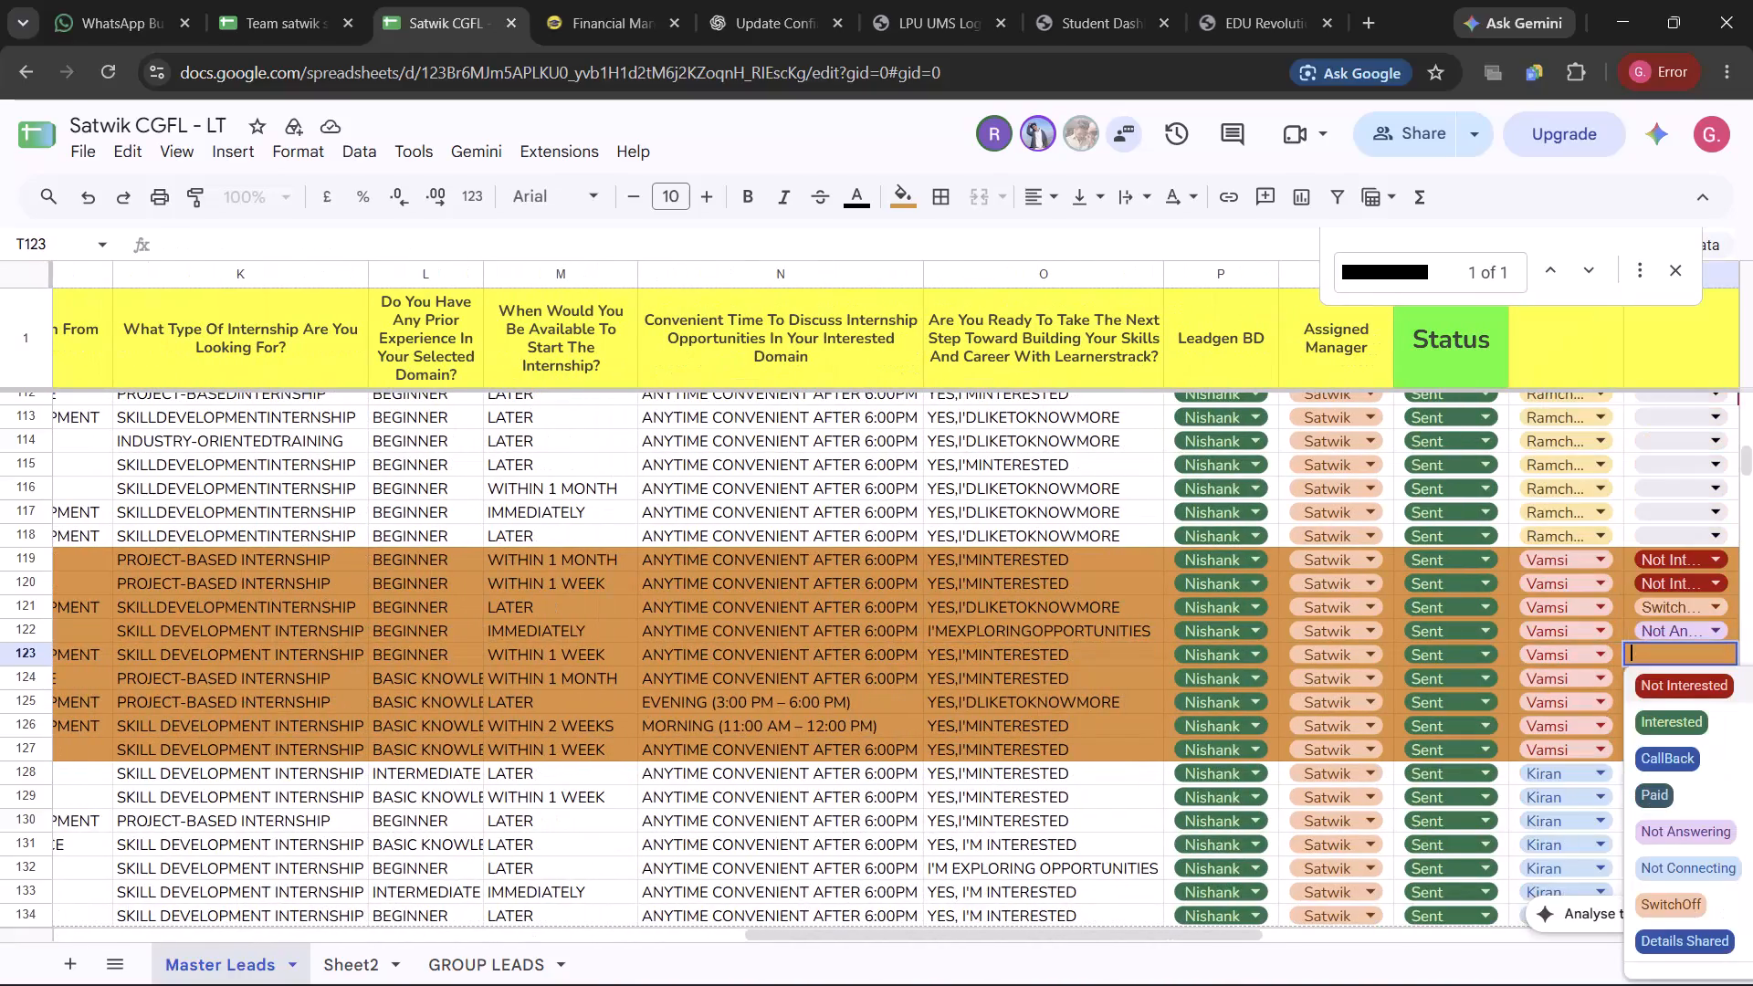
pyautogui.press('Down')
pyautogui.press('Down')
pyautogui.press('Down')
pyautogui.press('Down')
pyautogui.press('Down')
pyautogui.press('Up')
pyautogui.press('Return')
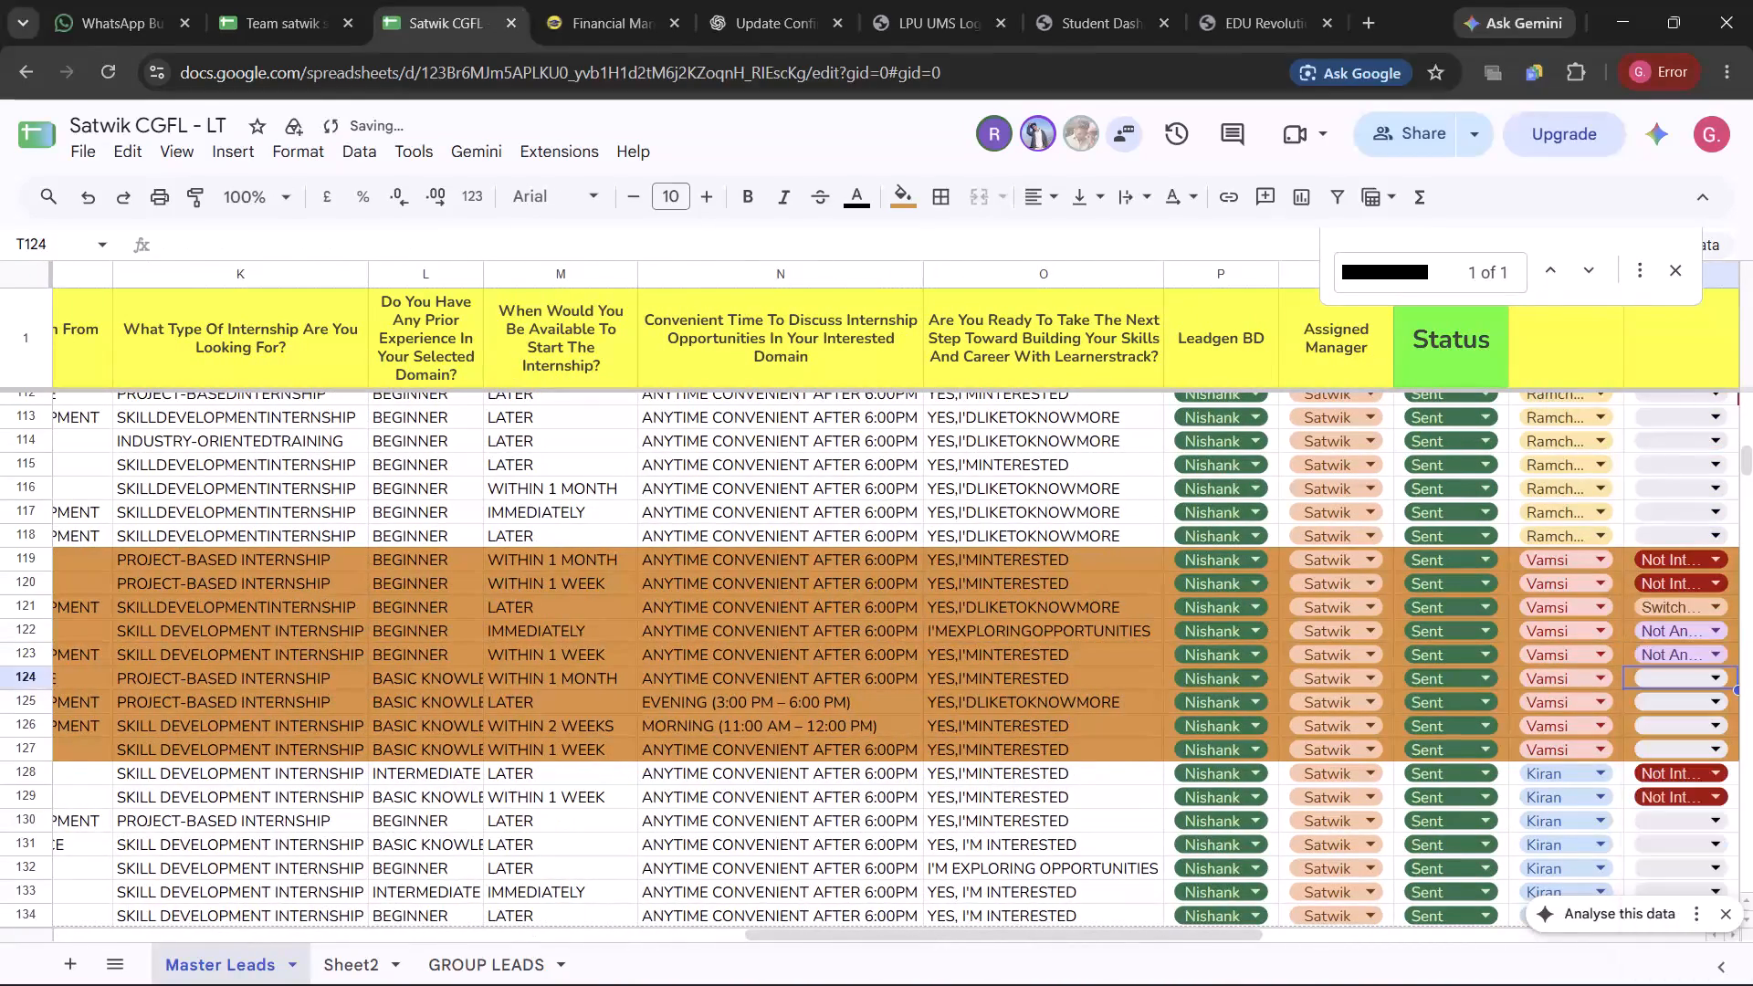
# Look up the name and mobile number of the lead in row 124 for the call.
pyautogui.press('Left')
pyautogui.press('Left')
pyautogui.press('Left')
pyautogui.press('Left')
pyautogui.press('Left')
pyautogui.press('Left')
pyautogui.press('Left')
pyautogui.press('Left')
pyautogui.press('Left')
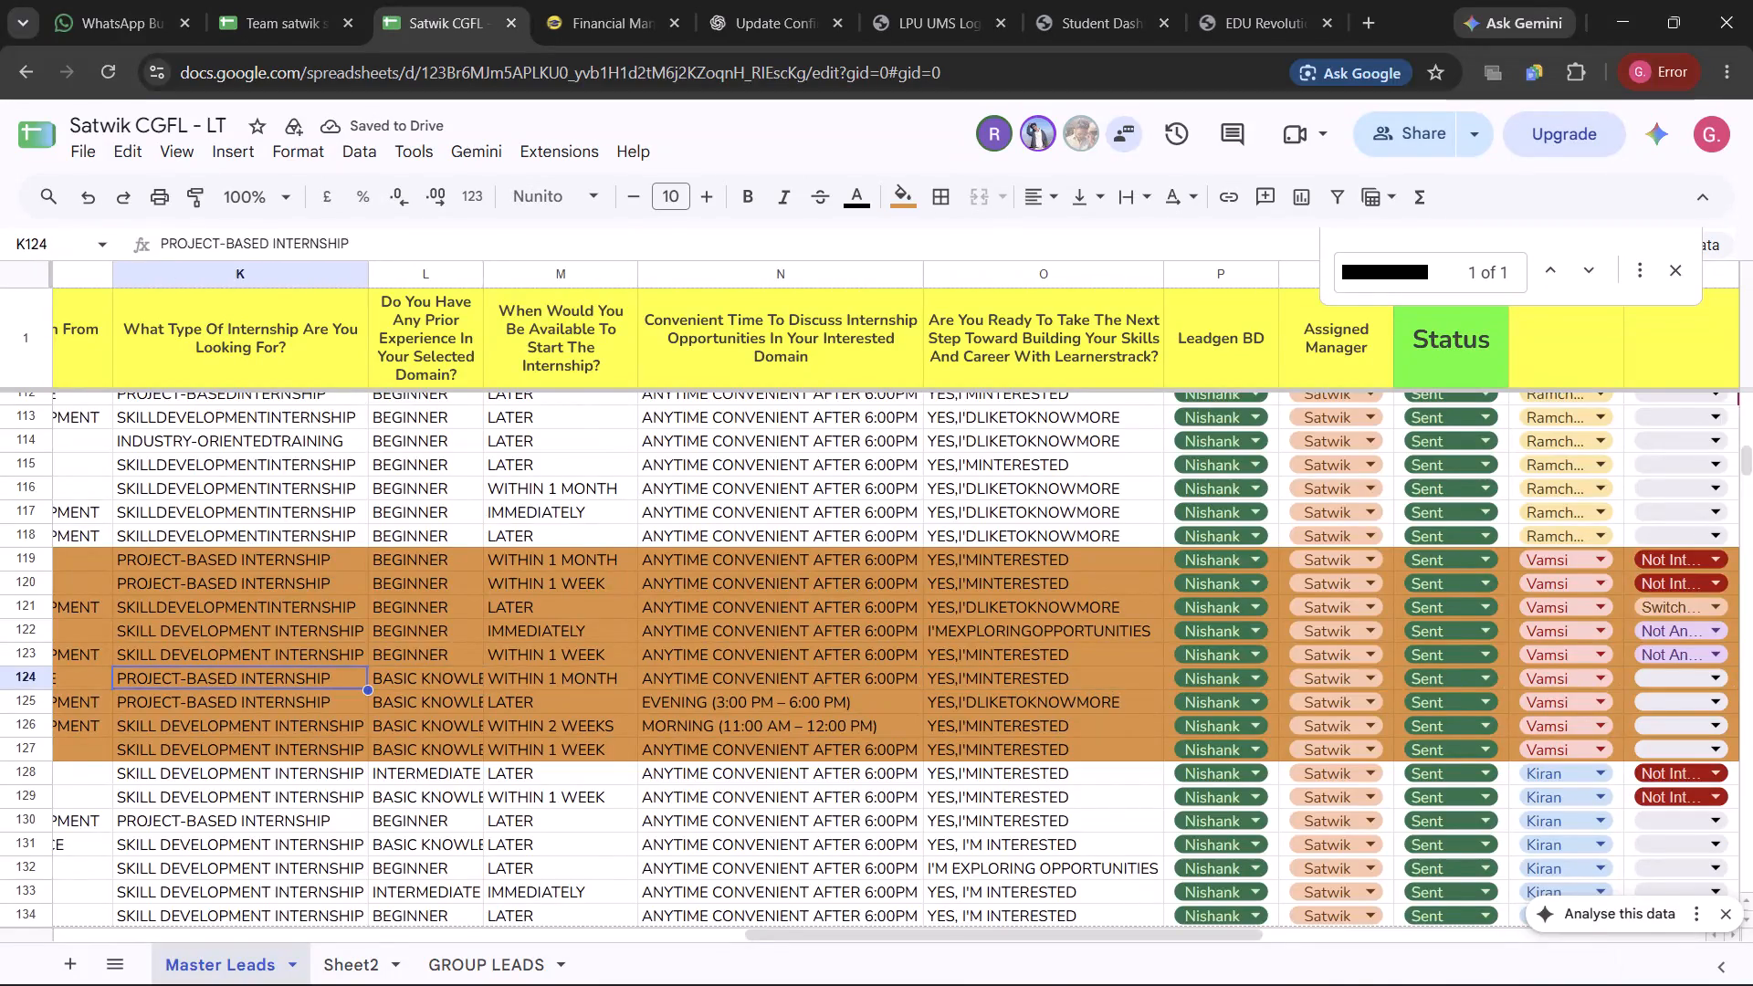
pyautogui.press('Left')
pyautogui.press('Left')
pyautogui.press('Left')
pyautogui.press('Left')
pyautogui.press('Left')
pyautogui.press('Left')
pyautogui.press('Left')
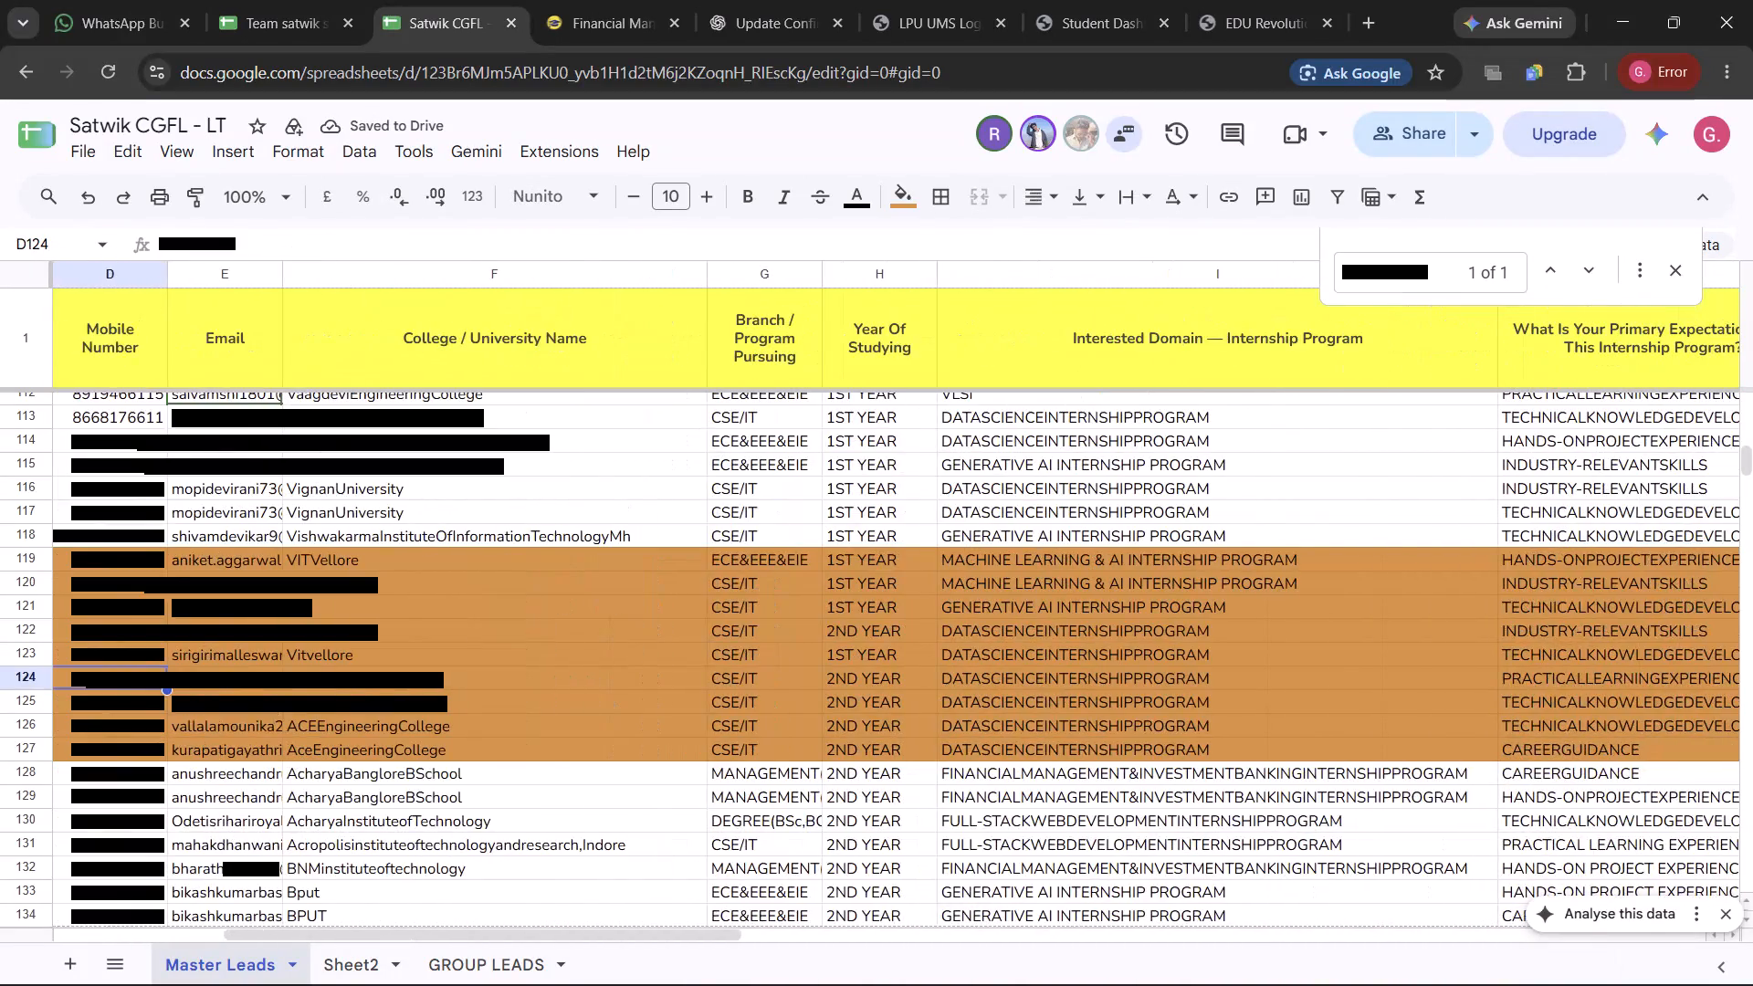
pyautogui.press('Left')
pyautogui.press('Left')
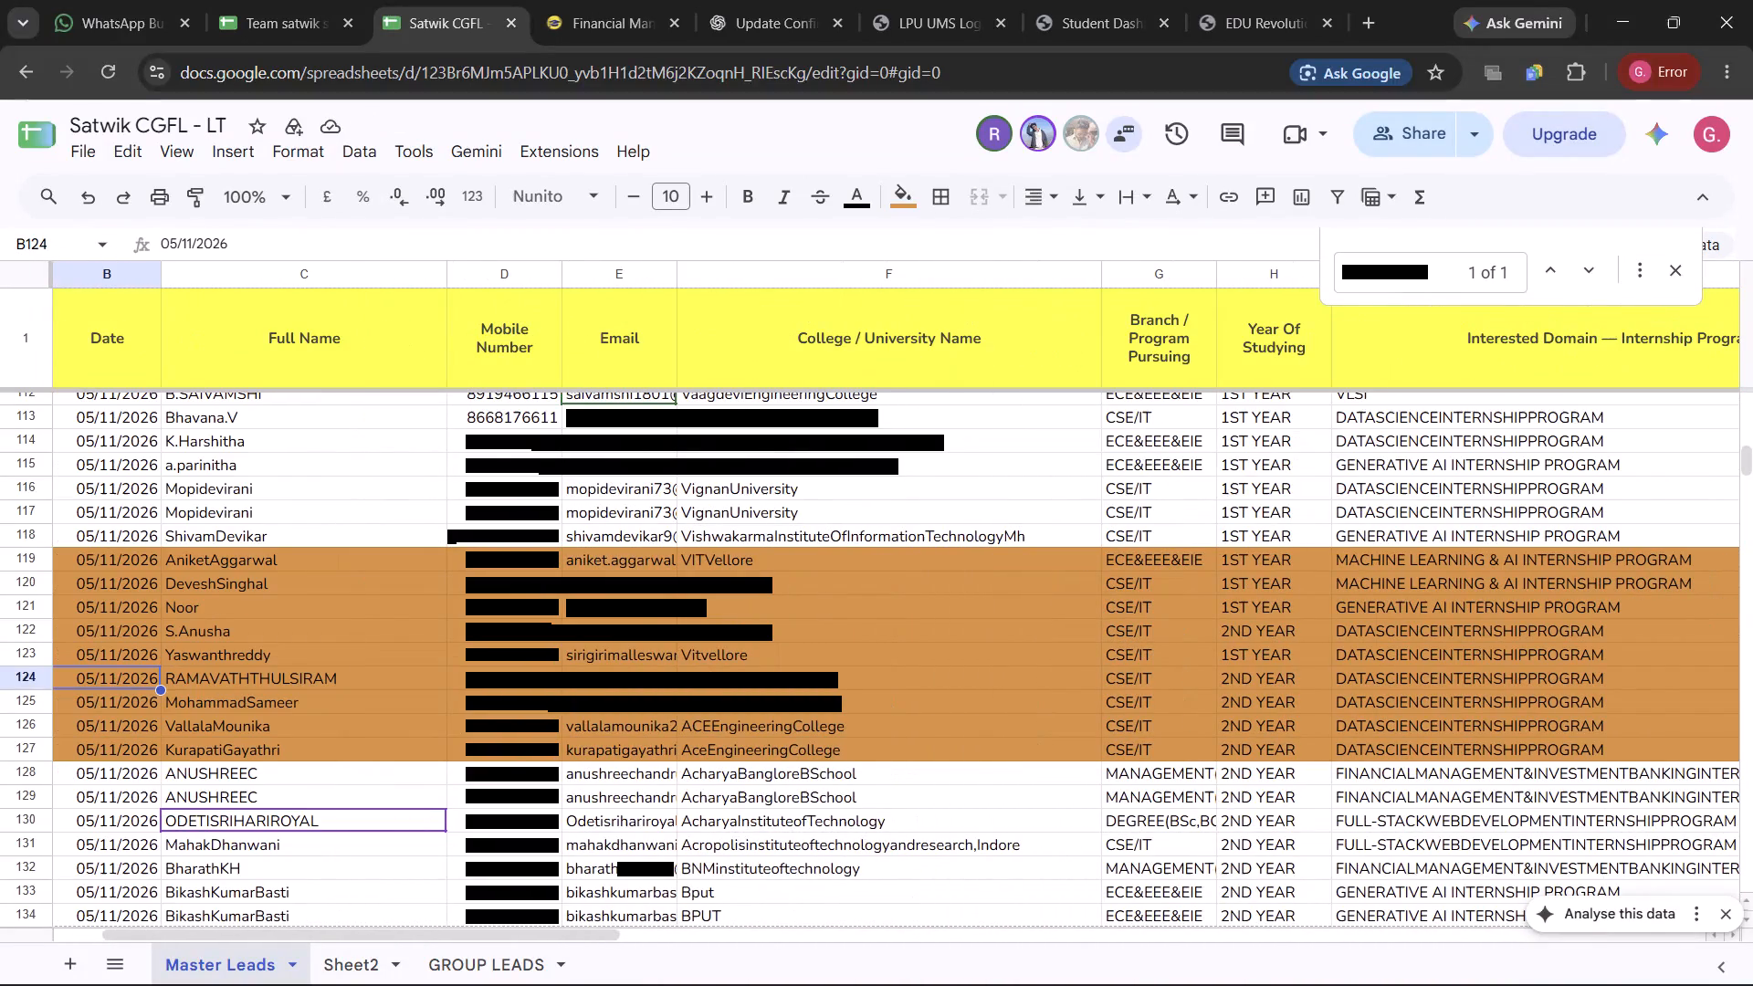
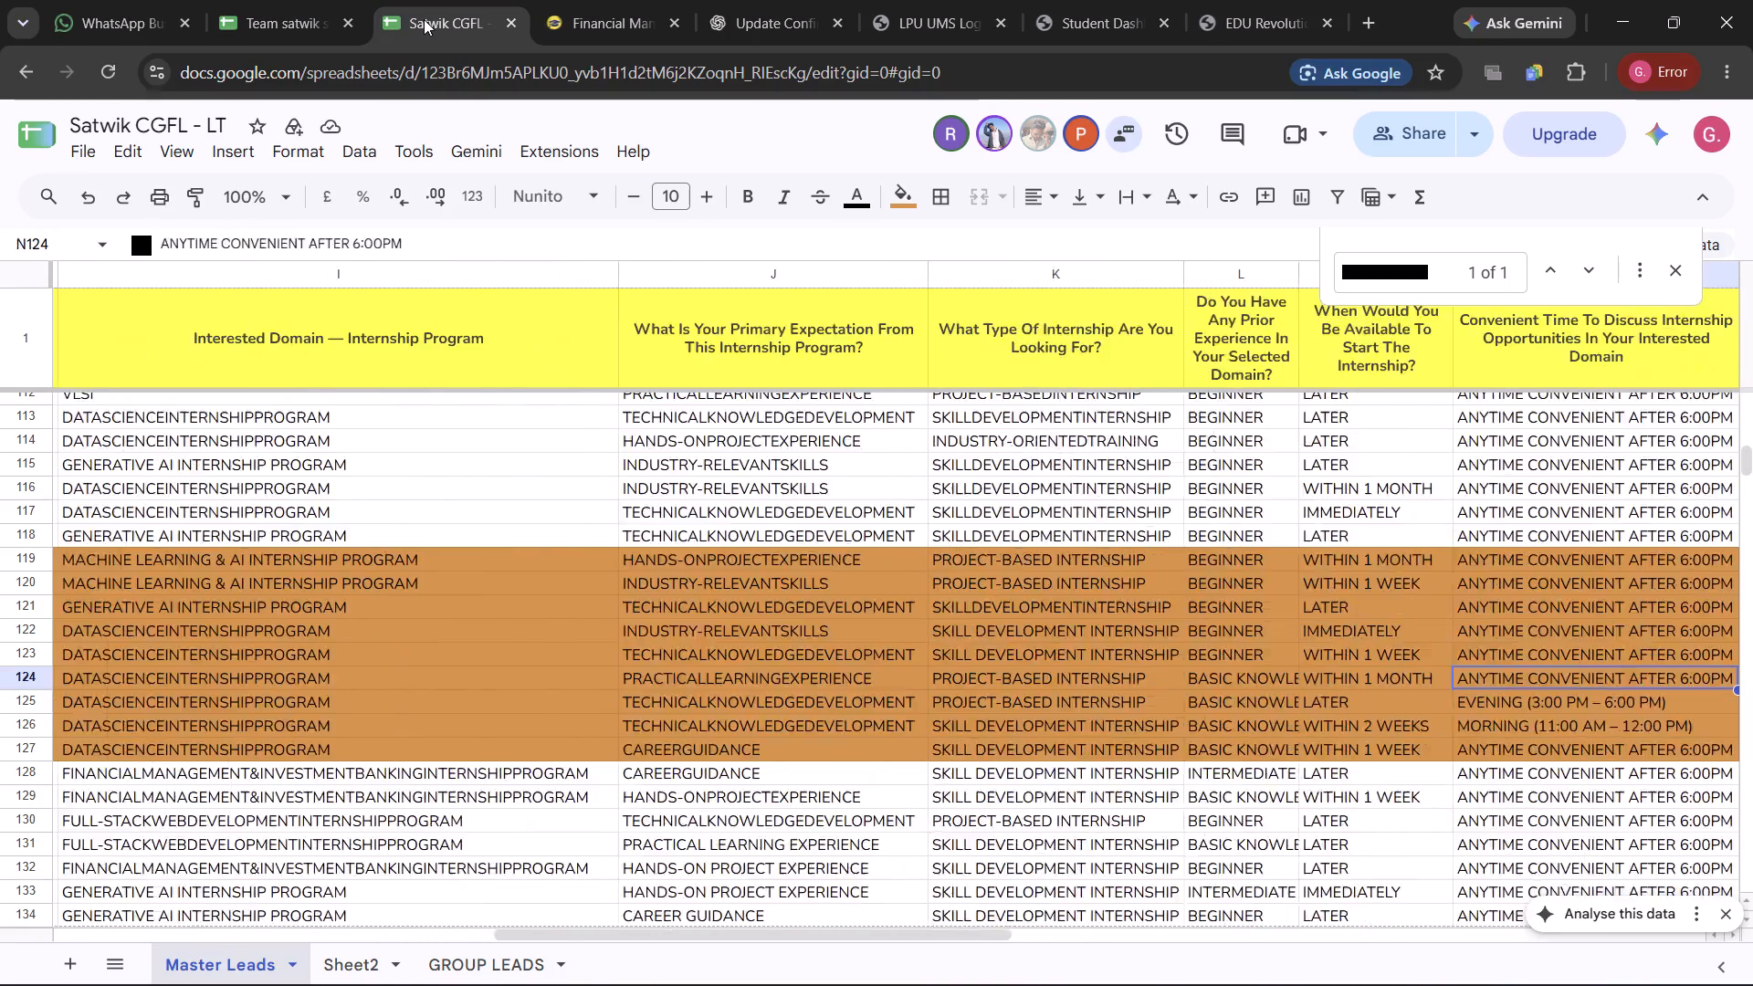
# Set the first call status of the lead in row 124 to Not Answering in column T.
pyautogui.press('Right')
pyautogui.press('Right')
pyautogui.press('Right')
pyautogui.press('Right')
pyautogui.press('Right')
pyautogui.press('Right')
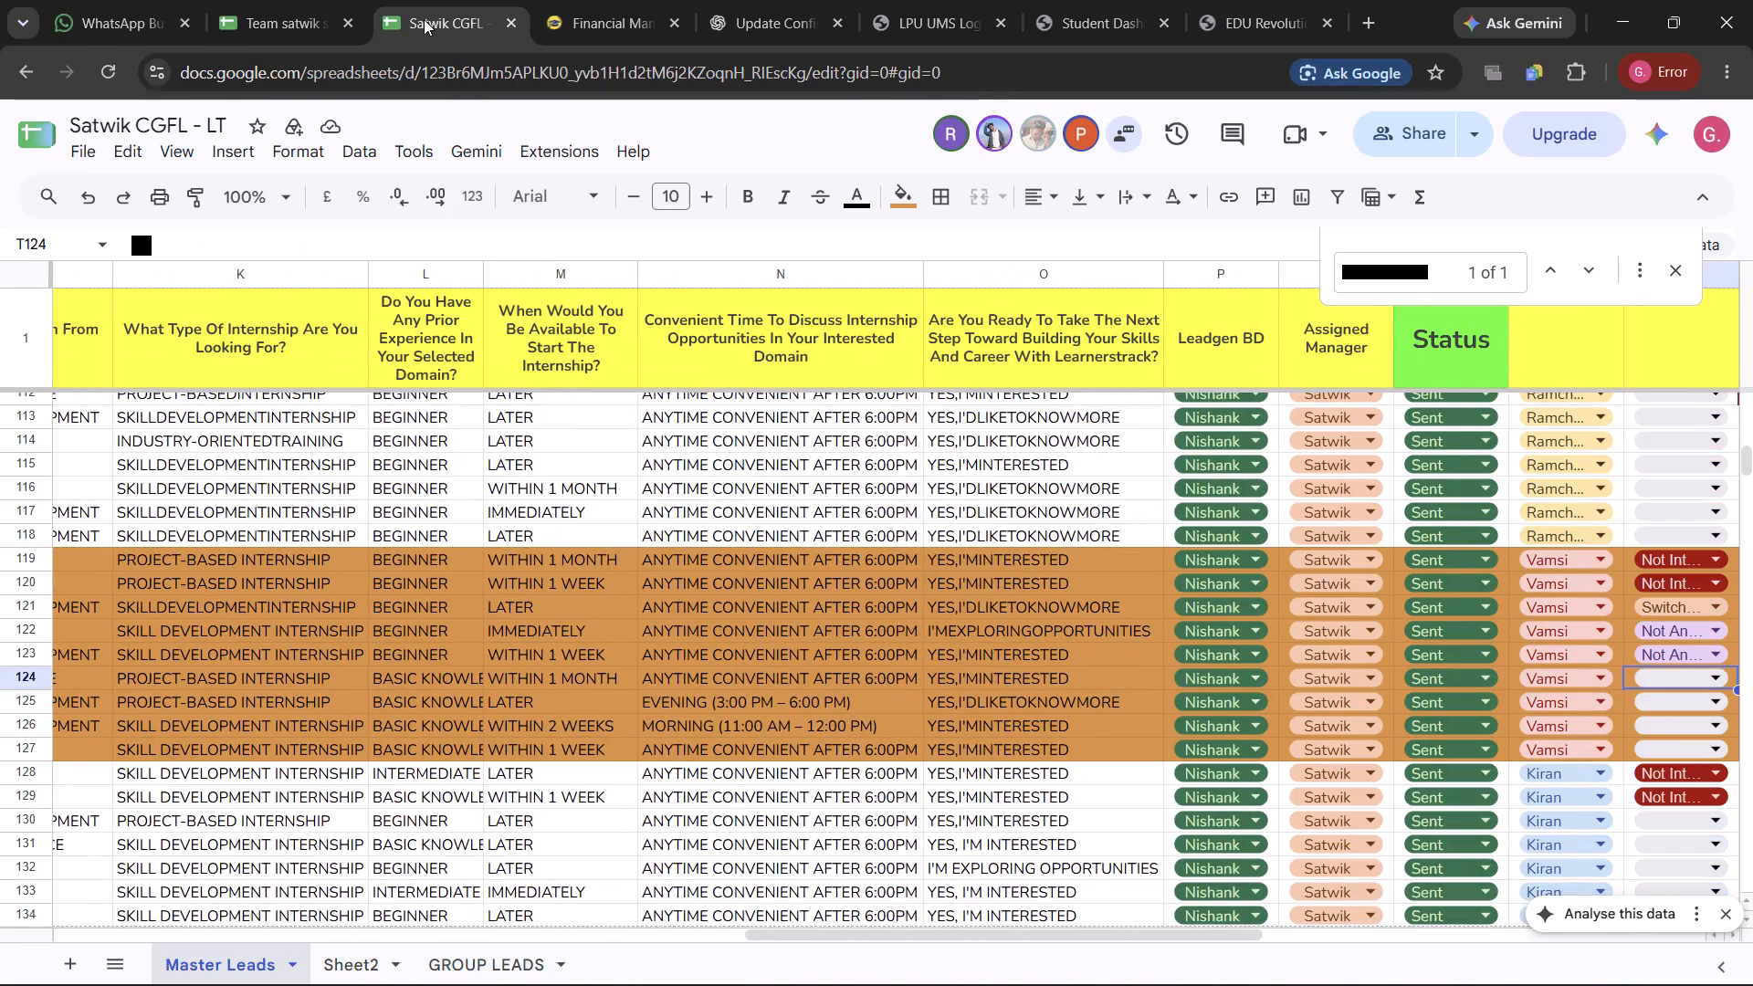
pyautogui.press('space')
pyautogui.press('Down')
pyautogui.press('Down')
pyautogui.press('Down')
pyautogui.press('Down')
pyautogui.press('Down')
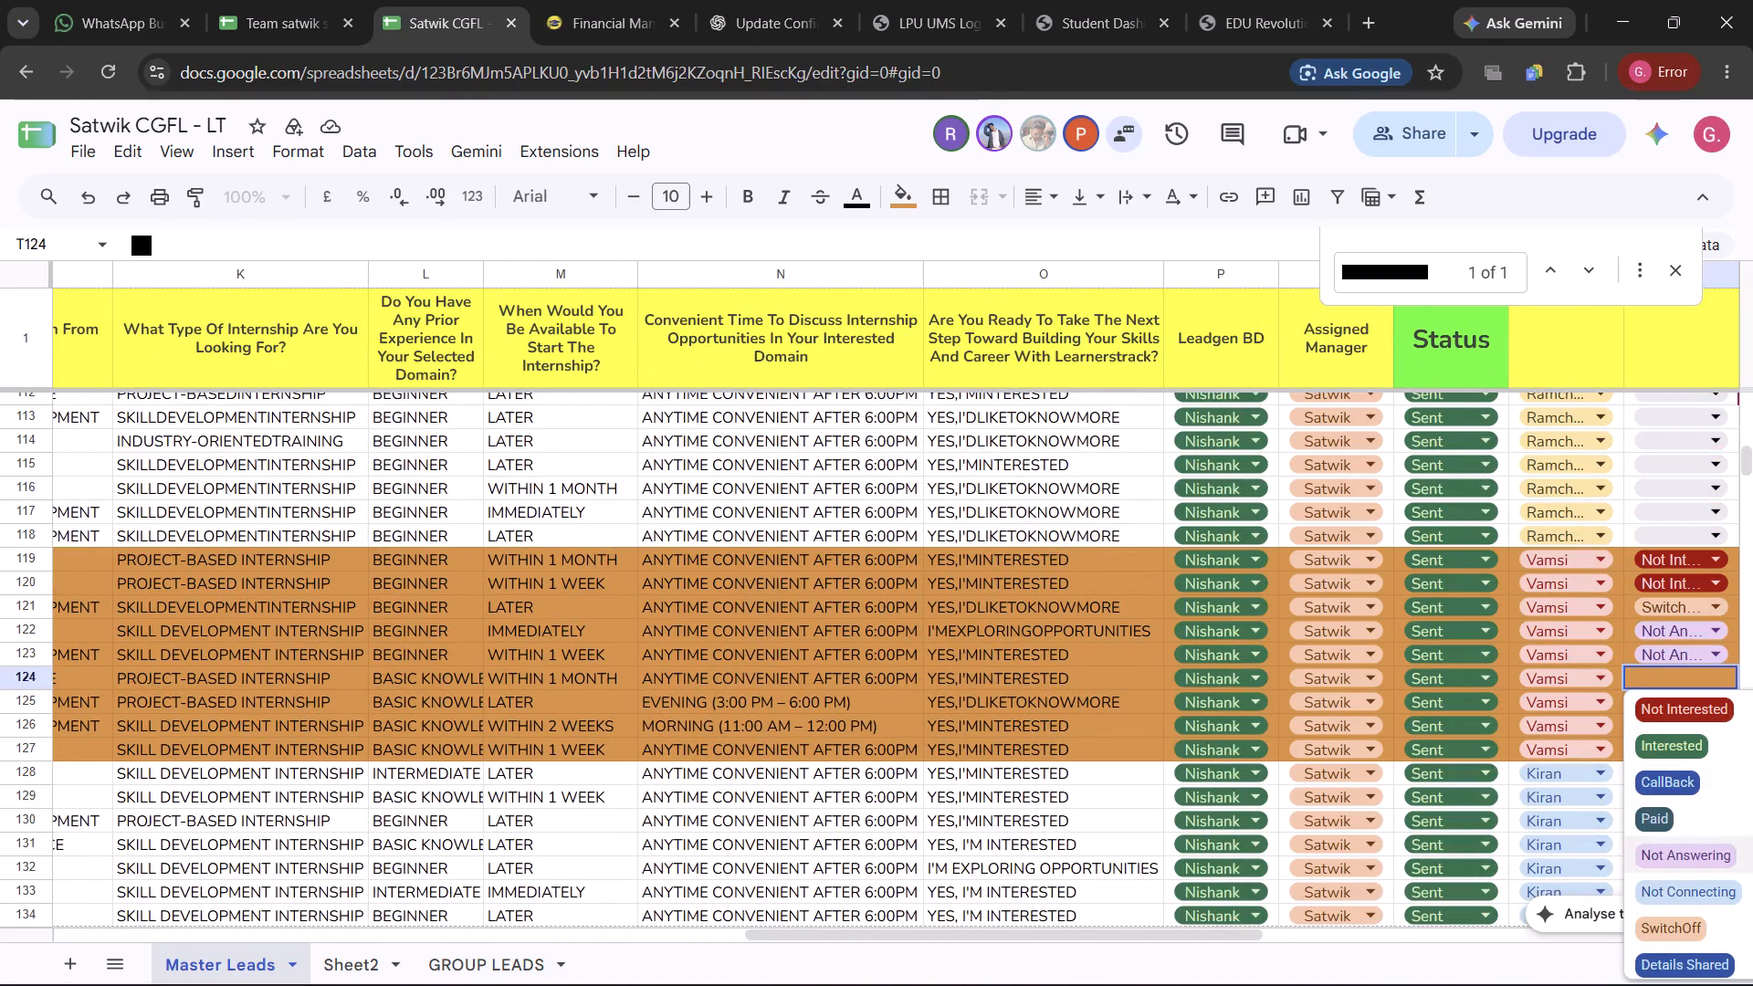
pyautogui.press('Up')
pyautogui.press('Return')
# Return to the contact details in row 125 and move on to the lead in row 126 for the call.
pyautogui.press('Left')
pyautogui.press('Left')
pyautogui.press('Left')
pyautogui.press('Left')
pyautogui.press('Left')
pyautogui.press('Left')
pyautogui.press('Left')
pyautogui.press('Left')
pyautogui.press('Left')
pyautogui.press('Left')
pyautogui.press('Left')
pyautogui.press('Left')
pyautogui.press('Left')
pyautogui.press('Left')
pyautogui.press('Left')
pyautogui.press('Left')
pyautogui.press('Left')
pyautogui.press('Left')
pyautogui.press('Left')
pyautogui.press('Left')
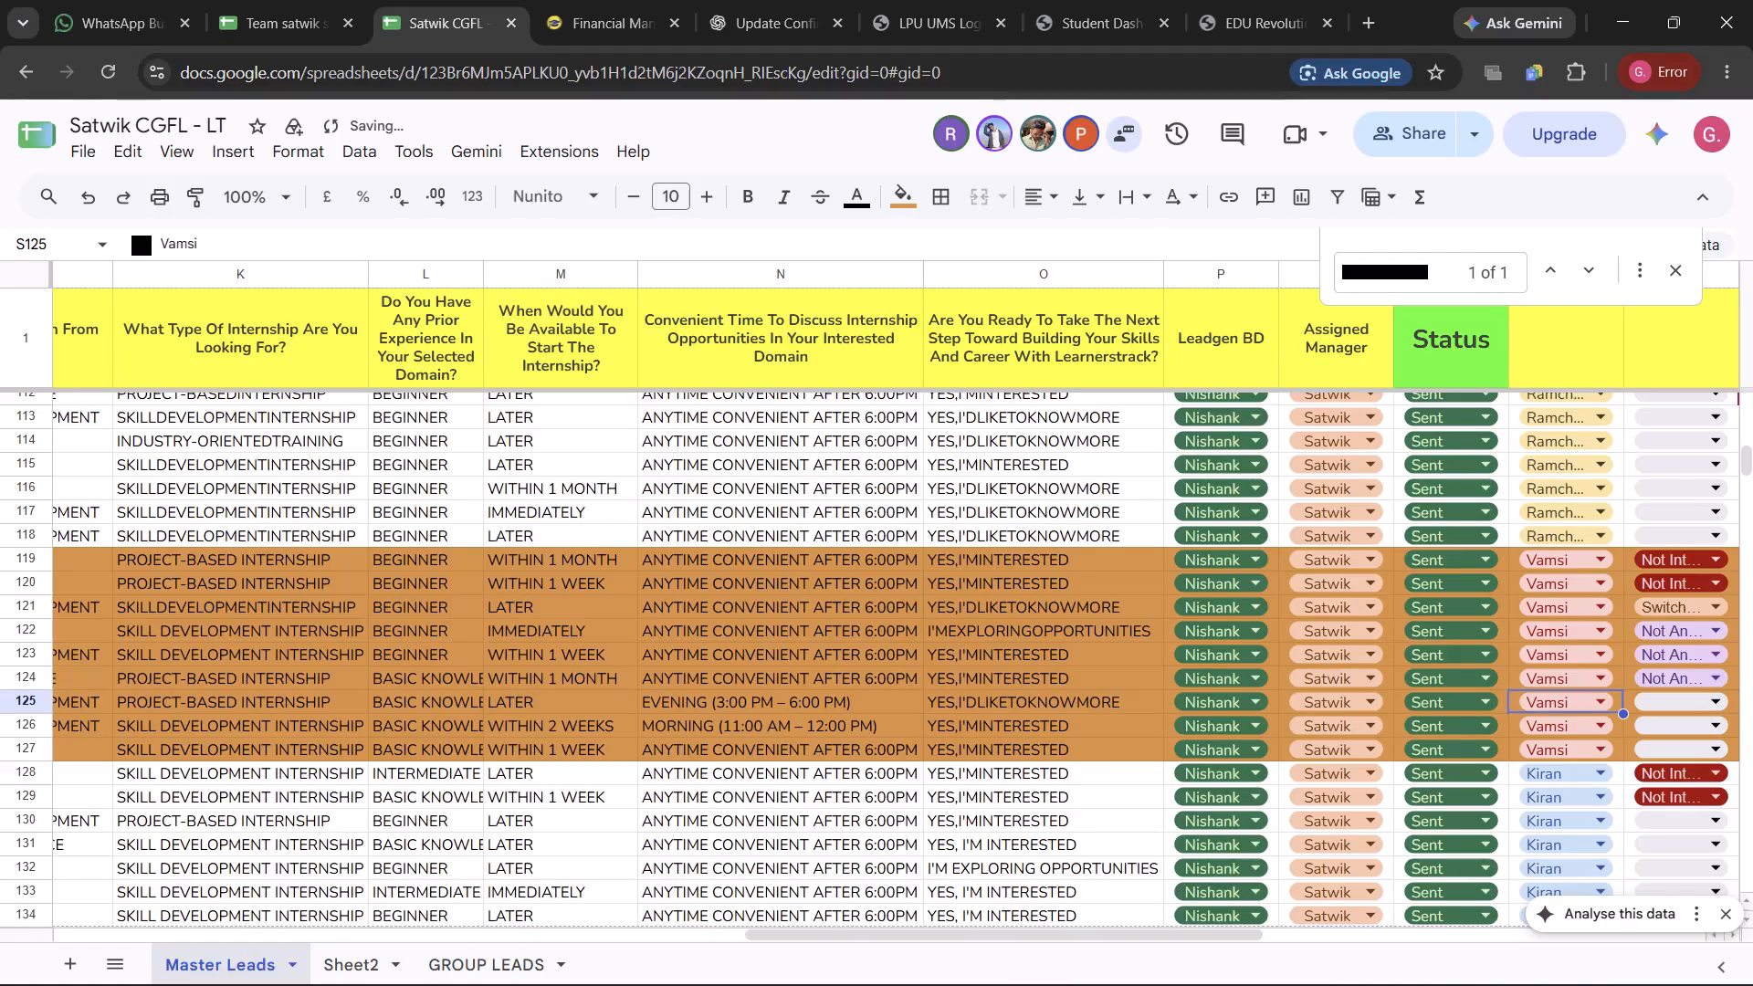
pyautogui.press('Right')
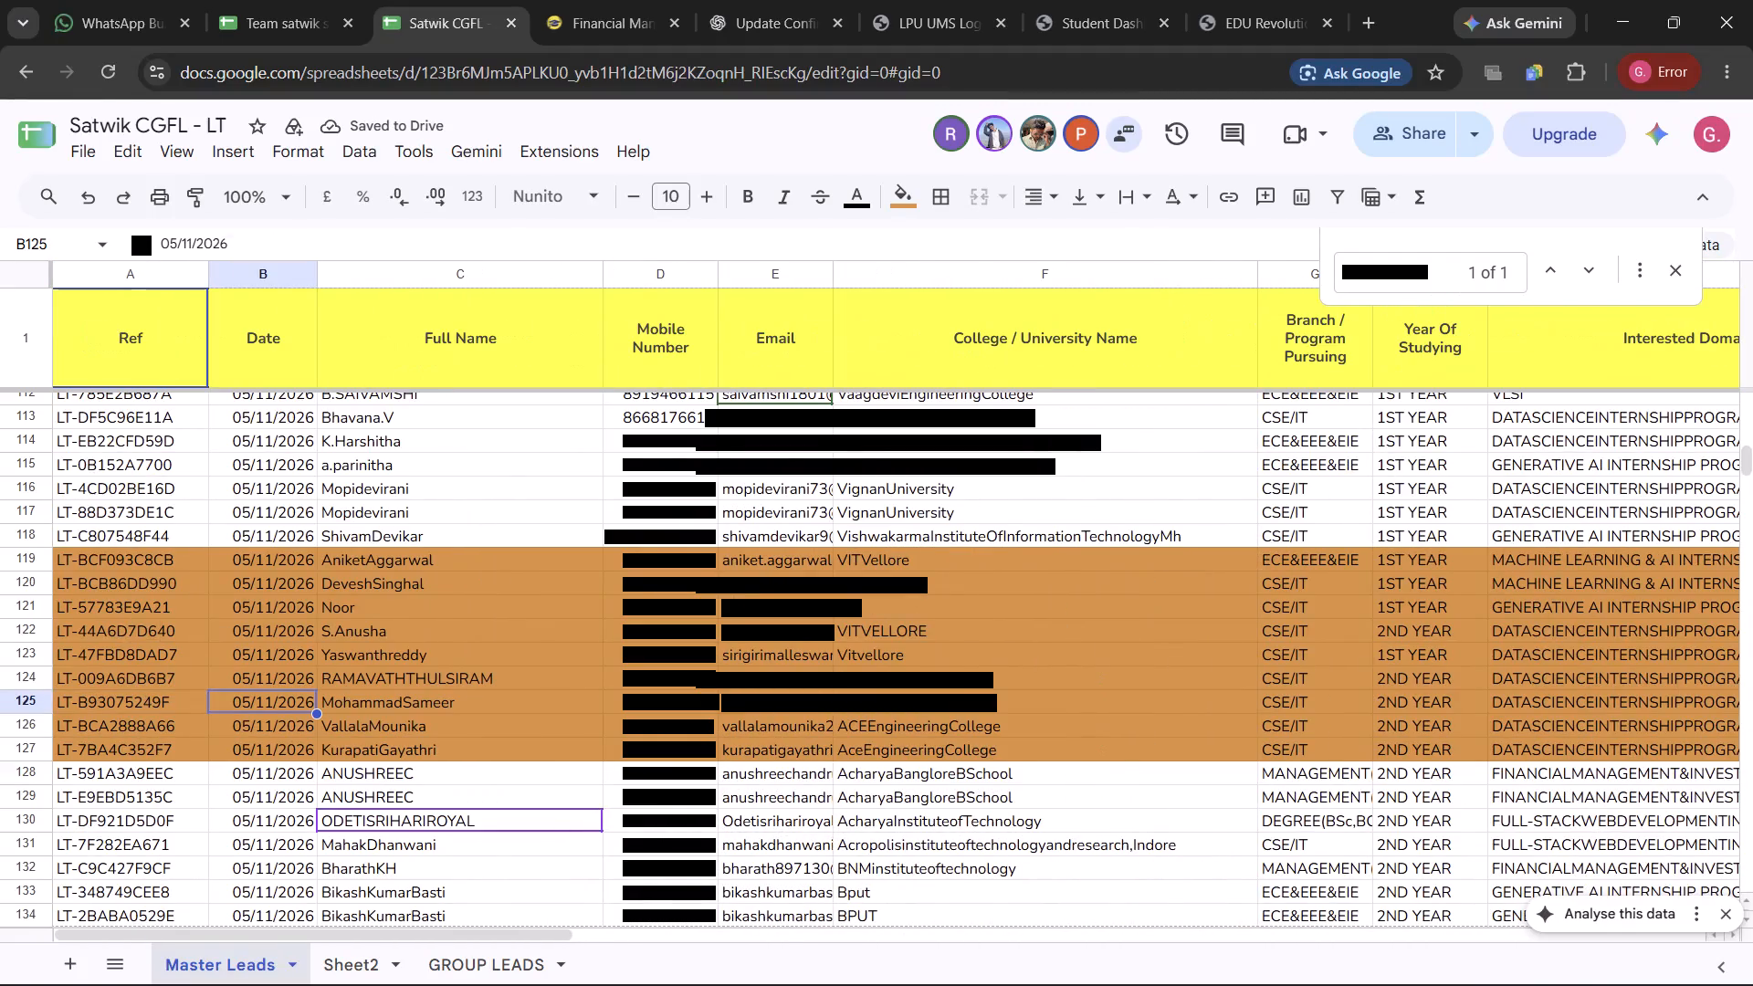
pyautogui.press('Right')
pyautogui.press('Down')
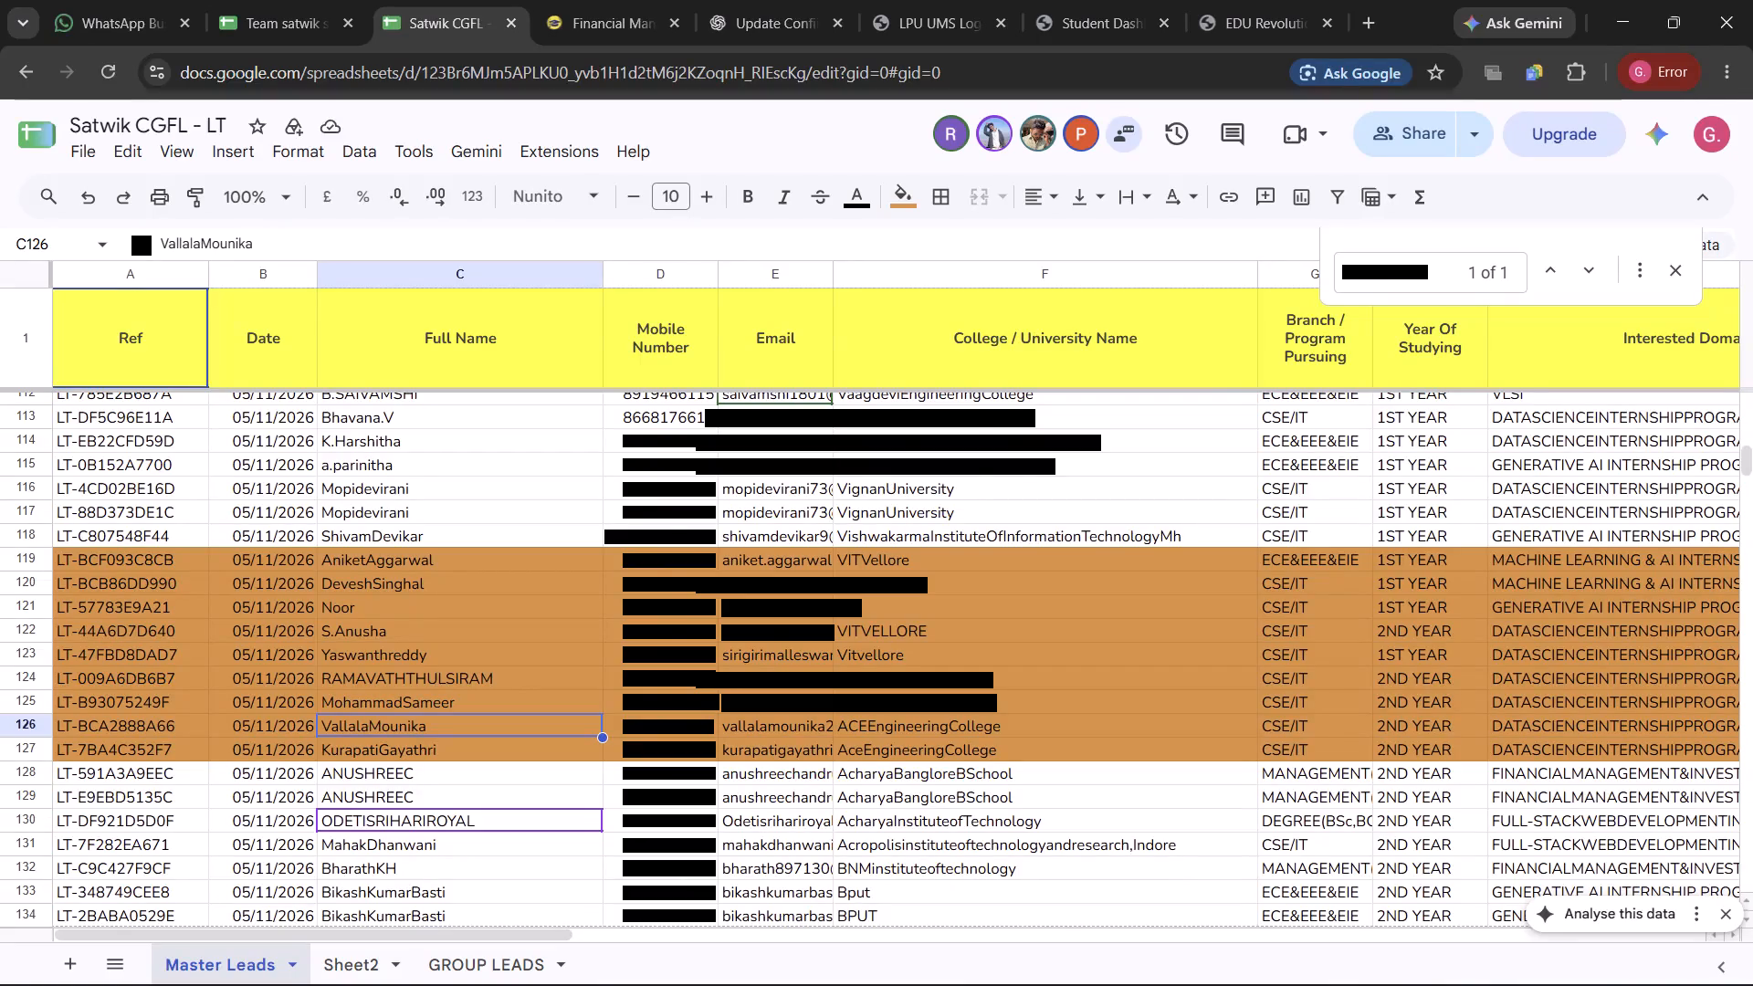
# Check the first call status cell of the lead in row 126, then return to that row's contact details.
pyautogui.press('Right')
pyautogui.press('Right')
pyautogui.press('Right')
pyautogui.press('Right')
pyautogui.press('Right')
pyautogui.press('Right')
pyautogui.press('Right')
pyautogui.press('Right')
pyautogui.press('Right')
pyautogui.press('Right')
pyautogui.press('Right')
pyautogui.press('Right')
pyautogui.press('Right')
pyautogui.press('Right')
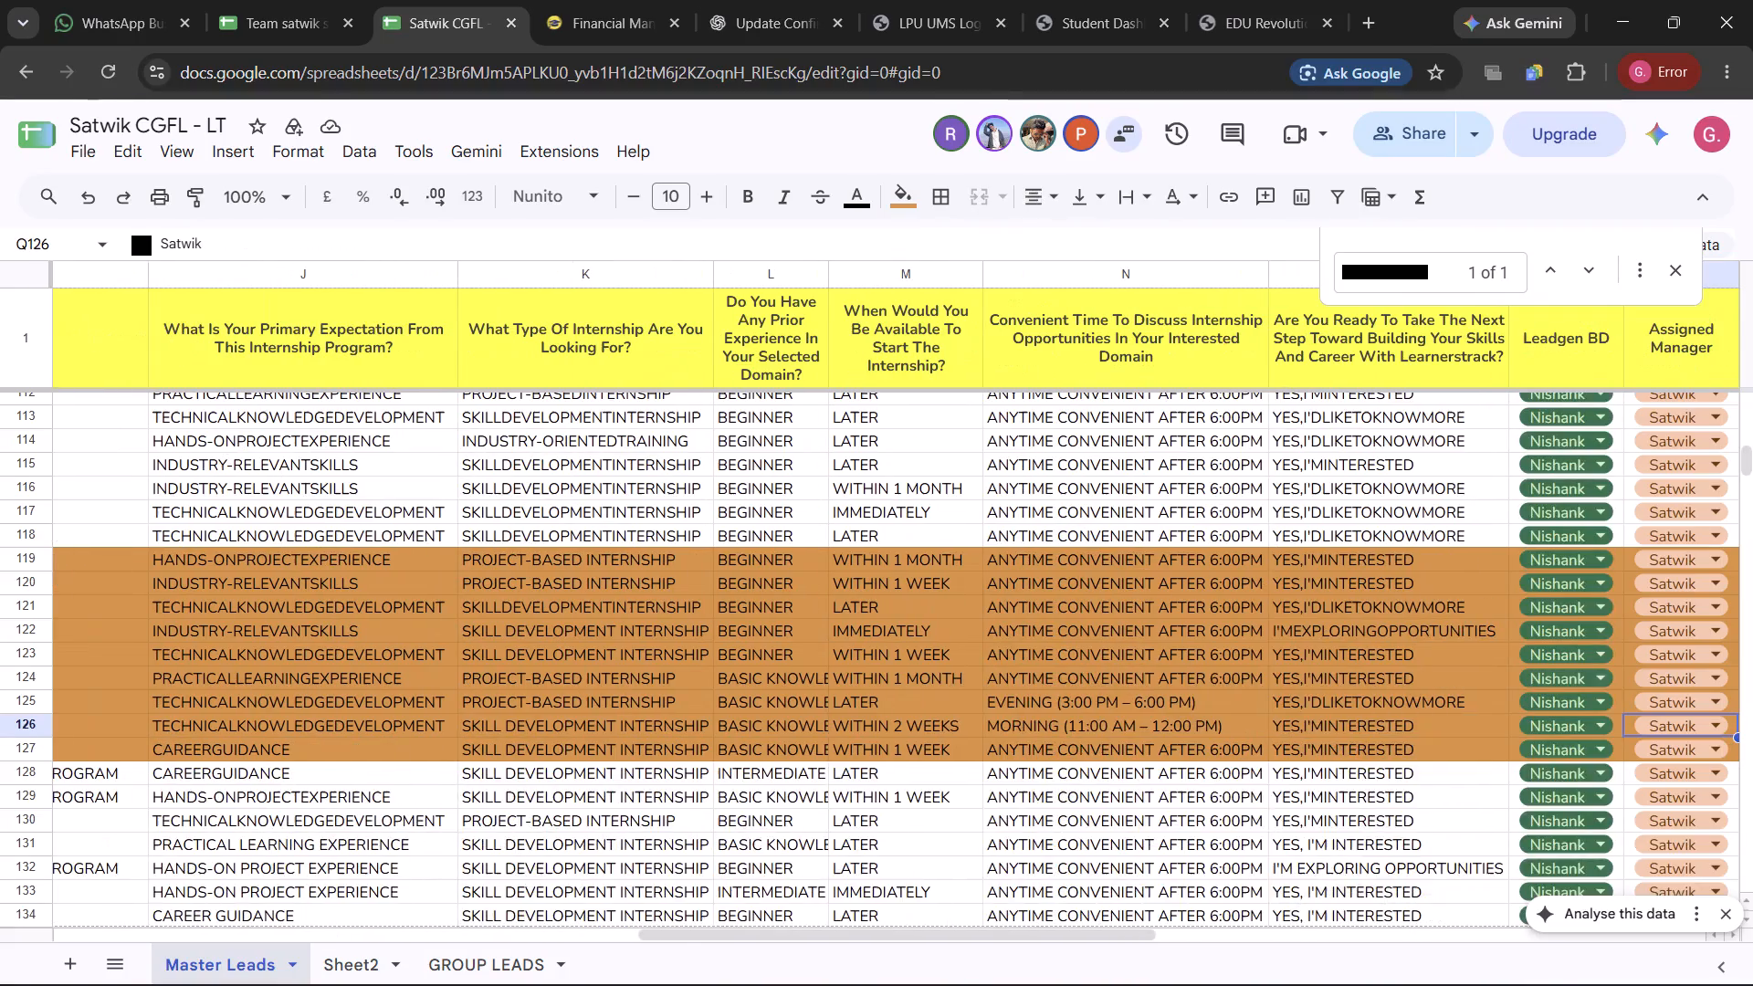
pyautogui.press('Right')
pyautogui.press('Right')
pyautogui.press('Right')
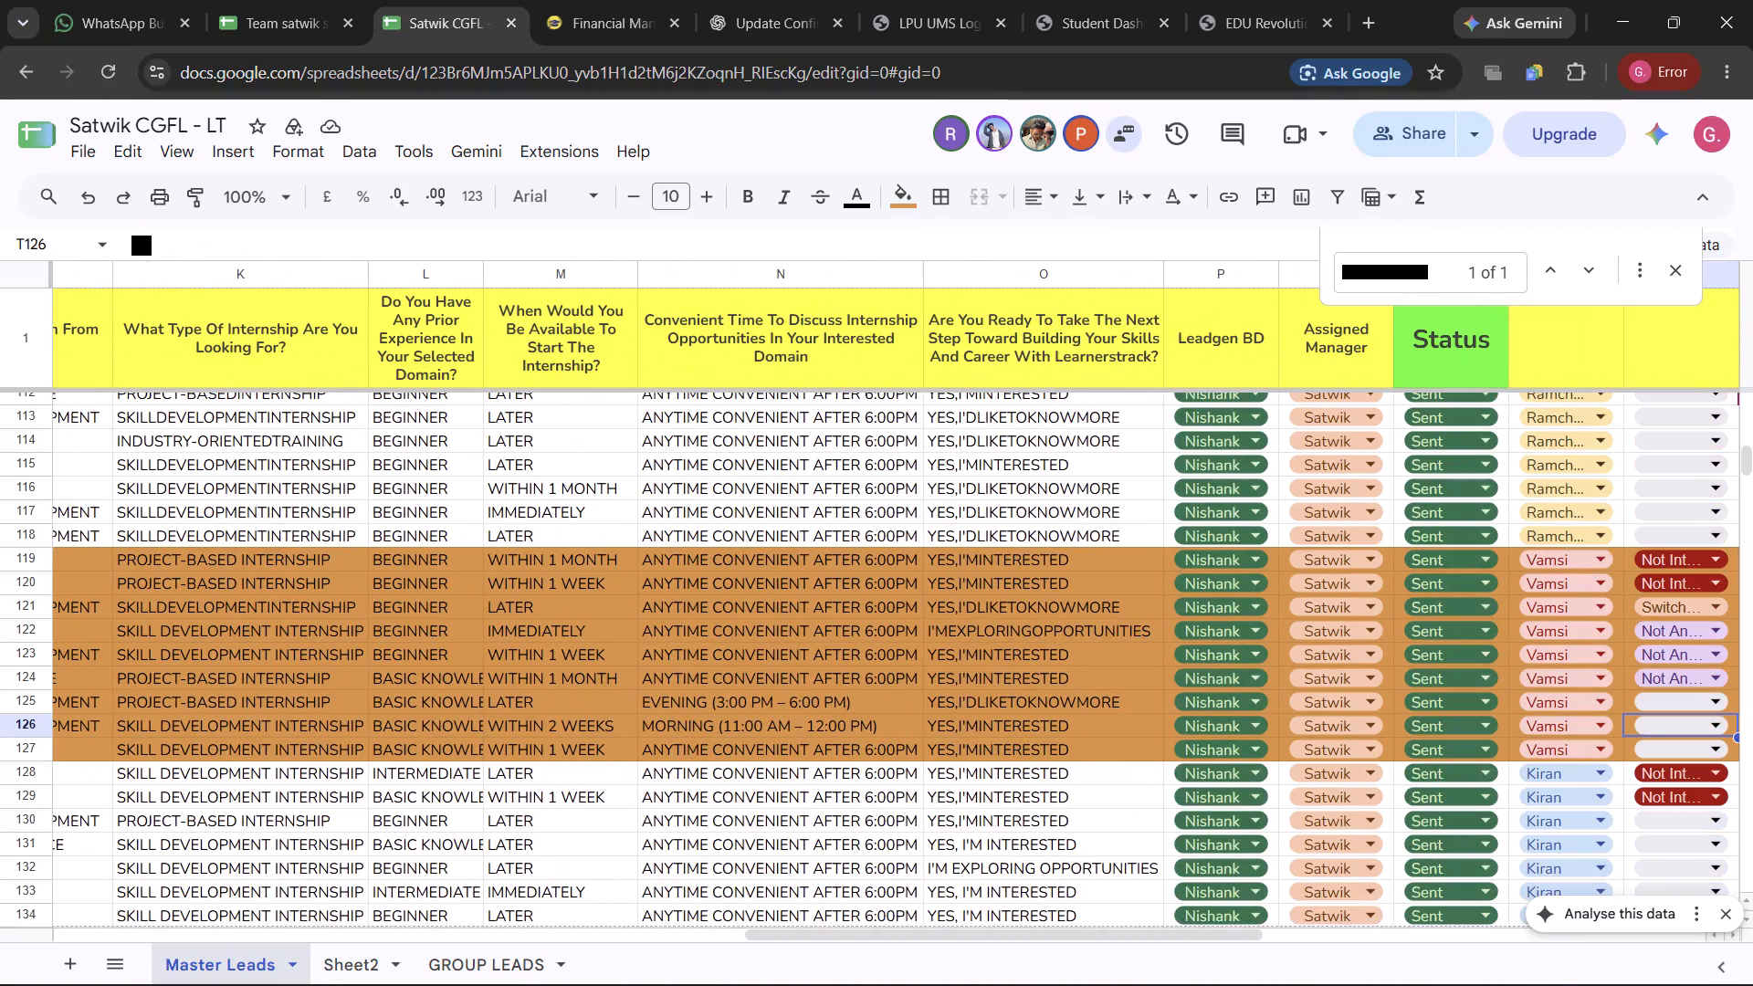
pyautogui.press('Left')
pyautogui.press('Left')
pyautogui.press('Left')
pyautogui.press('Left')
pyautogui.press('Left')
pyautogui.press('Left')
pyautogui.press('Left')
pyautogui.press('Left')
pyautogui.press('Left')
pyautogui.press('Left')
pyautogui.press('Left')
pyautogui.press('Left')
pyautogui.press('Left')
pyautogui.press('Left')
pyautogui.press('Left')
pyautogui.press('Left')
pyautogui.press('Left')
pyautogui.press('Left')
pyautogui.press('Left')
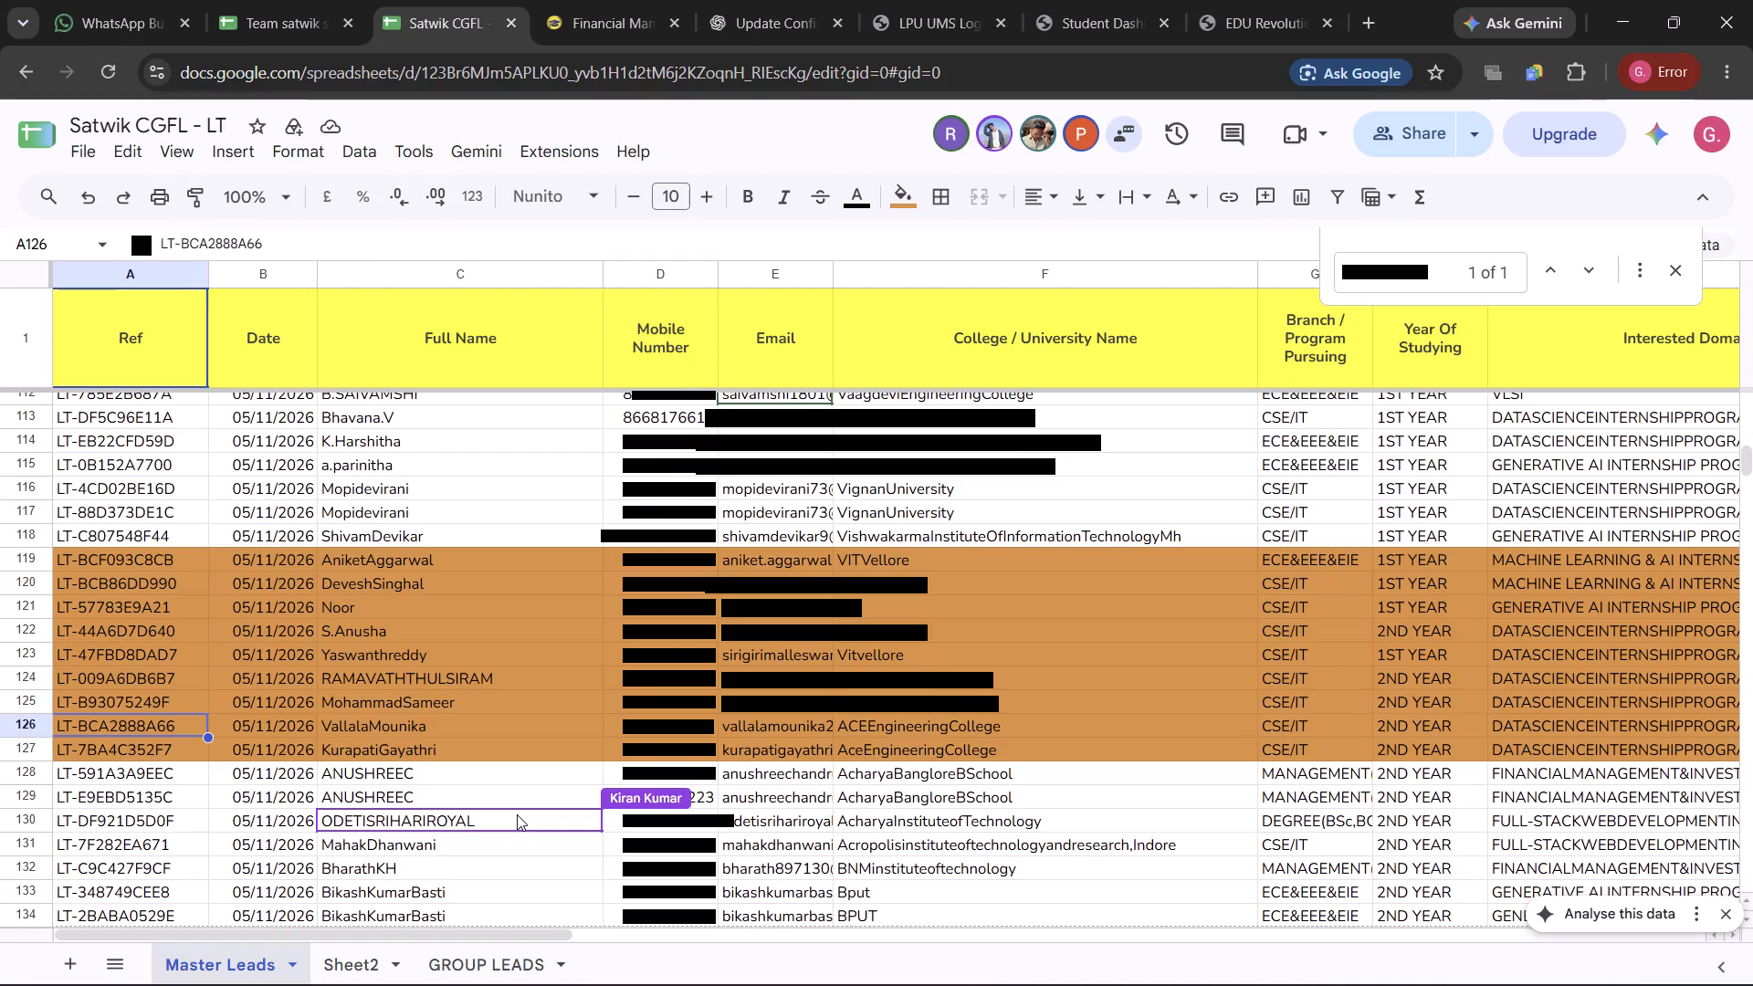
# Look over the assigned leads, call statuses and comments around rows 102 to 134, including the comment cell in row 112.
pyautogui.scroll(-1, 517, 814)
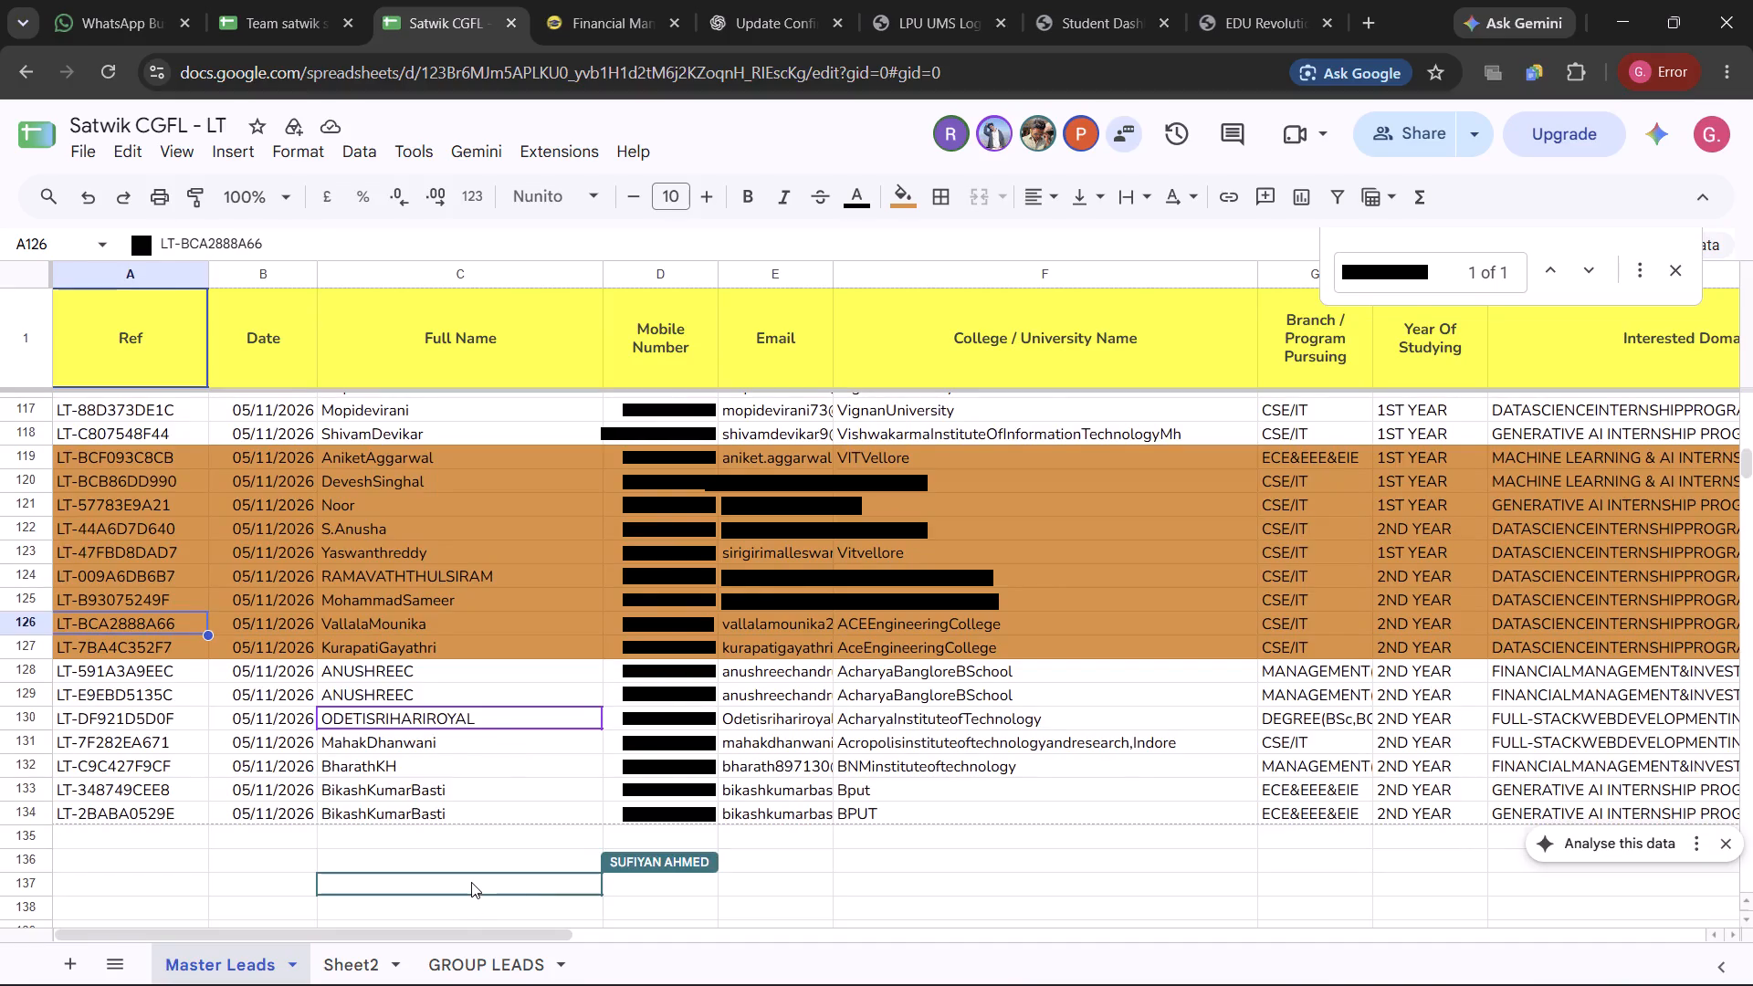
pyautogui.scroll(-3, 471, 882)
pyautogui.hscroll(-5, 471, 882)
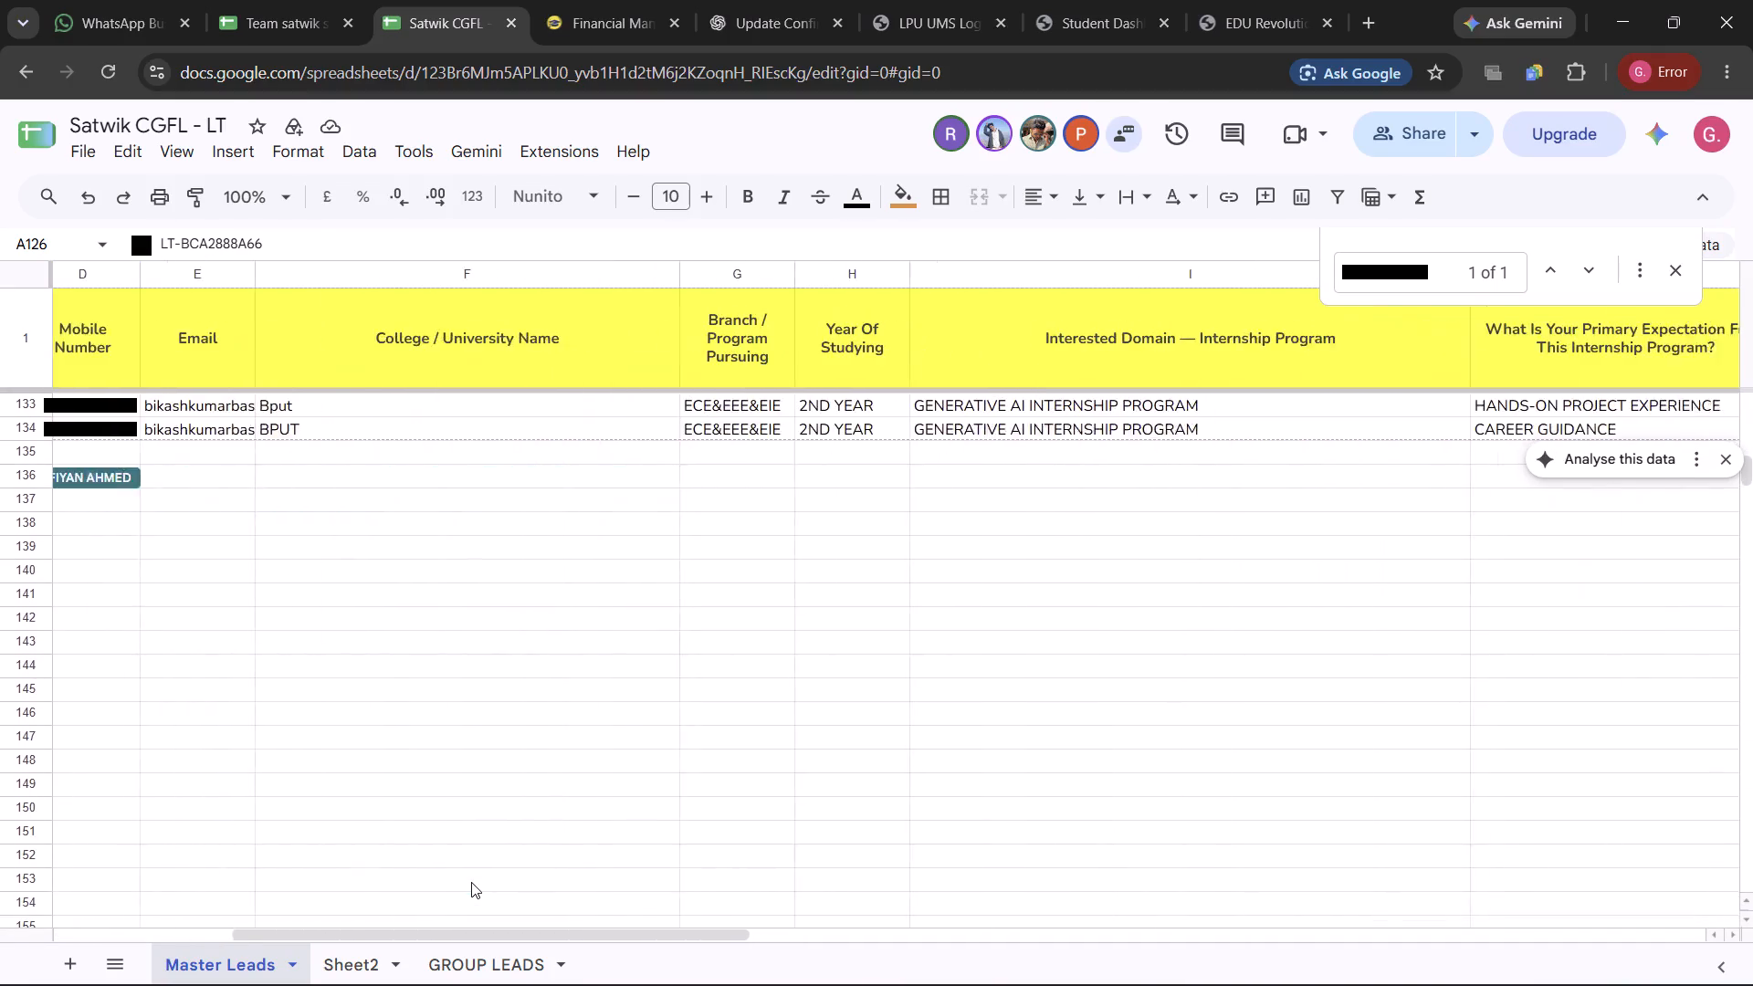
pyautogui.scroll(4, 471, 882)
pyautogui.hscroll(-13, 471, 882)
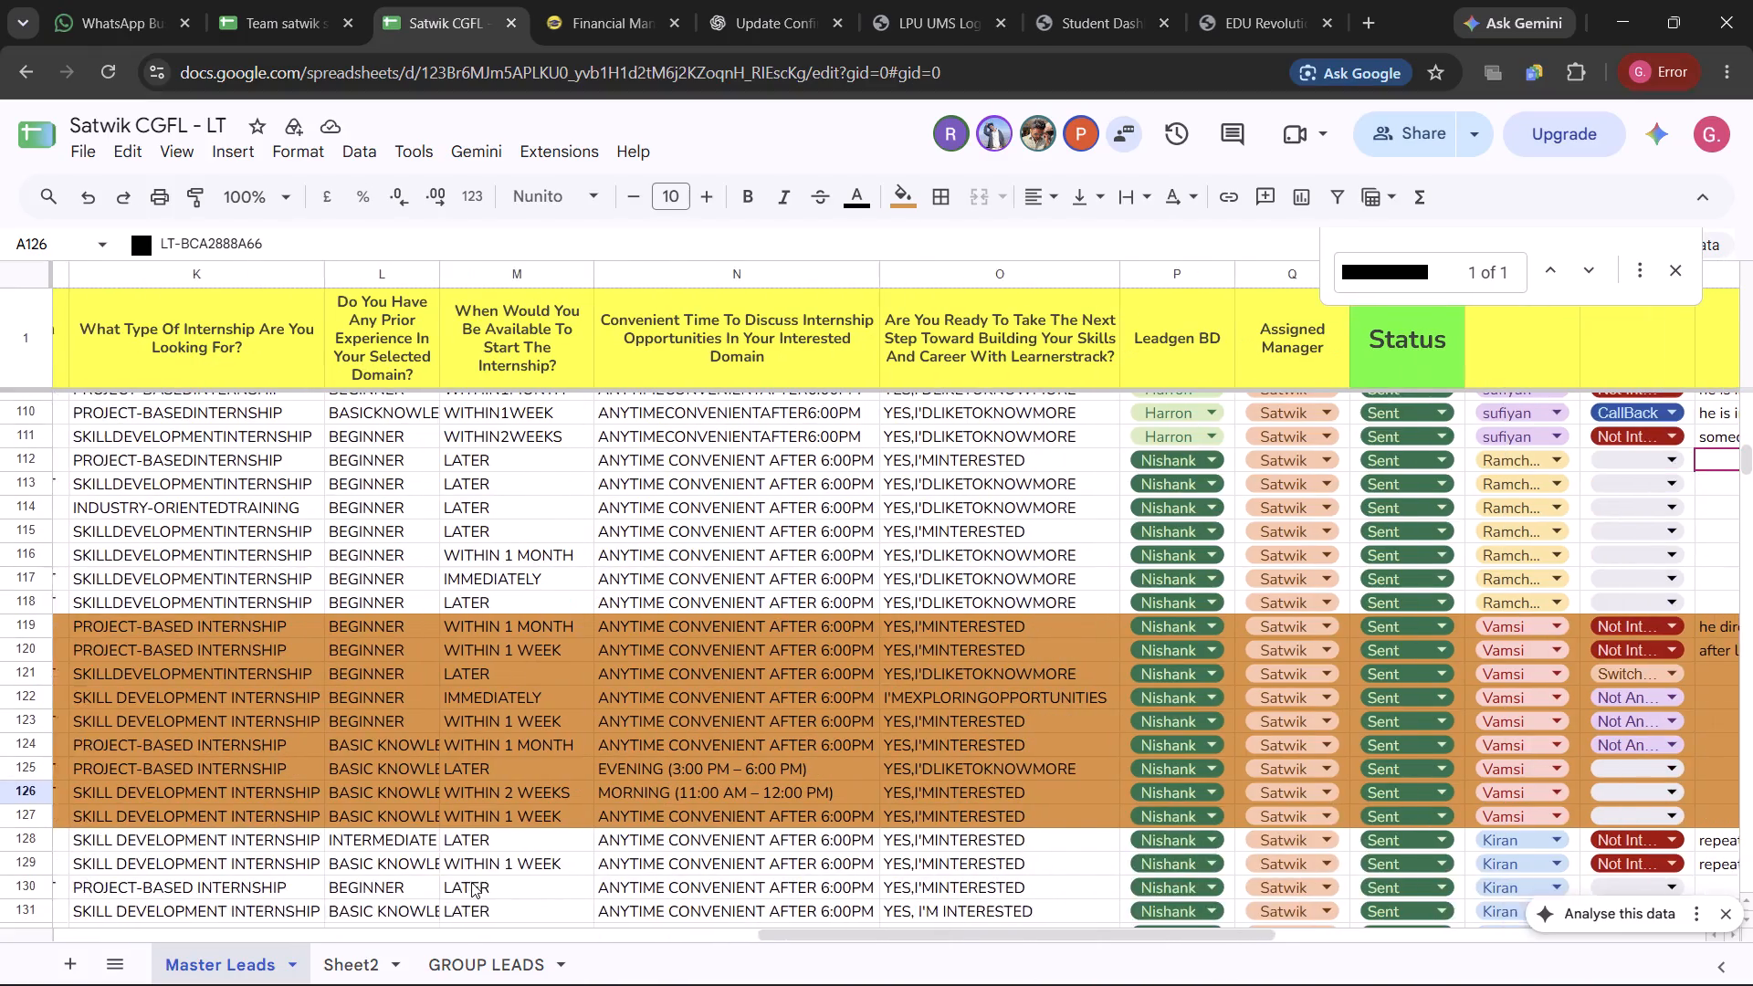
pyautogui.hscroll(-2, 471, 882)
pyautogui.scroll(-3, 471, 882)
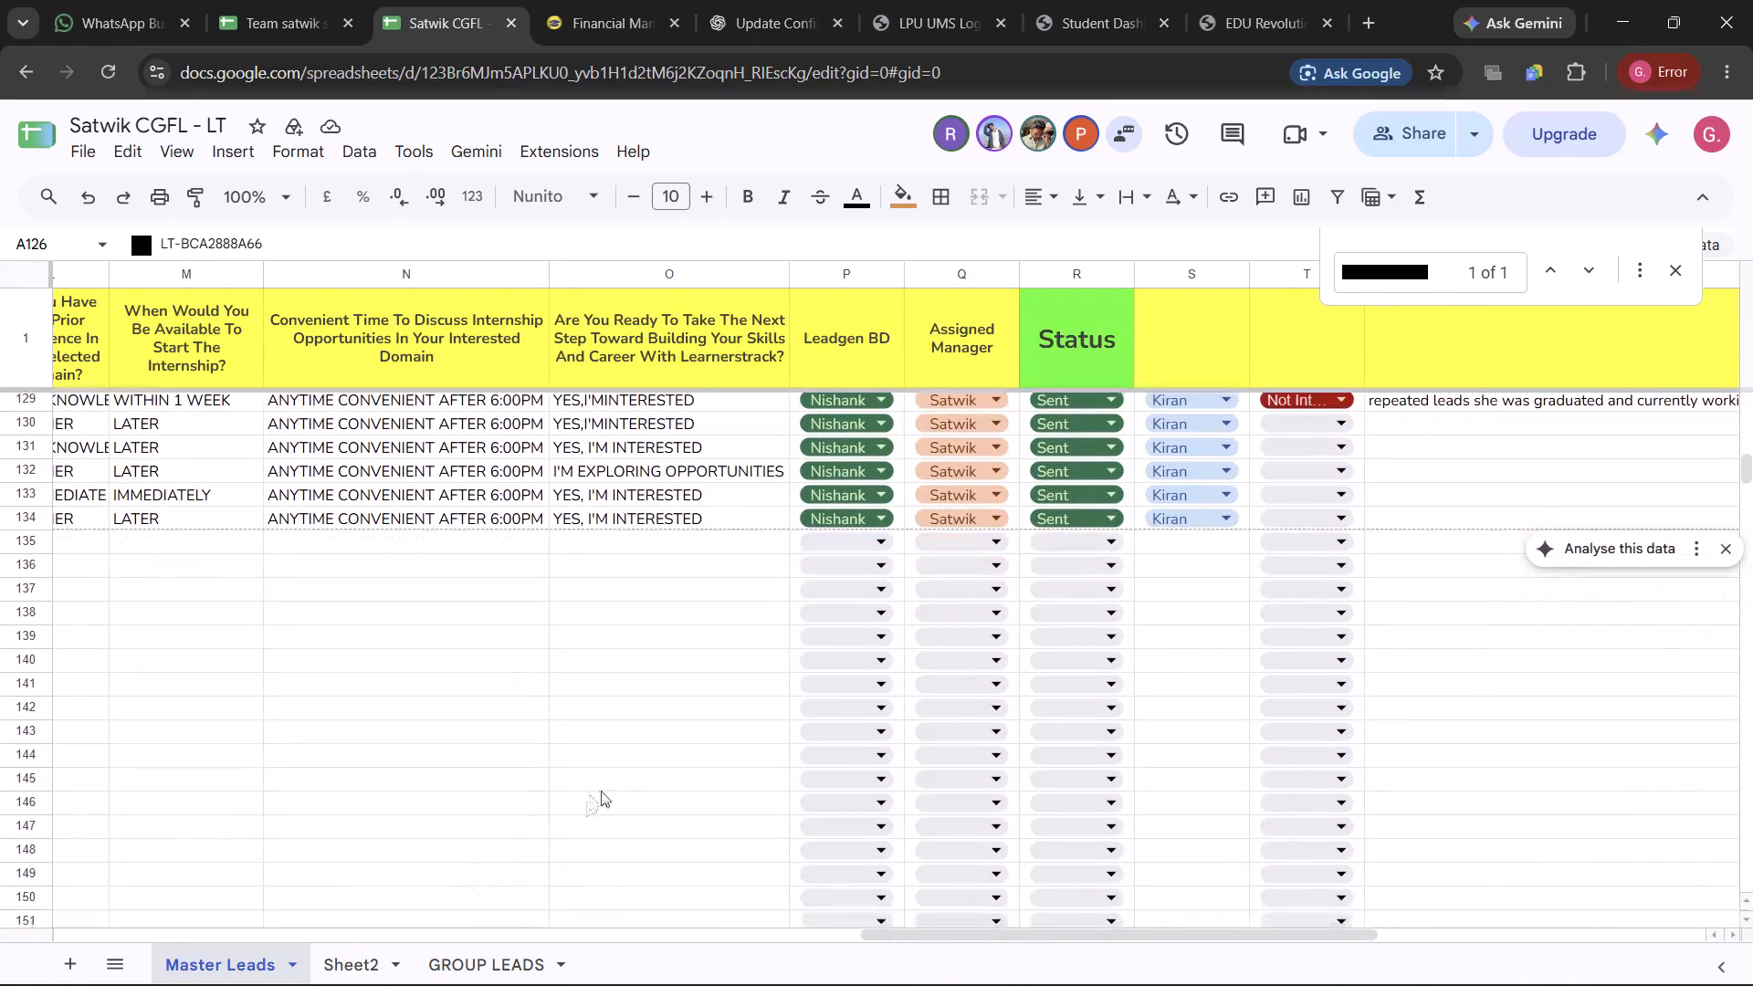
pyautogui.scroll(3, 551, 739)
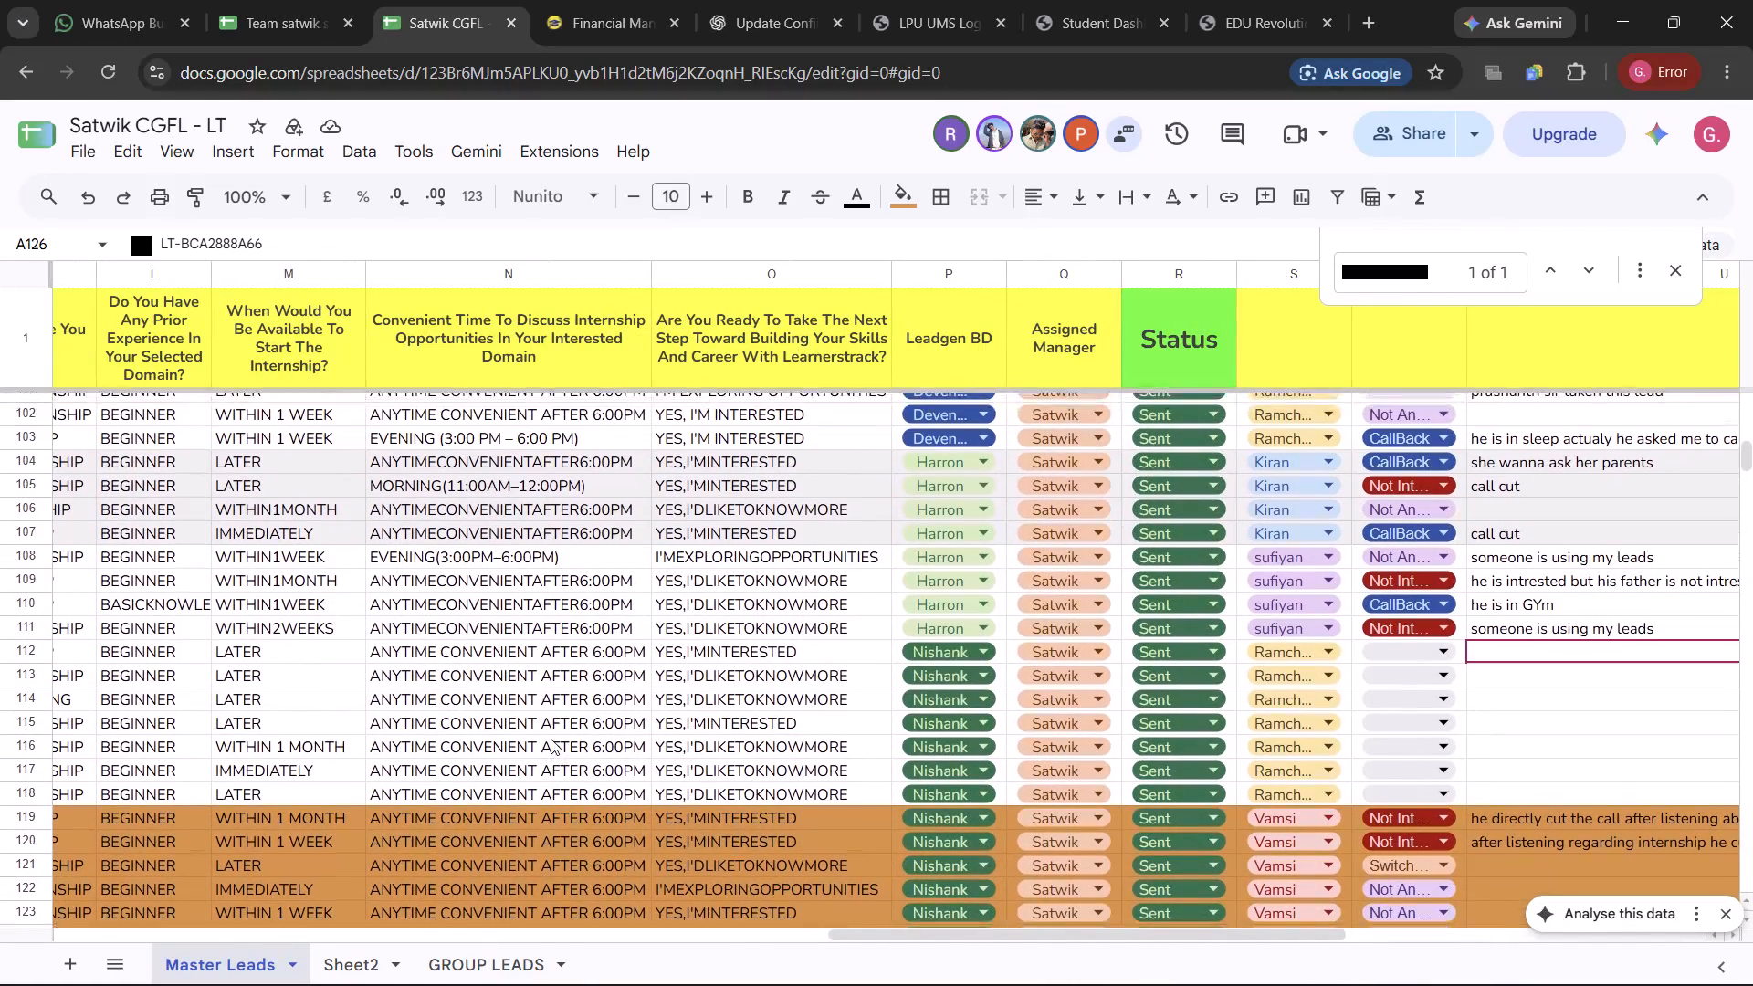
pyautogui.scroll(-1, 551, 739)
pyautogui.hscroll(1, 551, 739)
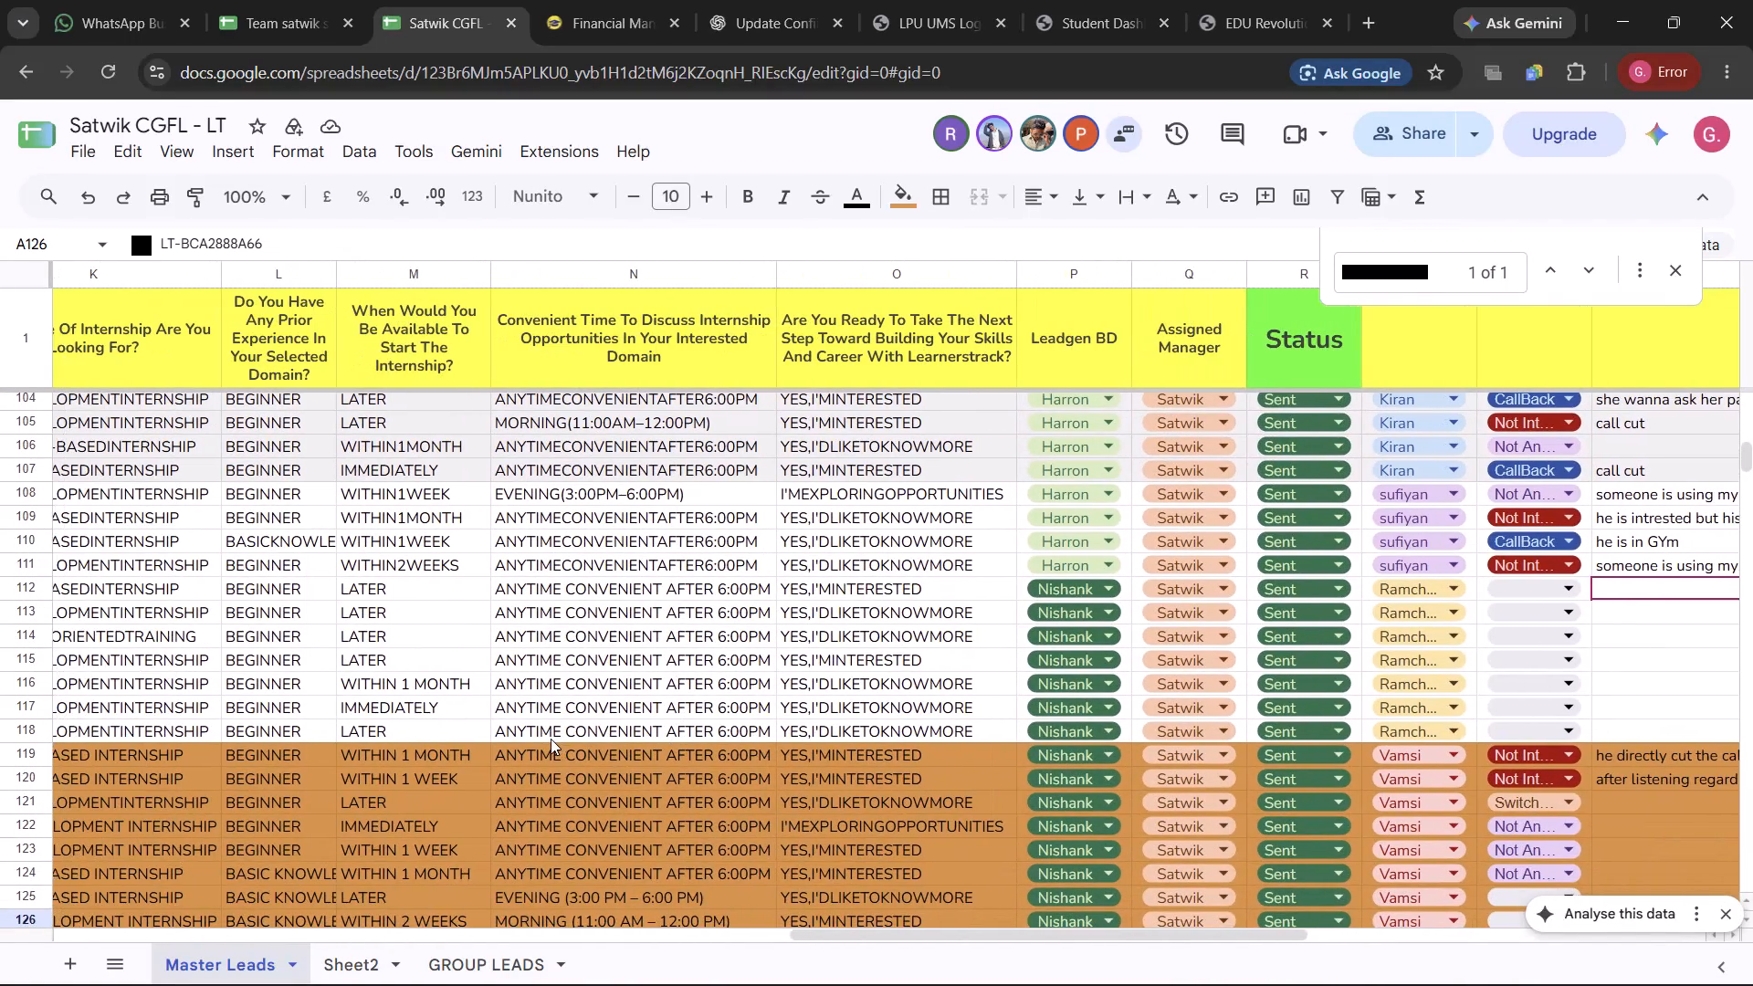
pyautogui.hscroll(1, 551, 739)
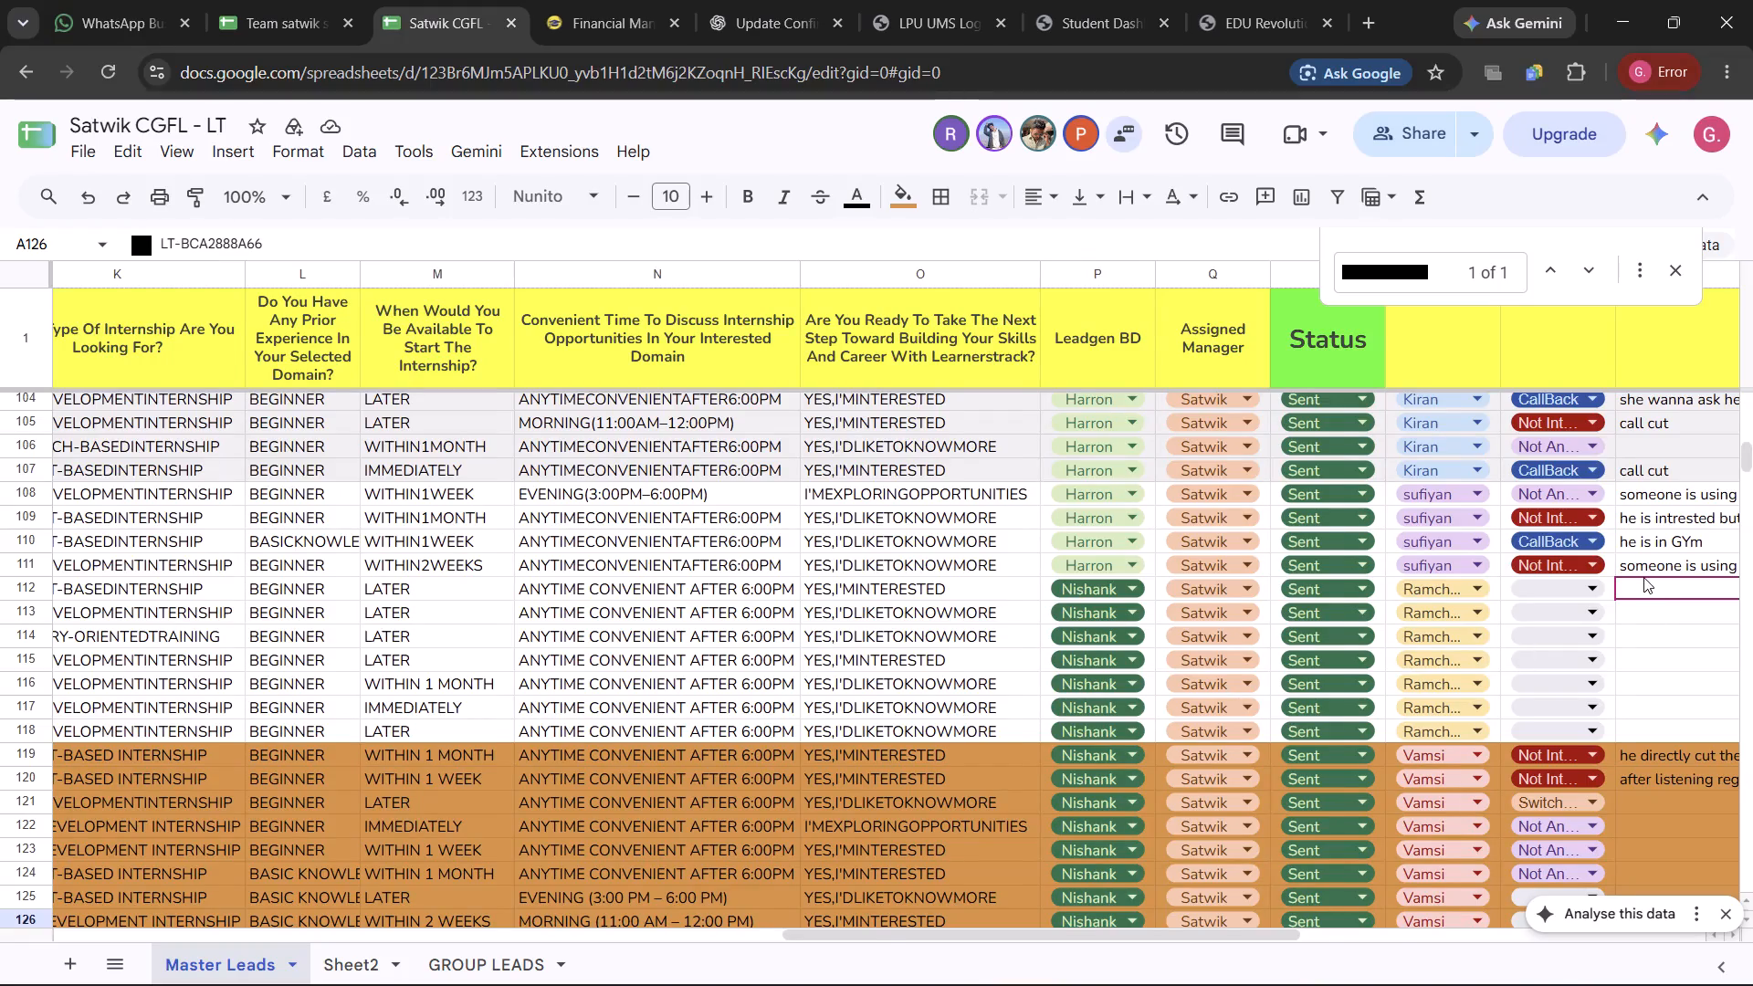
pyautogui.hscroll(-4, 1643, 577)
pyautogui.hscroll(-3, 1534, 603)
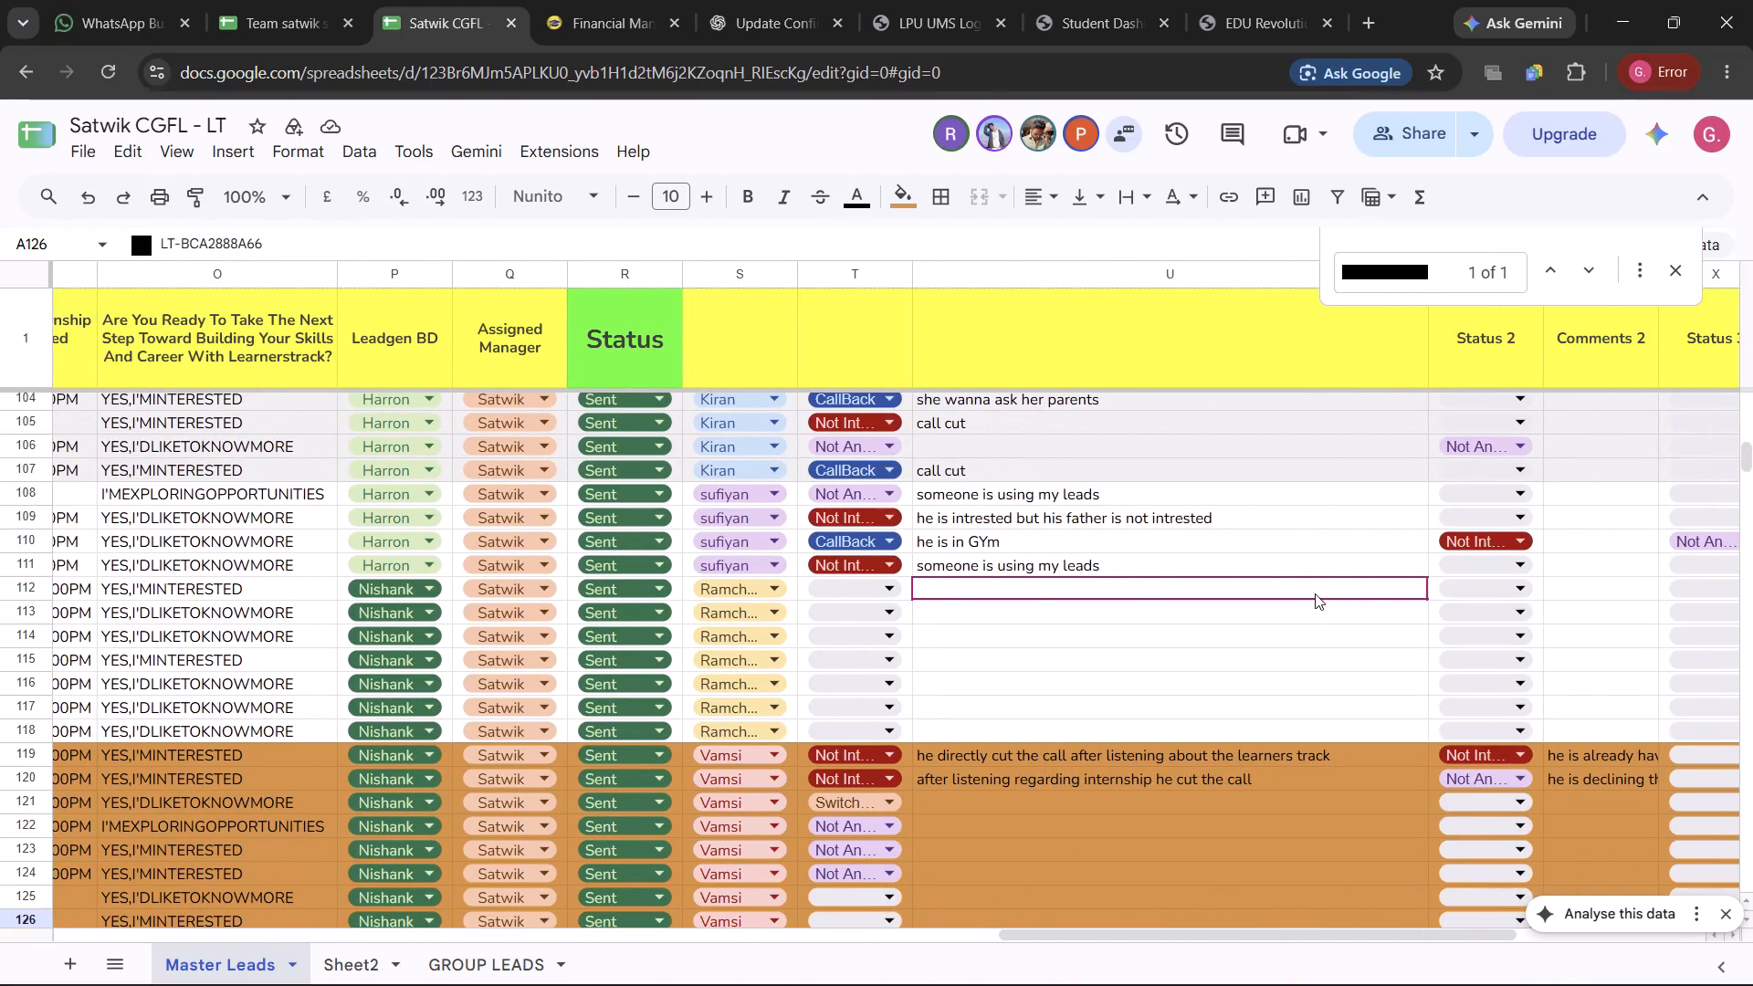
pyautogui.click(1315, 593)
pyautogui.hscroll(6, 1315, 593)
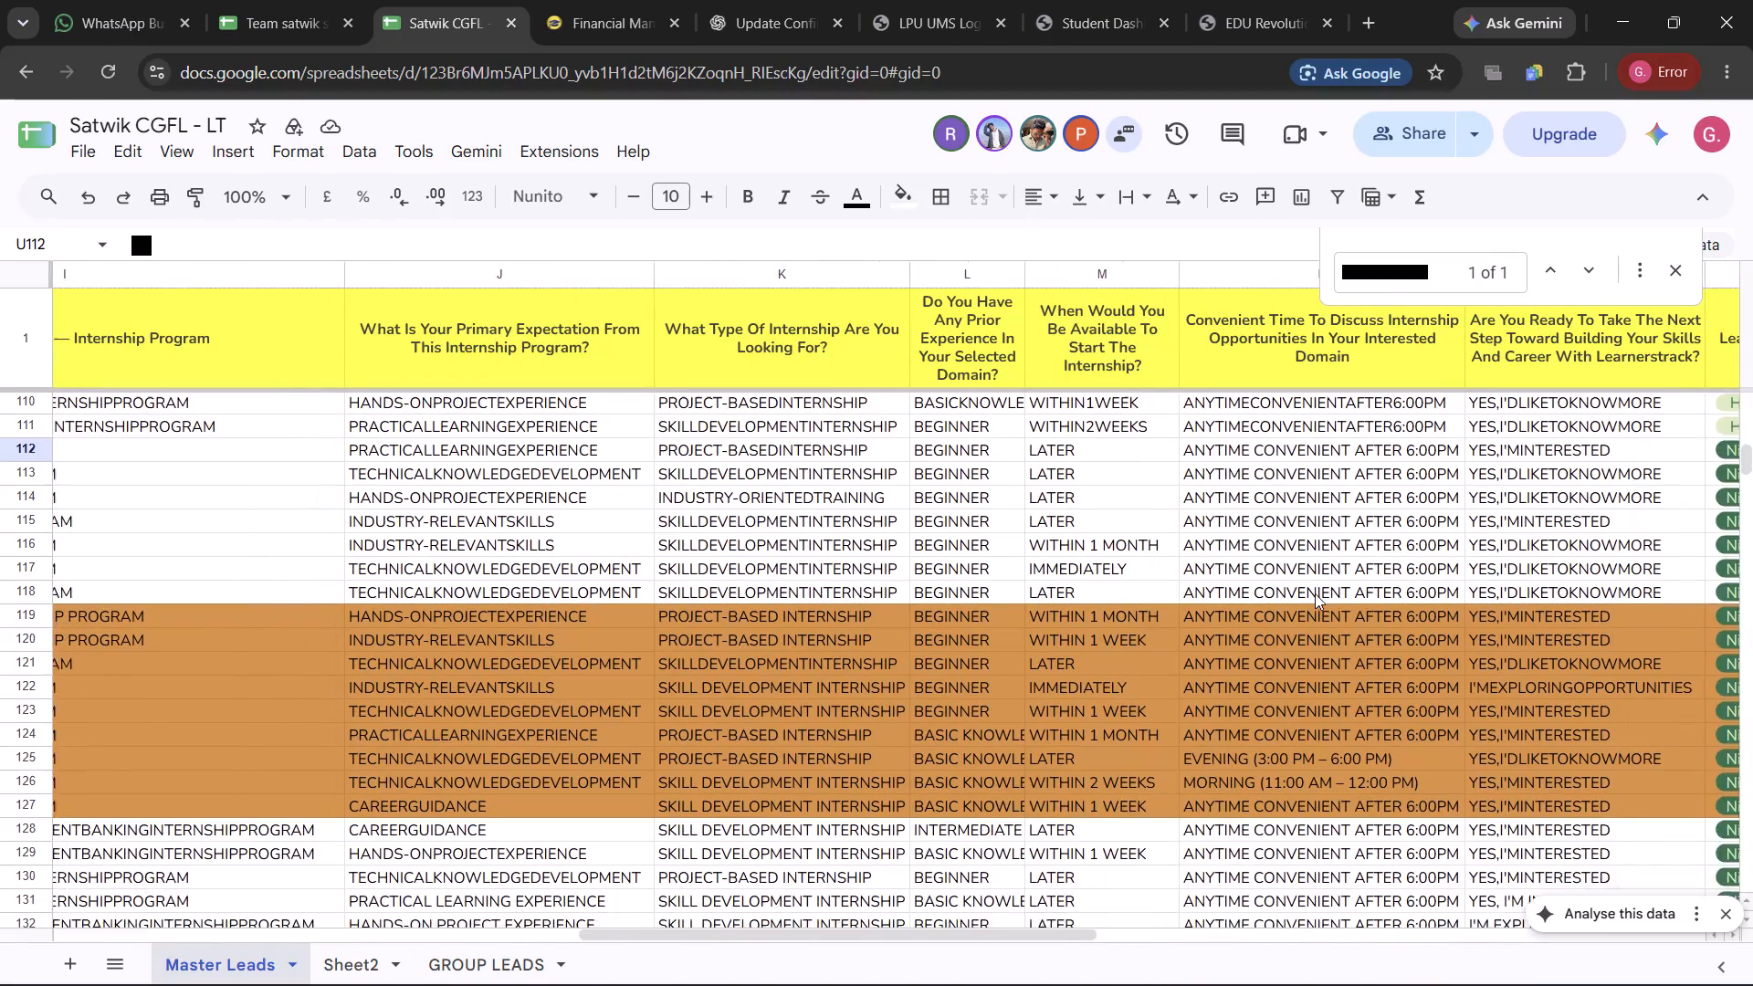
pyautogui.hscroll(4, 927, 709)
pyautogui.scroll(-1, 927, 709)
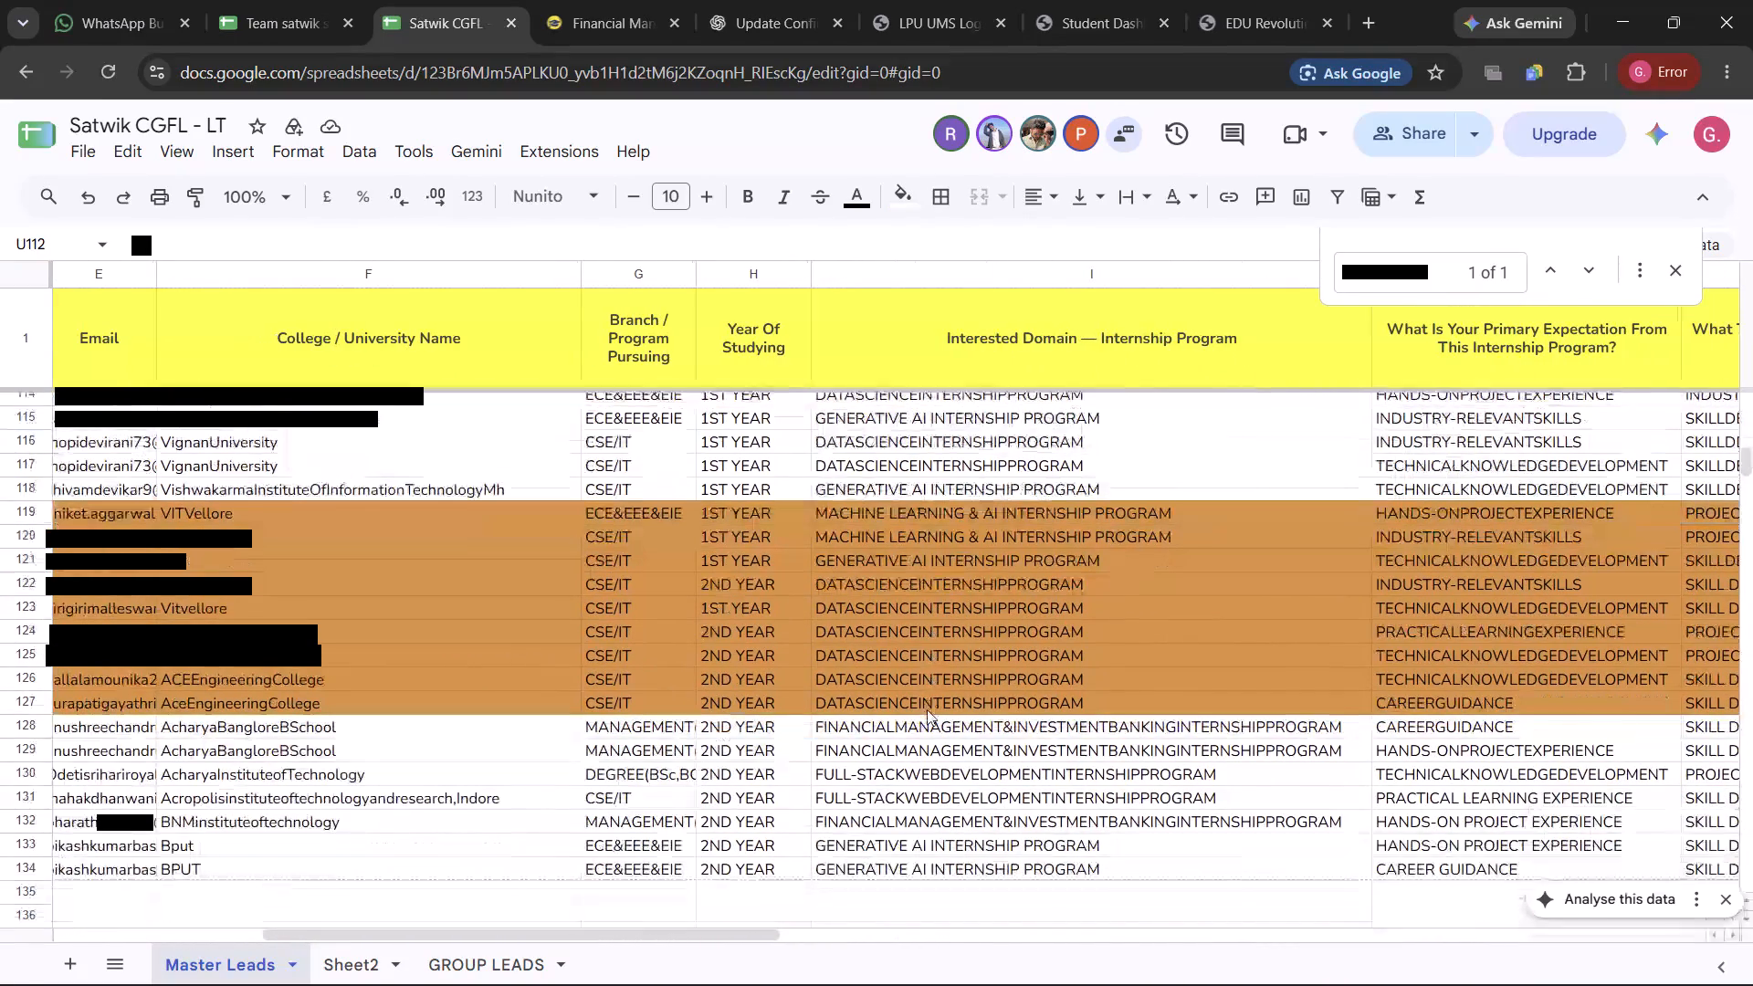
pyautogui.scroll(-1, 927, 709)
pyautogui.hscroll(6, 282, 667)
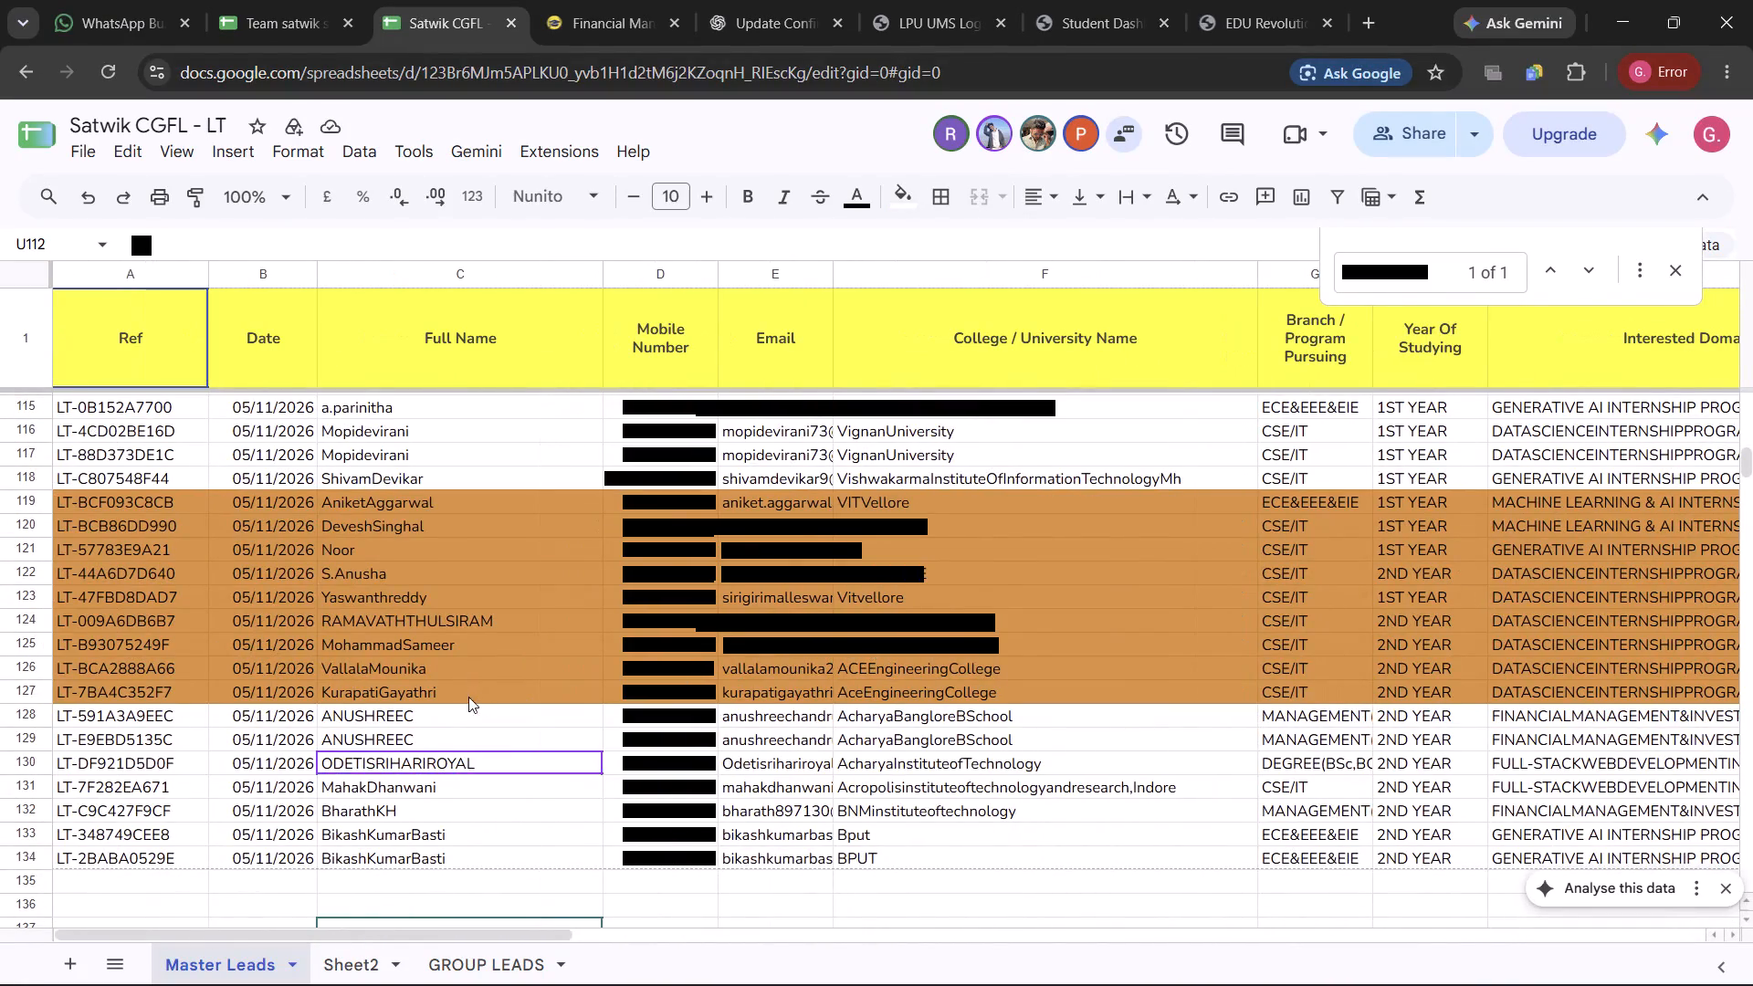
# Set the first call status of the lead in row 126 to Not Answering in column T.
pyautogui.click(461, 665)
pyautogui.press('Right')
pyautogui.press('Right')
pyautogui.press('Right')
pyautogui.press('Right')
pyautogui.press('Right')
pyautogui.press('Right')
pyautogui.press('Right')
pyautogui.press('Right')
pyautogui.press('Right')
pyautogui.press('Right')
pyautogui.press('Right')
pyautogui.press('Right')
pyautogui.press('Right')
pyautogui.press('Right')
pyautogui.press('Right')
pyautogui.press('Right')
pyautogui.press('Right')
pyautogui.press('Right')
pyautogui.press('Right')
pyautogui.press('Right')
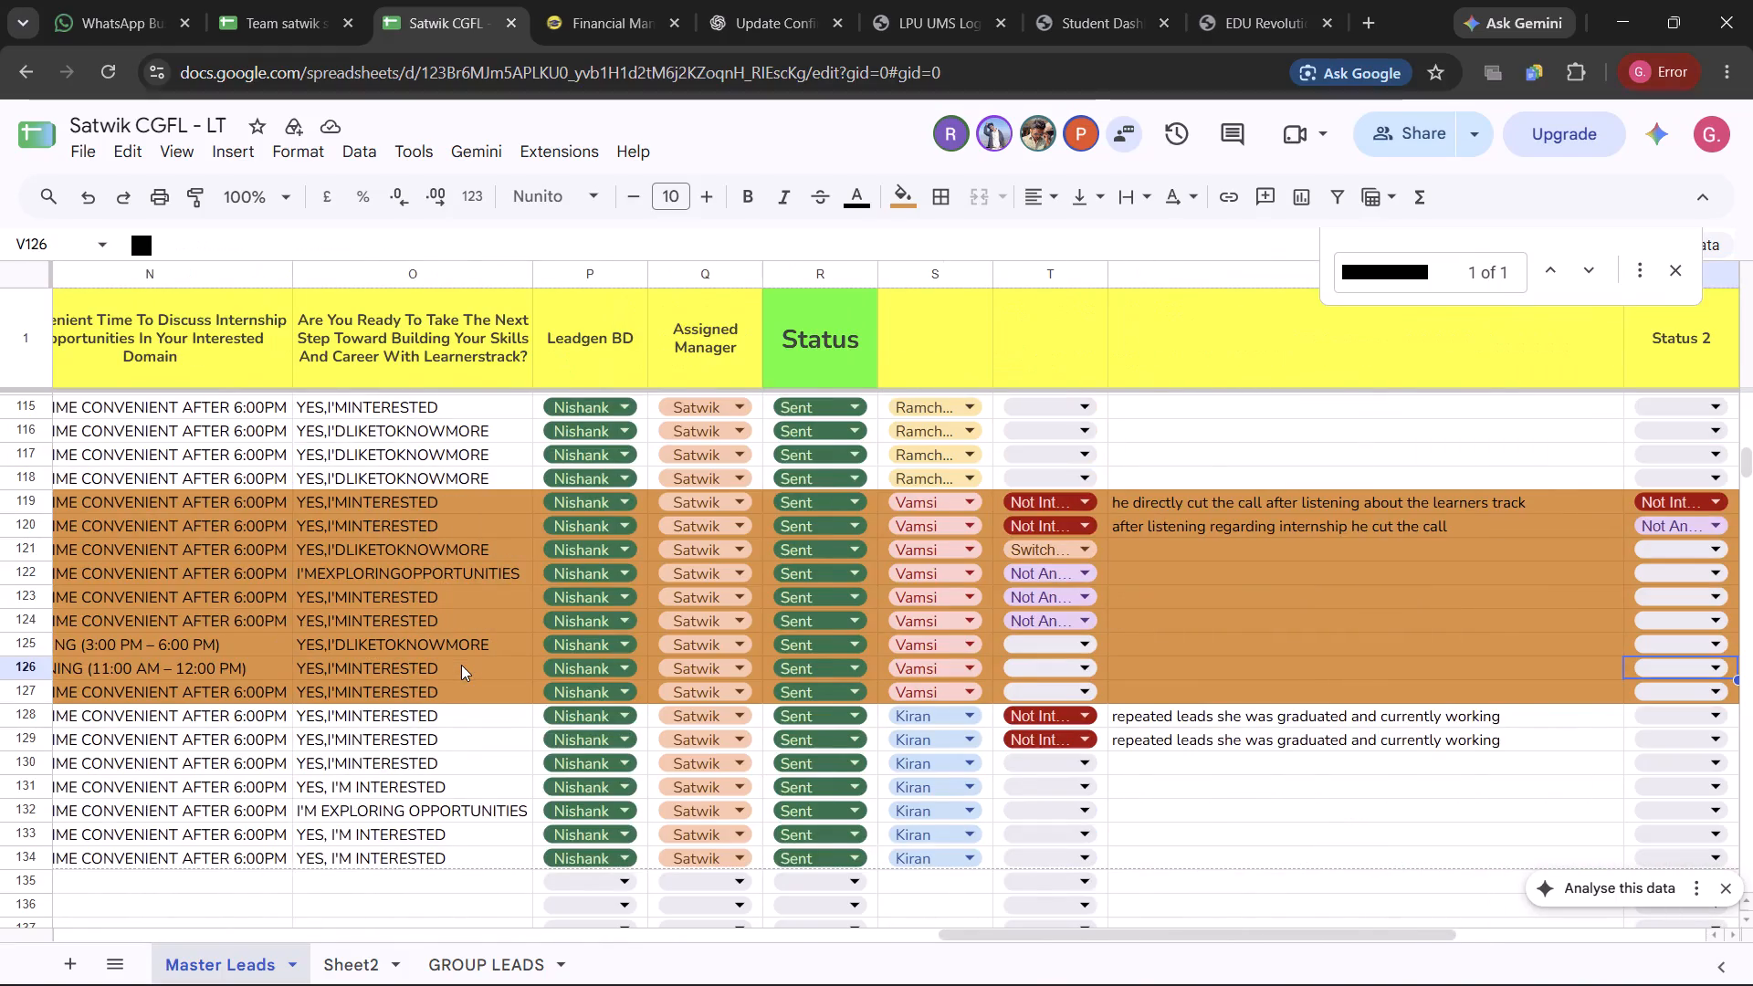
pyautogui.press('Left')
pyautogui.press('Left')
pyautogui.press('Left')
pyautogui.press('Left')
pyautogui.press('Left')
pyautogui.press('Left')
pyautogui.press('Left')
pyautogui.press('Left')
pyautogui.press('Left')
pyautogui.press('Right')
pyautogui.press('Right')
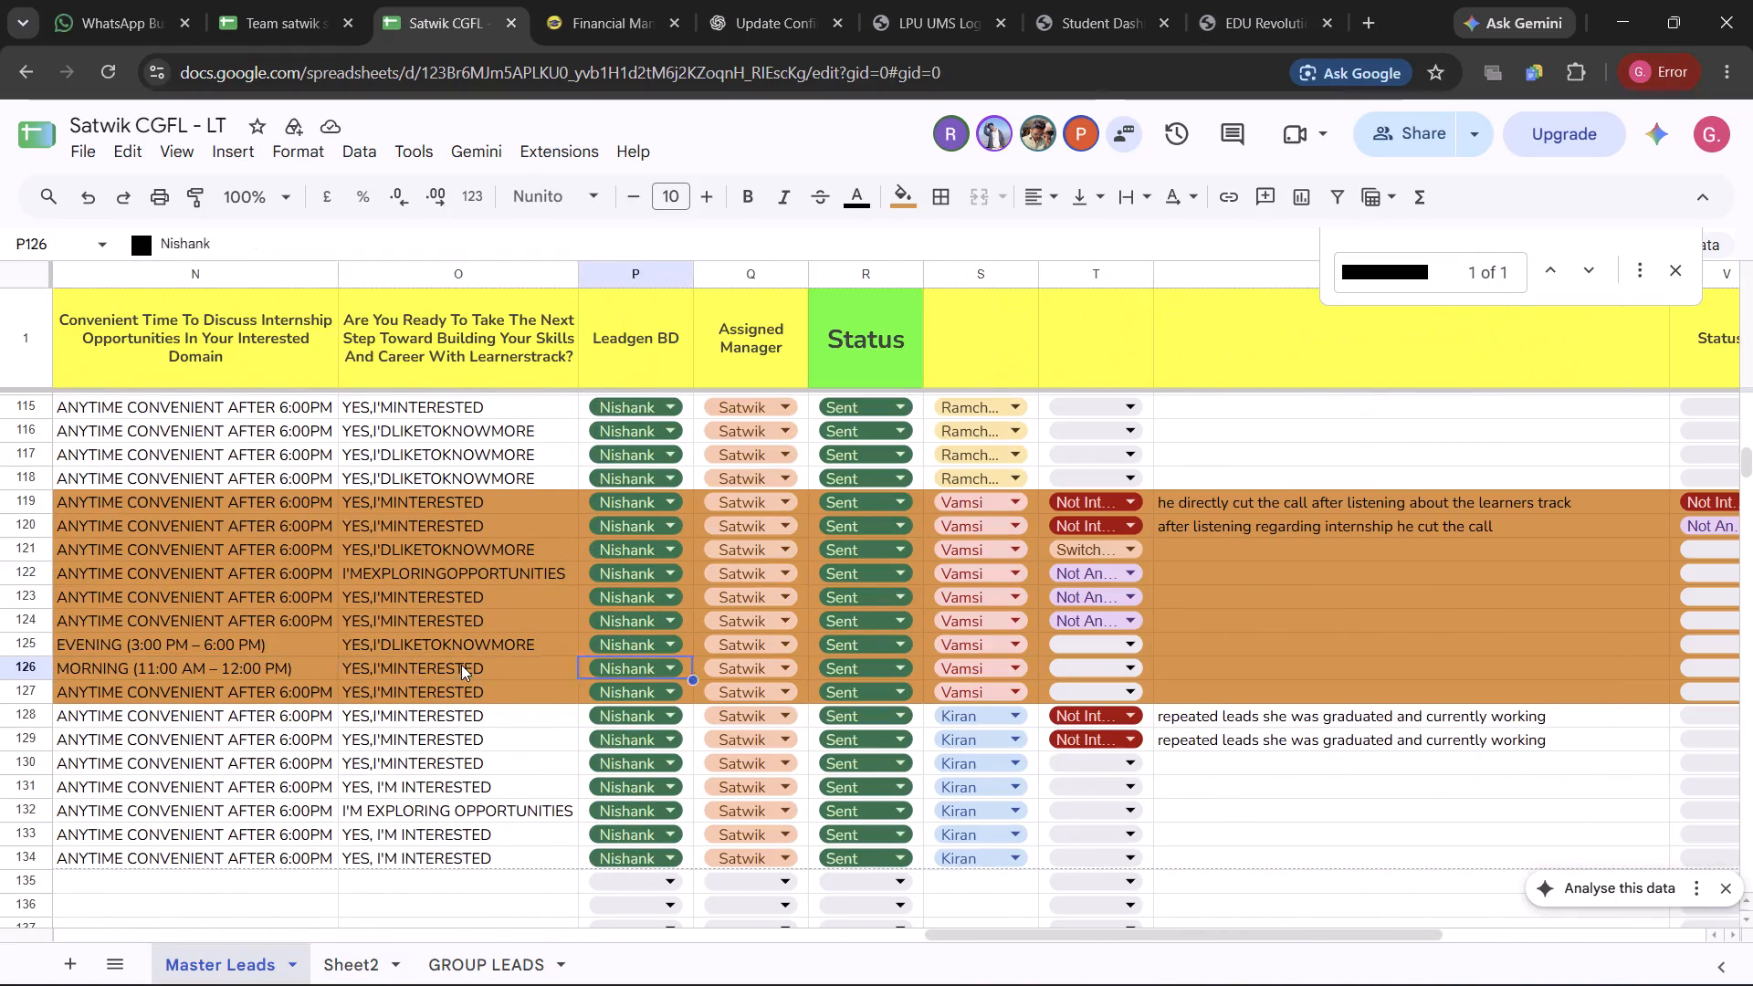
pyautogui.press('Right')
pyautogui.press('Right')
pyautogui.press('Right')
pyautogui.press('Right')
pyautogui.press('space')
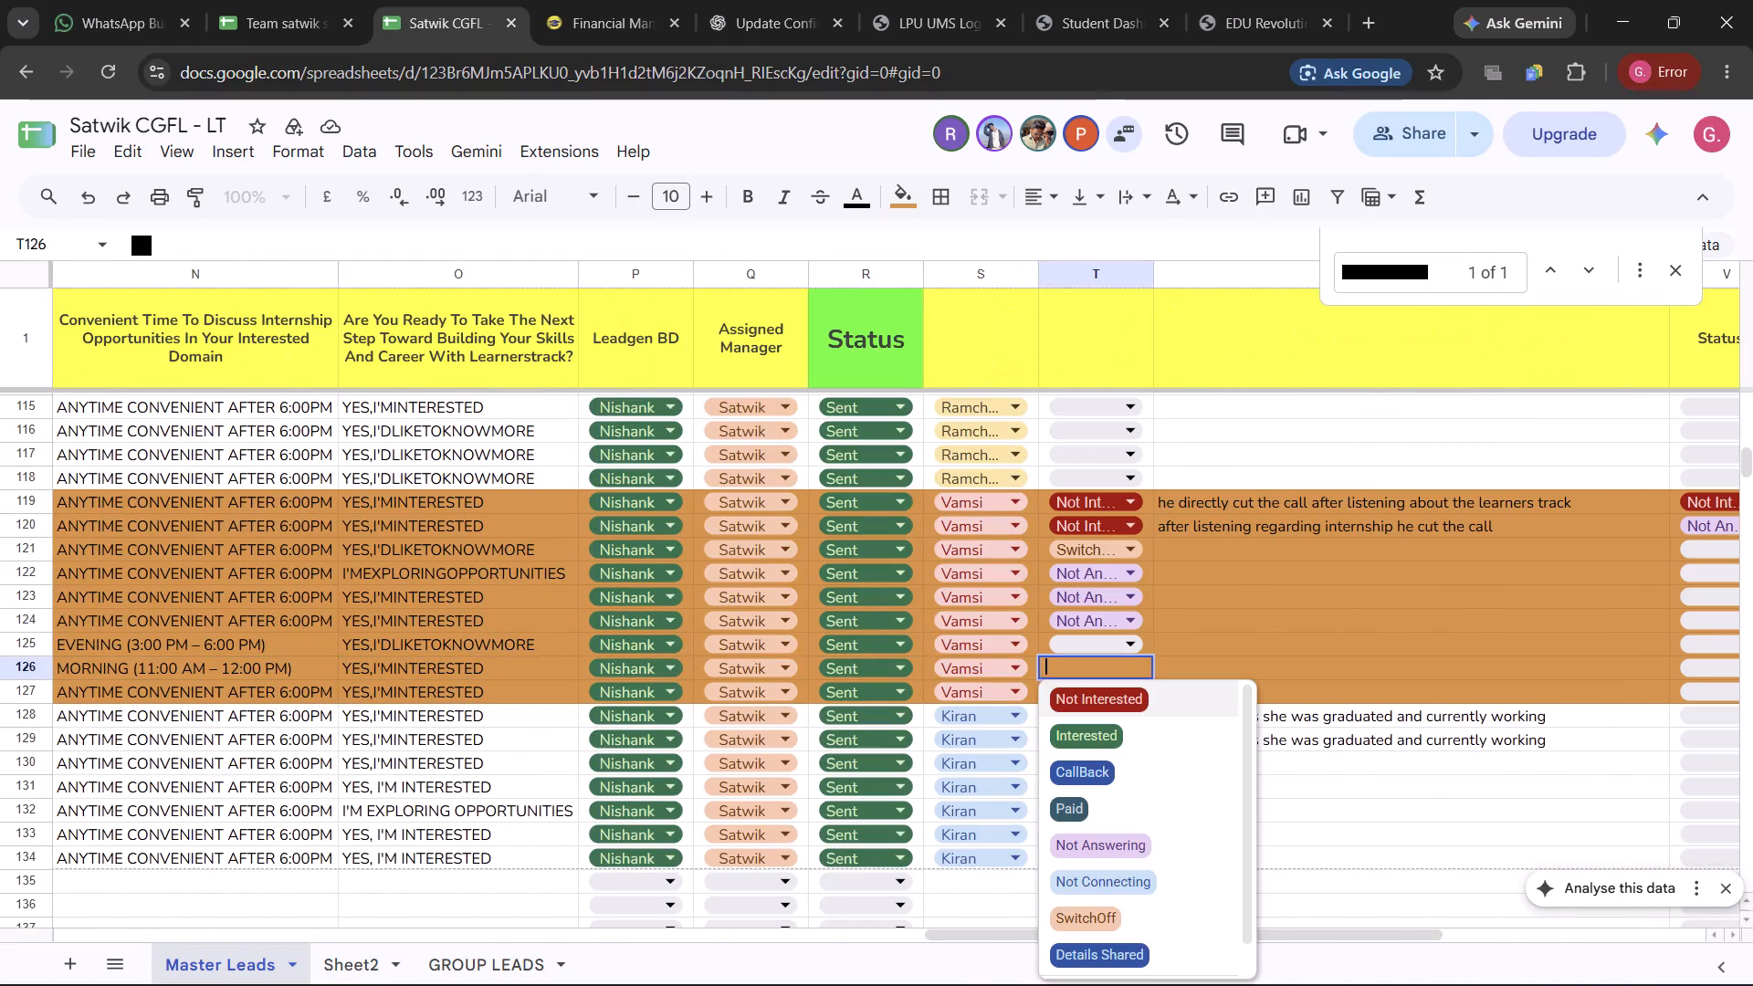
pyautogui.write('not')
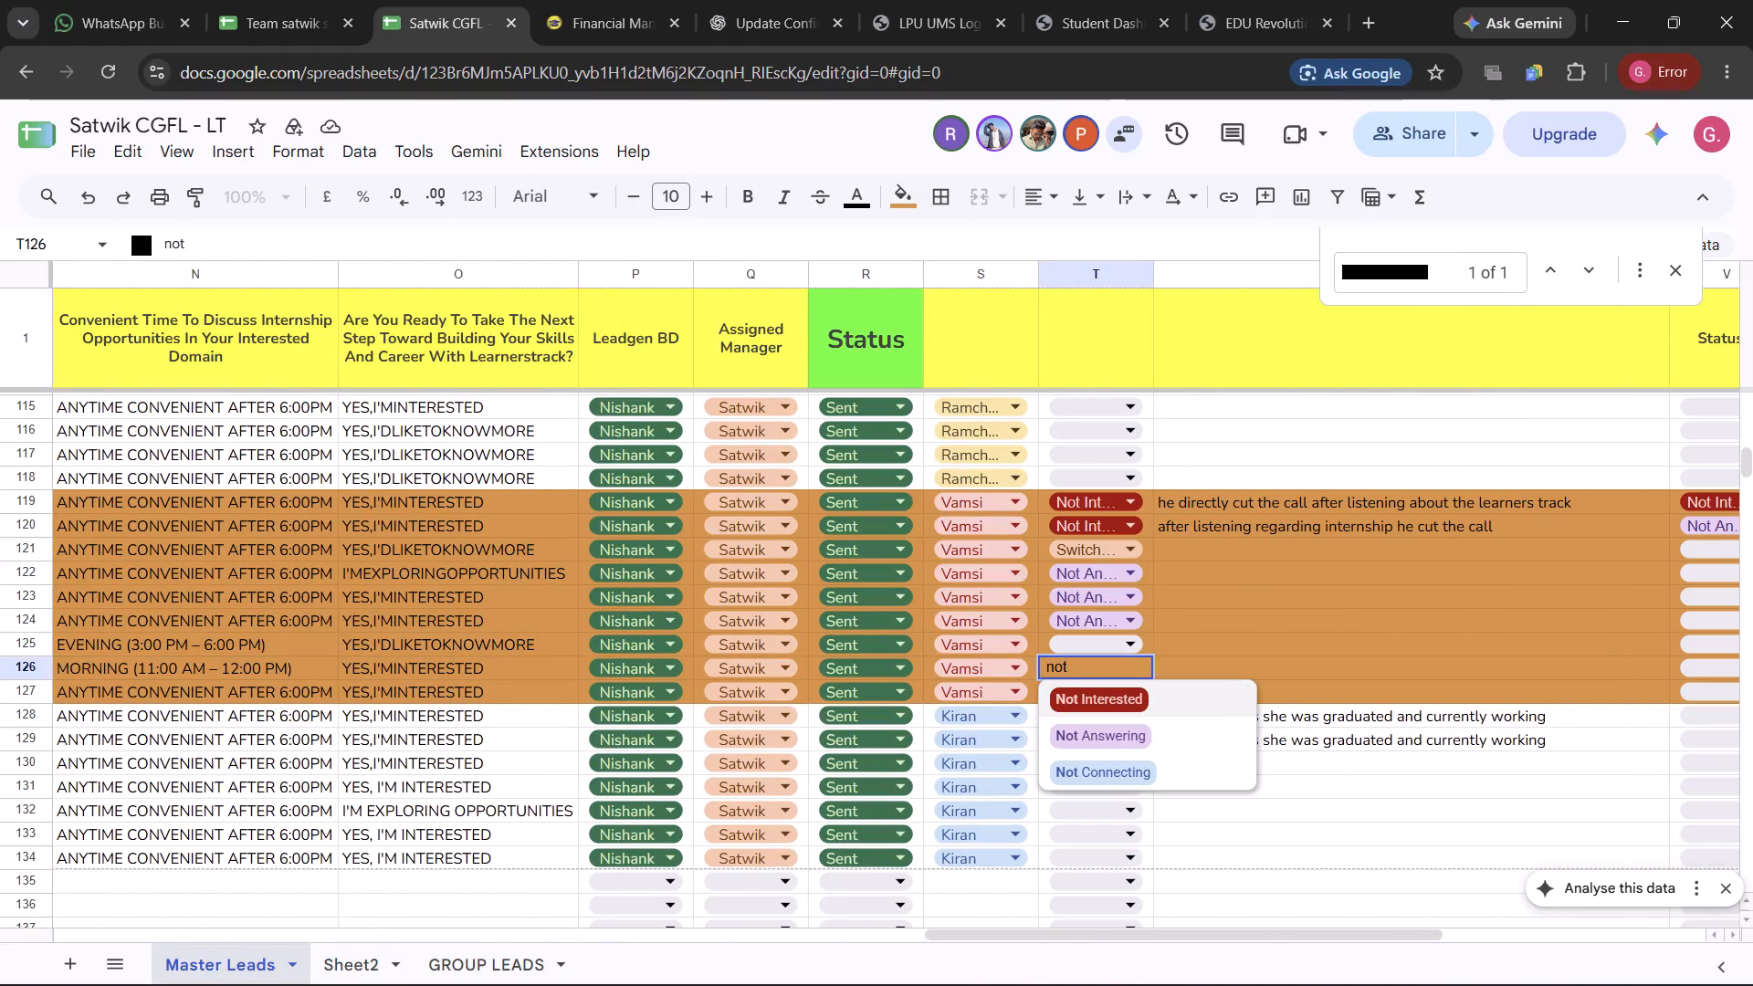
pyautogui.press('Down')
pyautogui.press('Return')
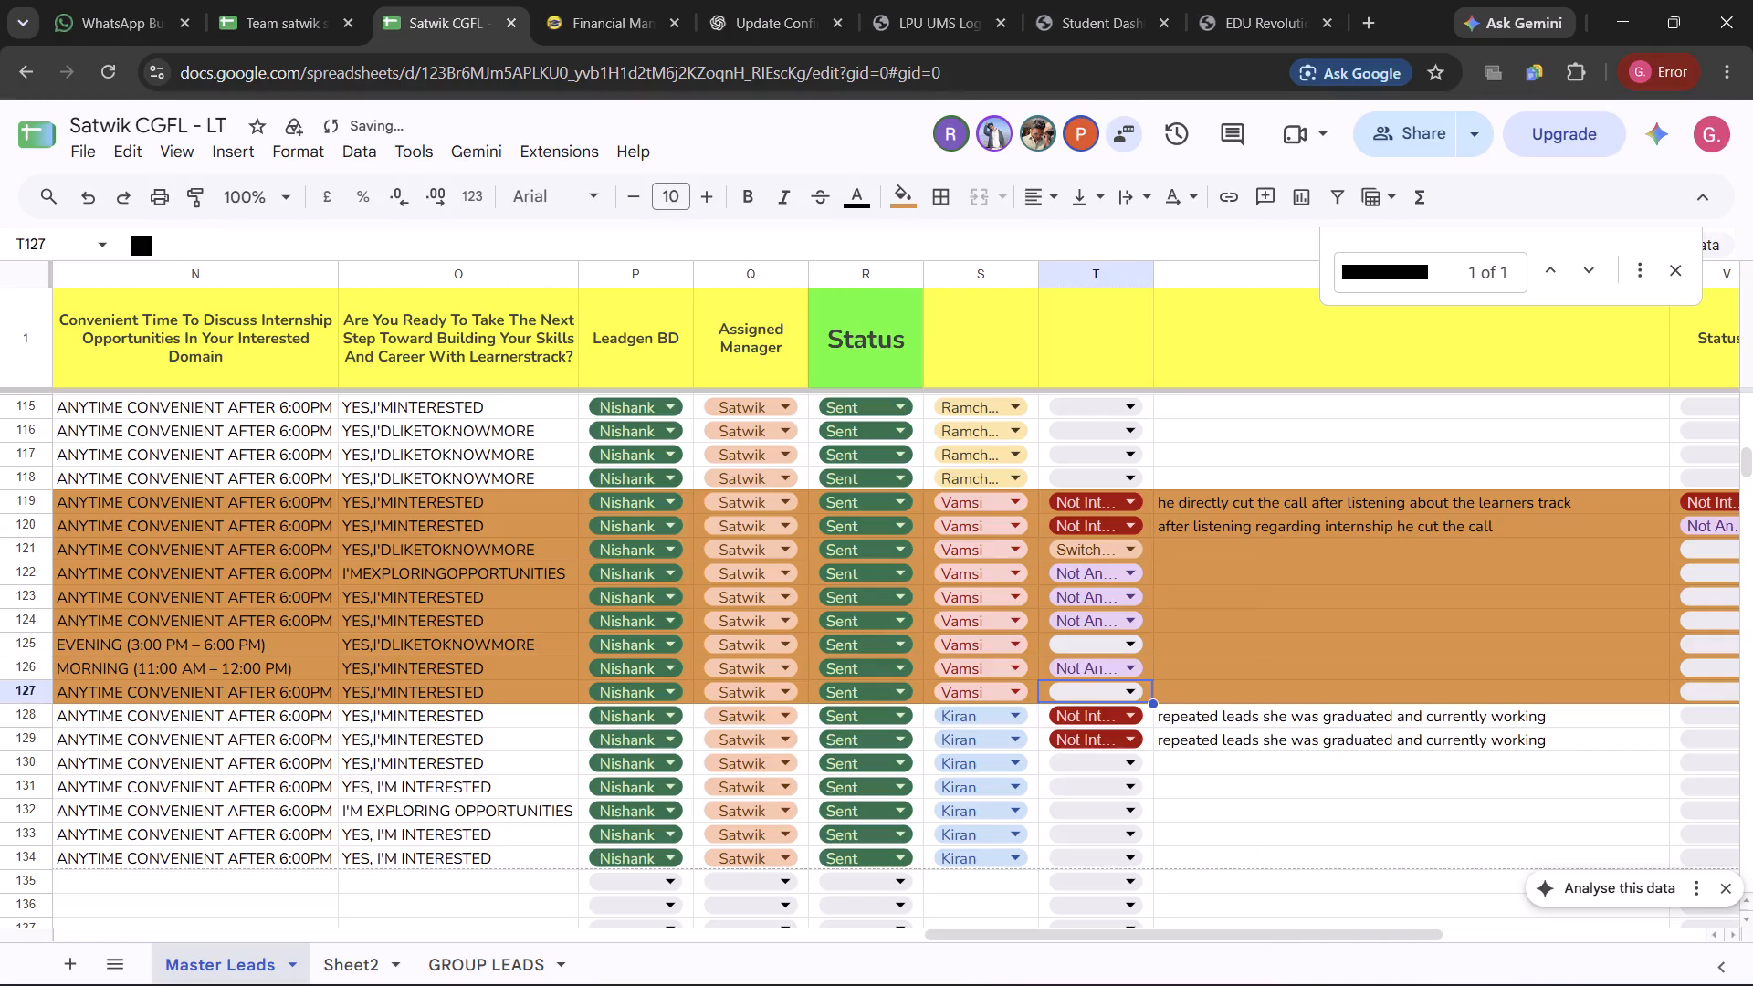
# Look up the mobile number of the lead in row 127 for the call.
pyautogui.press('Left')
pyautogui.press('Left')
pyautogui.press('Left')
pyautogui.press('Left')
pyautogui.press('Left')
pyautogui.press('Left')
pyautogui.press('Left')
pyautogui.press('Left')
pyautogui.press('Left')
pyautogui.press('Left')
pyautogui.press('Left')
pyautogui.press('Left')
pyautogui.press('Left')
pyautogui.press('Left')
pyautogui.press('Left')
pyautogui.press('Left')
pyautogui.press('Left')
pyautogui.press('Left')
pyautogui.press('Left')
pyautogui.press('Left')
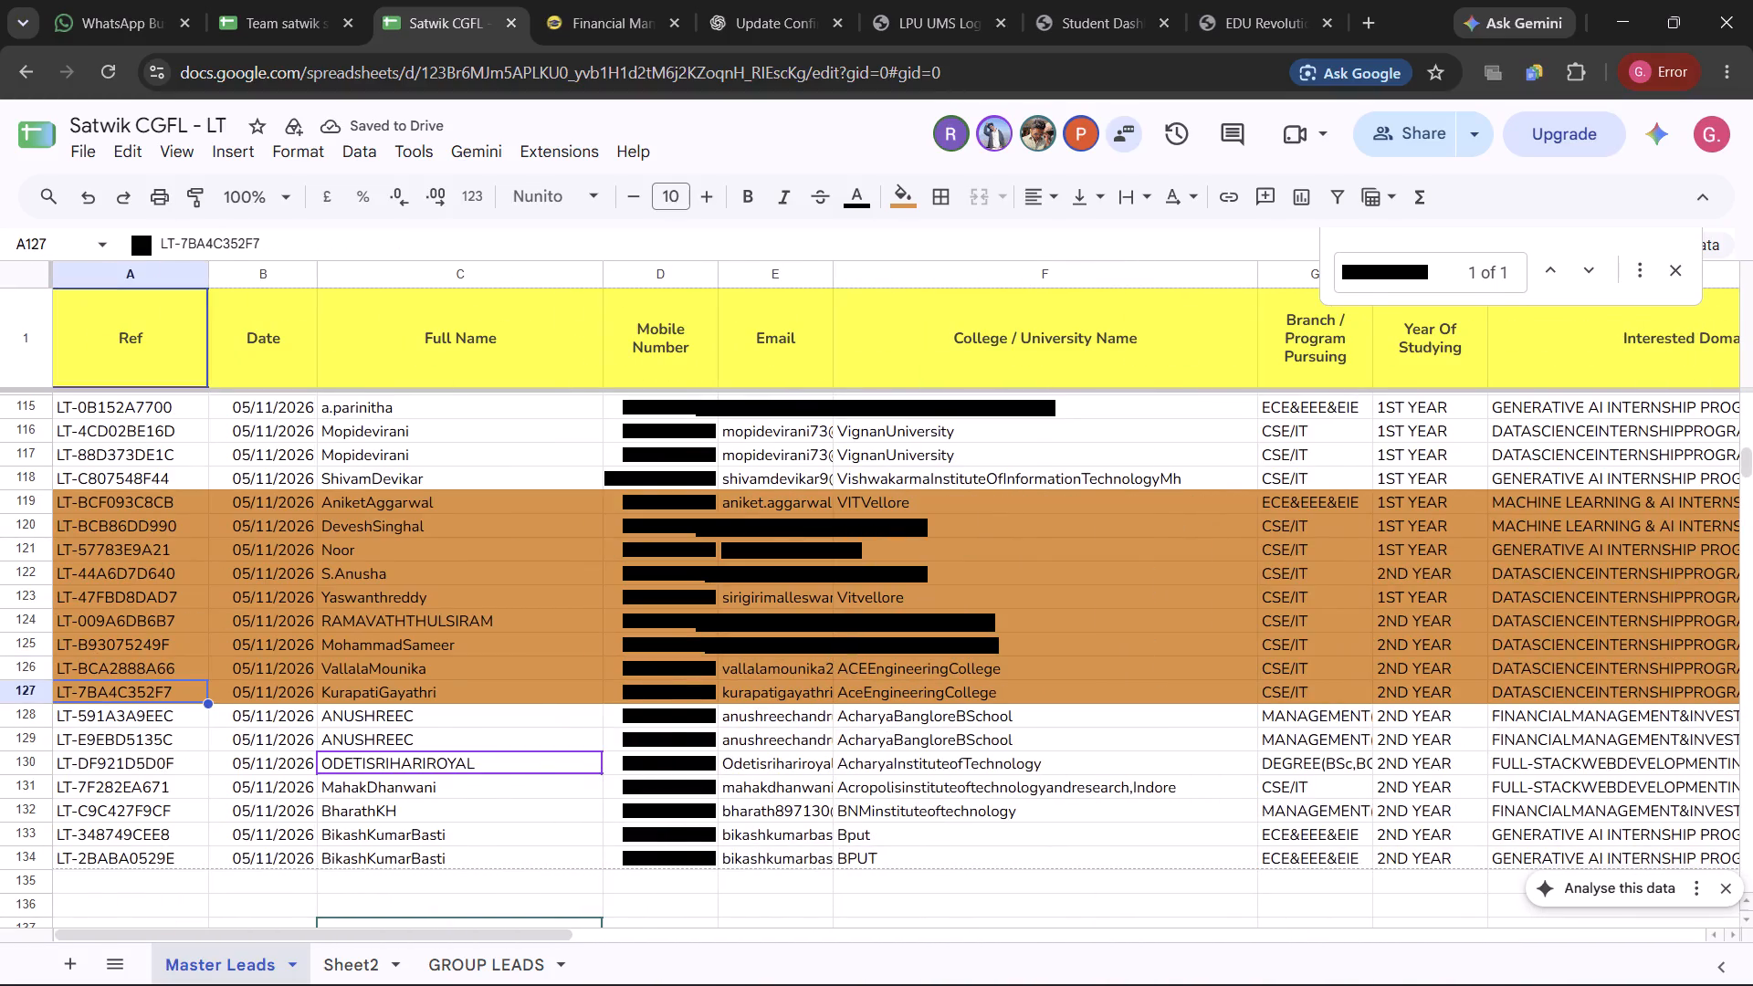
pyautogui.press('Right')
pyautogui.press('Right')
pyautogui.press('Right')
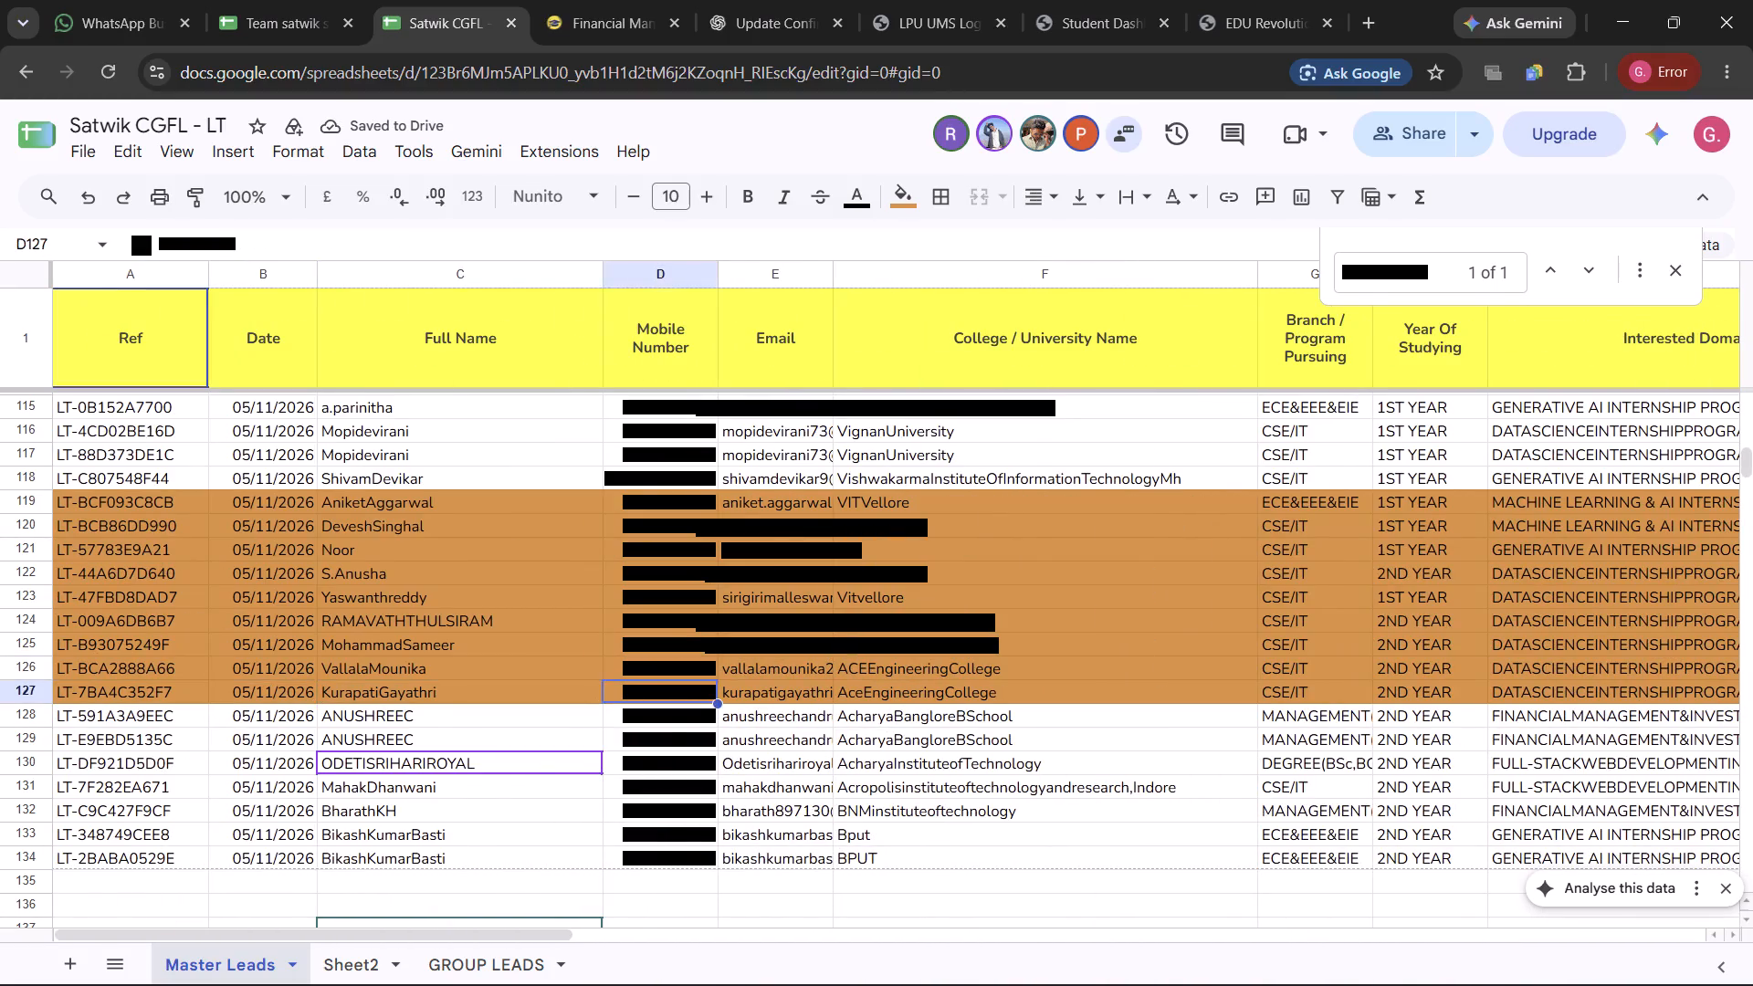
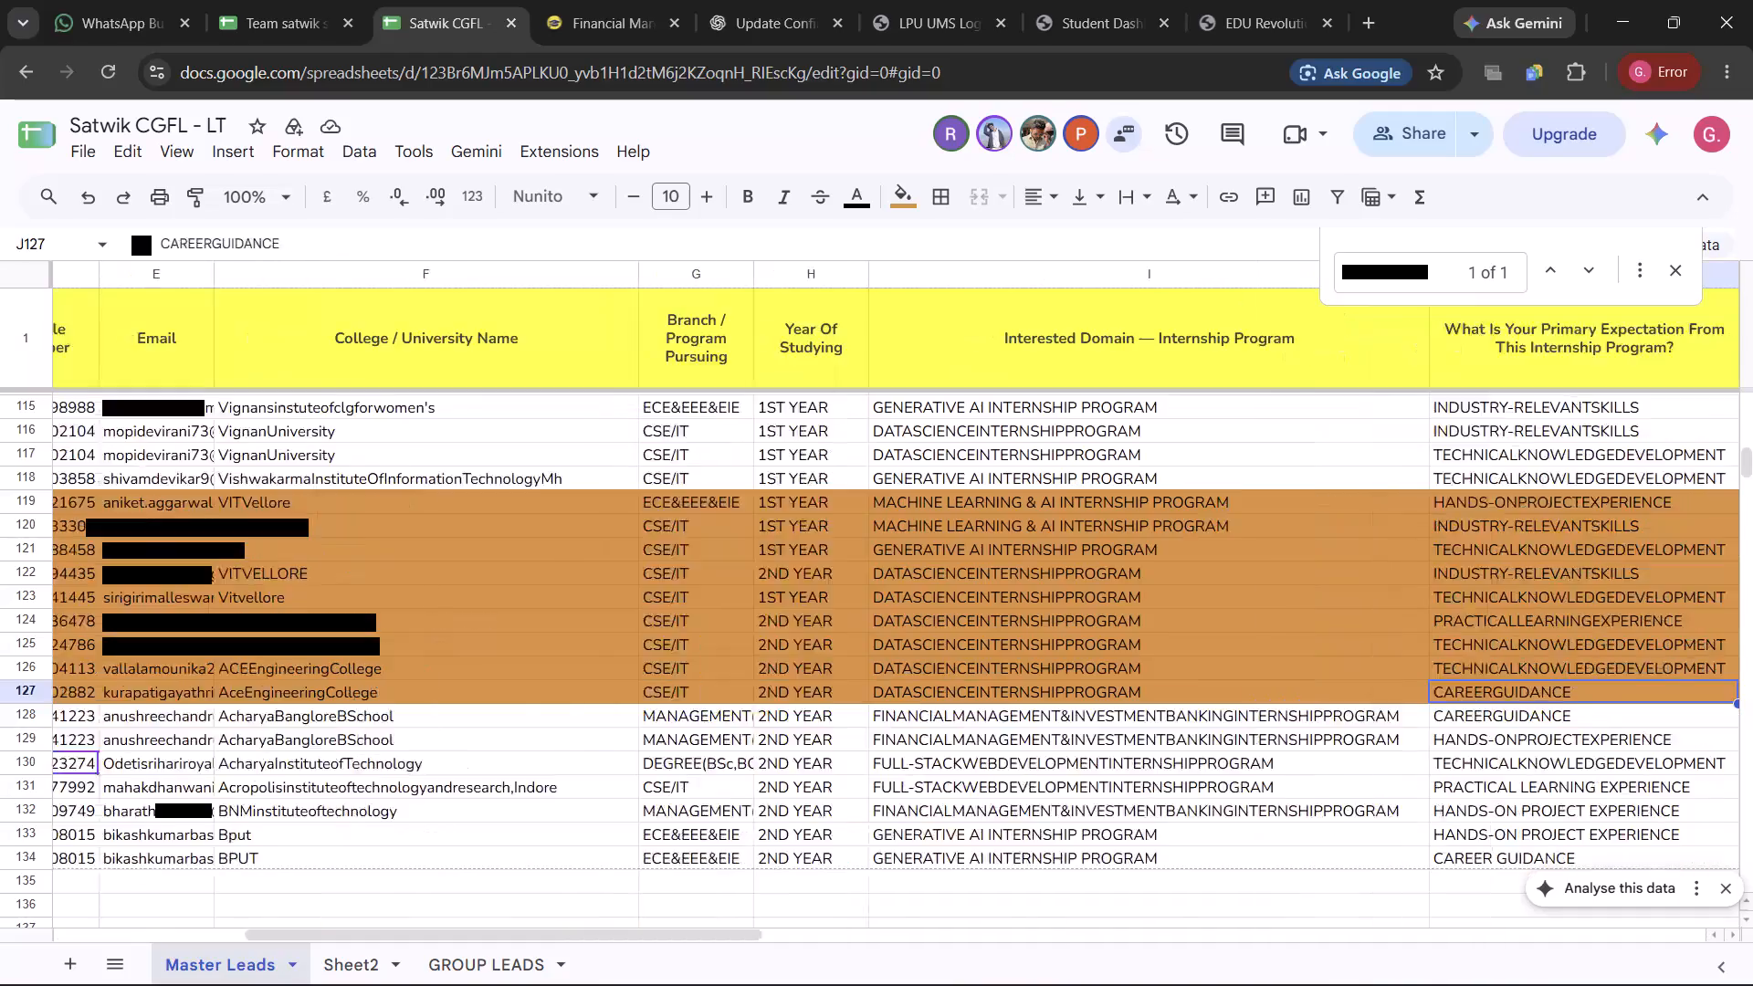
# Set the first call status of the lead in row 127 to Not Answering in column T.
pyautogui.press('Right')
pyautogui.press('Right')
pyautogui.press('Right')
pyautogui.press('Right')
pyautogui.press('Right')
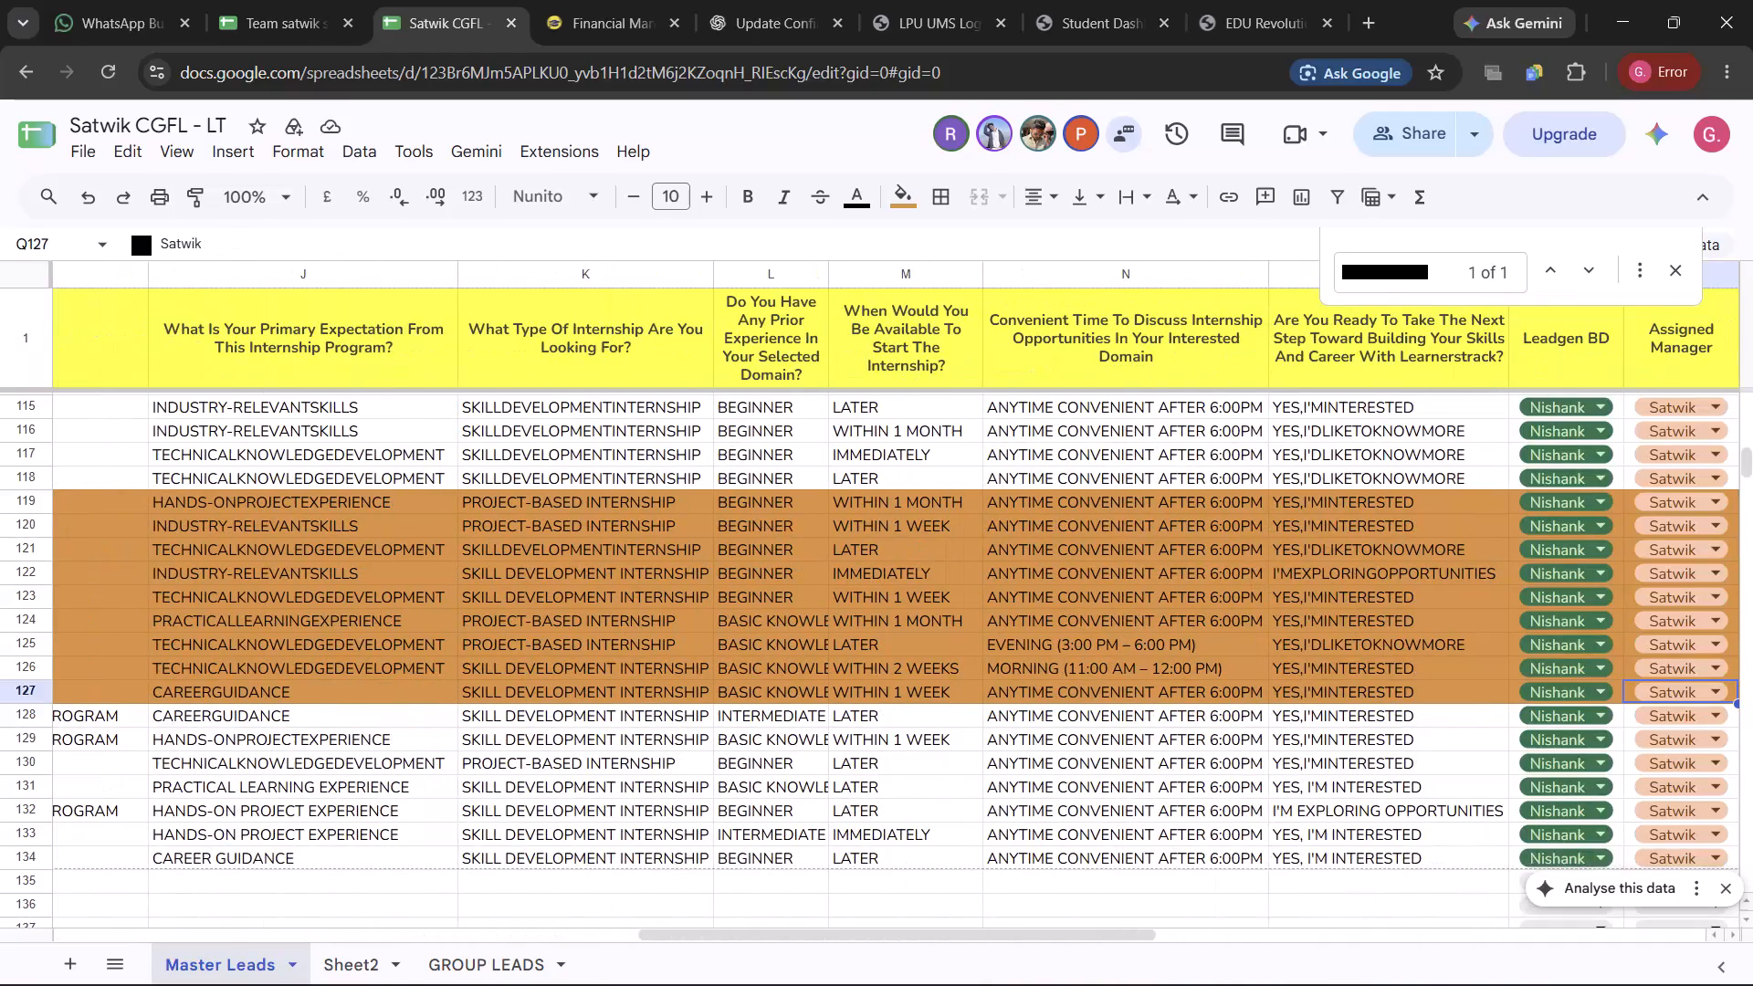
pyautogui.press('Right')
pyautogui.press('Right')
pyautogui.press('Right')
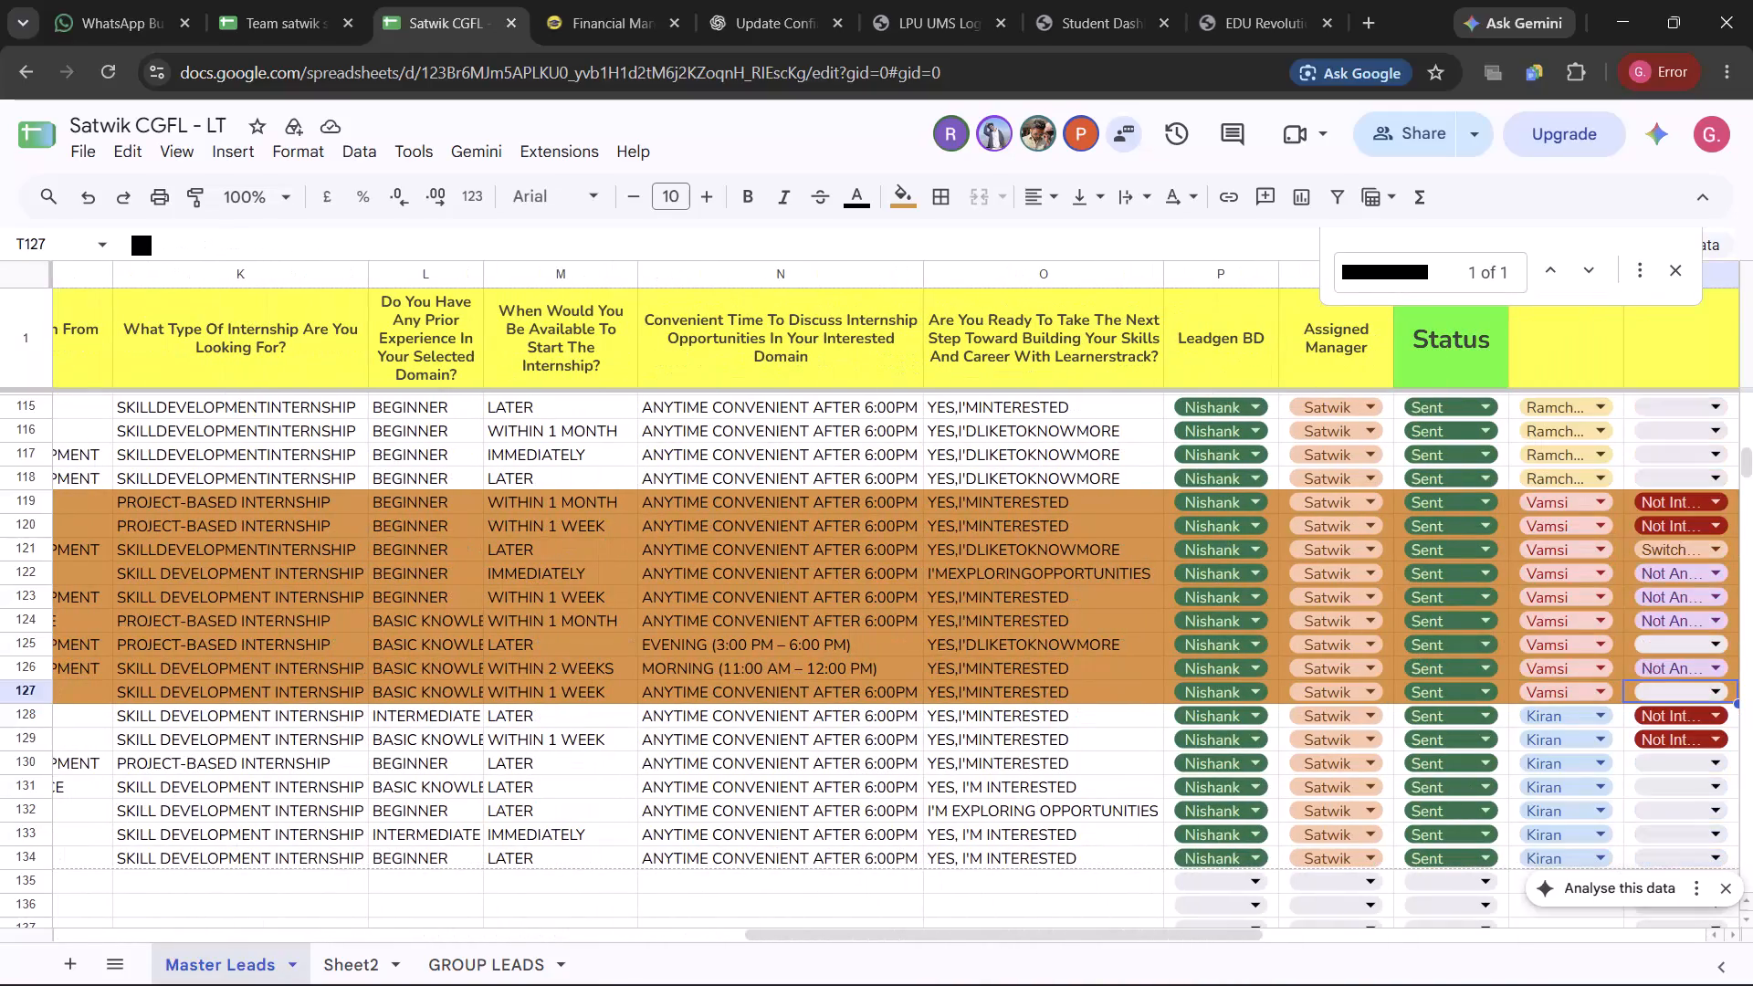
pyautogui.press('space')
pyautogui.press('Down')
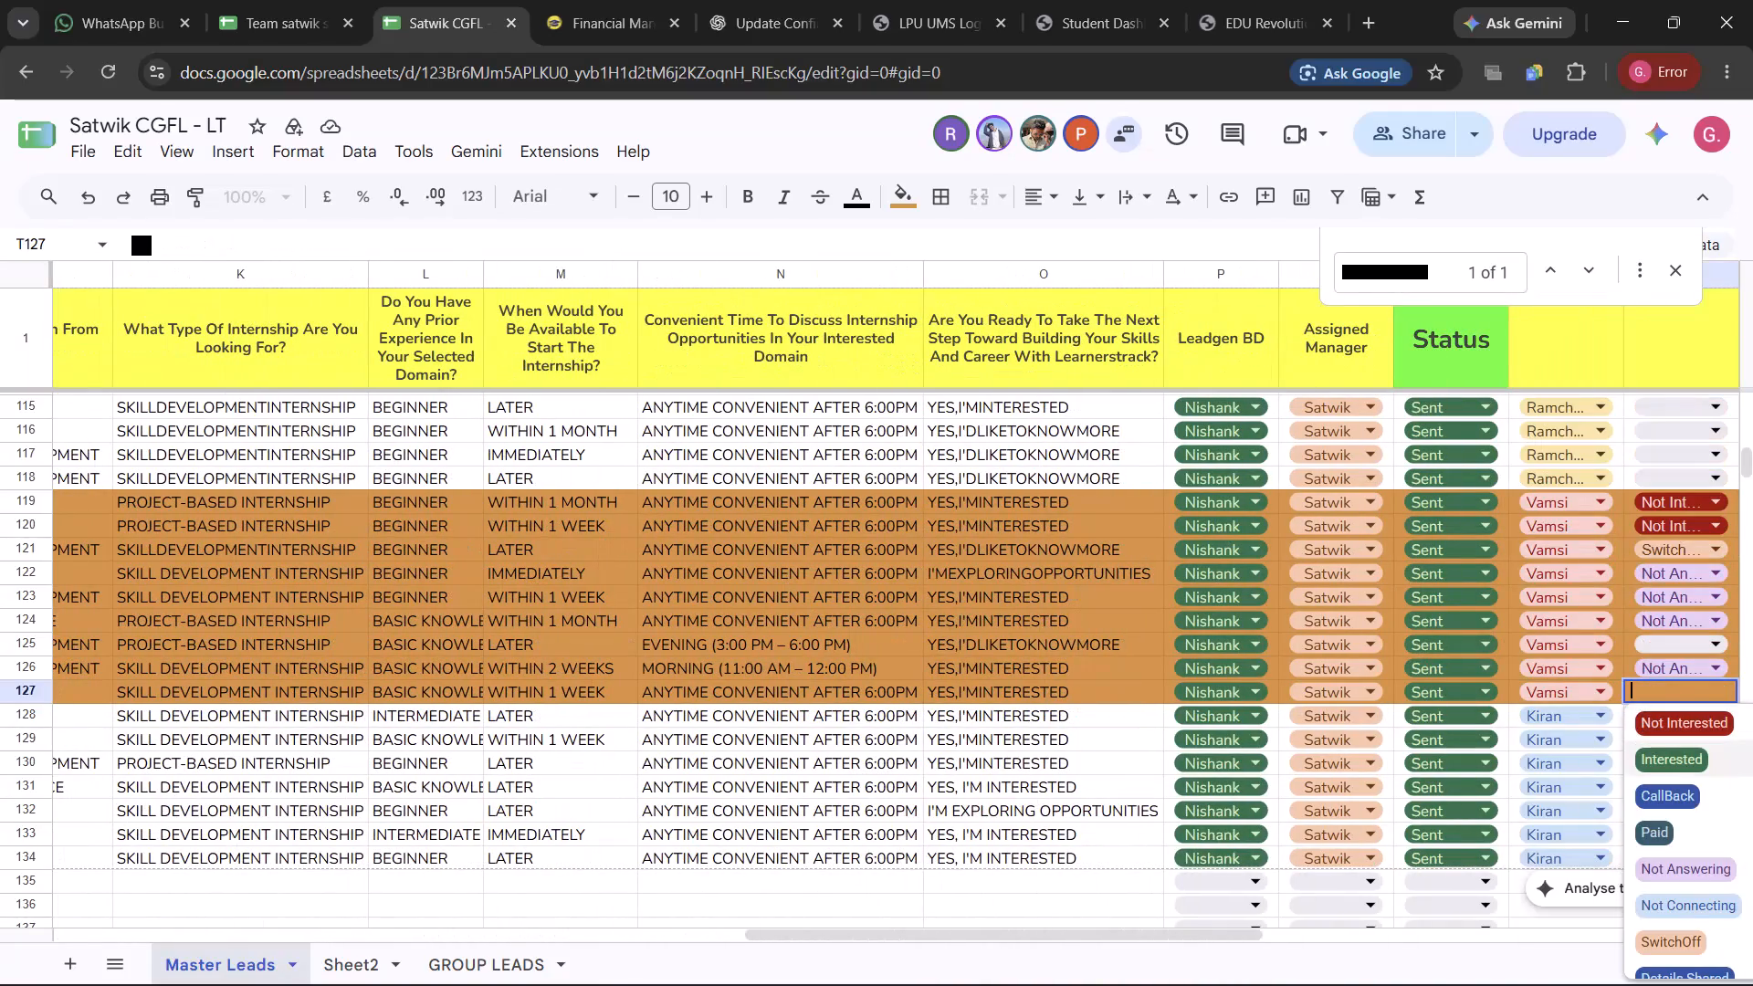
pyautogui.press('Down')
pyautogui.press('Down')
pyautogui.press('Down')
pyautogui.press('Return')
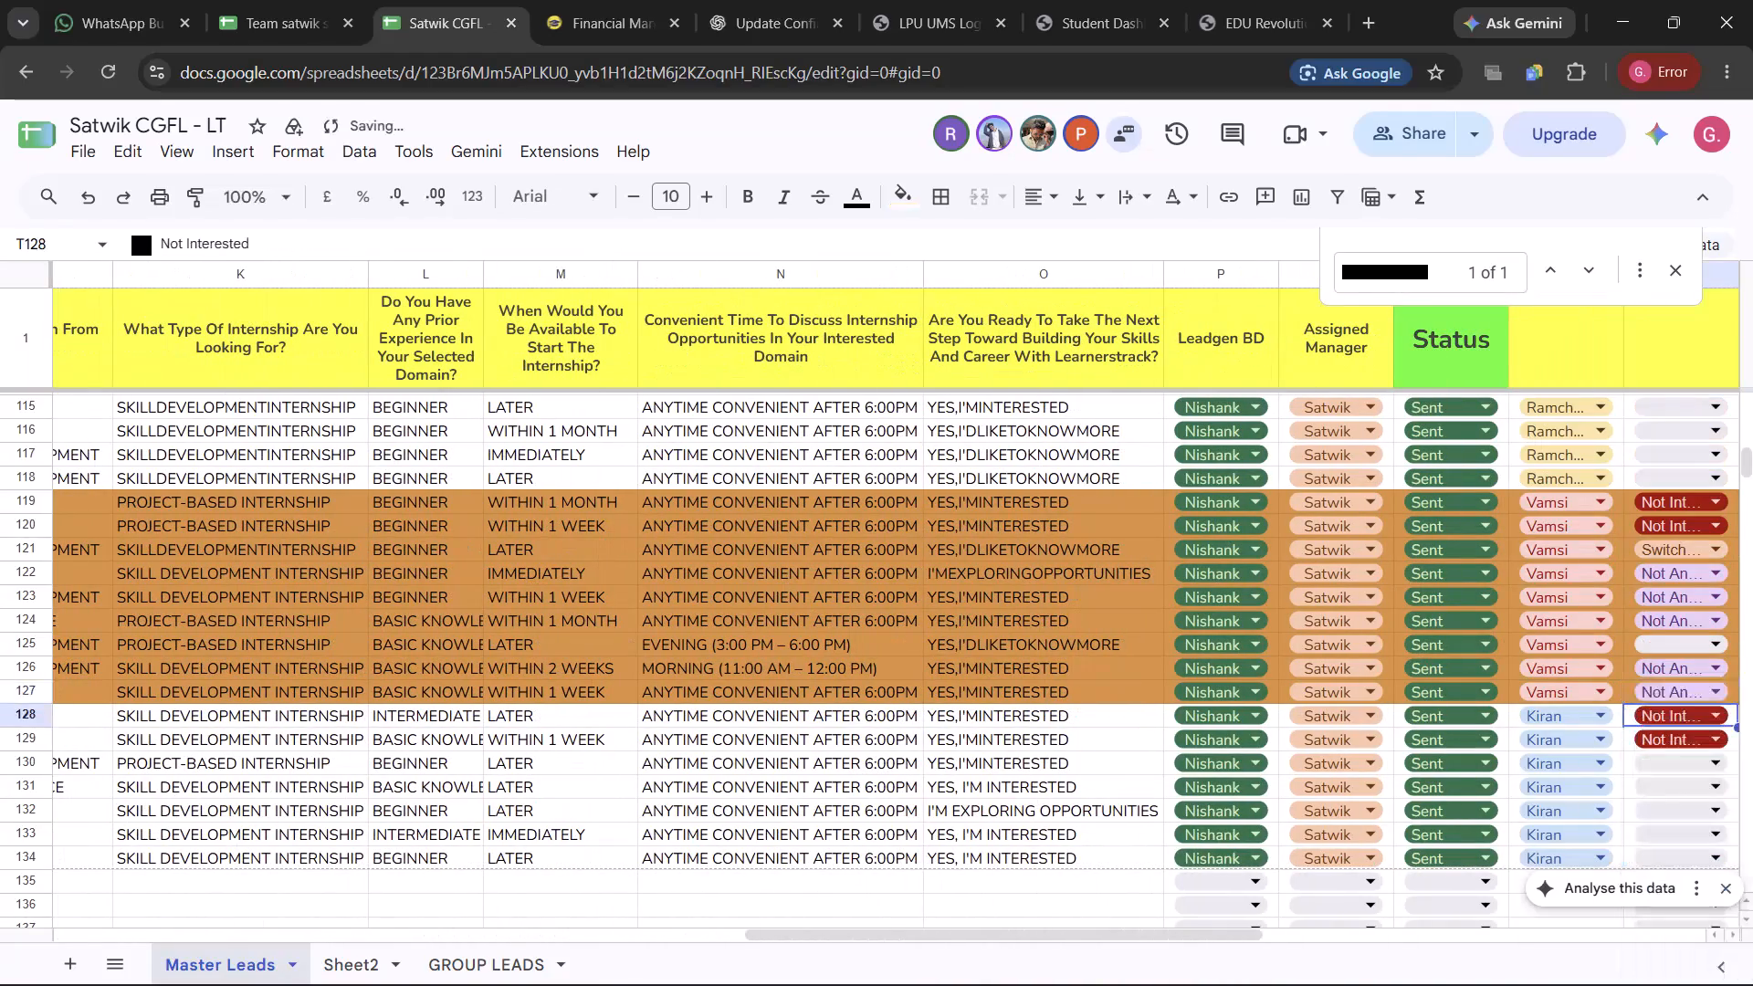
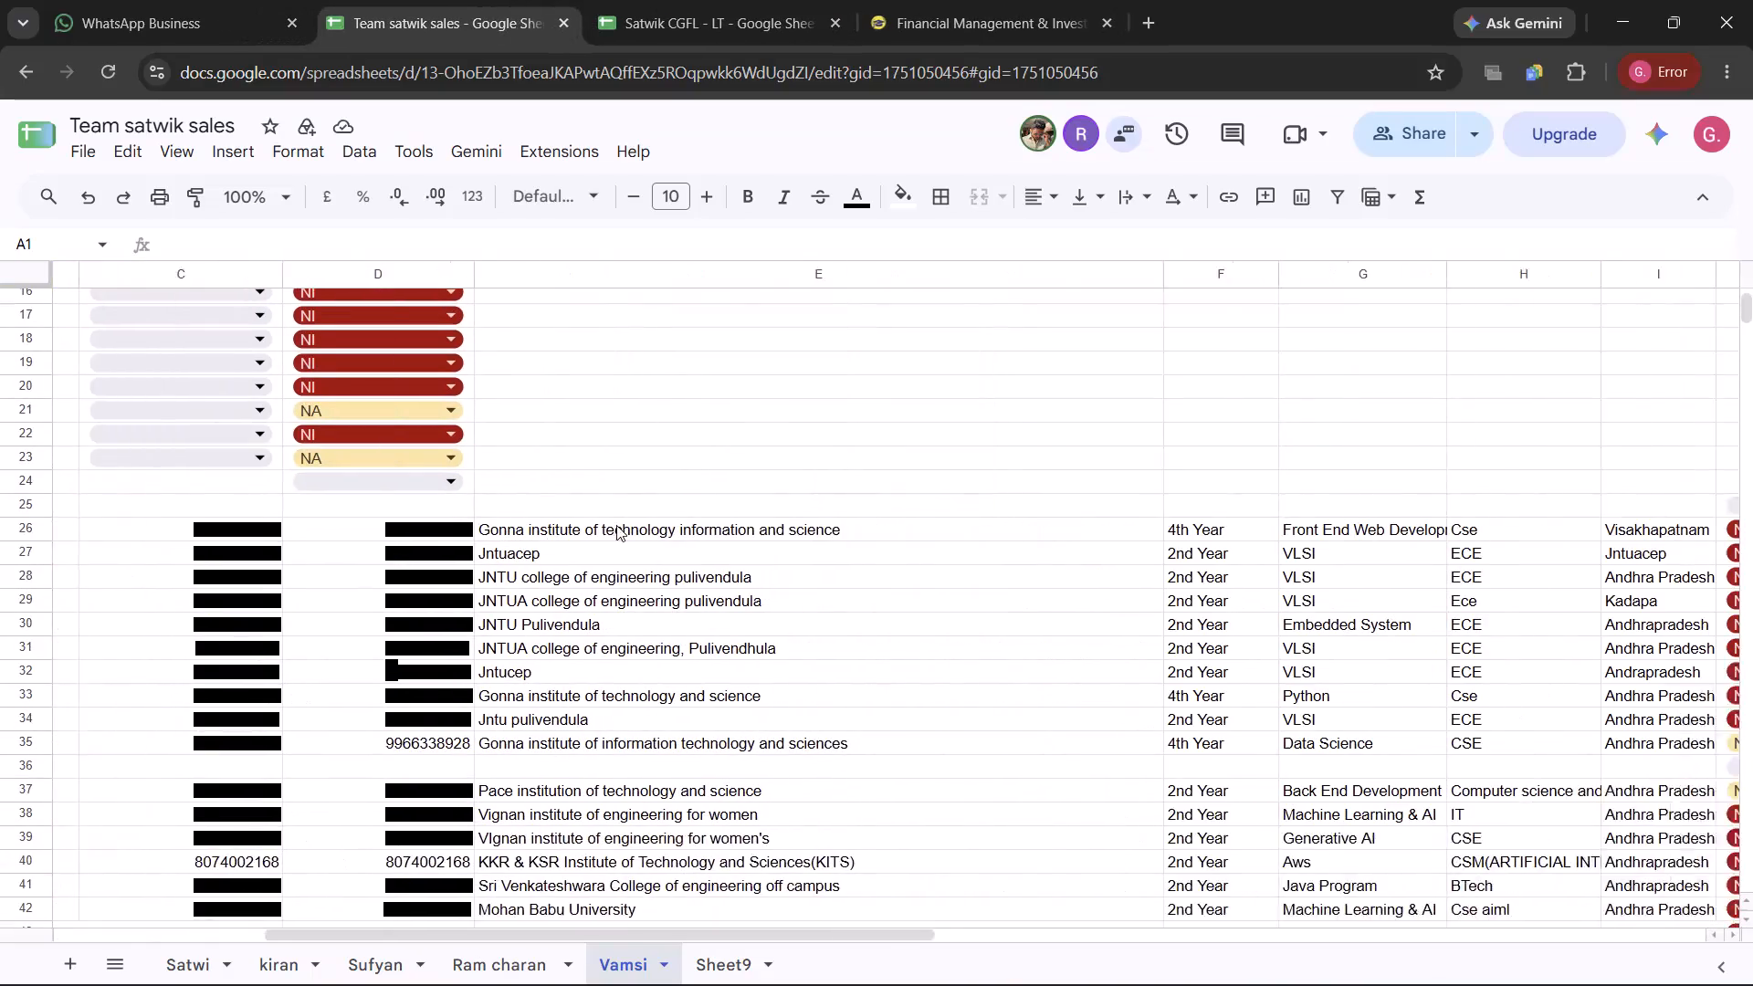
# Look over the call statuses and comments of the leads down to row 60 in the Vamsi sheet of Team satwik sales.
pyautogui.hscroll(-2, 616, 525)
pyautogui.scroll(-2, 616, 525)
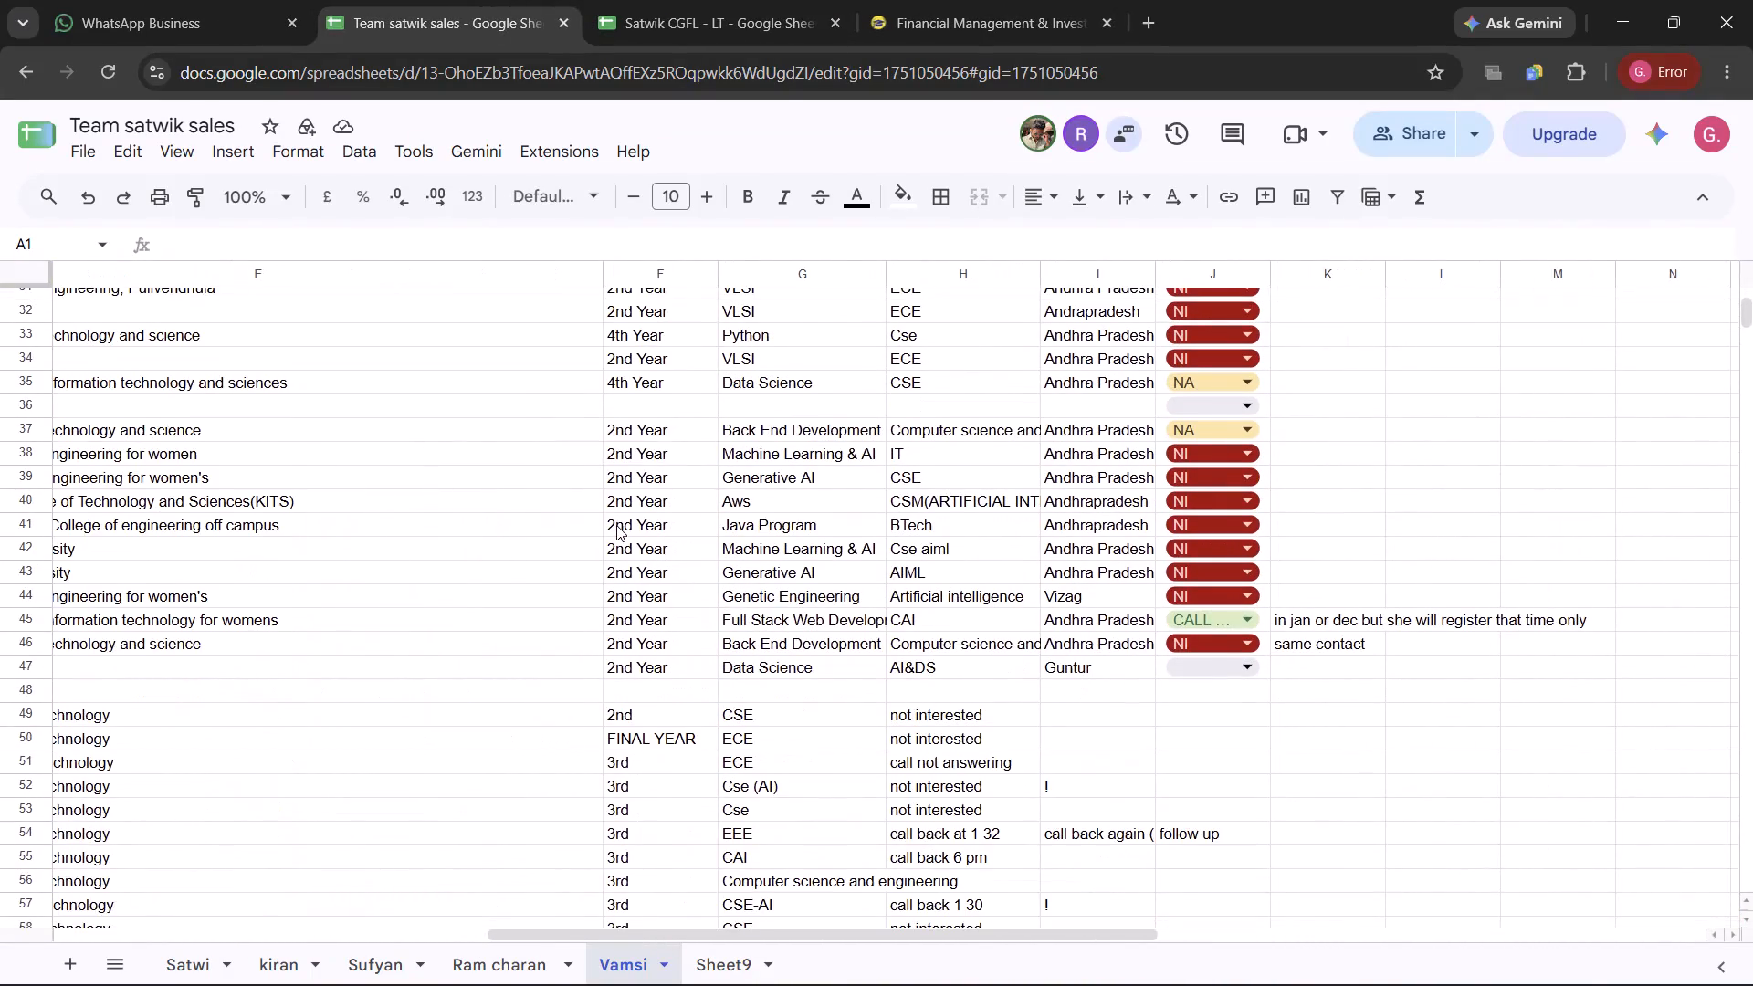
pyautogui.scroll(-1, 616, 525)
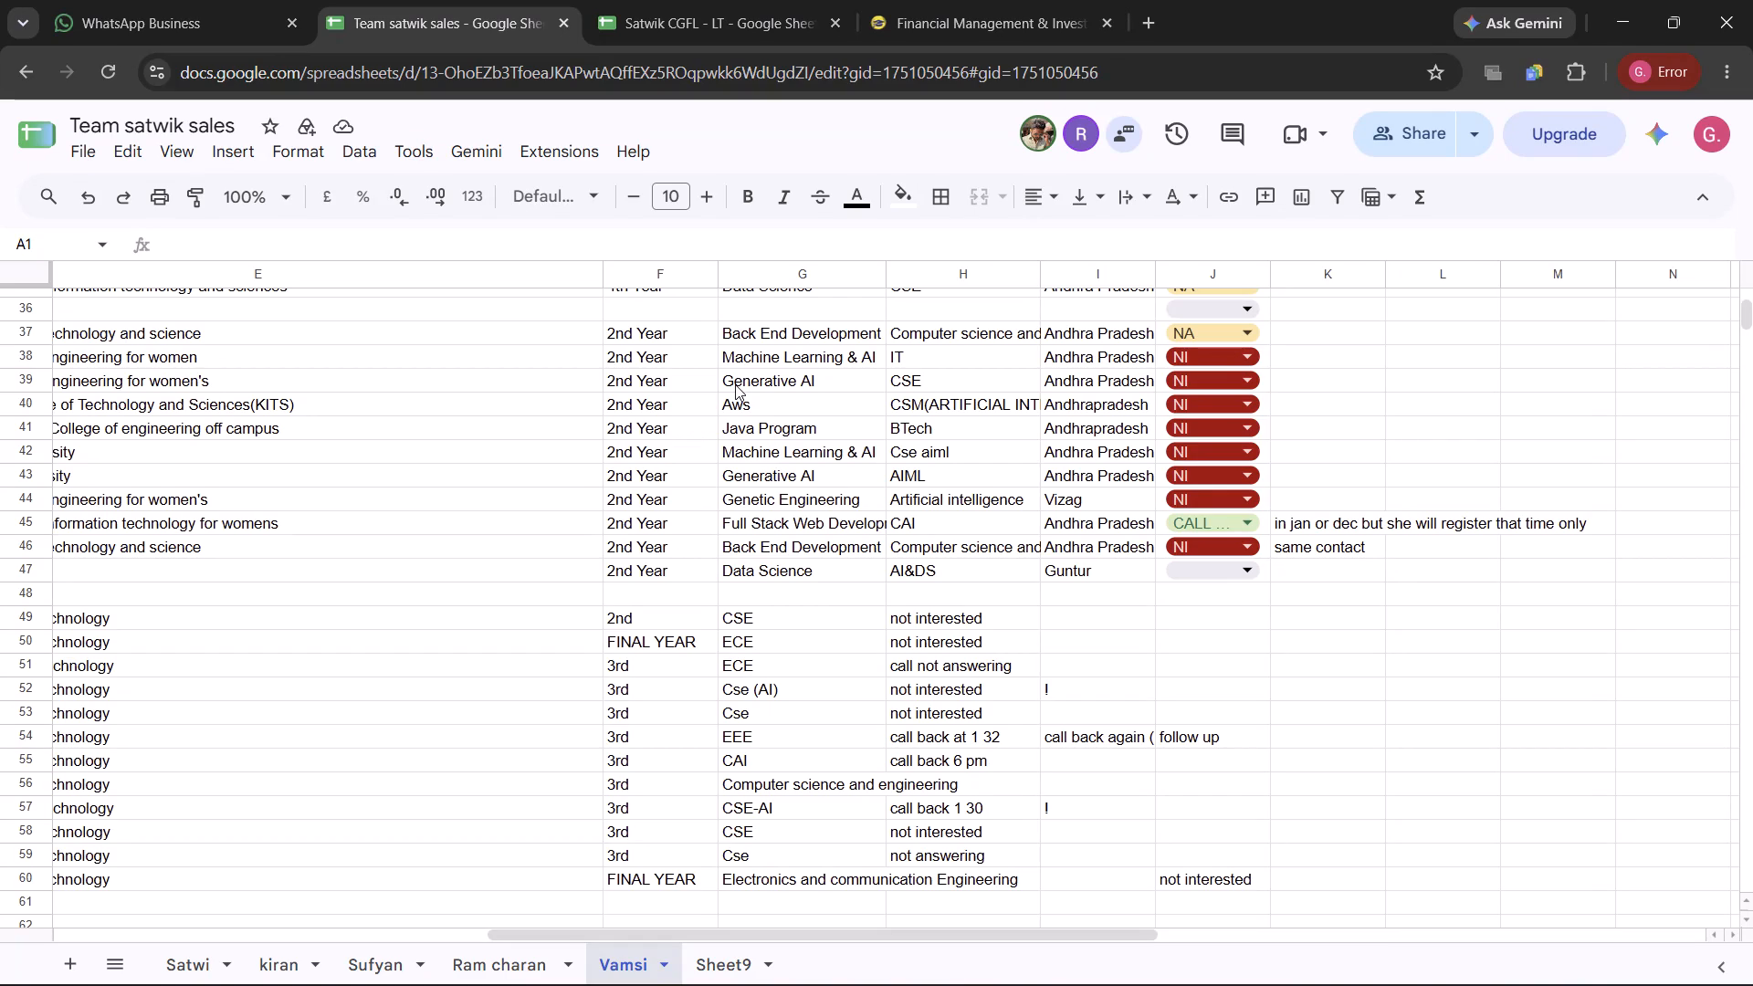
# Look over the lead statuses and comments in Team satwik sales' Vamsi sheet, then switch back to the Satwik CGFL - LT spreadsheet.
pyautogui.hscroll(5, 735, 384)
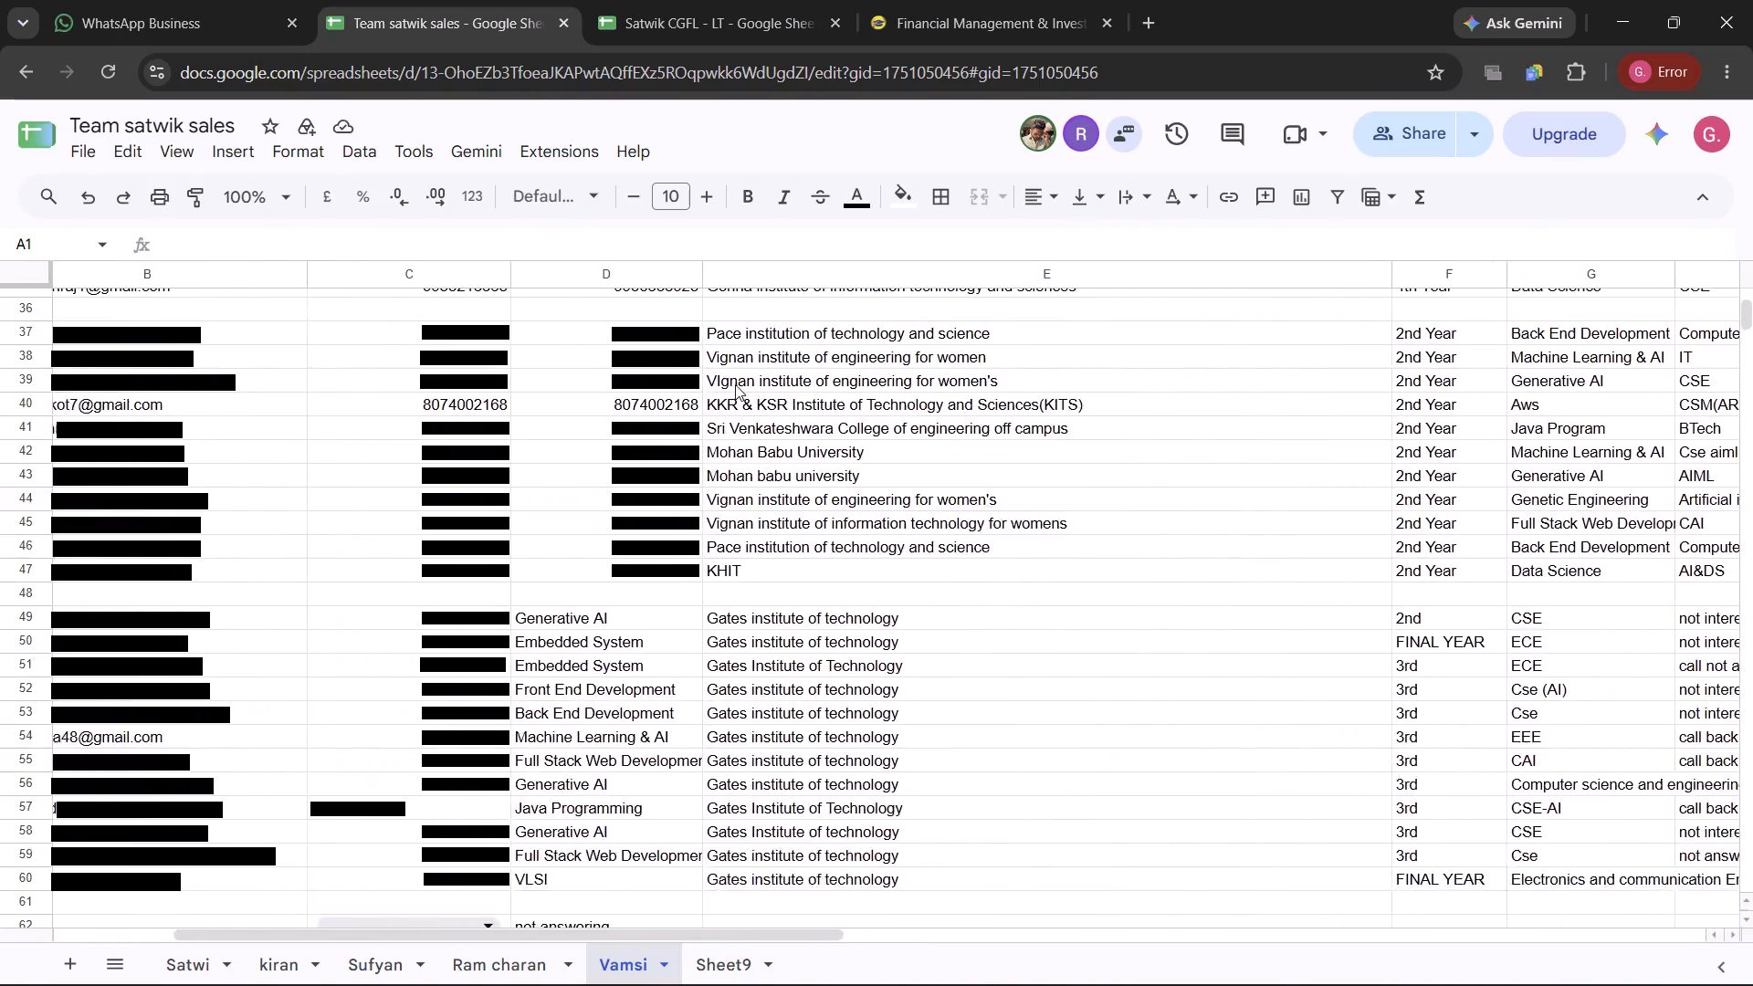
pyautogui.hscroll(6, 735, 384)
pyautogui.hscroll(-6, 735, 384)
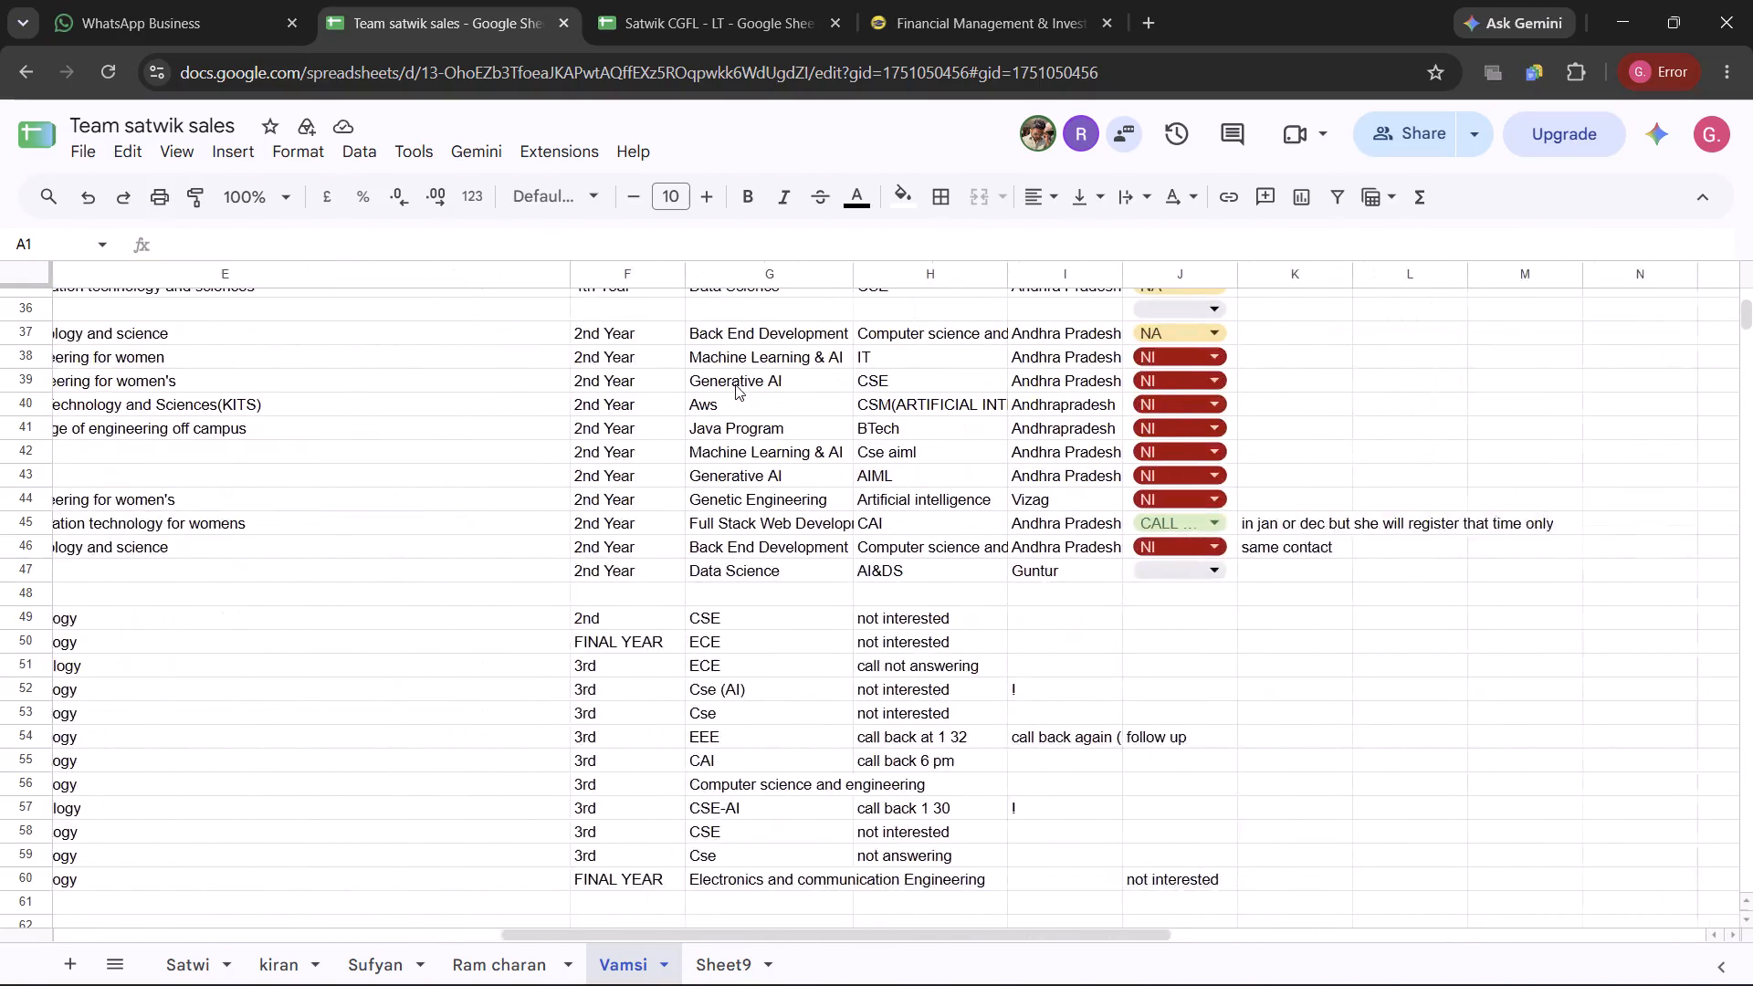
pyautogui.click(690, 0)
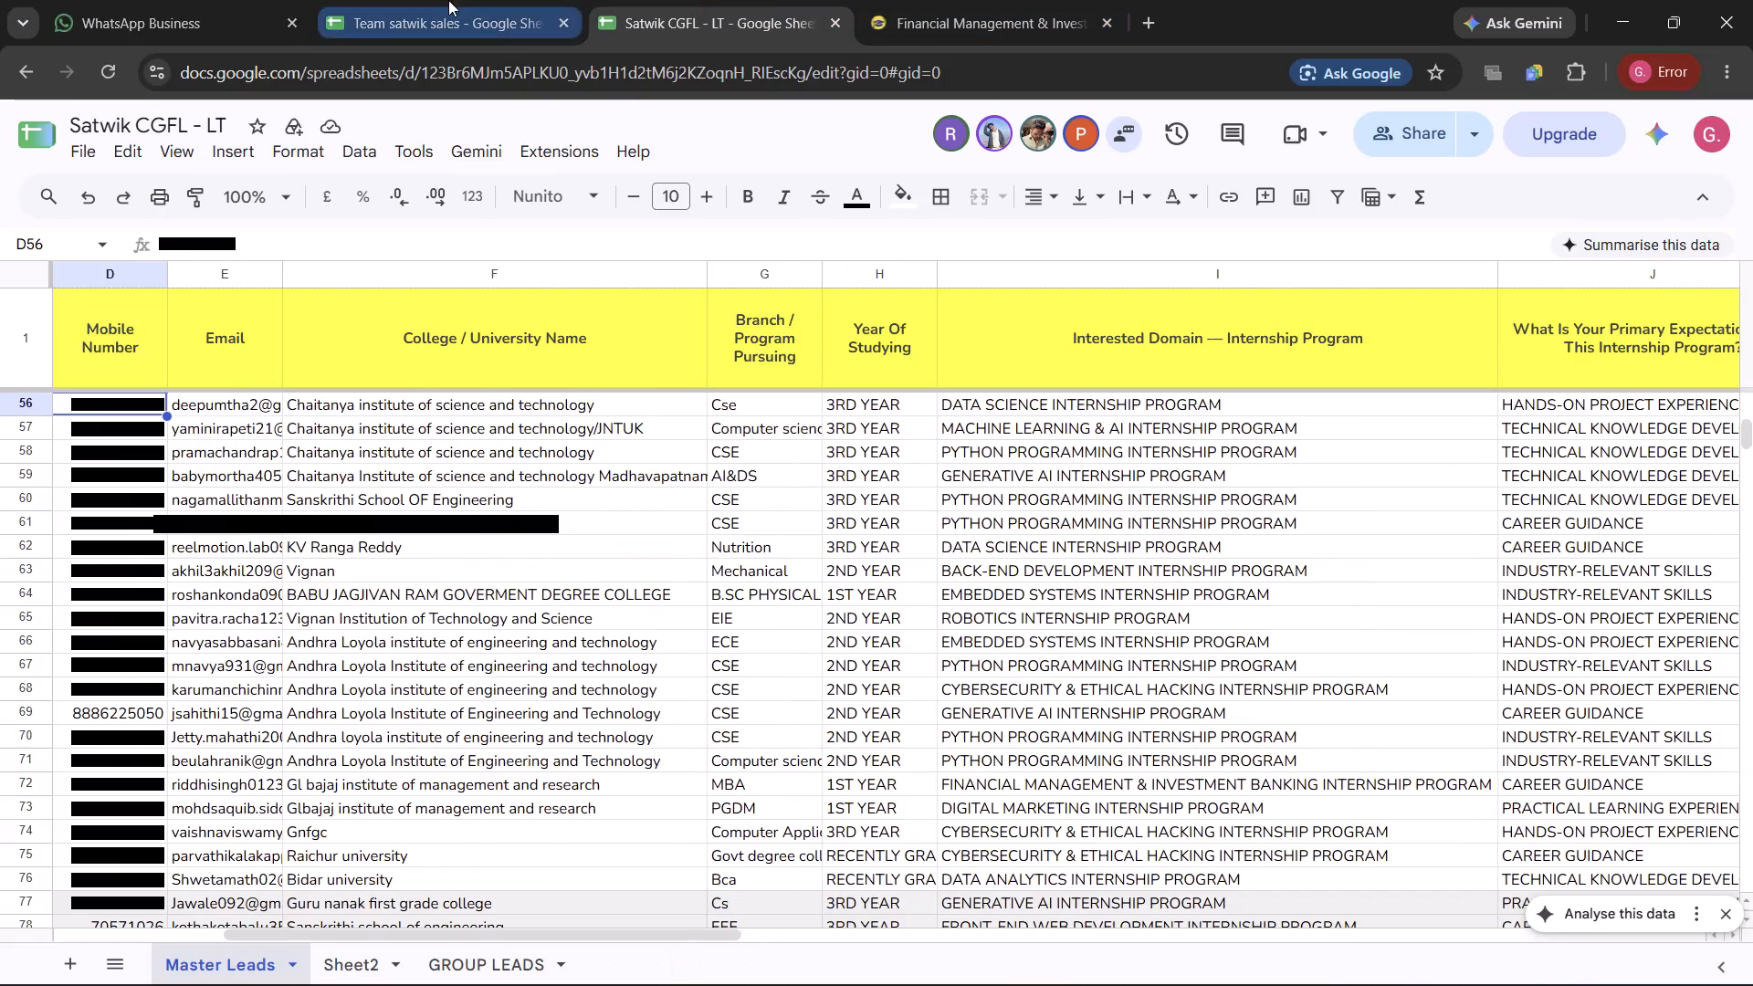
pyautogui.click(448, 0)
pyautogui.click(366, 0)
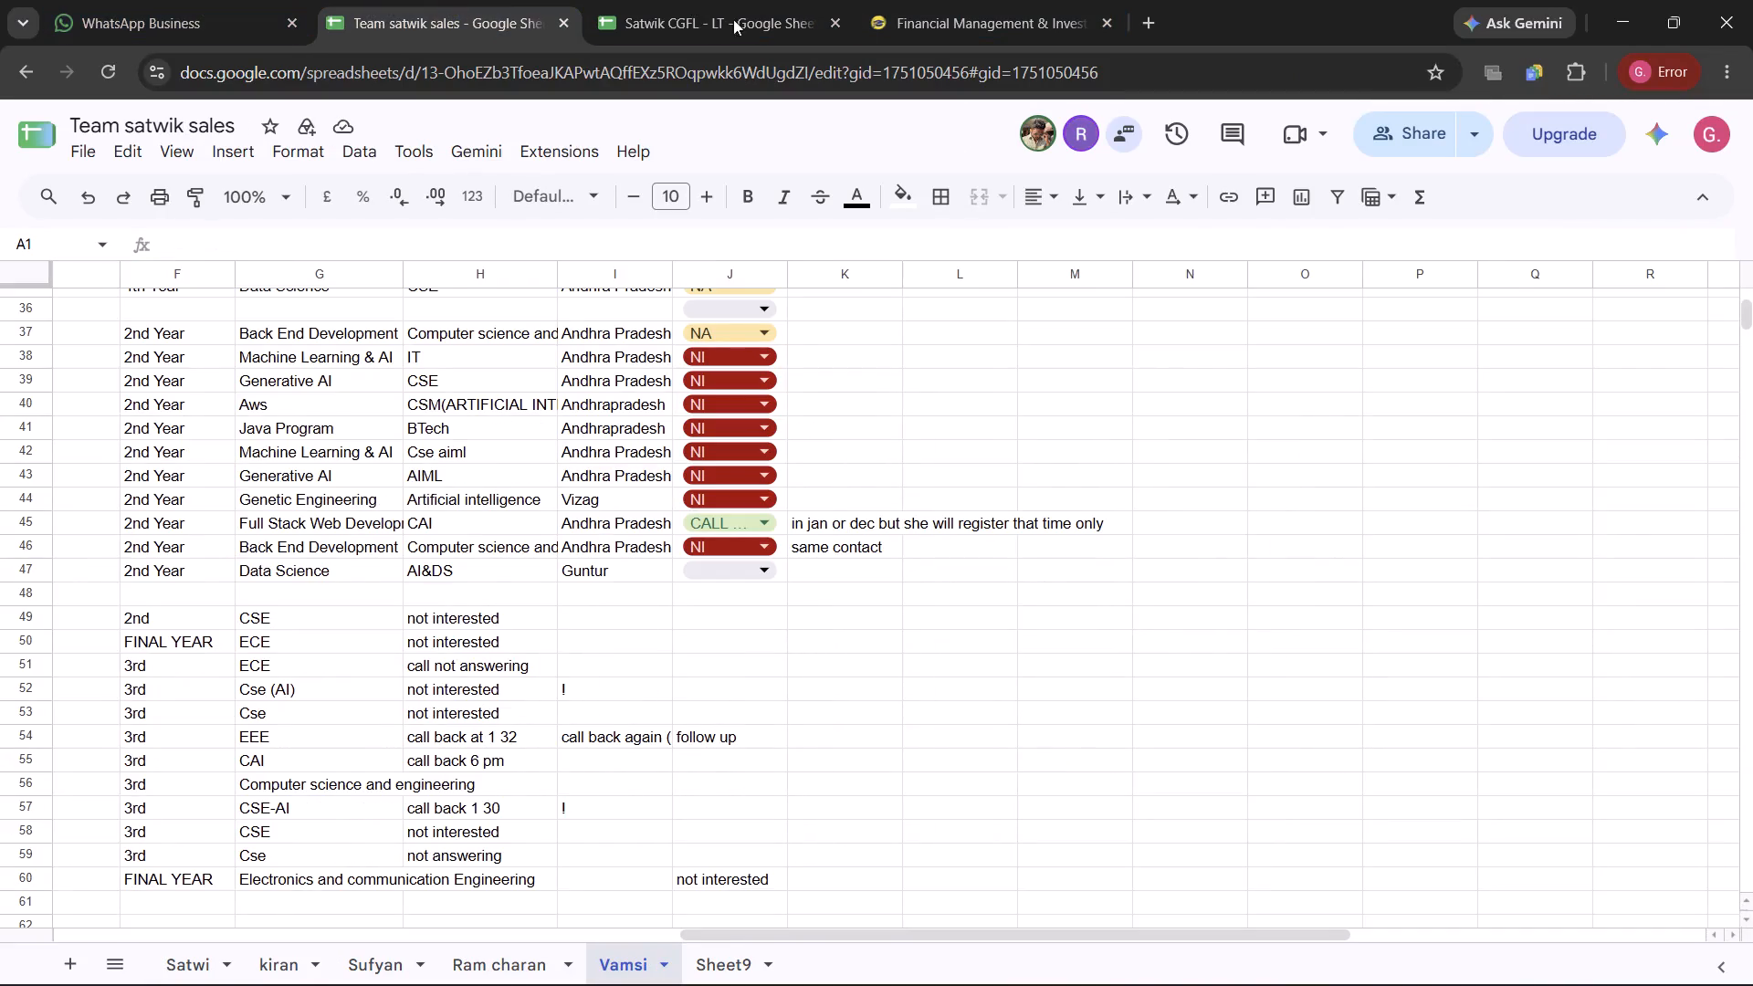
pyautogui.click(967, 13)
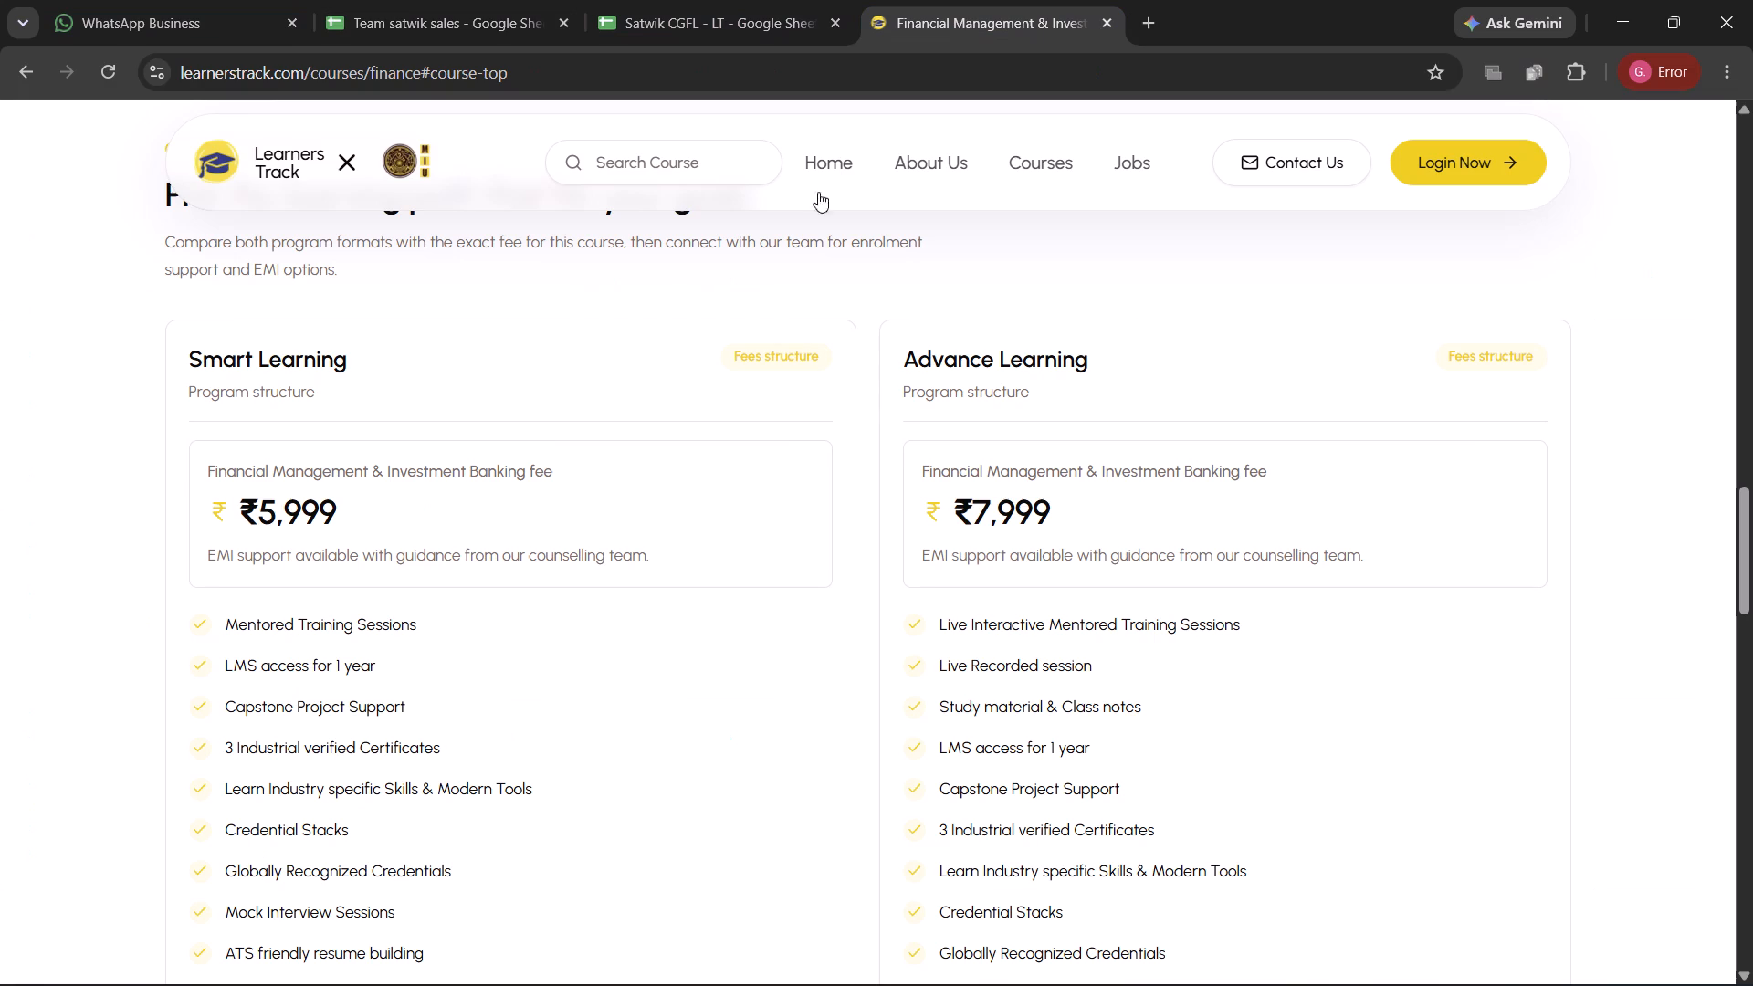
pyautogui.click(745, 0)
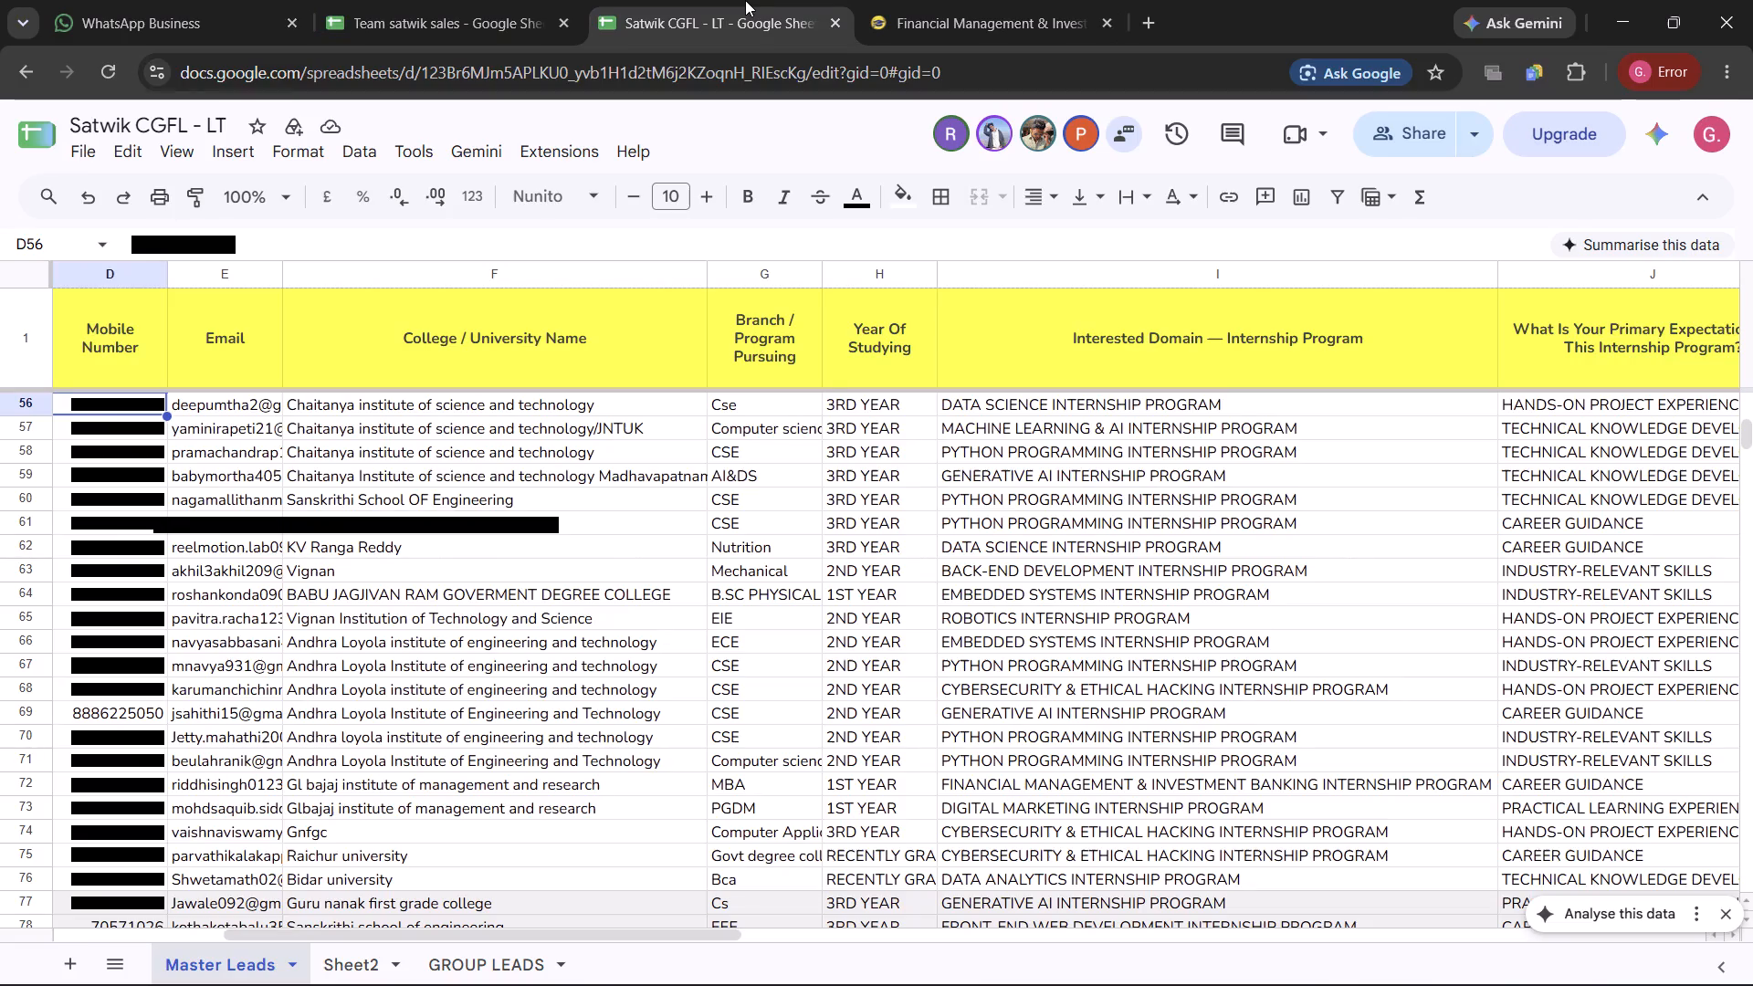
# Open Sheet2 and find the leads assigned to Vamsi below the GVPCE internship block, around rows 108 to 129.
pyautogui.click(393, 950)
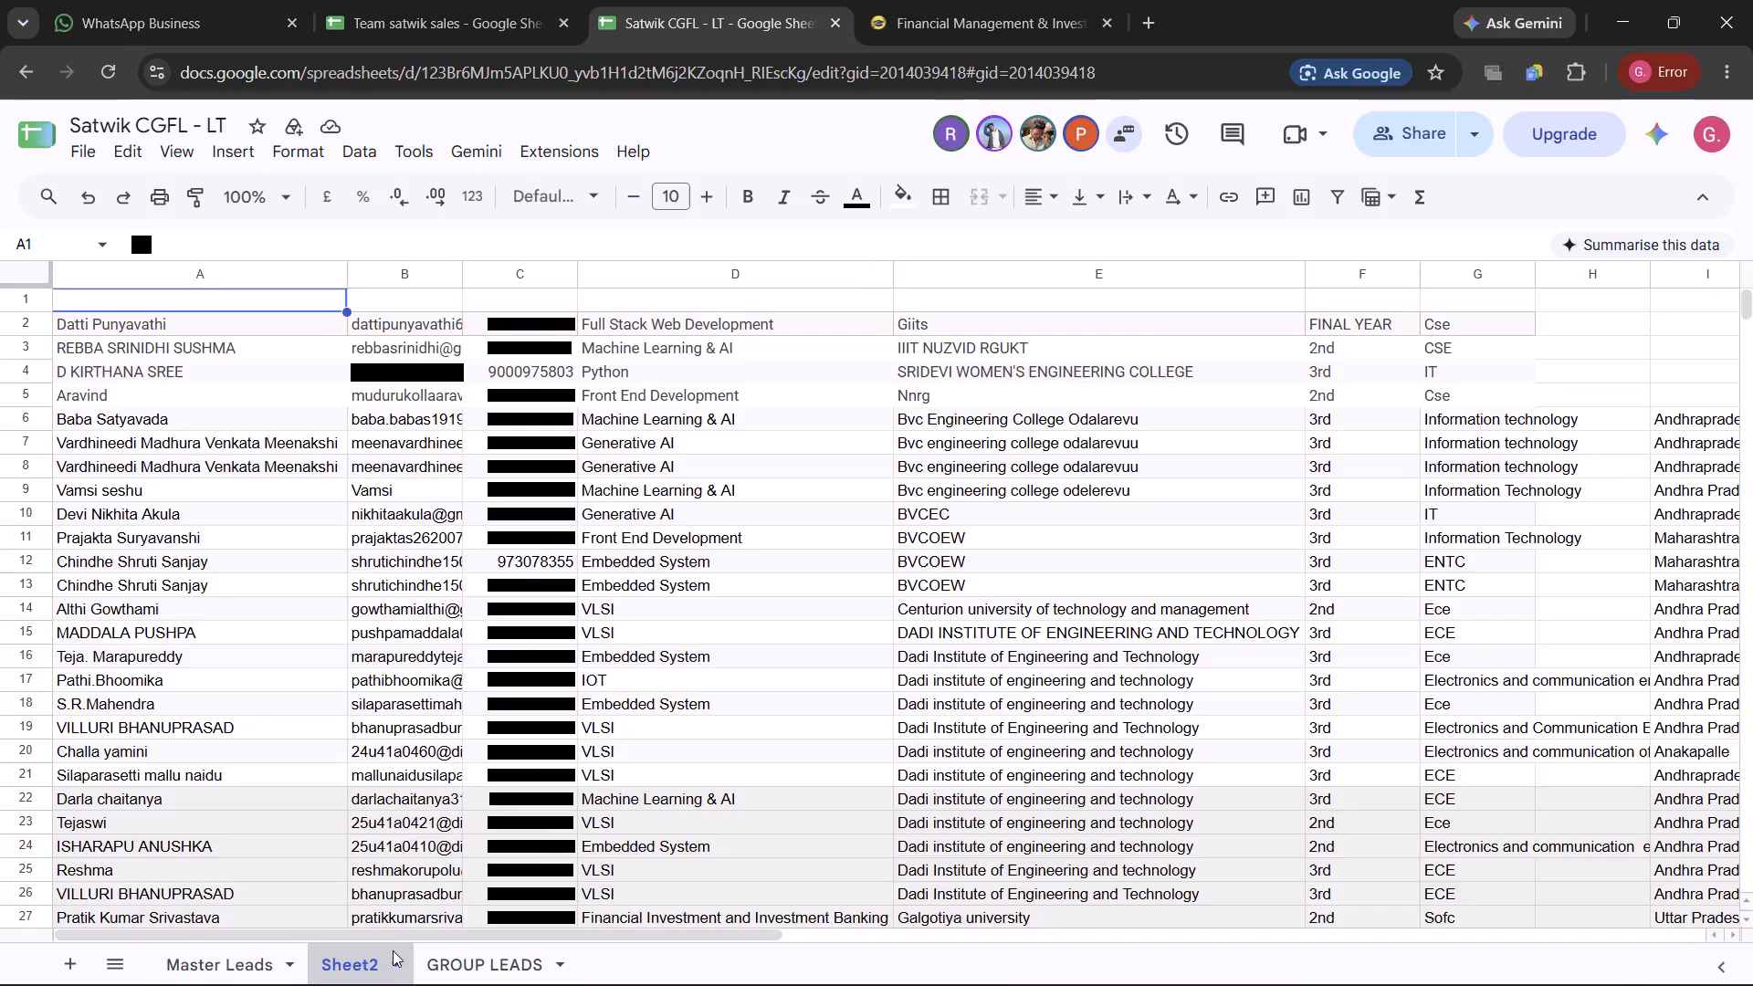
pyautogui.scroll(-8, 697, 677)
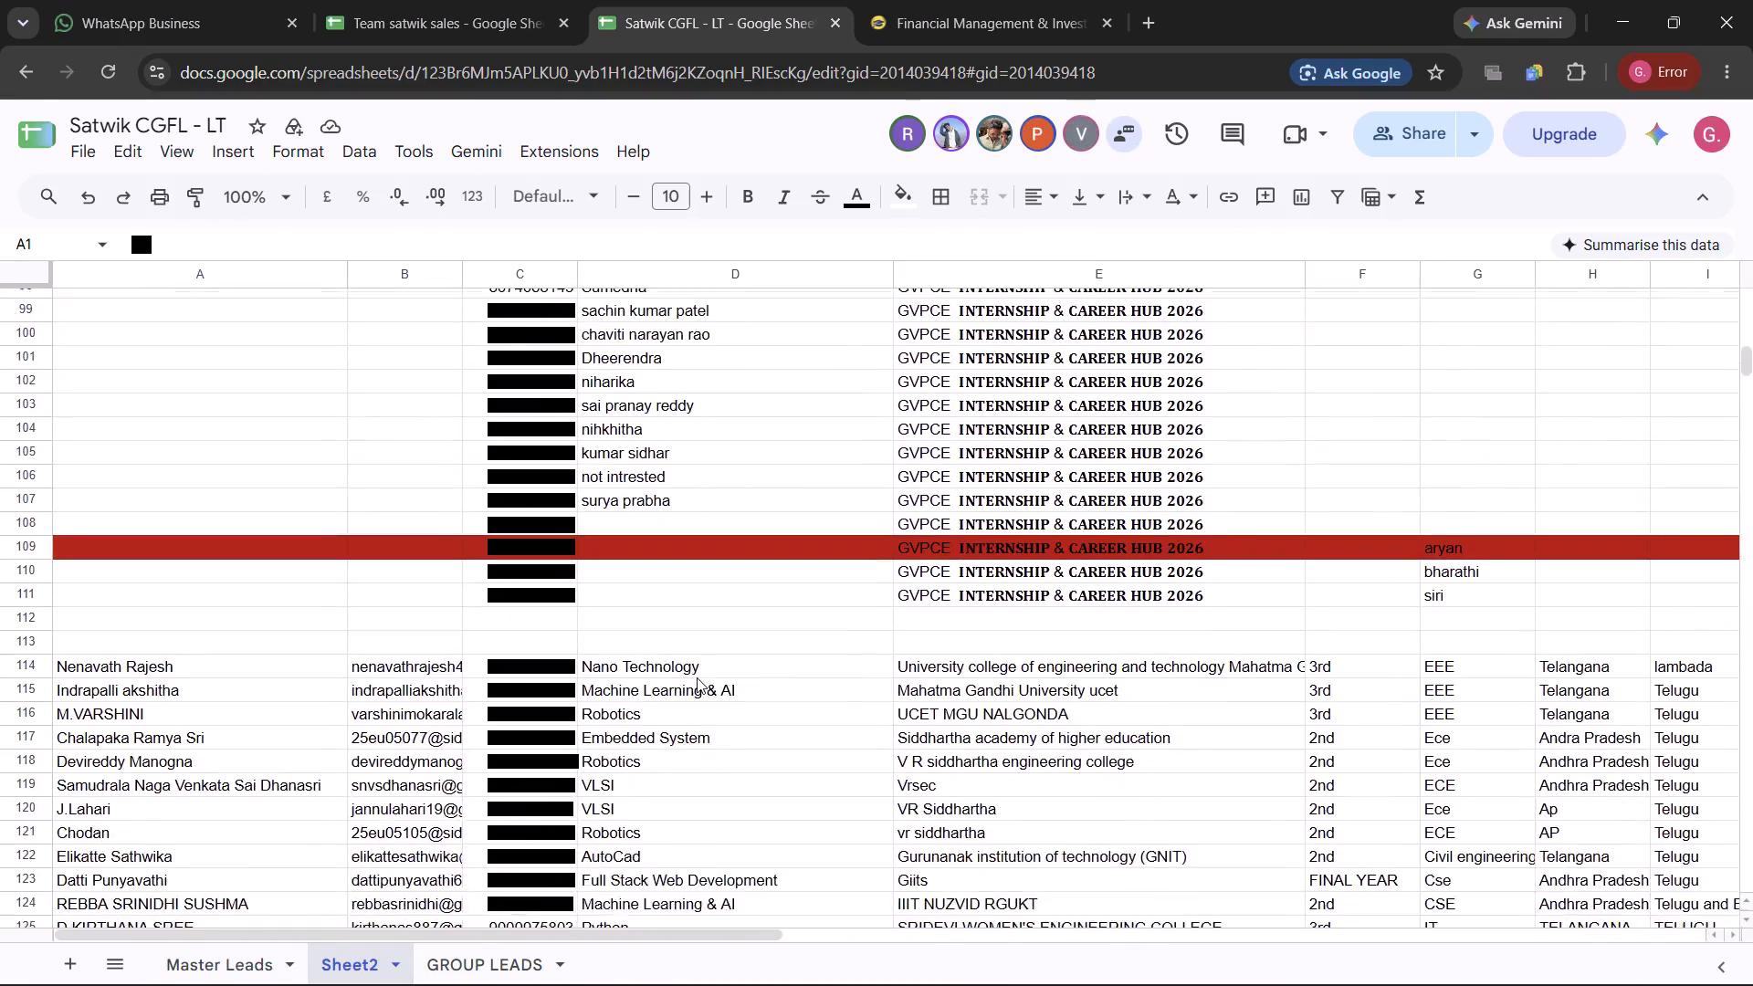
pyautogui.scroll(-1, 697, 677)
pyautogui.hscroll(-4, 697, 677)
pyautogui.scroll(2, 697, 677)
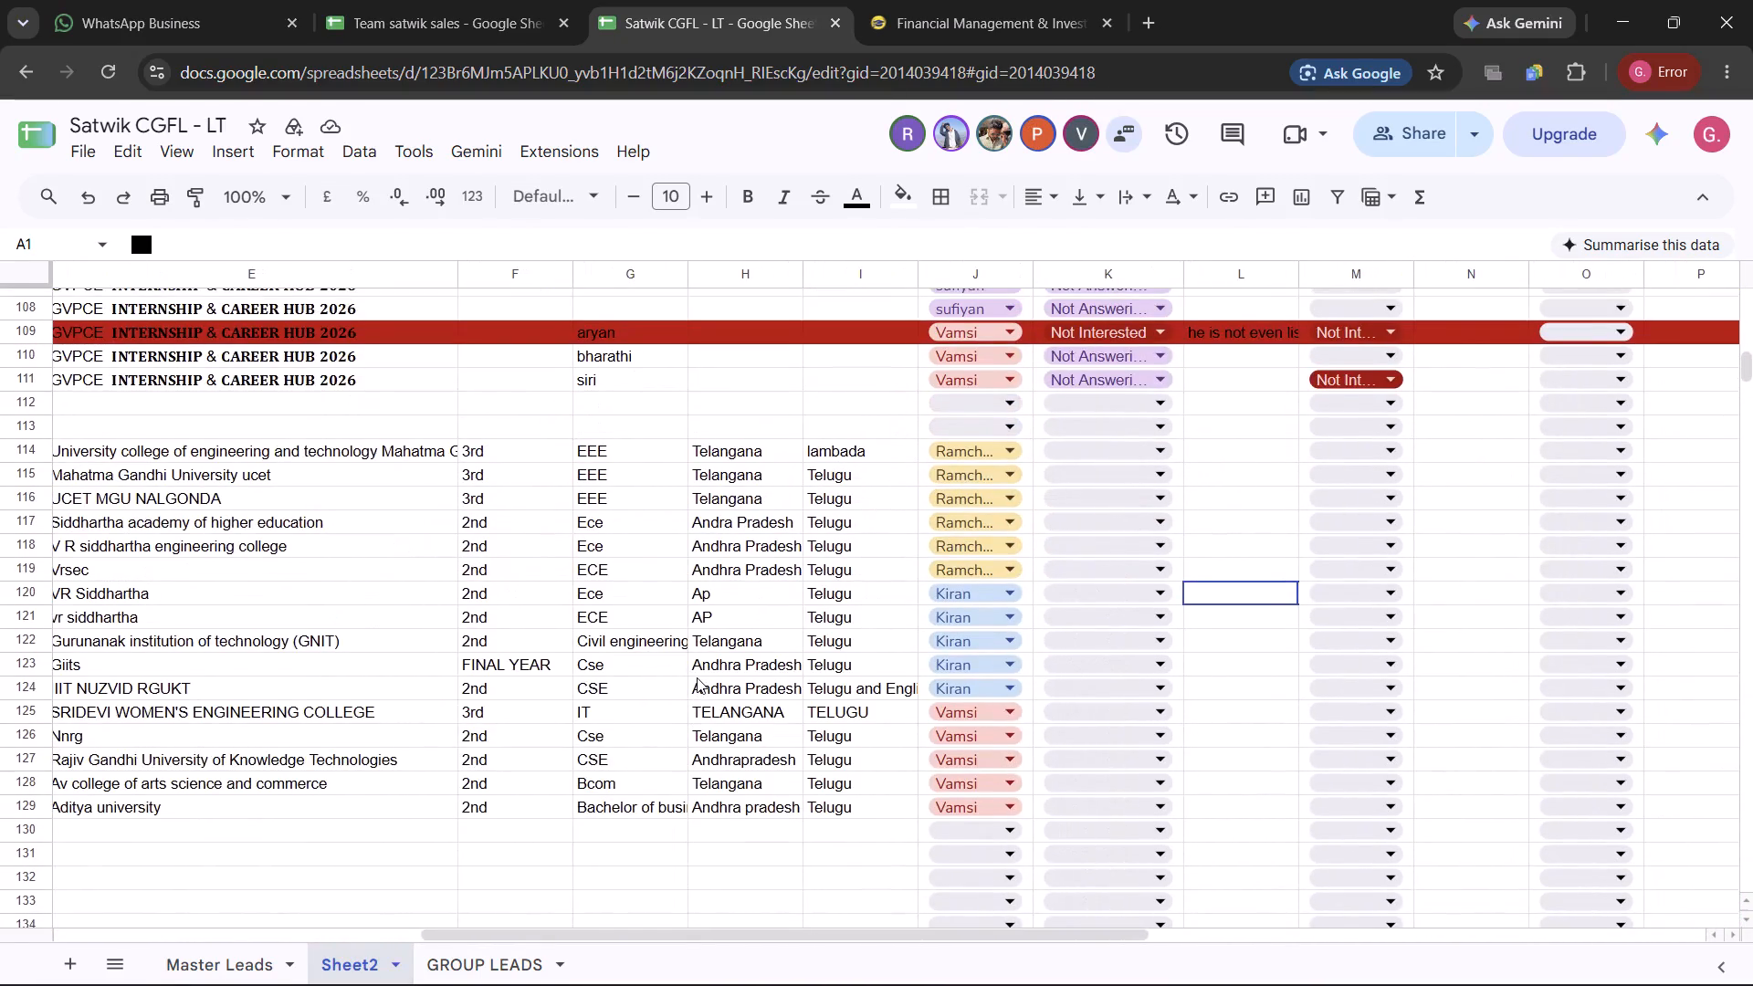
pyautogui.hscroll(7, 697, 677)
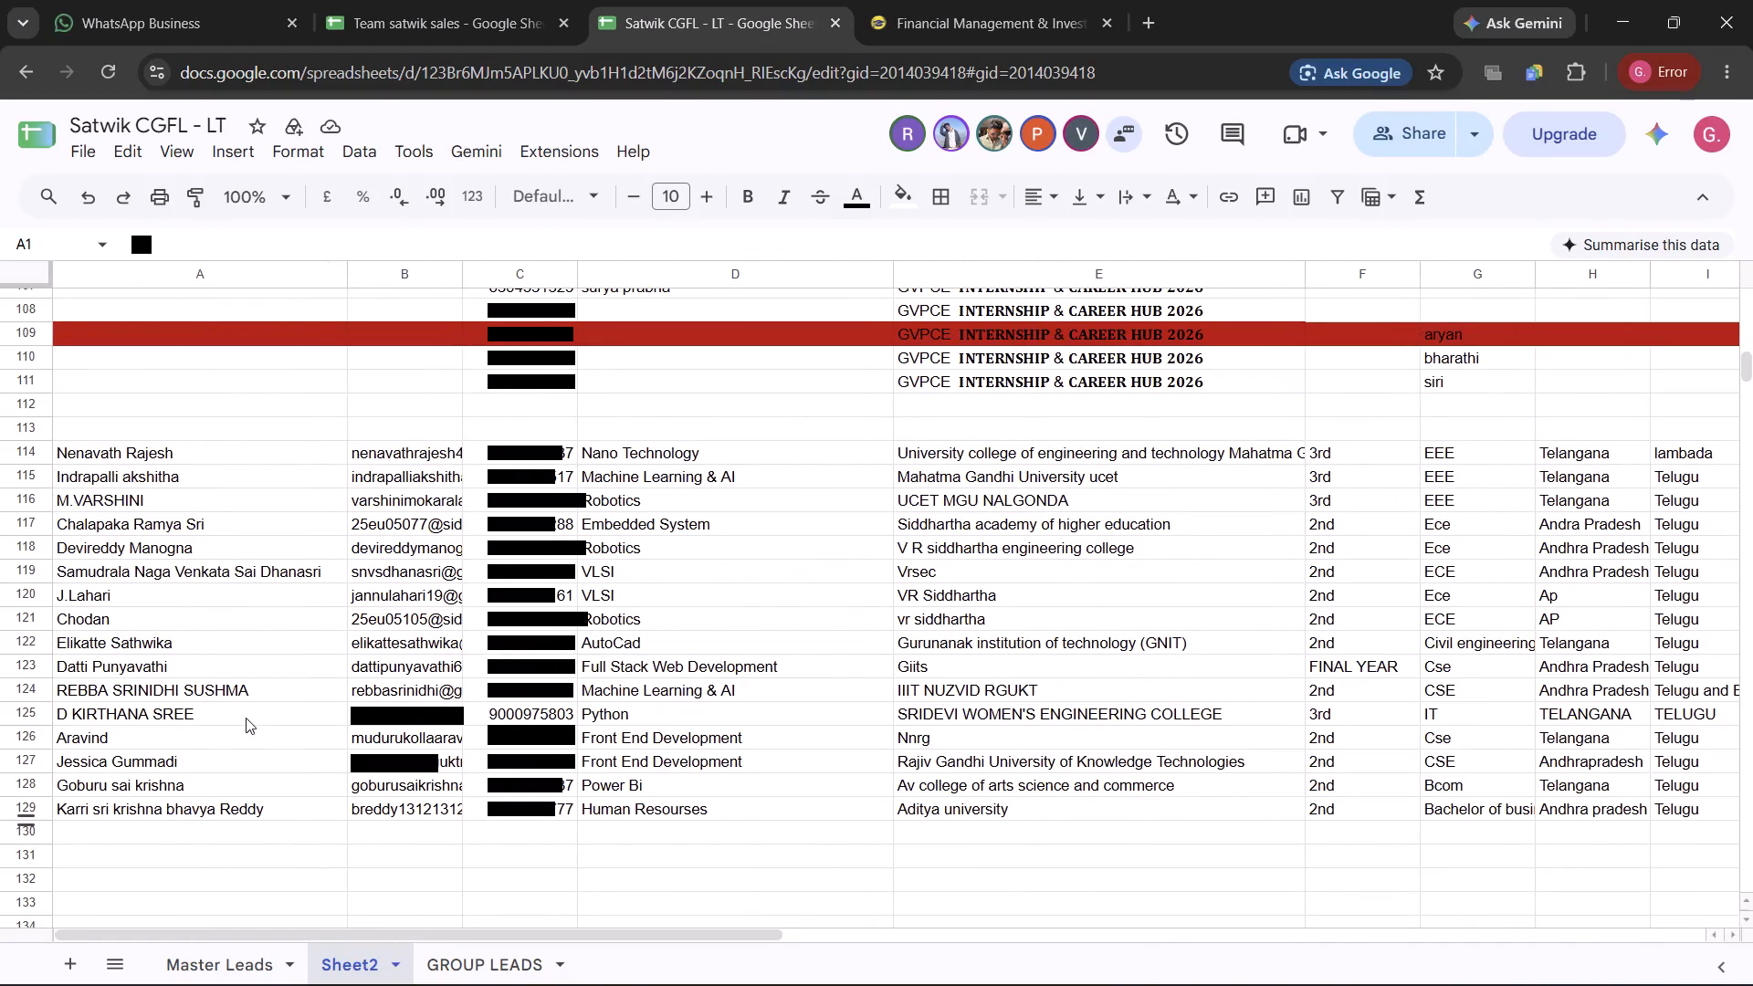
# Go through the row 125 lead's details from the name across to the call status cell in column K.
pyautogui.click(246, 718)
pyautogui.press('Right')
pyautogui.press('Right')
pyautogui.press('Right')
pyautogui.press('Right')
pyautogui.press('Right')
pyautogui.press('Right')
pyautogui.press('Right')
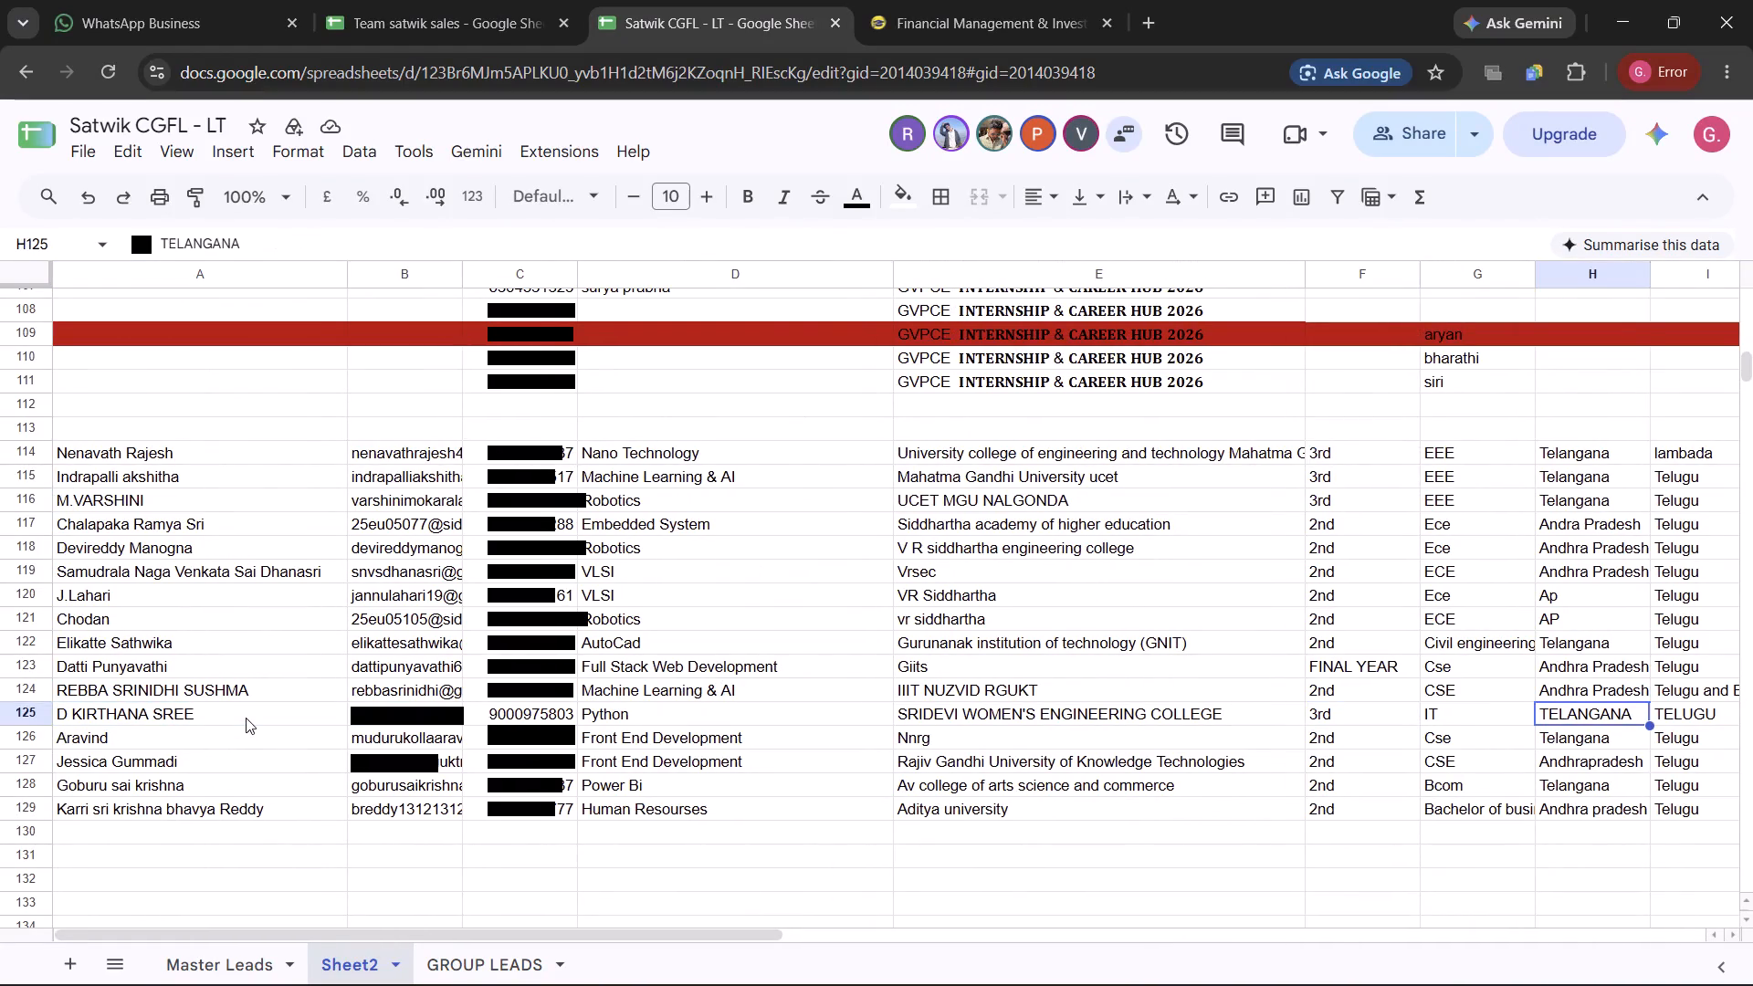
pyautogui.press('Right')
pyautogui.press('Right')
pyautogui.press('Right')
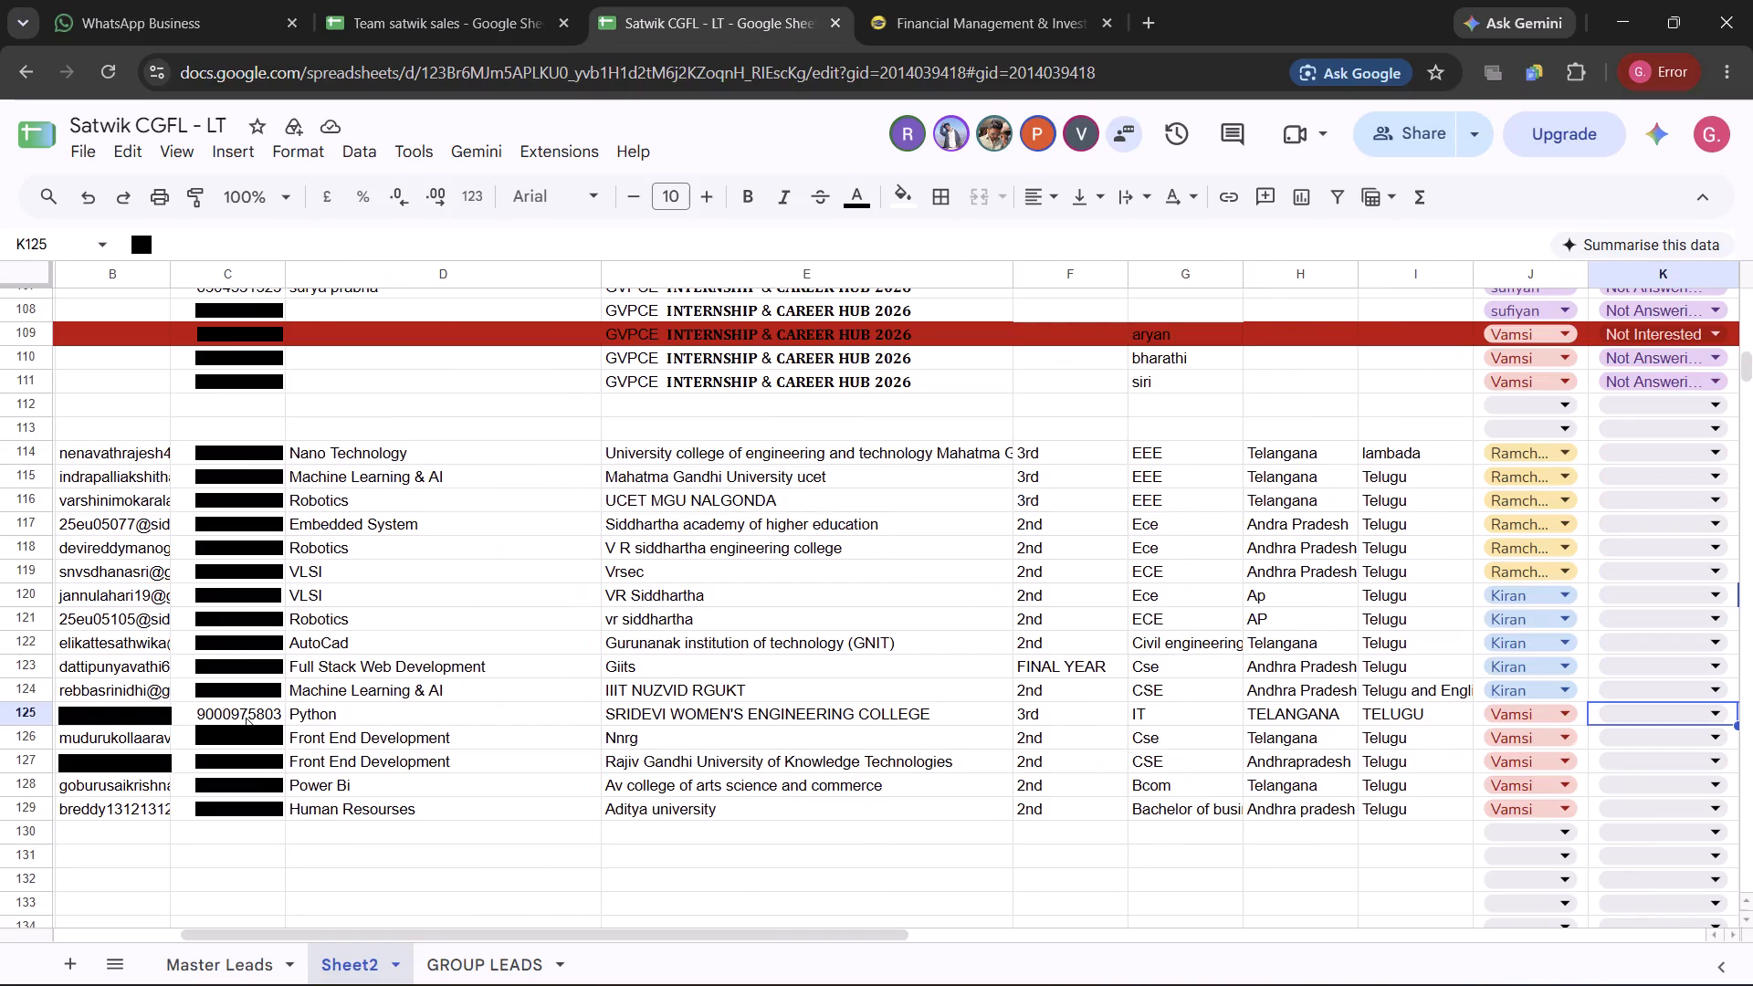
# Return along row 125 to the lead's name in column A to view the contact details.
pyautogui.press('Left')
pyautogui.press('Left')
pyautogui.press('Left')
pyautogui.press('Left')
pyautogui.press('Left')
pyautogui.press('Left')
pyautogui.press('Left')
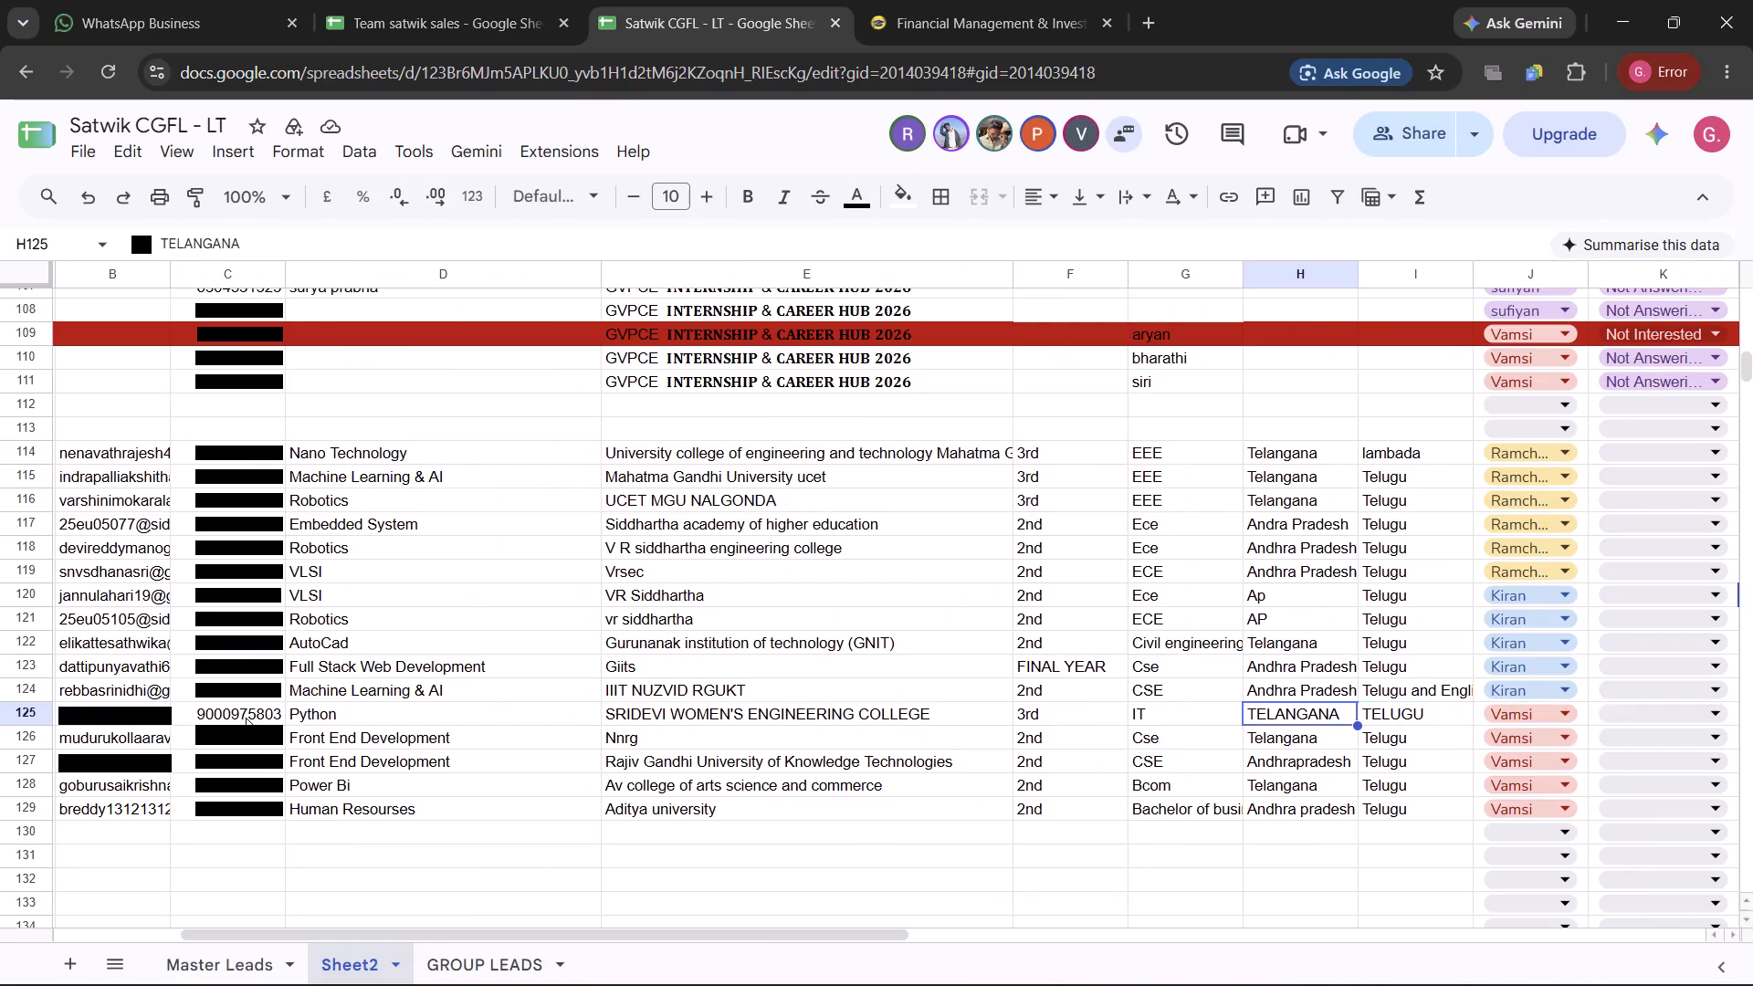
pyautogui.press('Left')
pyautogui.press('Left')
pyautogui.press('Left')
pyautogui.press('Left')
pyautogui.press('Left')
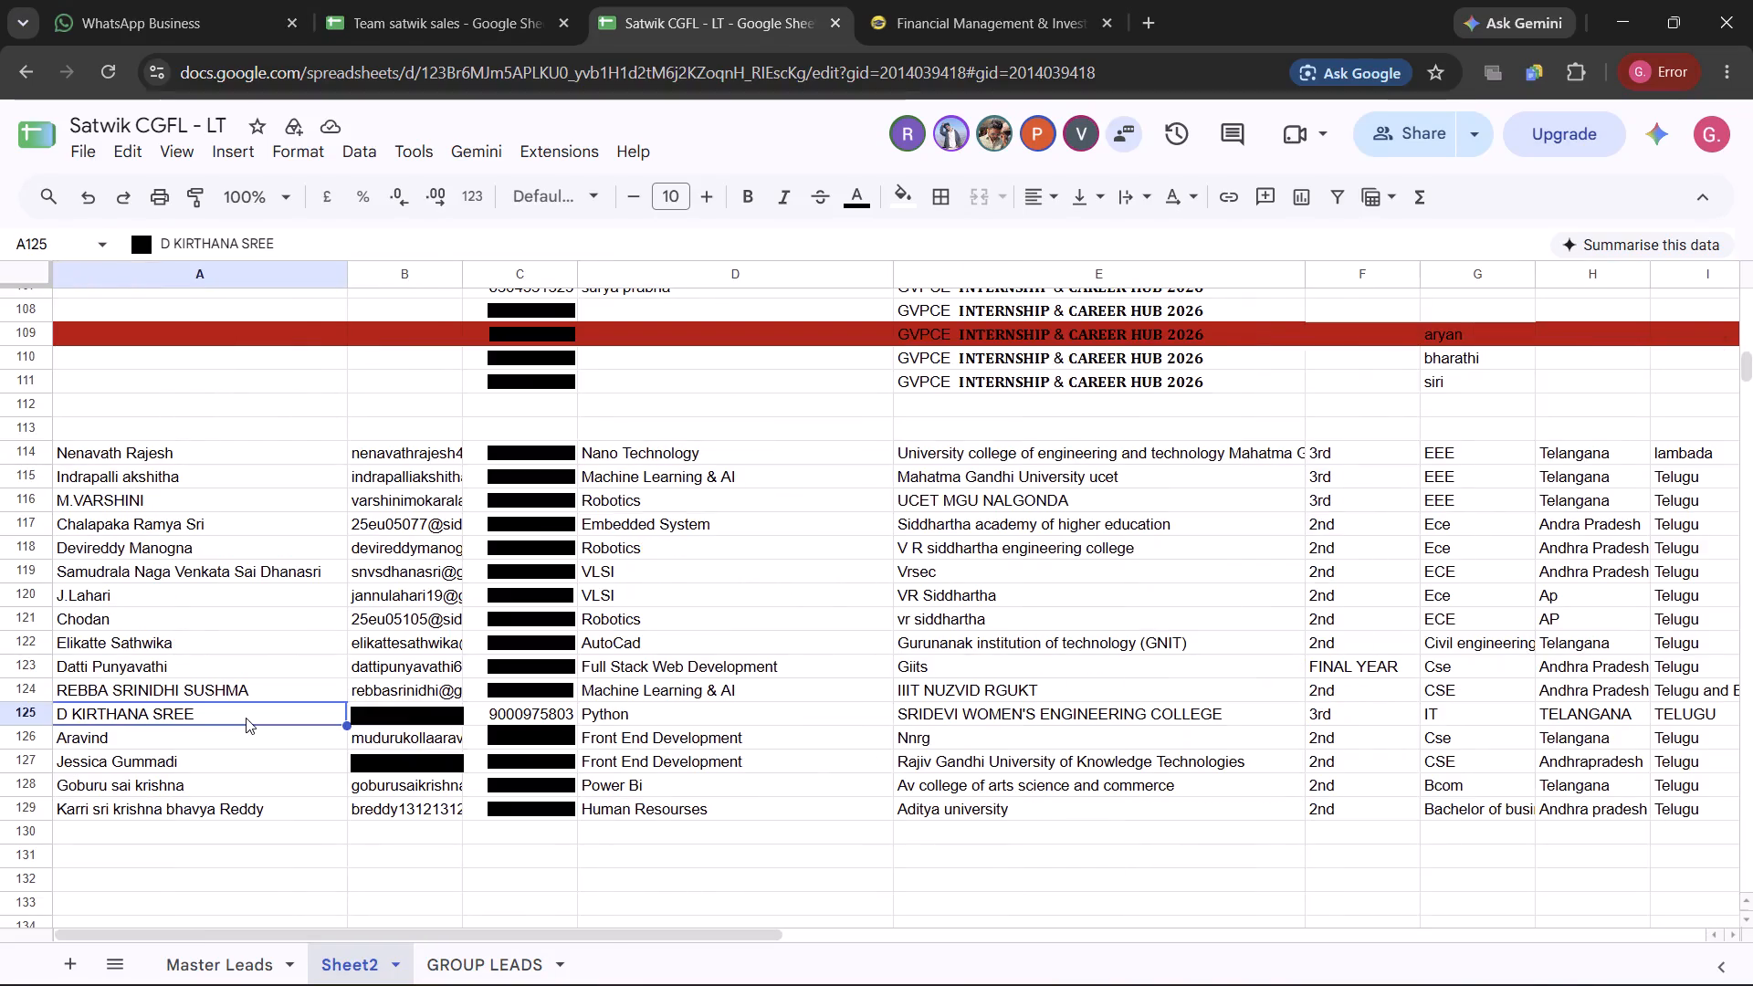
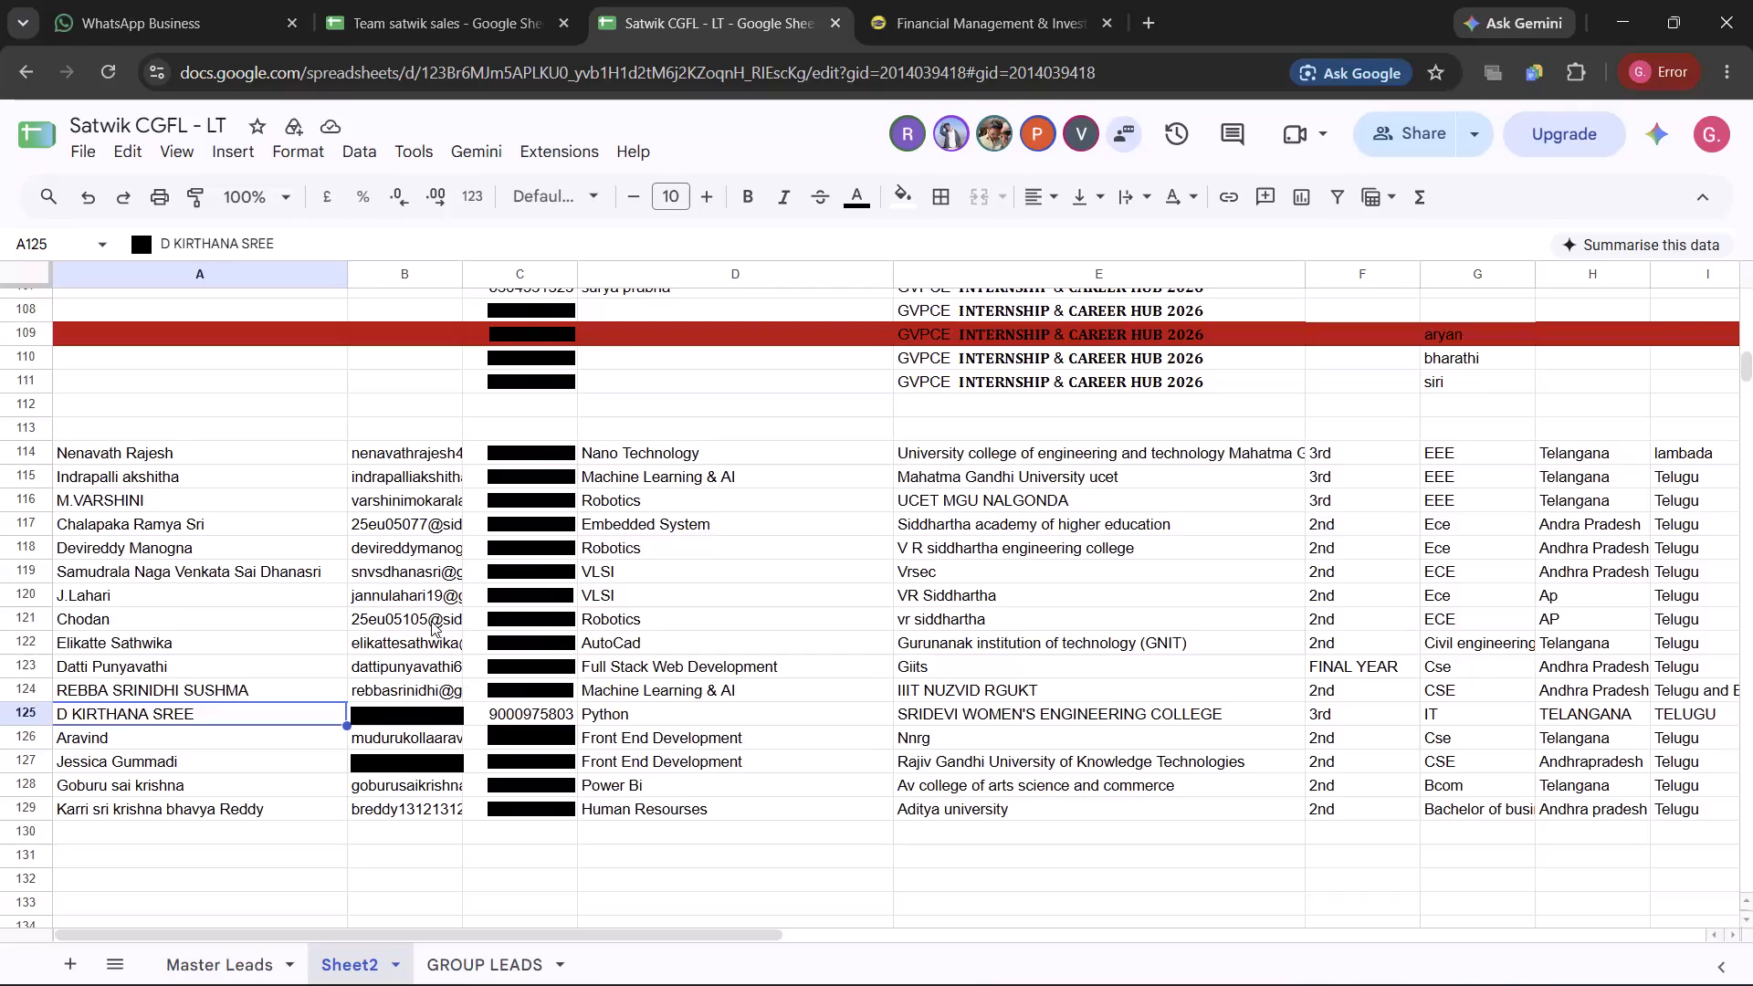
# Copy the row 125 lead's phone number from column C and search Sheet2 for it.
pyautogui.doubleClick(520, 715)
pyautogui.doubleClick(520, 715)
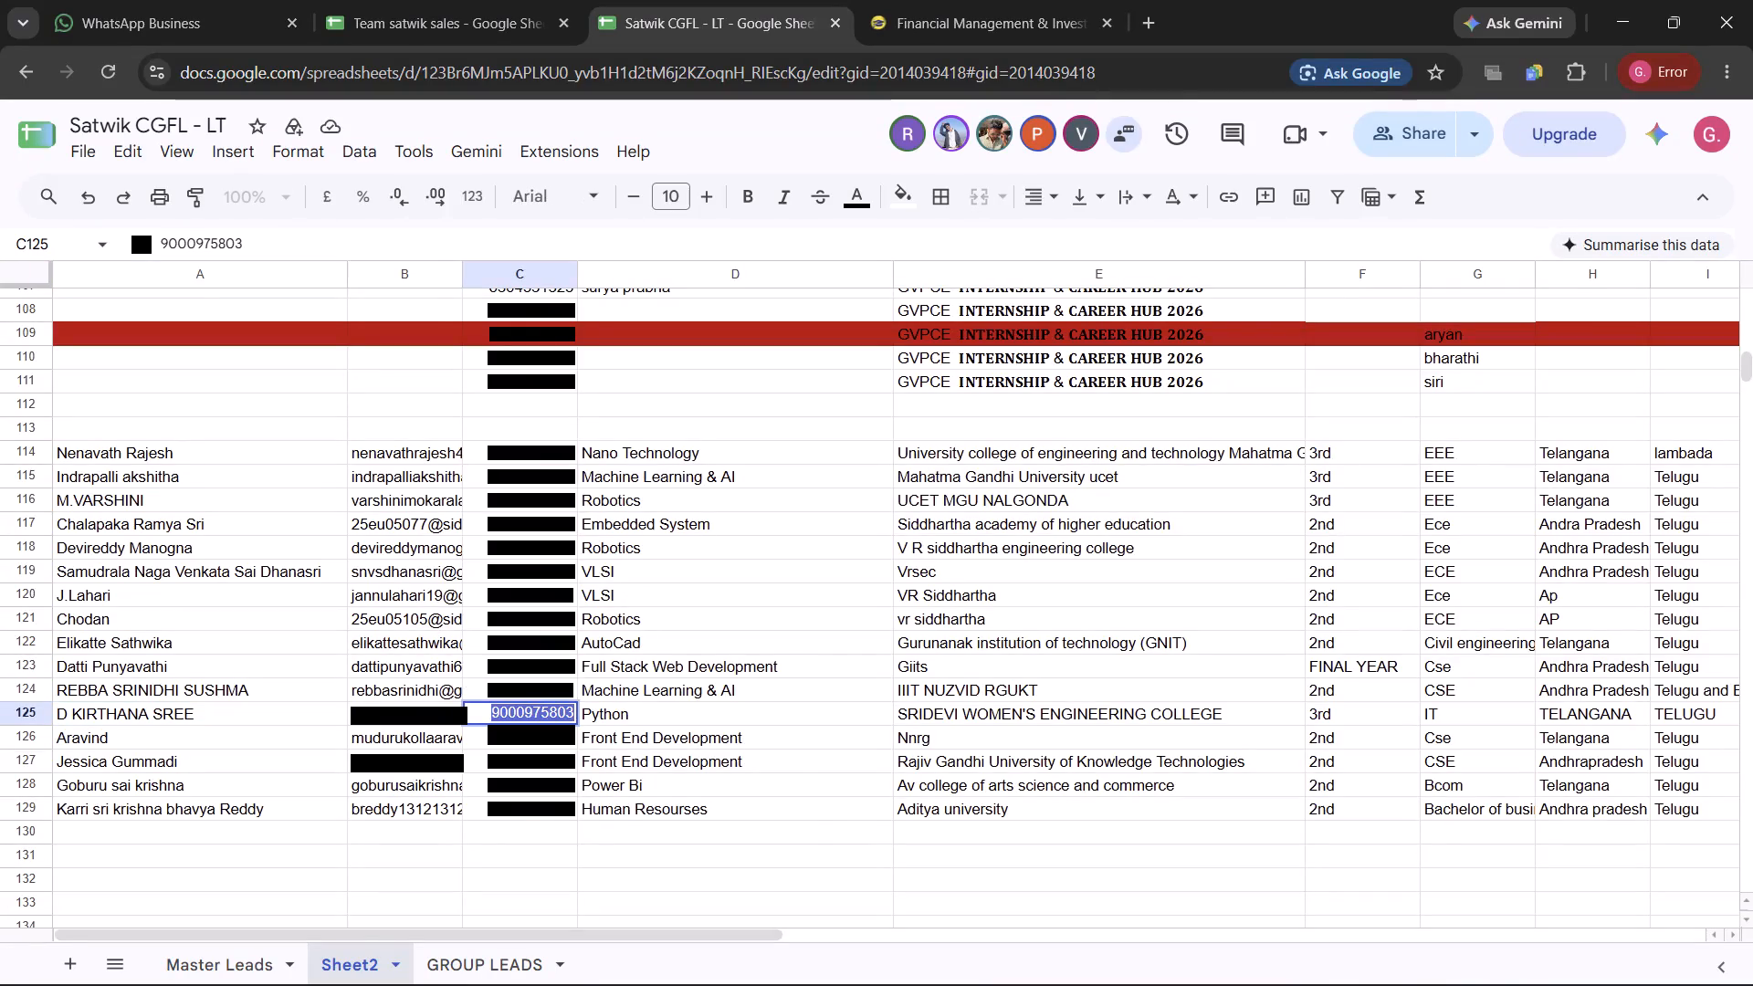
pyautogui.hotkey('ctrl', 'c')
pyautogui.hotkey('ctrl', 'f')
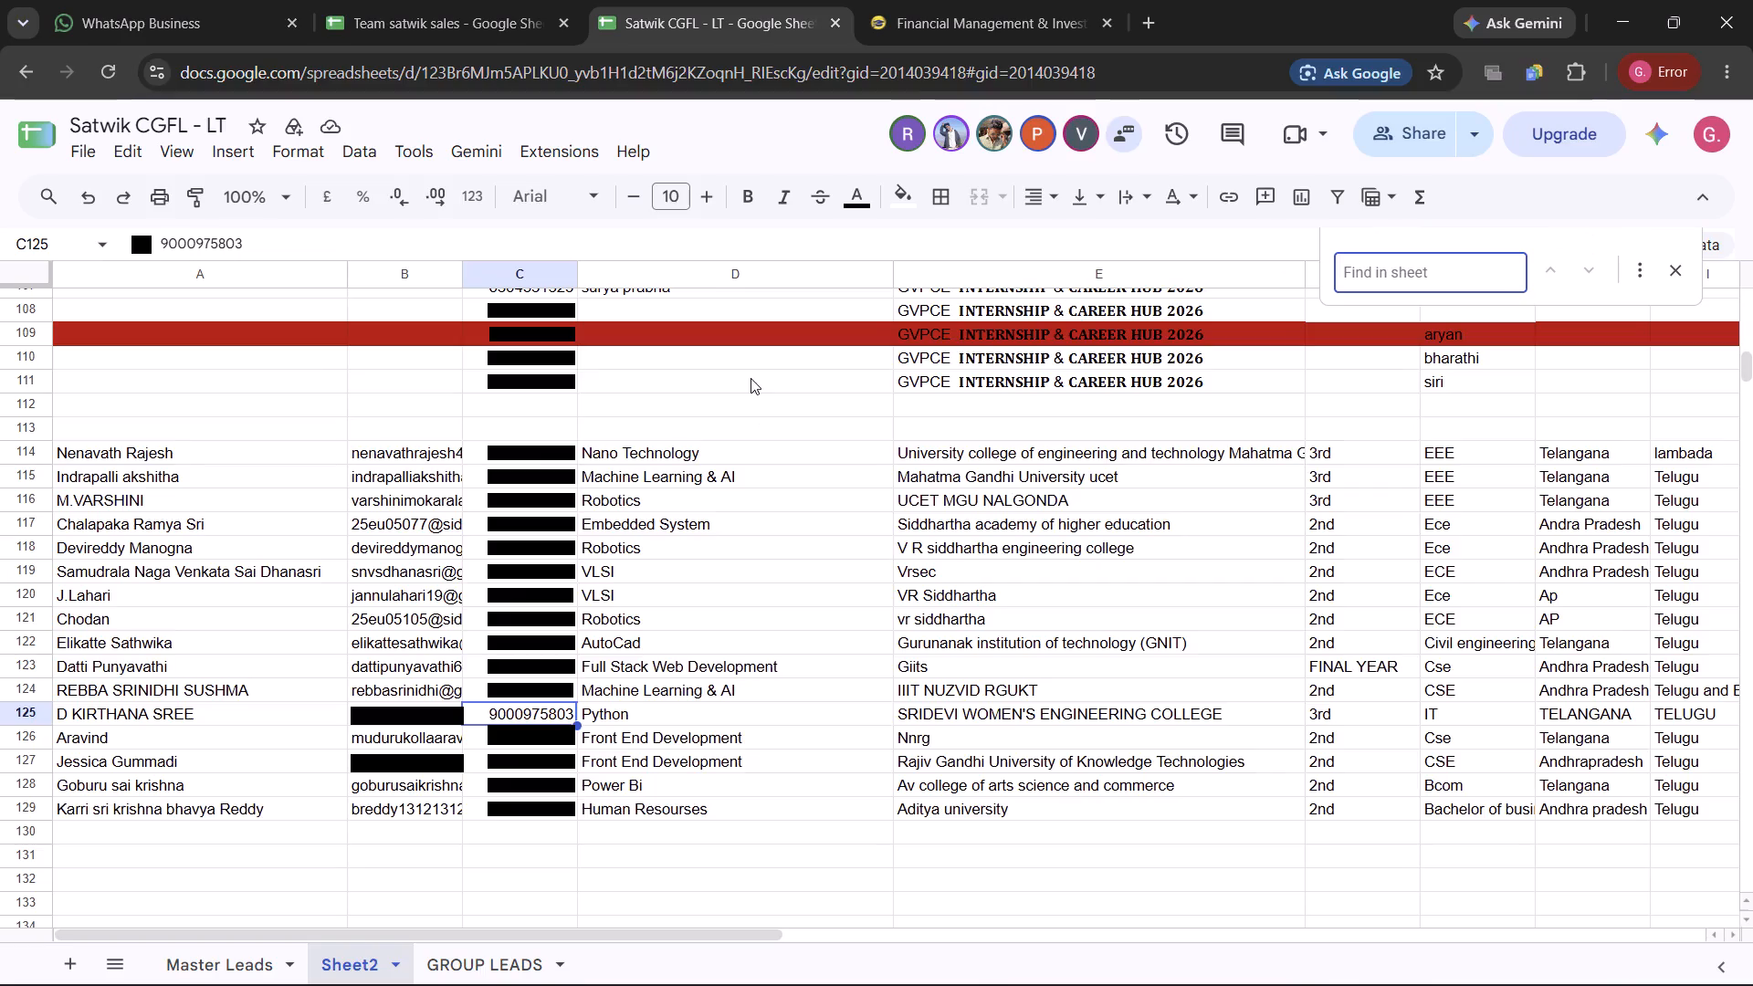
pyautogui.press('v')
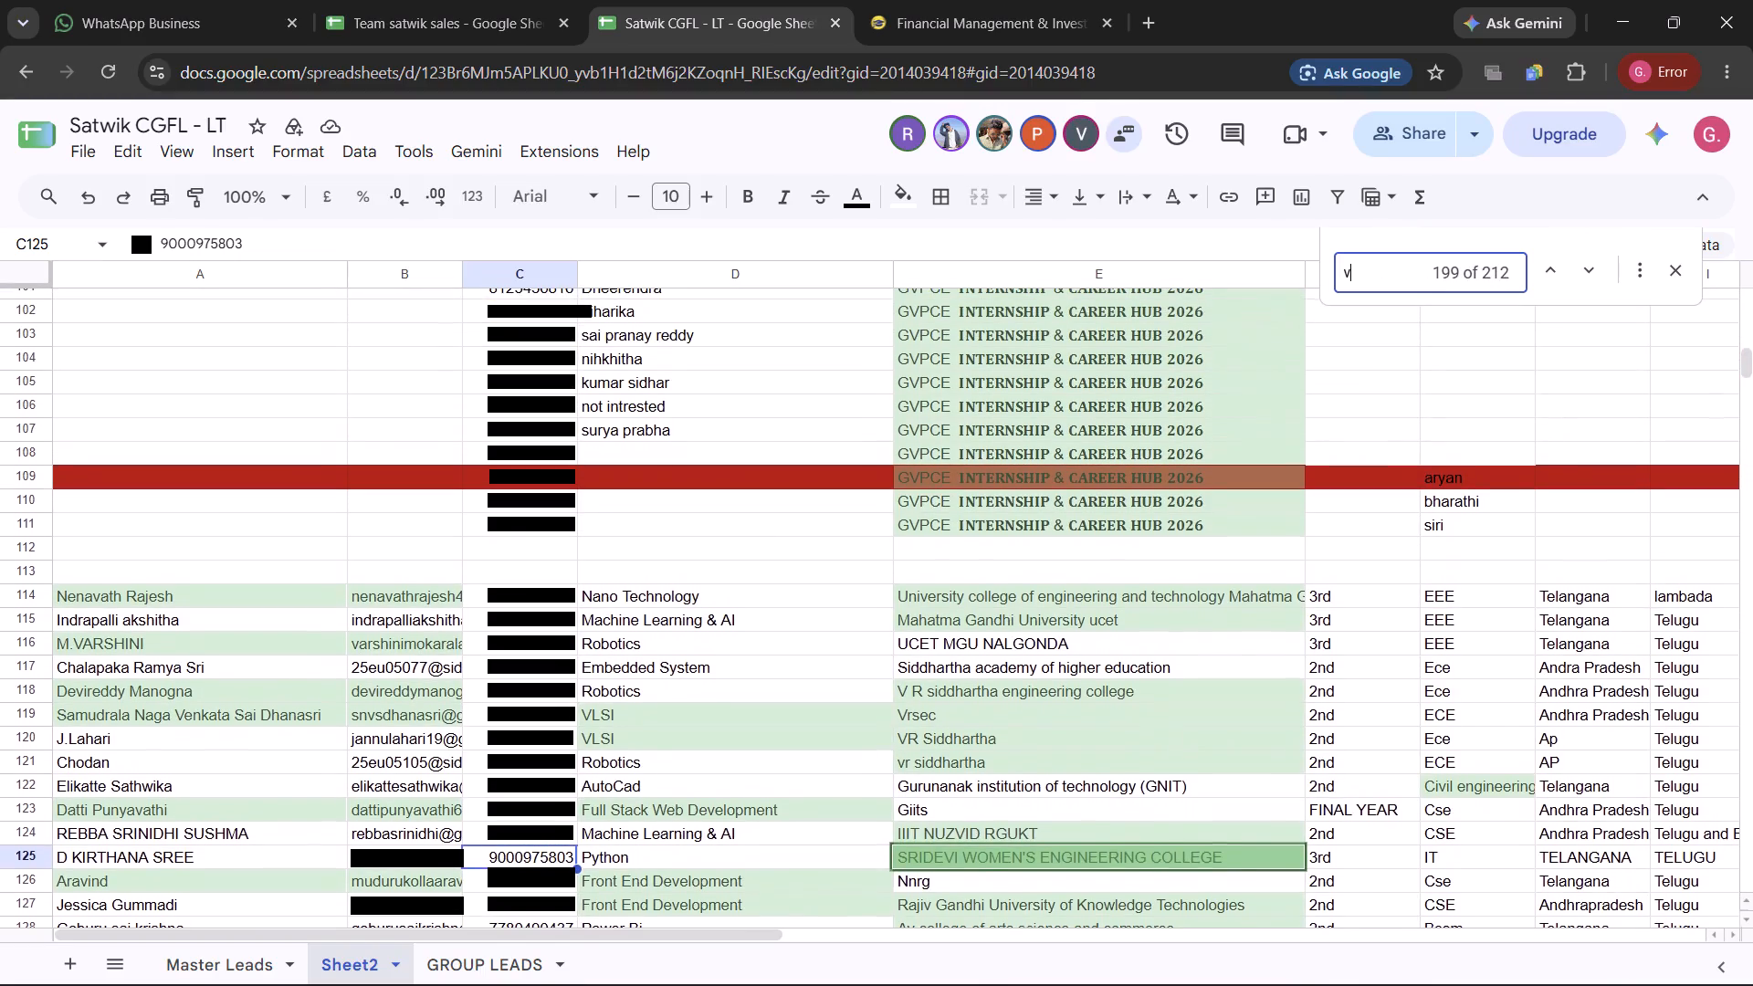
pyautogui.press('BackSpace')
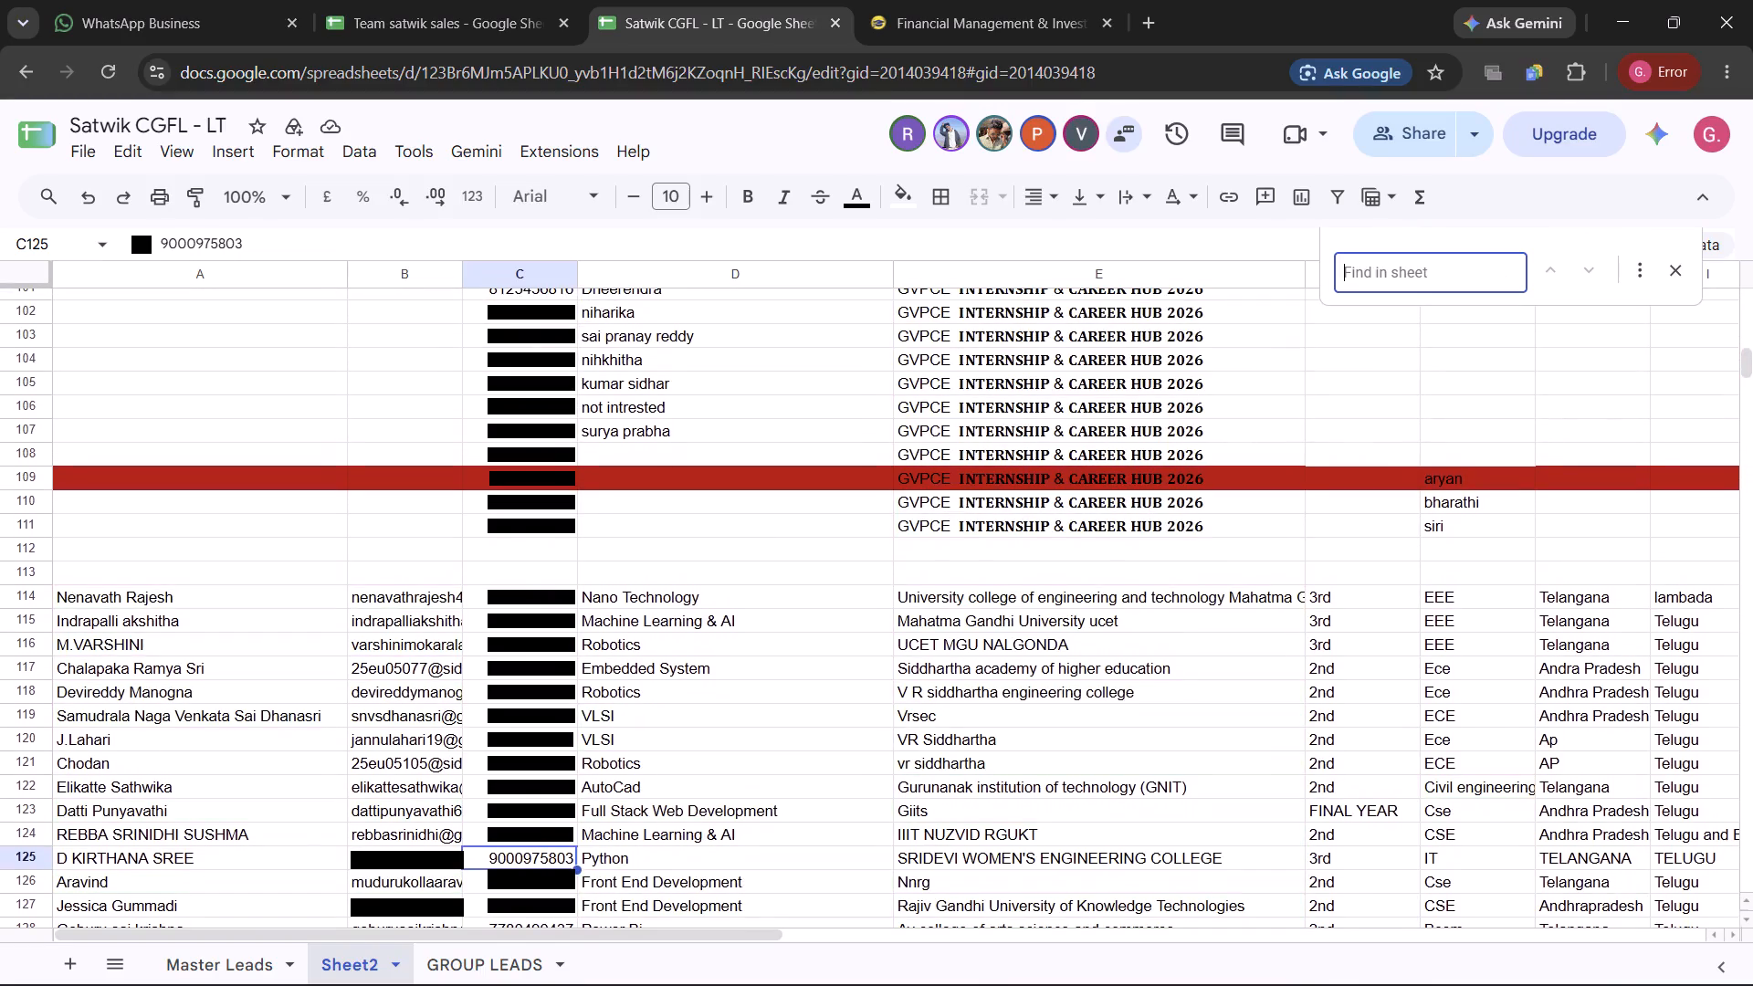
pyautogui.hotkey('ctrl', 'v')
# Look through the earlier rows for another entry with that phone number and check its assignee, call status and comment.
pyautogui.scroll(1, 751, 378)
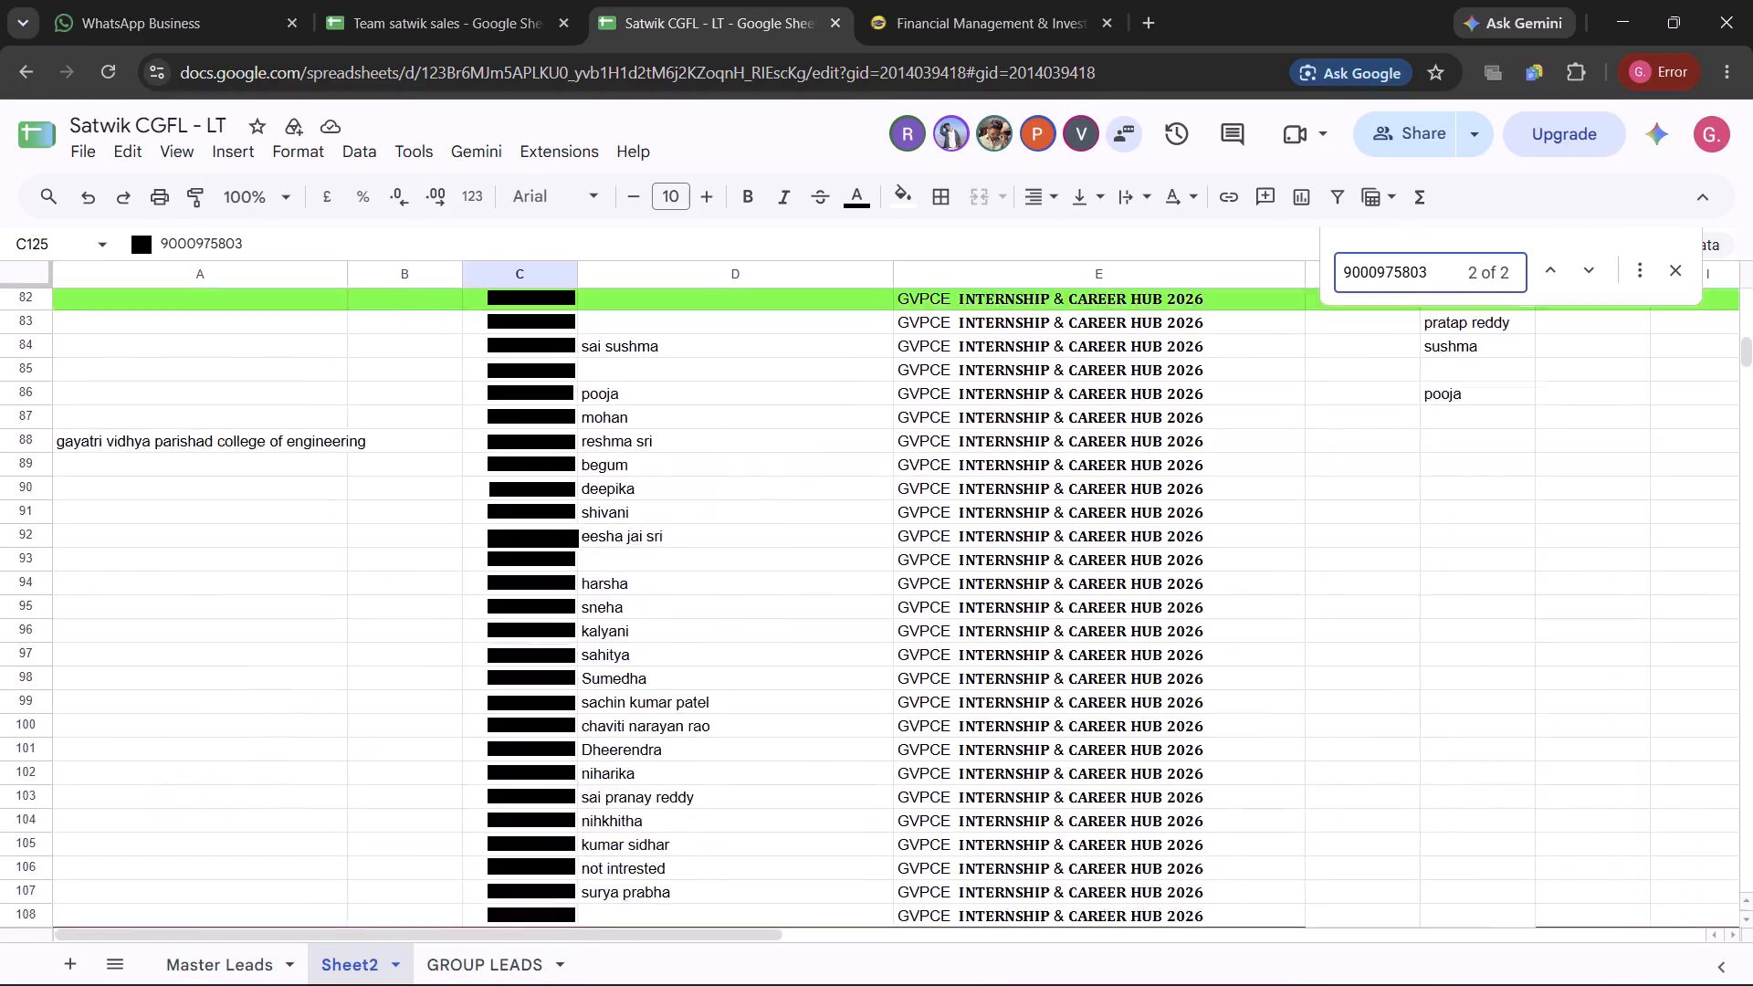
pyautogui.scroll(3, 751, 378)
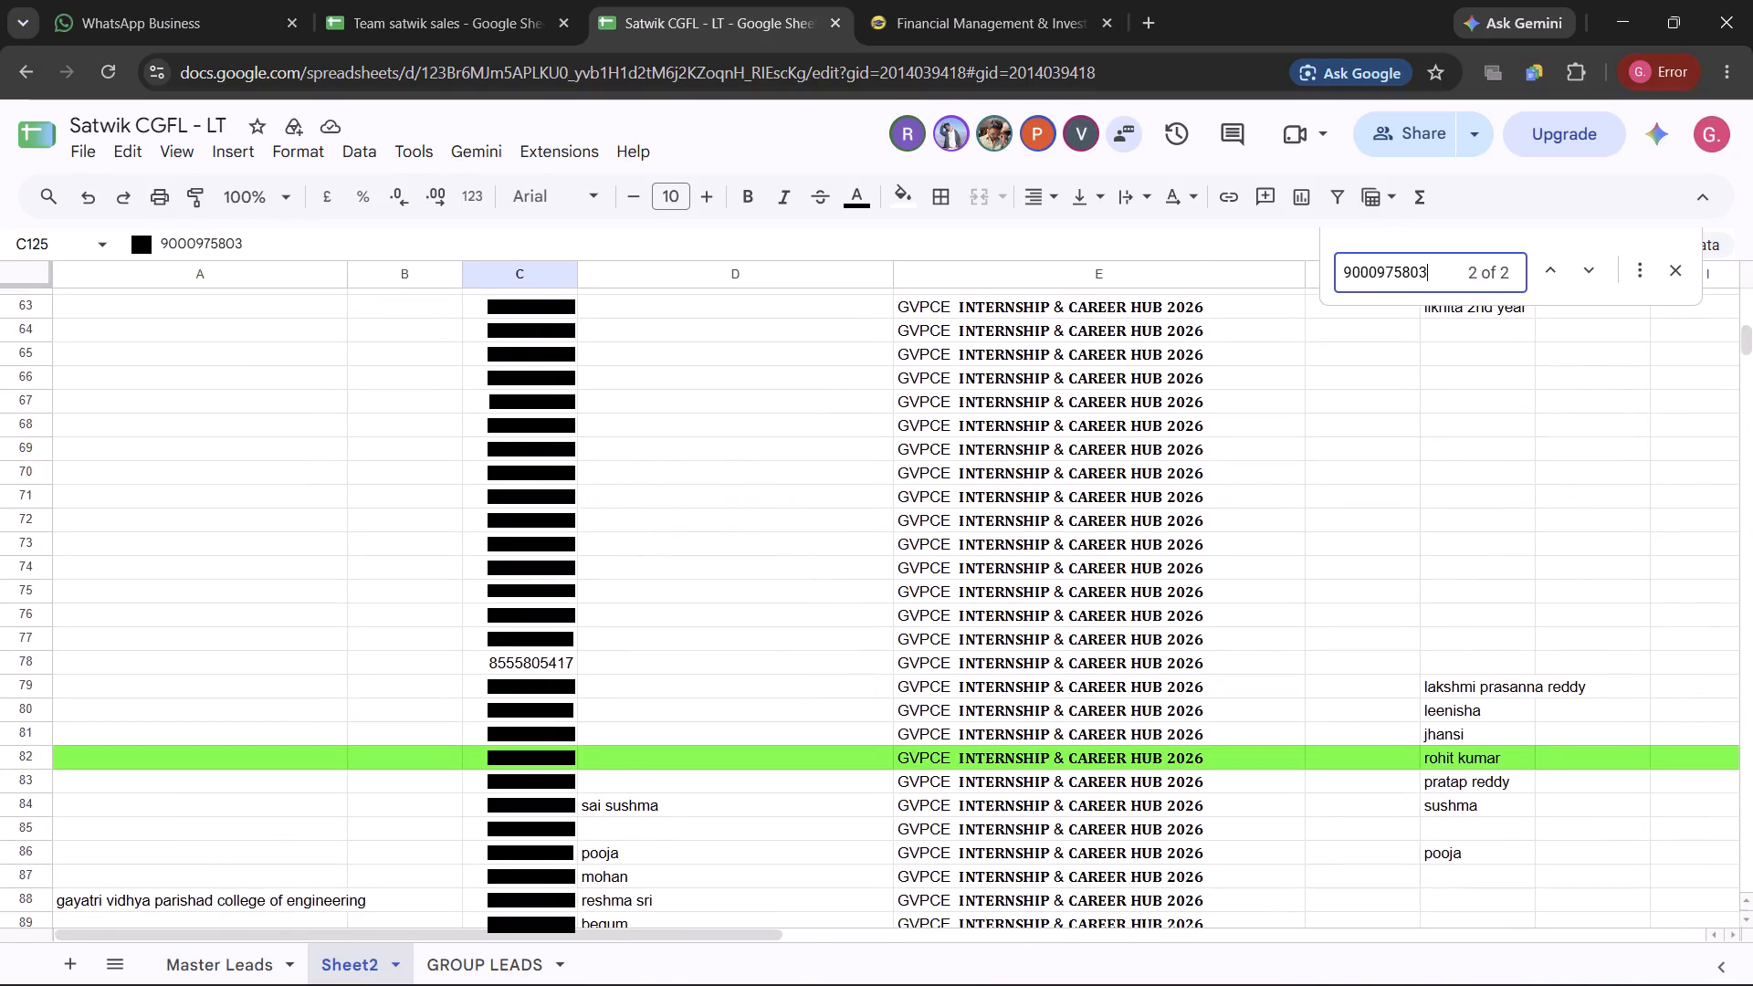
pyautogui.scroll(-5, 751, 378)
pyautogui.scroll(2, 751, 378)
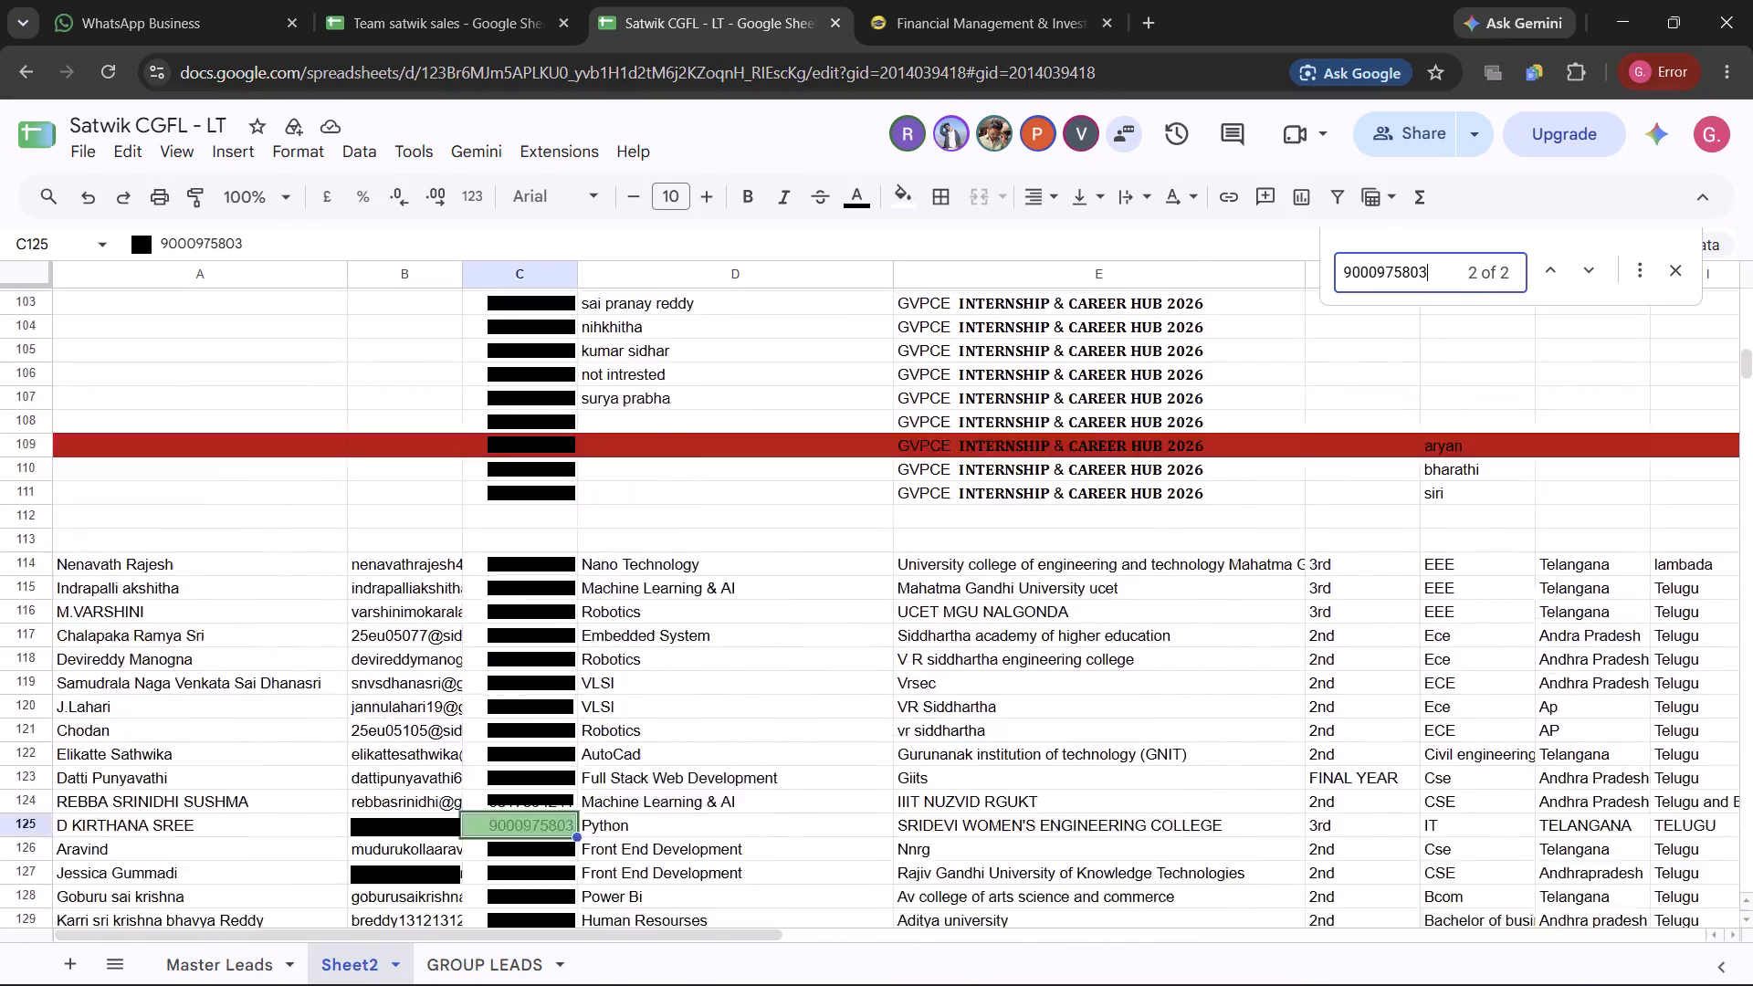
pyautogui.scroll(8, 751, 378)
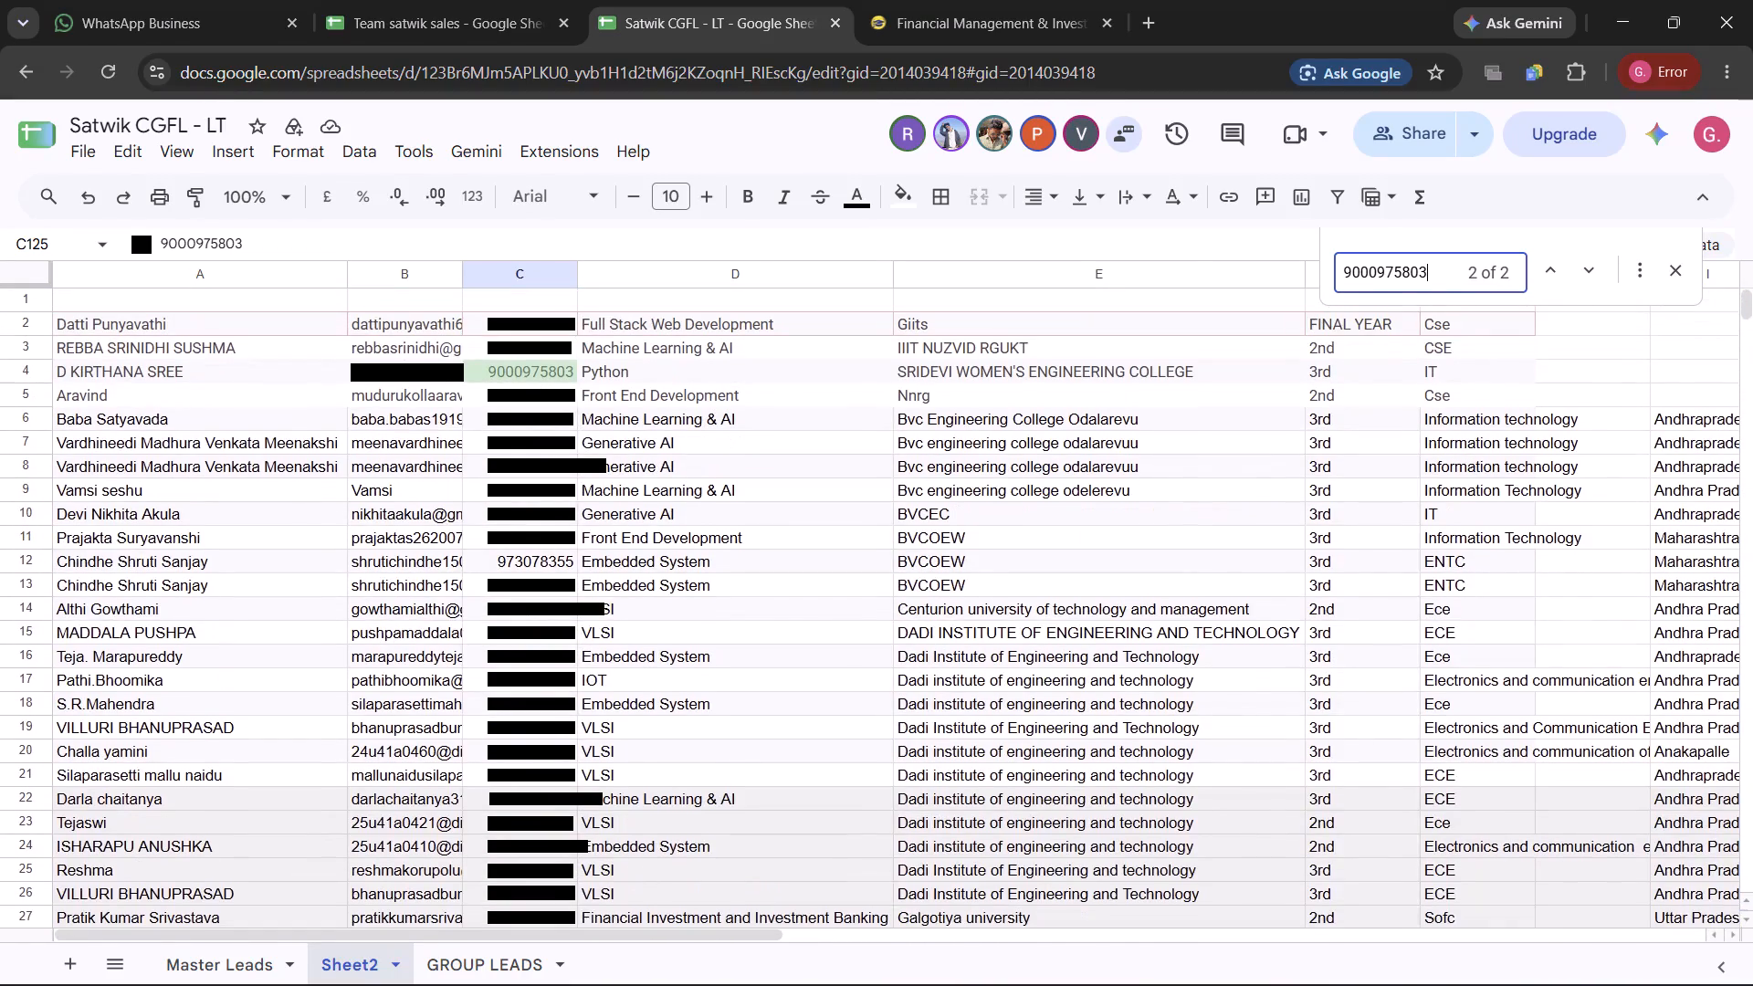
pyautogui.hscroll(-4, 751, 378)
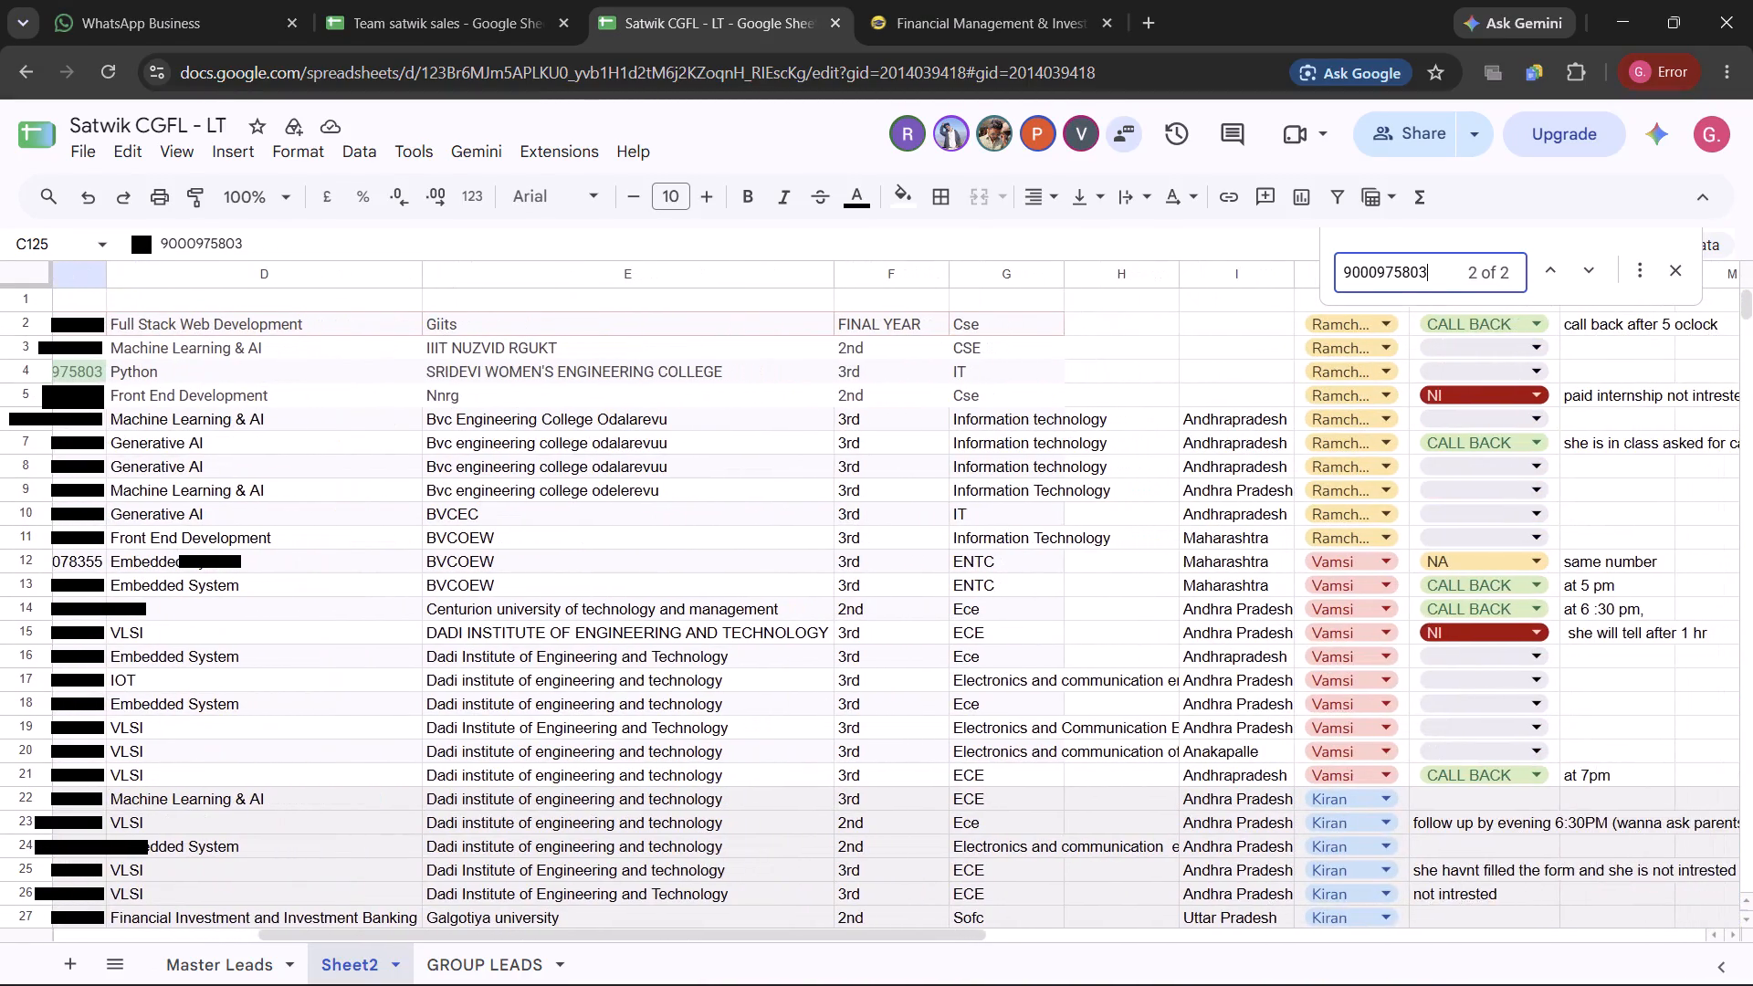
pyautogui.hscroll(3, 751, 378)
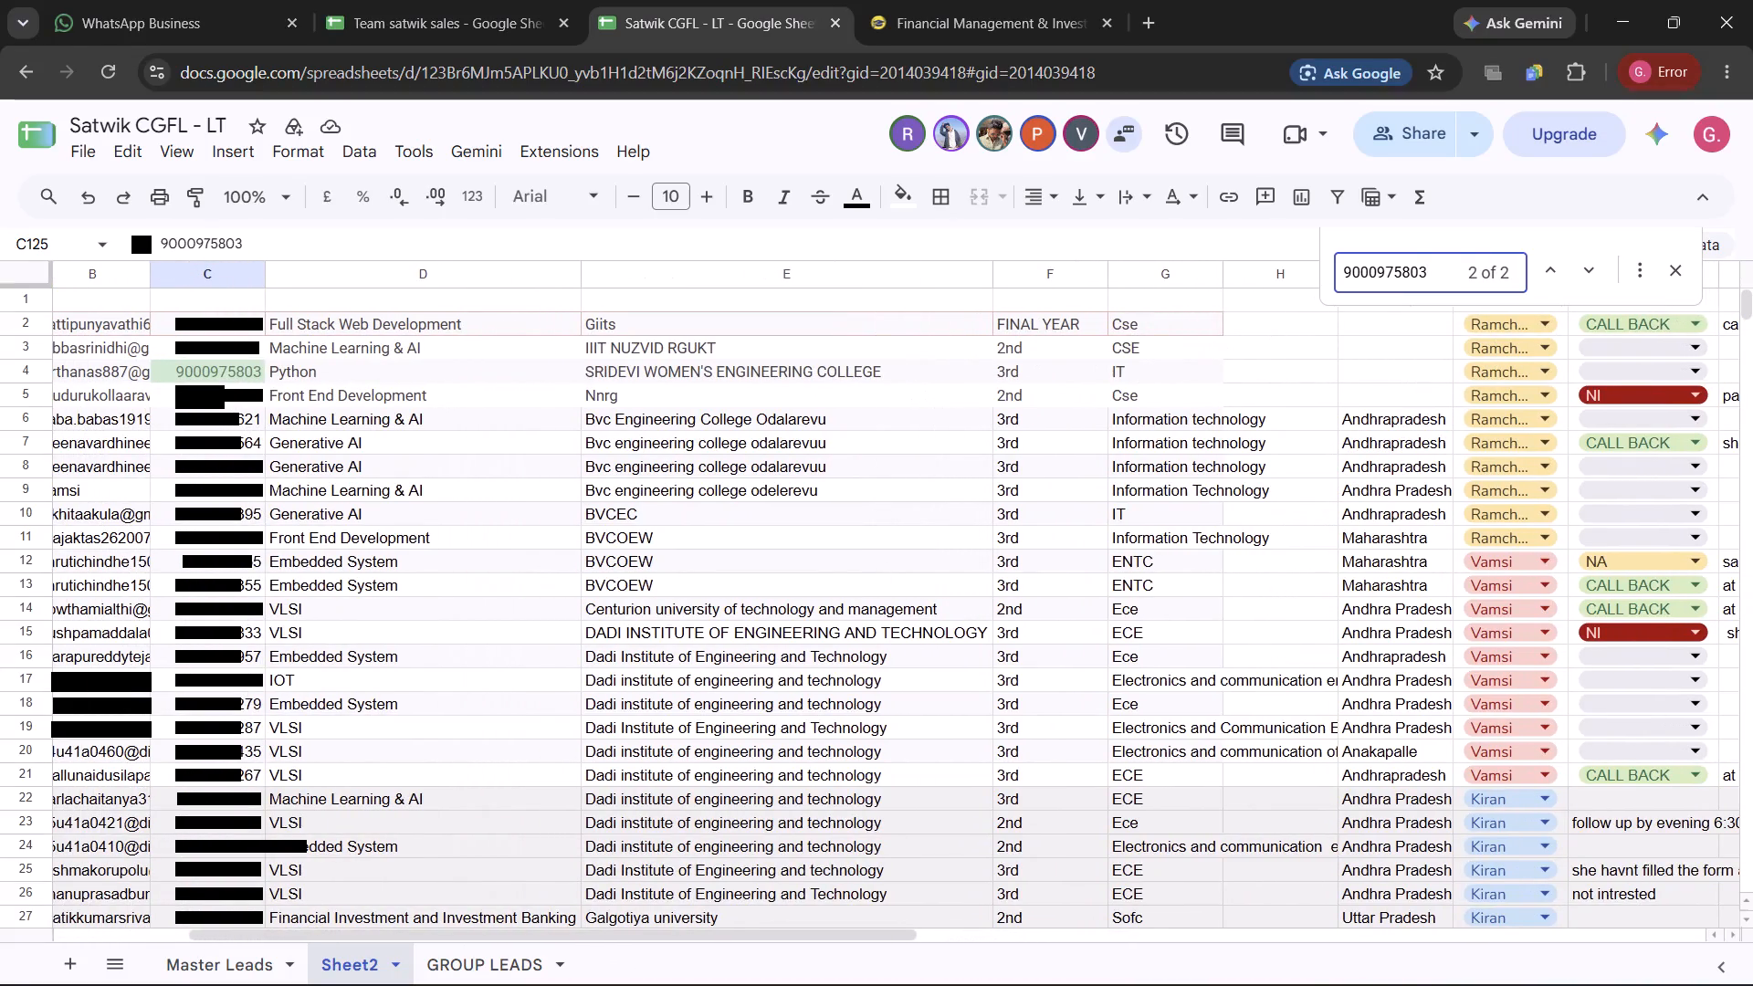
# Clear the search, copy the row 126 lead's phone number from column C, and search the sheet for it.
pyautogui.moveTo(1449, 276); pyautogui.dragTo(1239, 317)
pyautogui.press('BackSpace')
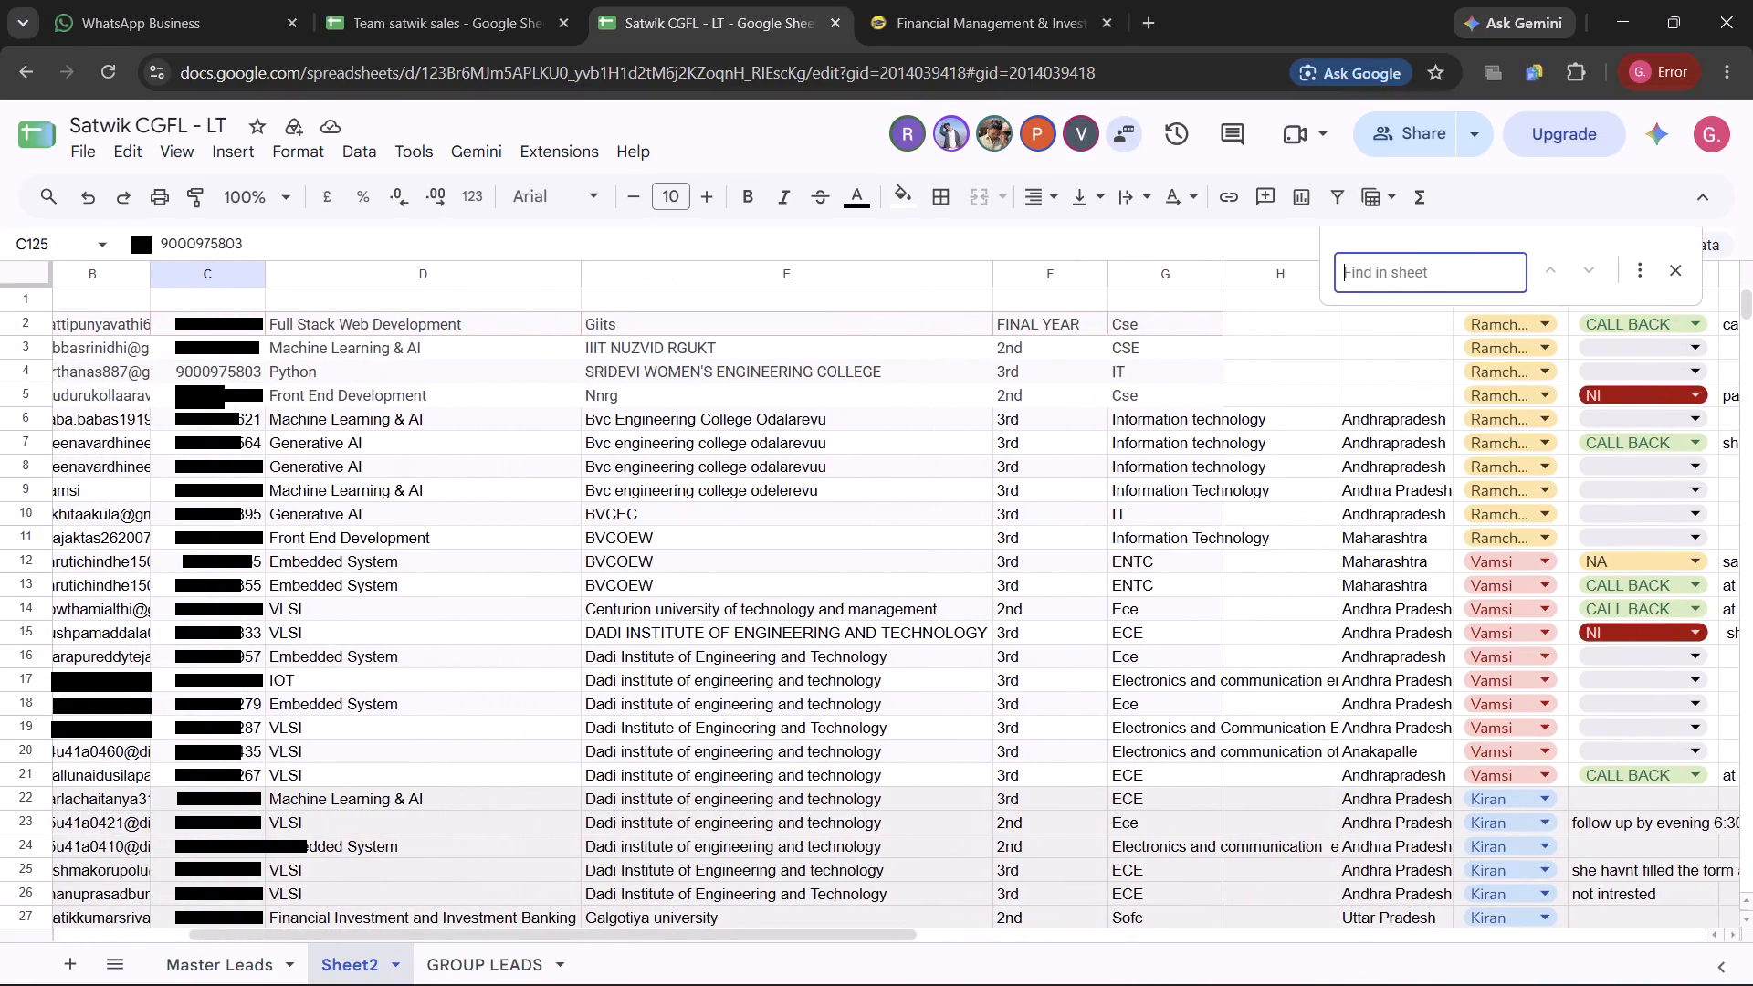
pyautogui.scroll(-15, 1239, 317)
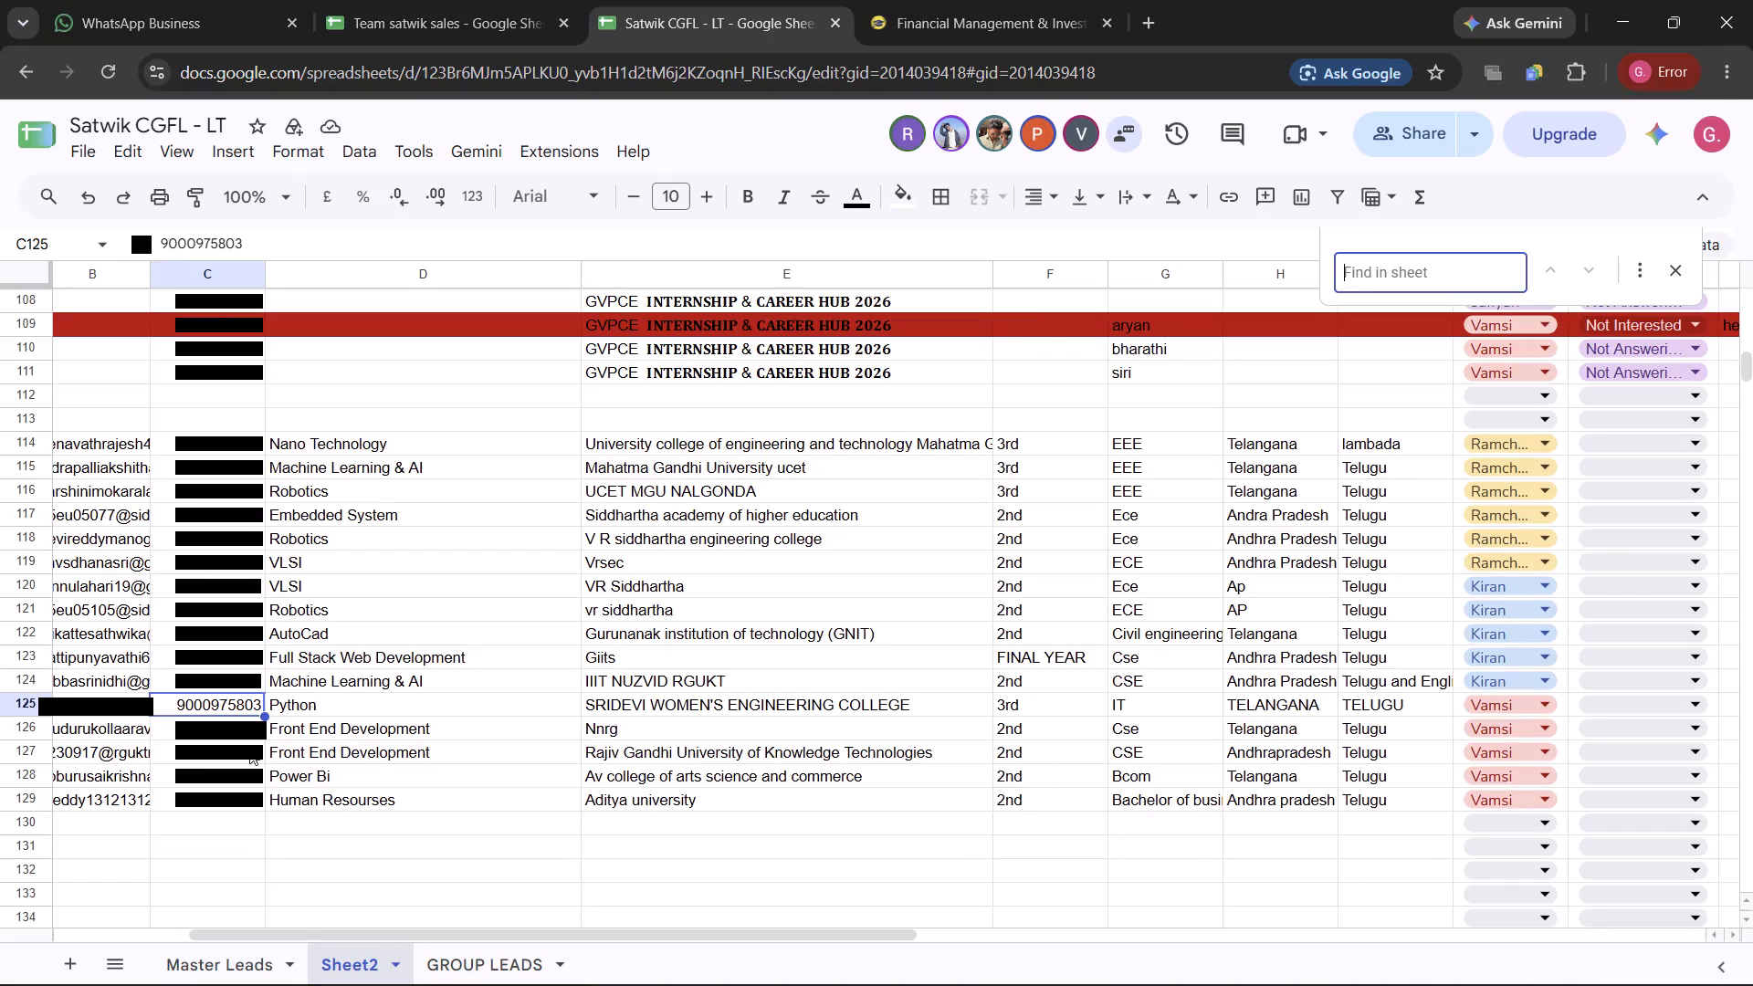
pyautogui.click(208, 725)
pyautogui.hscroll(2, 208, 725)
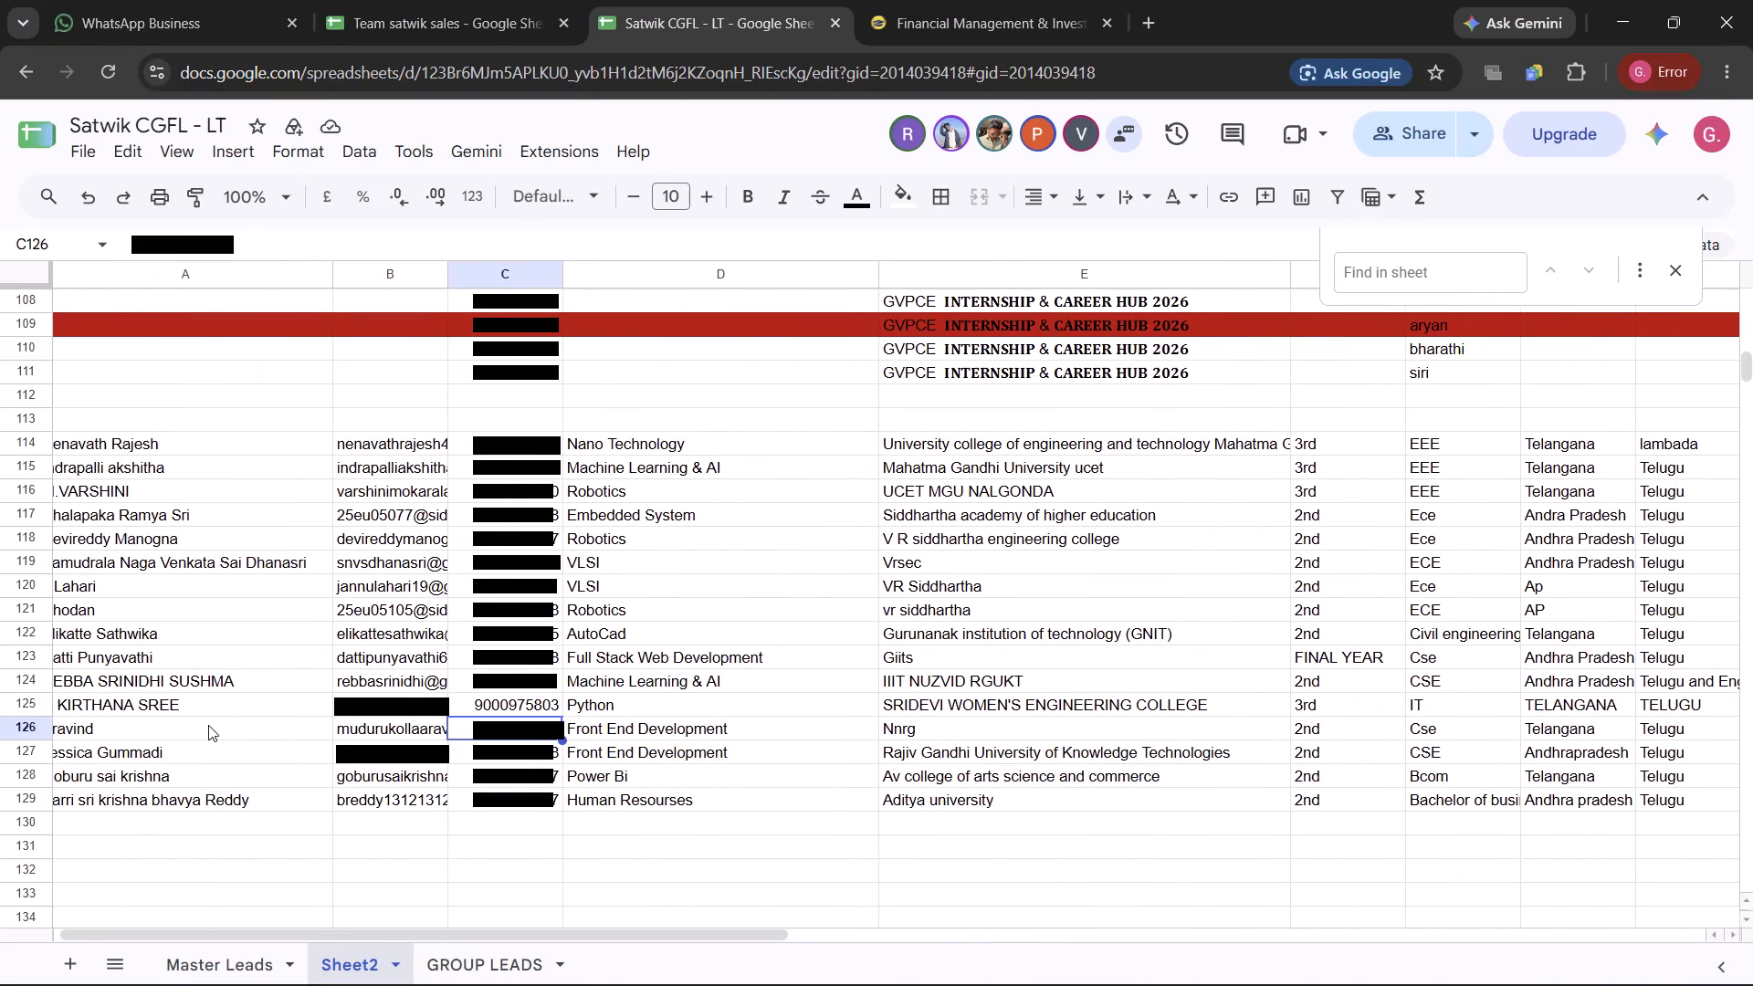
pyautogui.hotkey('ctrl', 'c')
pyautogui.hscroll(2, 991, 620)
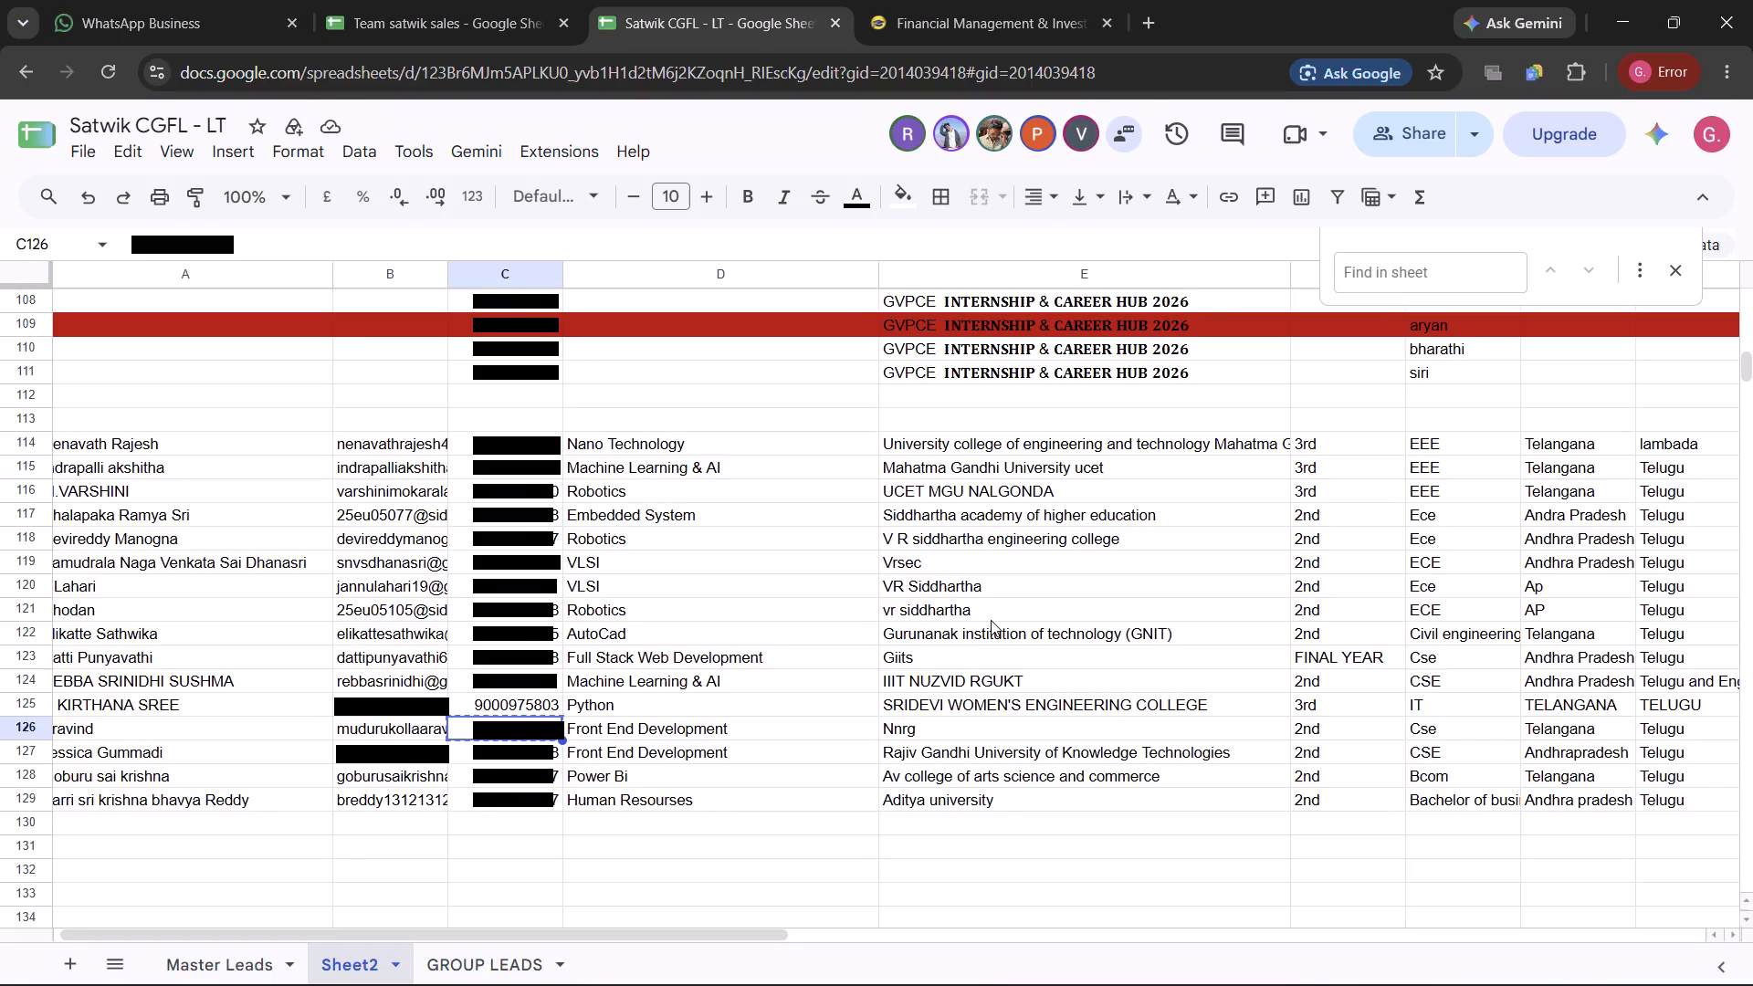
pyautogui.hscroll(3, 991, 620)
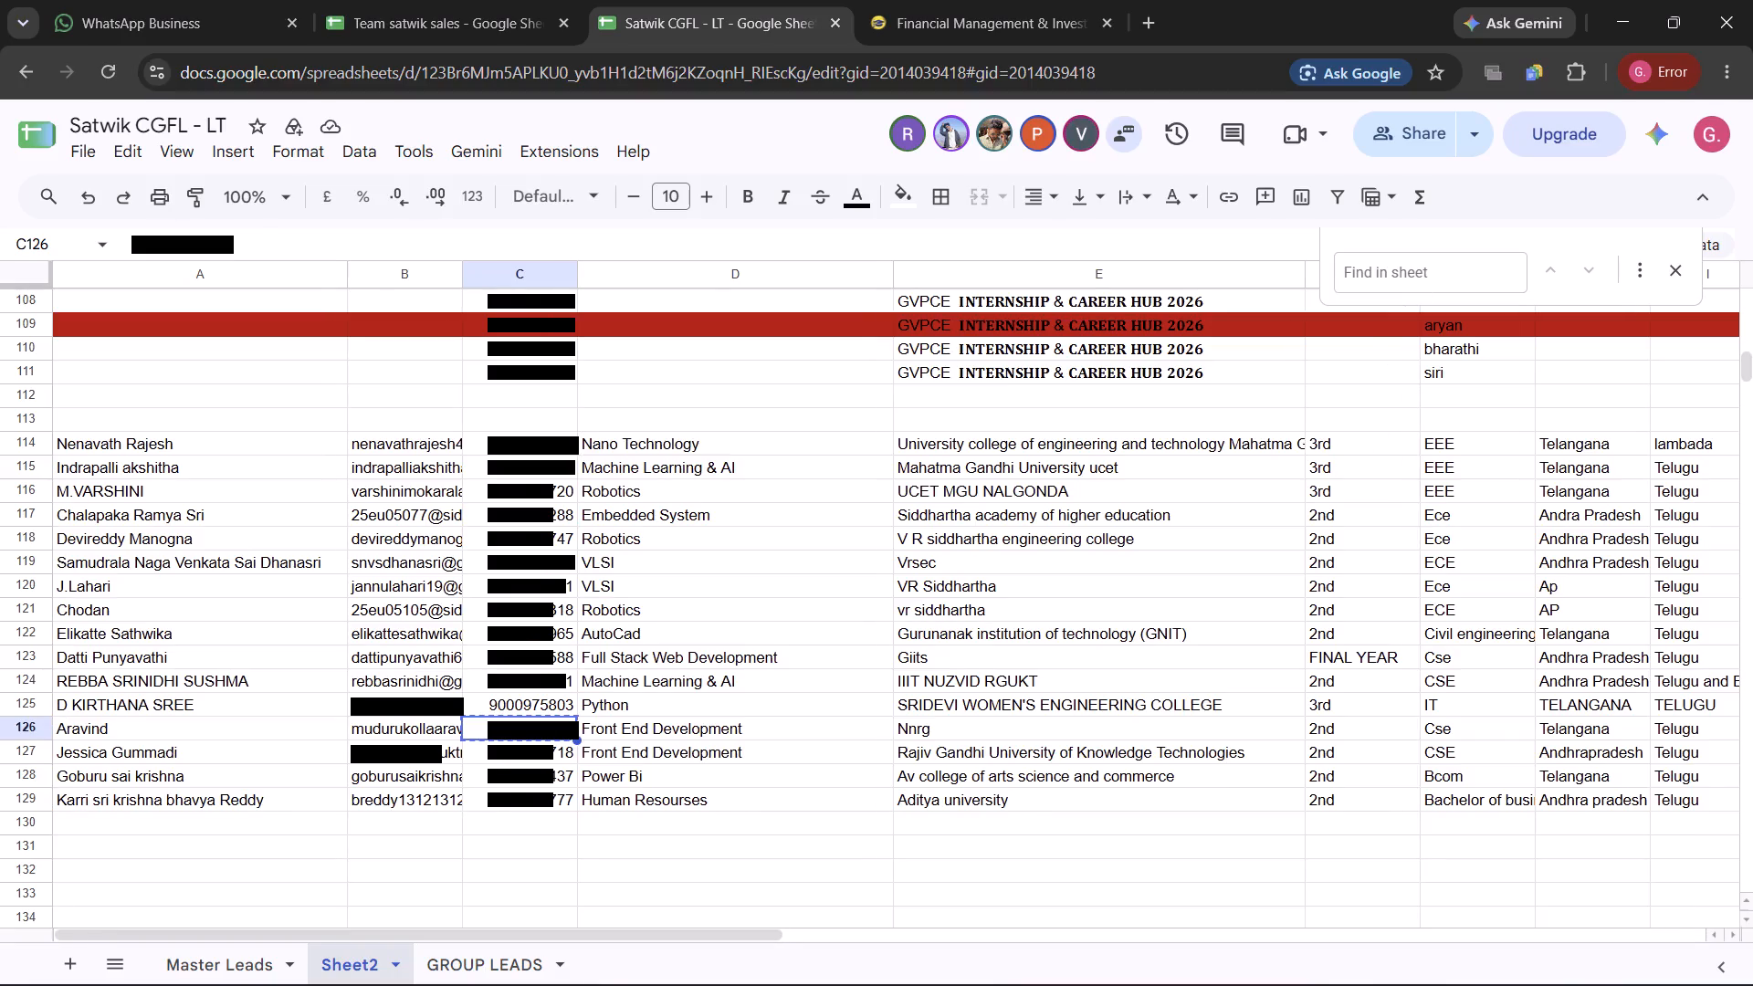
pyautogui.click(1422, 264)
pyautogui.hotkey('ctrl', 'v')
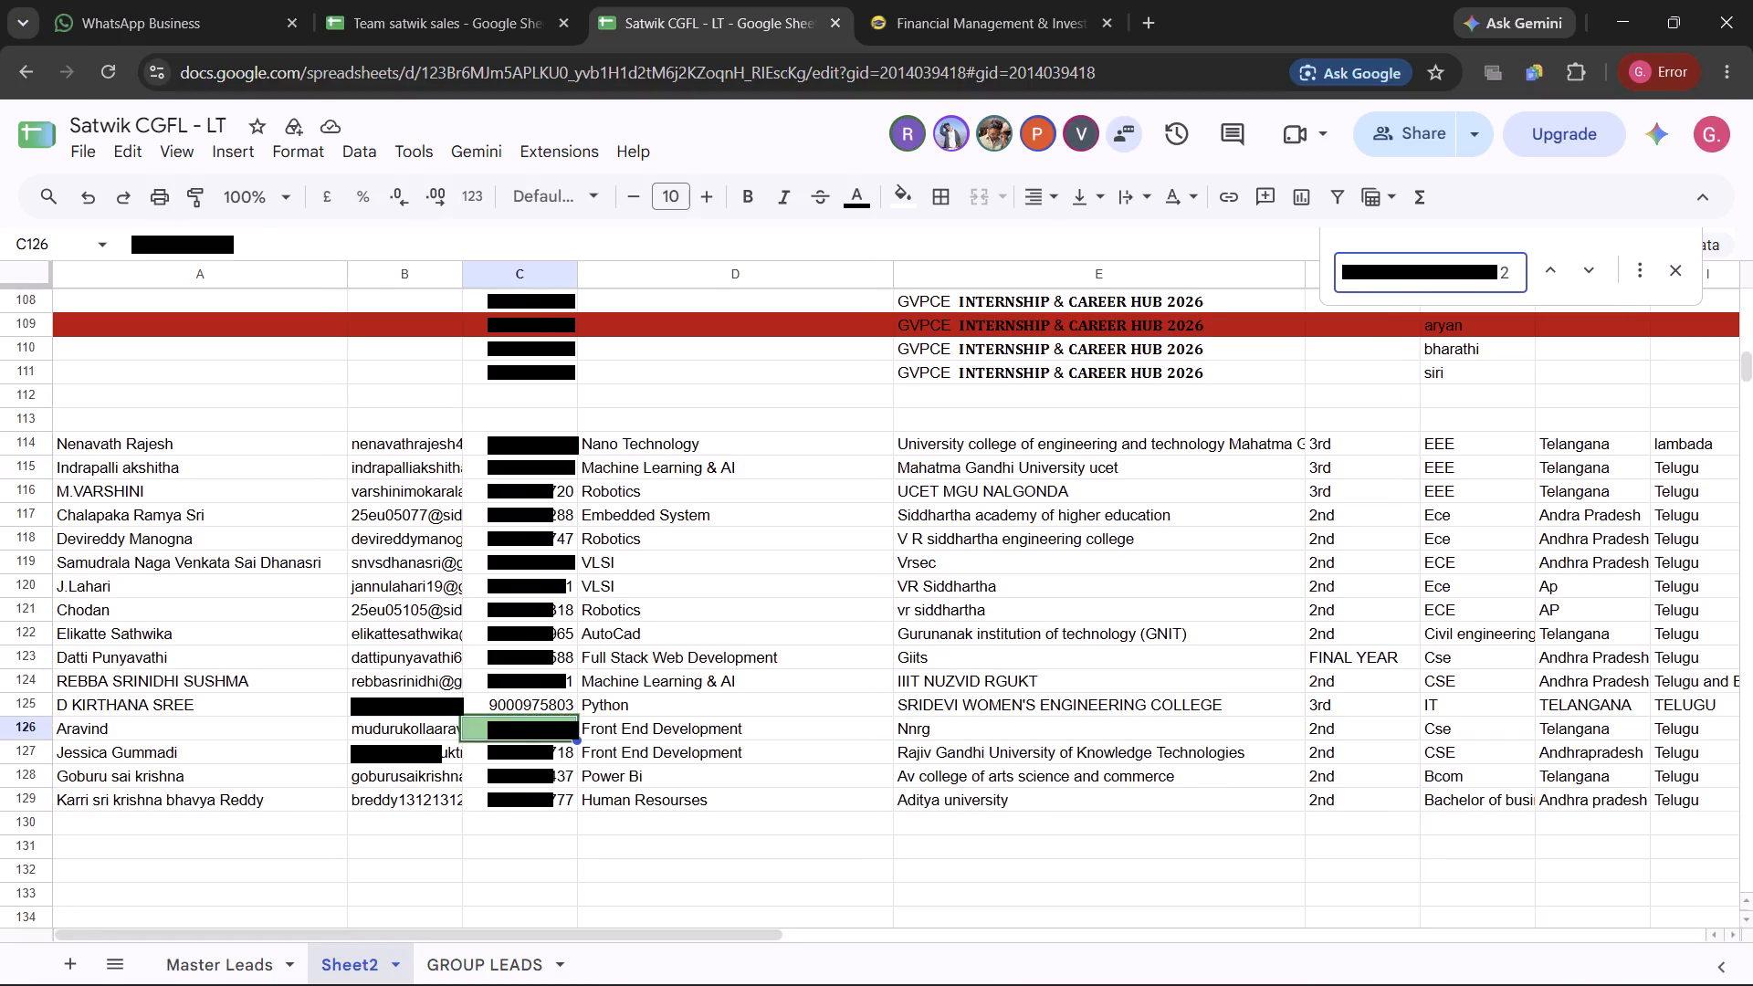
# Look for the matching entry among the first rows of the sheet and check its assignee, call status and comment.
pyautogui.scroll(7, 1240, 495)
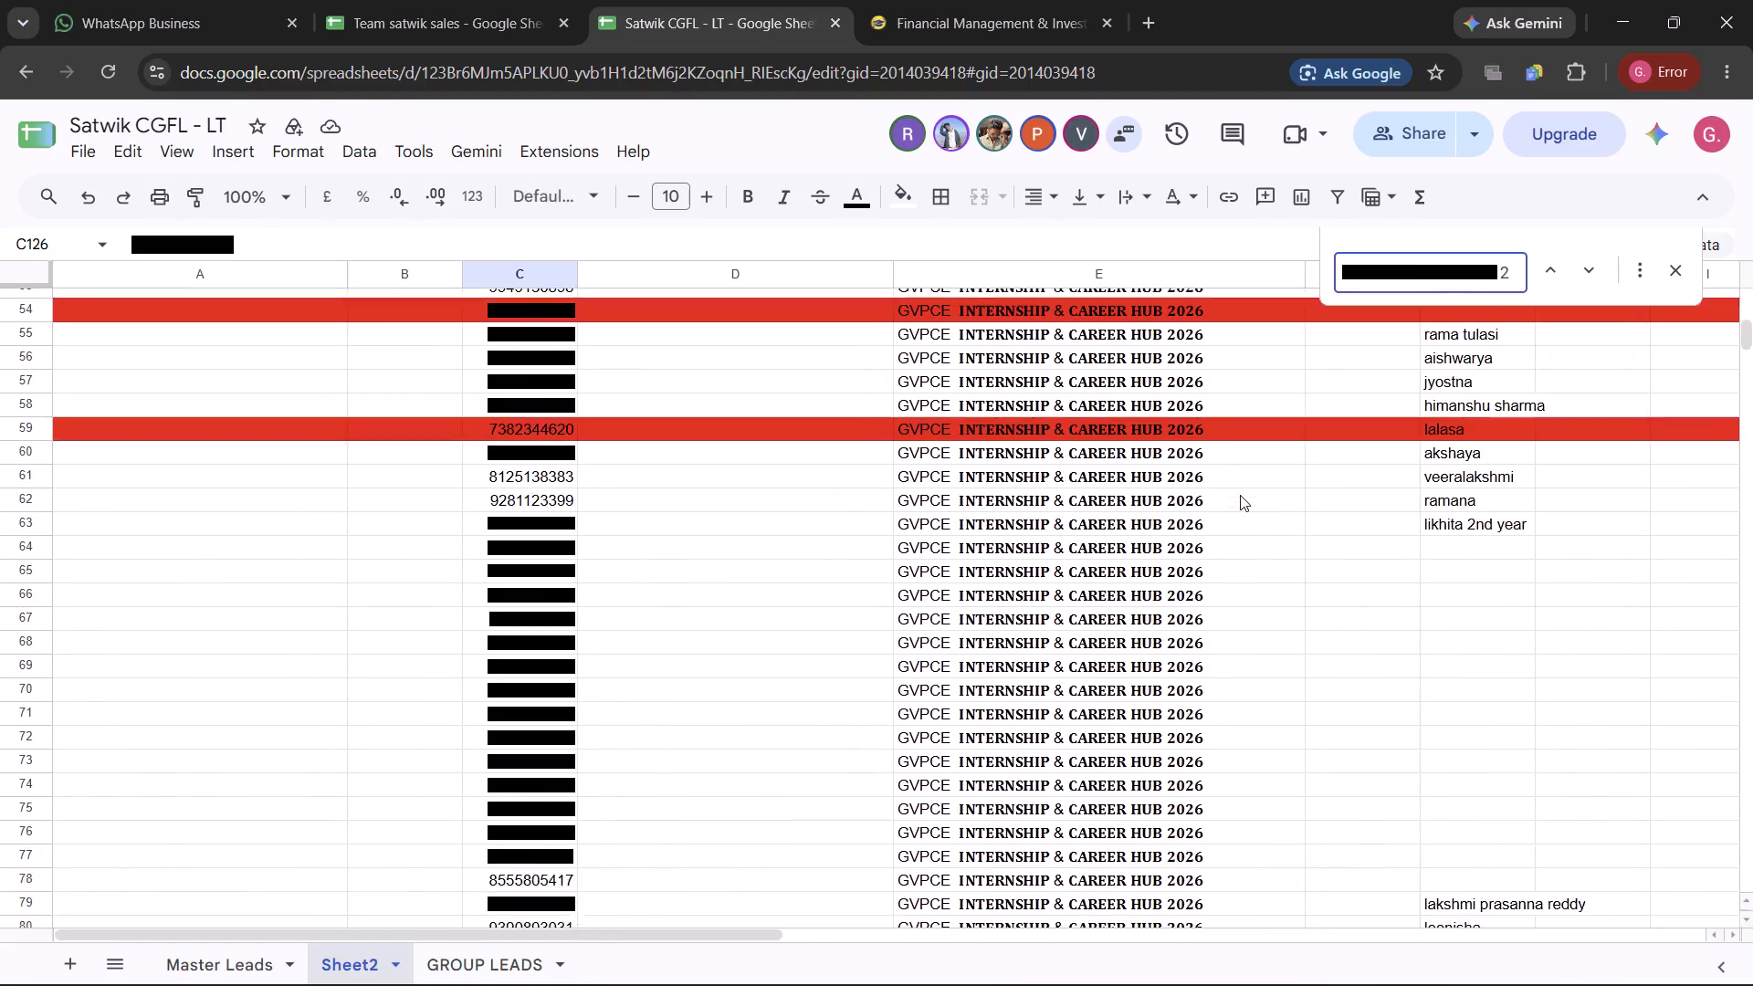
pyautogui.scroll(4, 1240, 495)
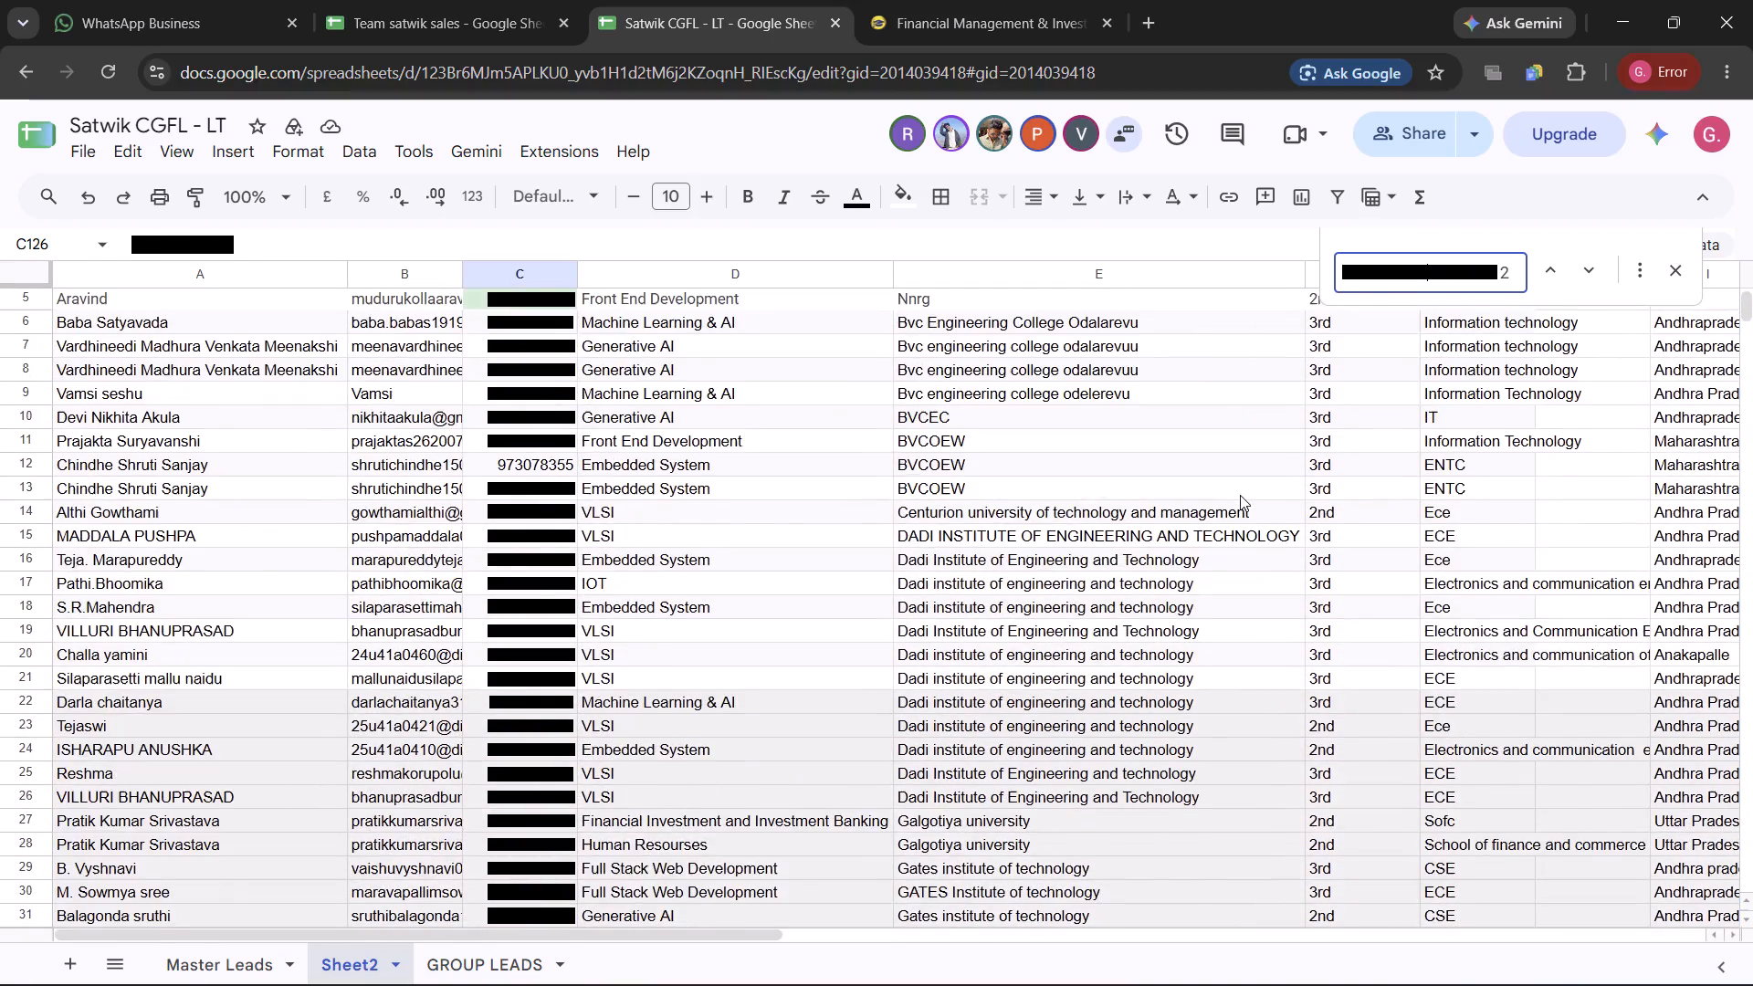
pyautogui.scroll(1, 1240, 495)
pyautogui.hscroll(-5, 1240, 495)
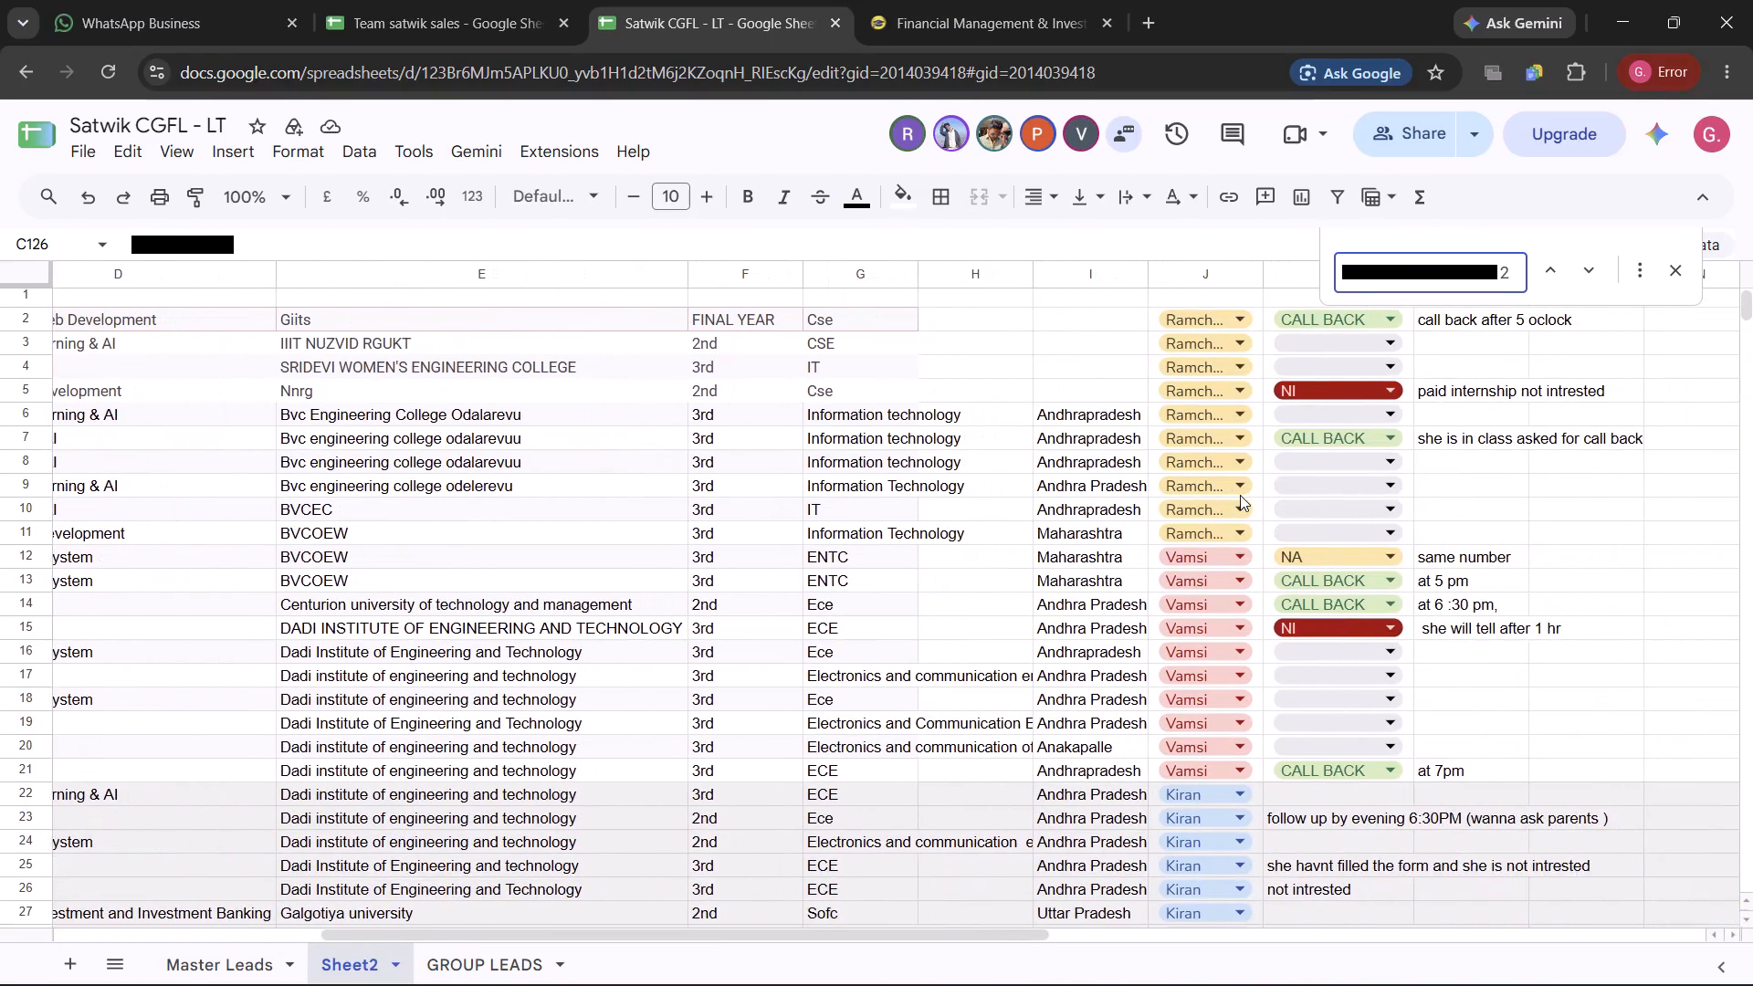
pyautogui.hscroll(4, 1240, 495)
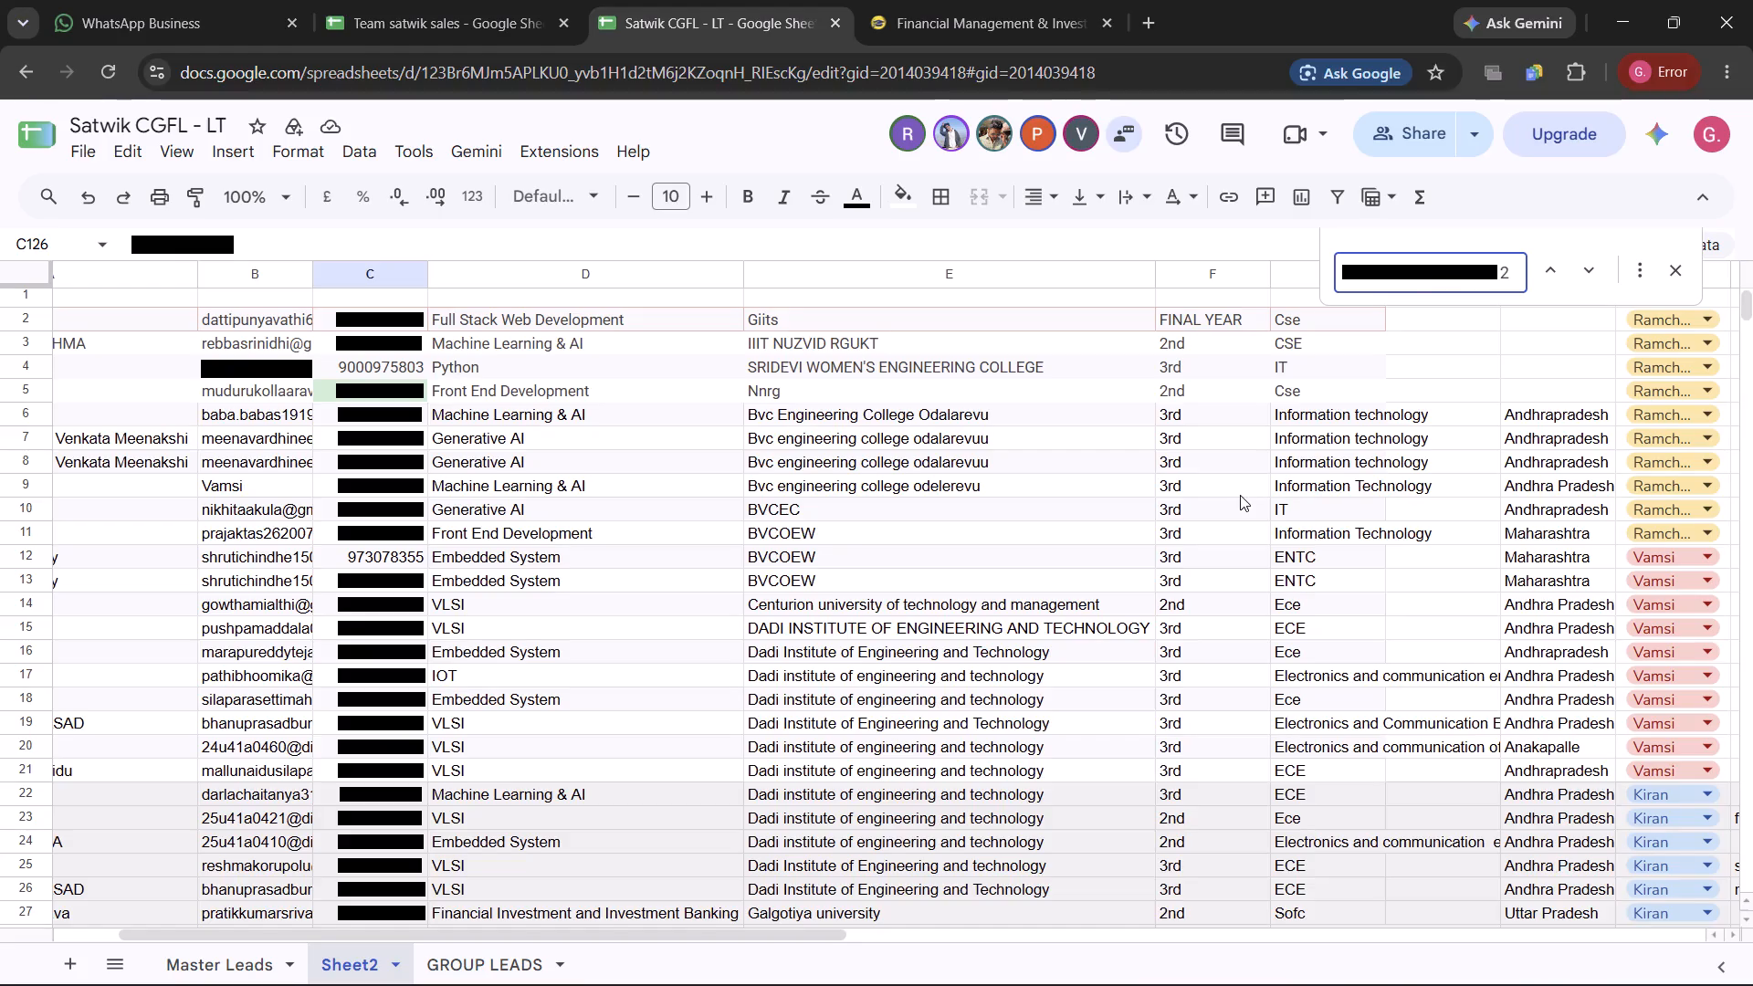
# Return to Vamsi's assigned leads in rows 125 to 129, around the row 126 lead.
pyautogui.scroll(-8, 1240, 495)
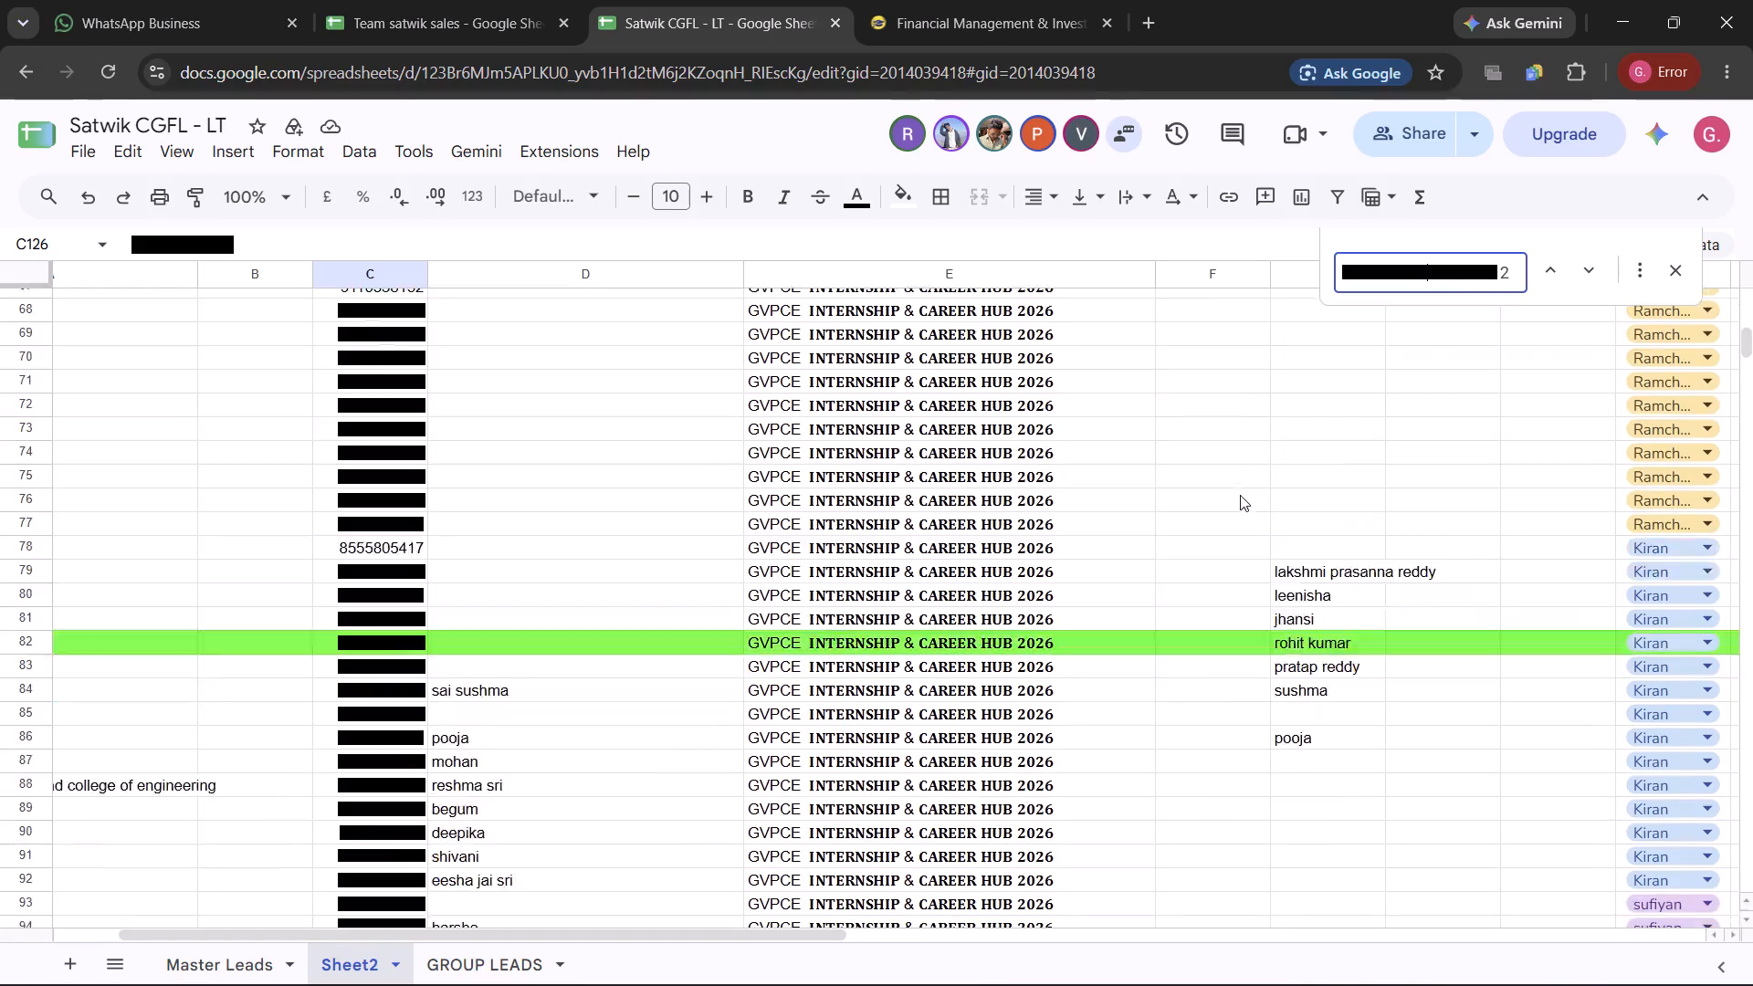
pyautogui.scroll(-7, 1240, 495)
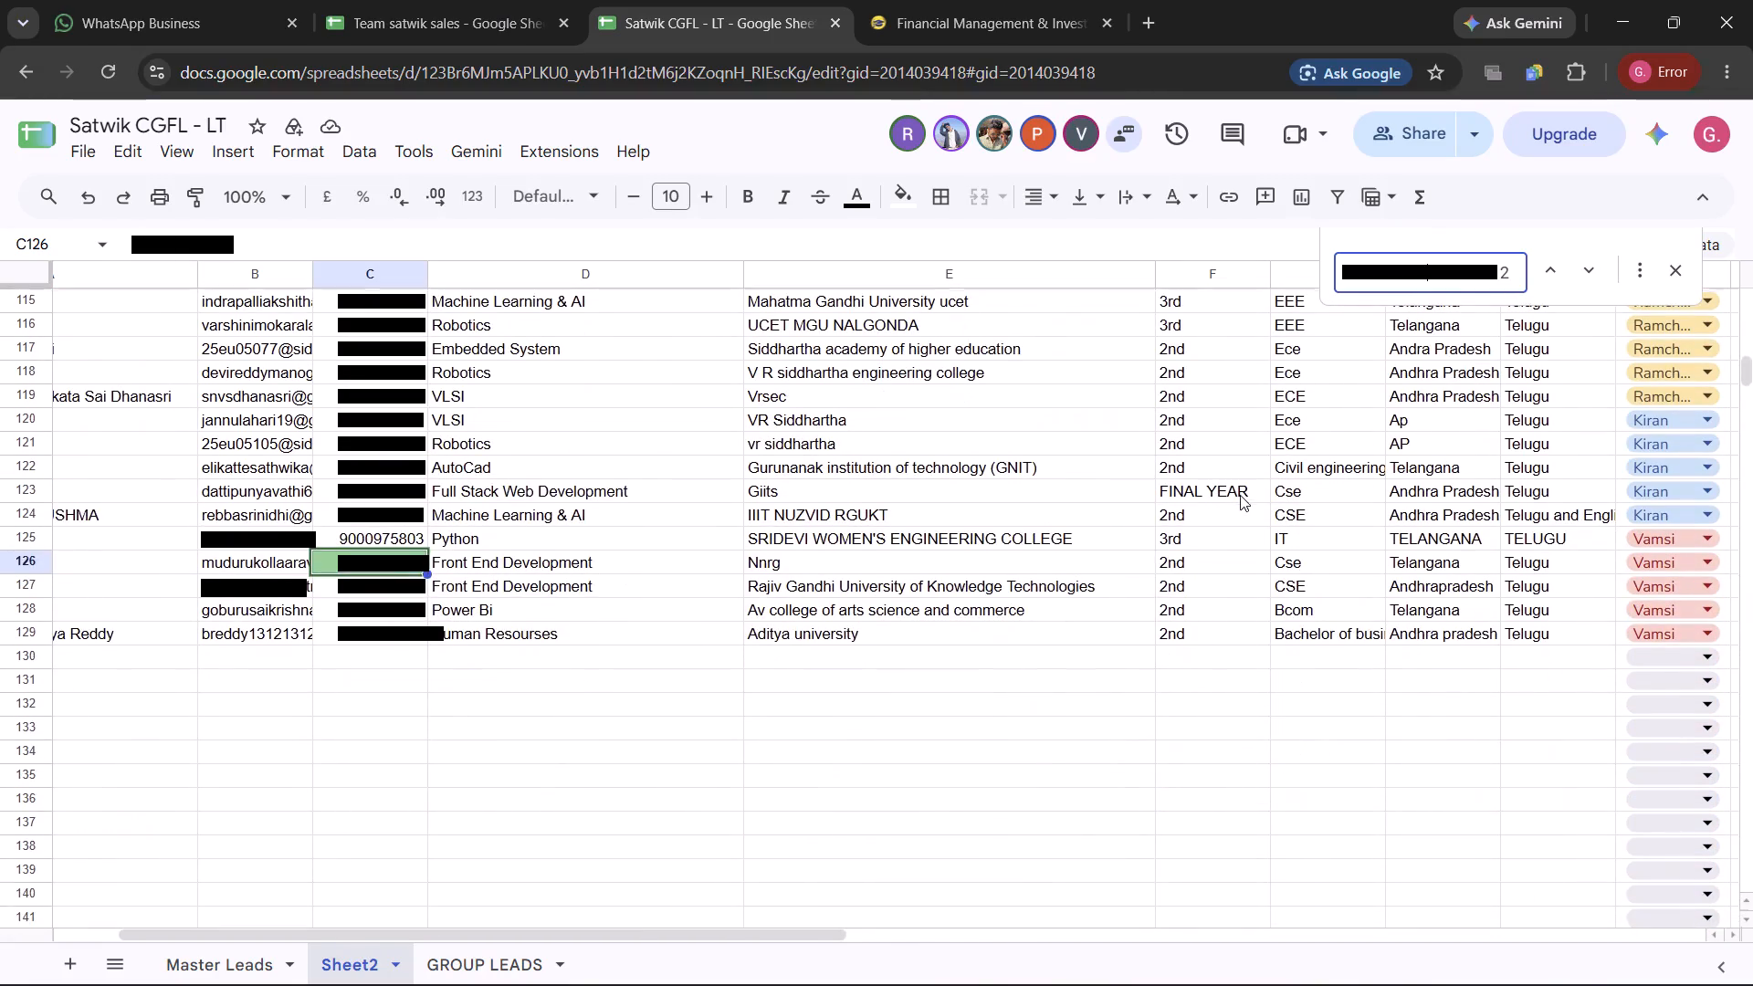
pyautogui.scroll(-1, 1240, 495)
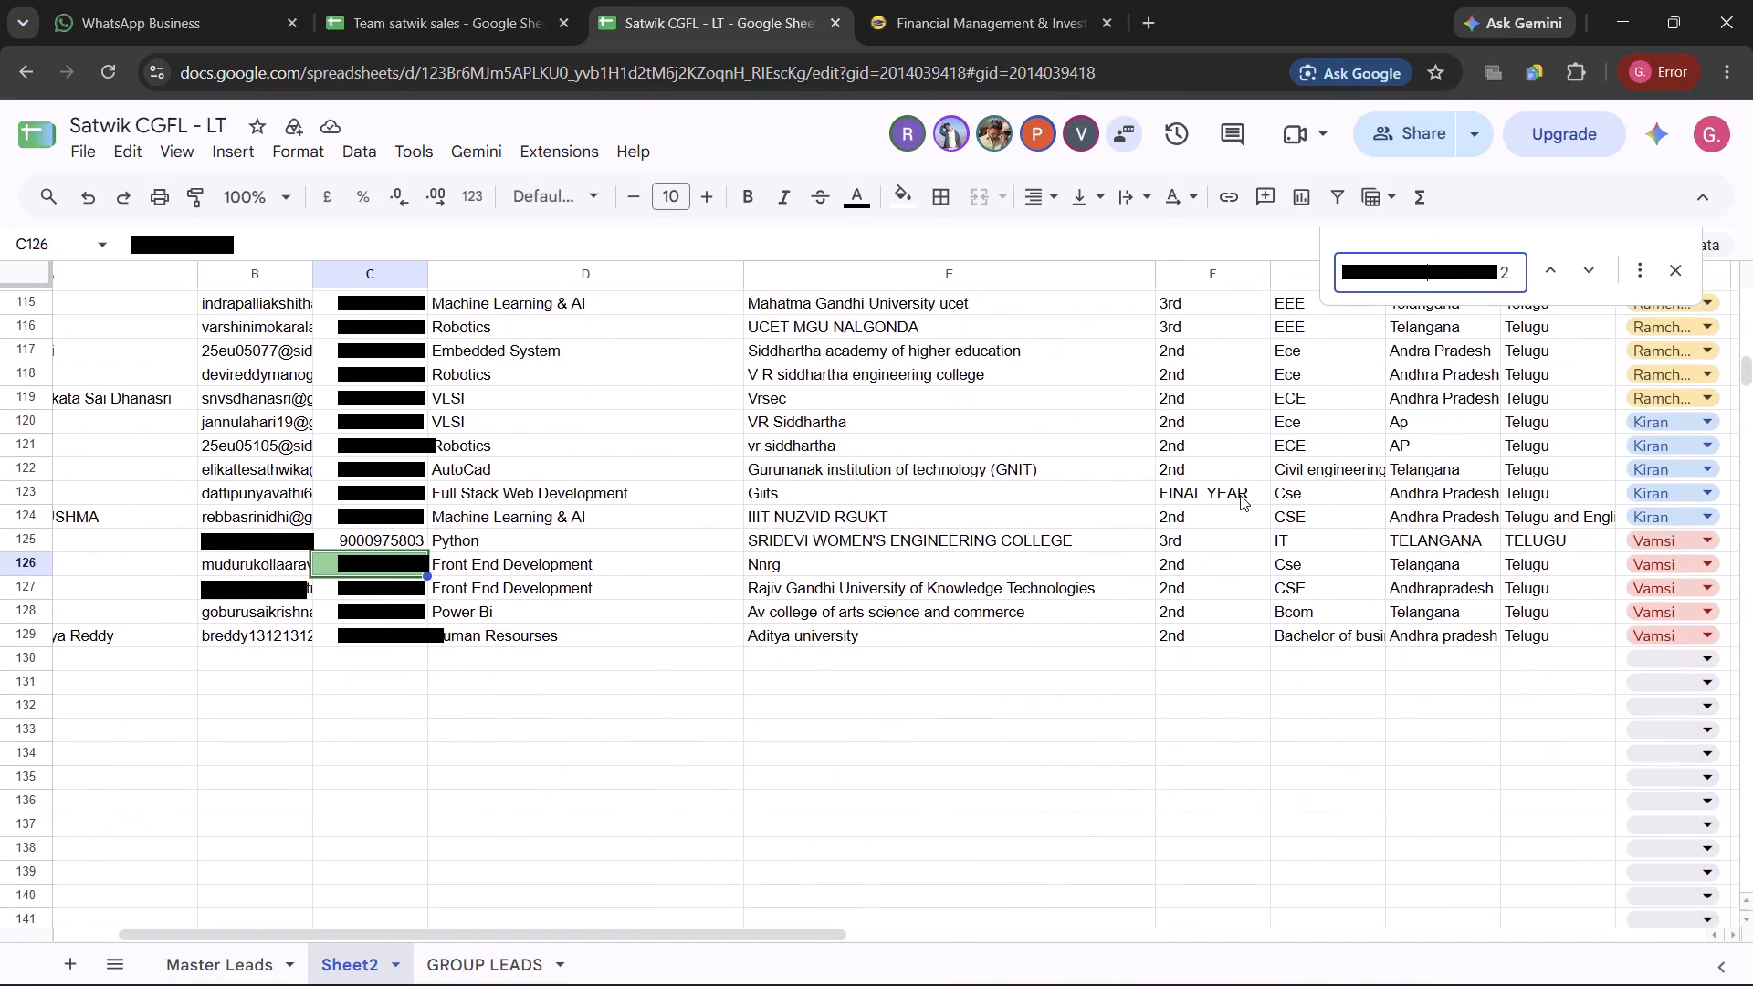
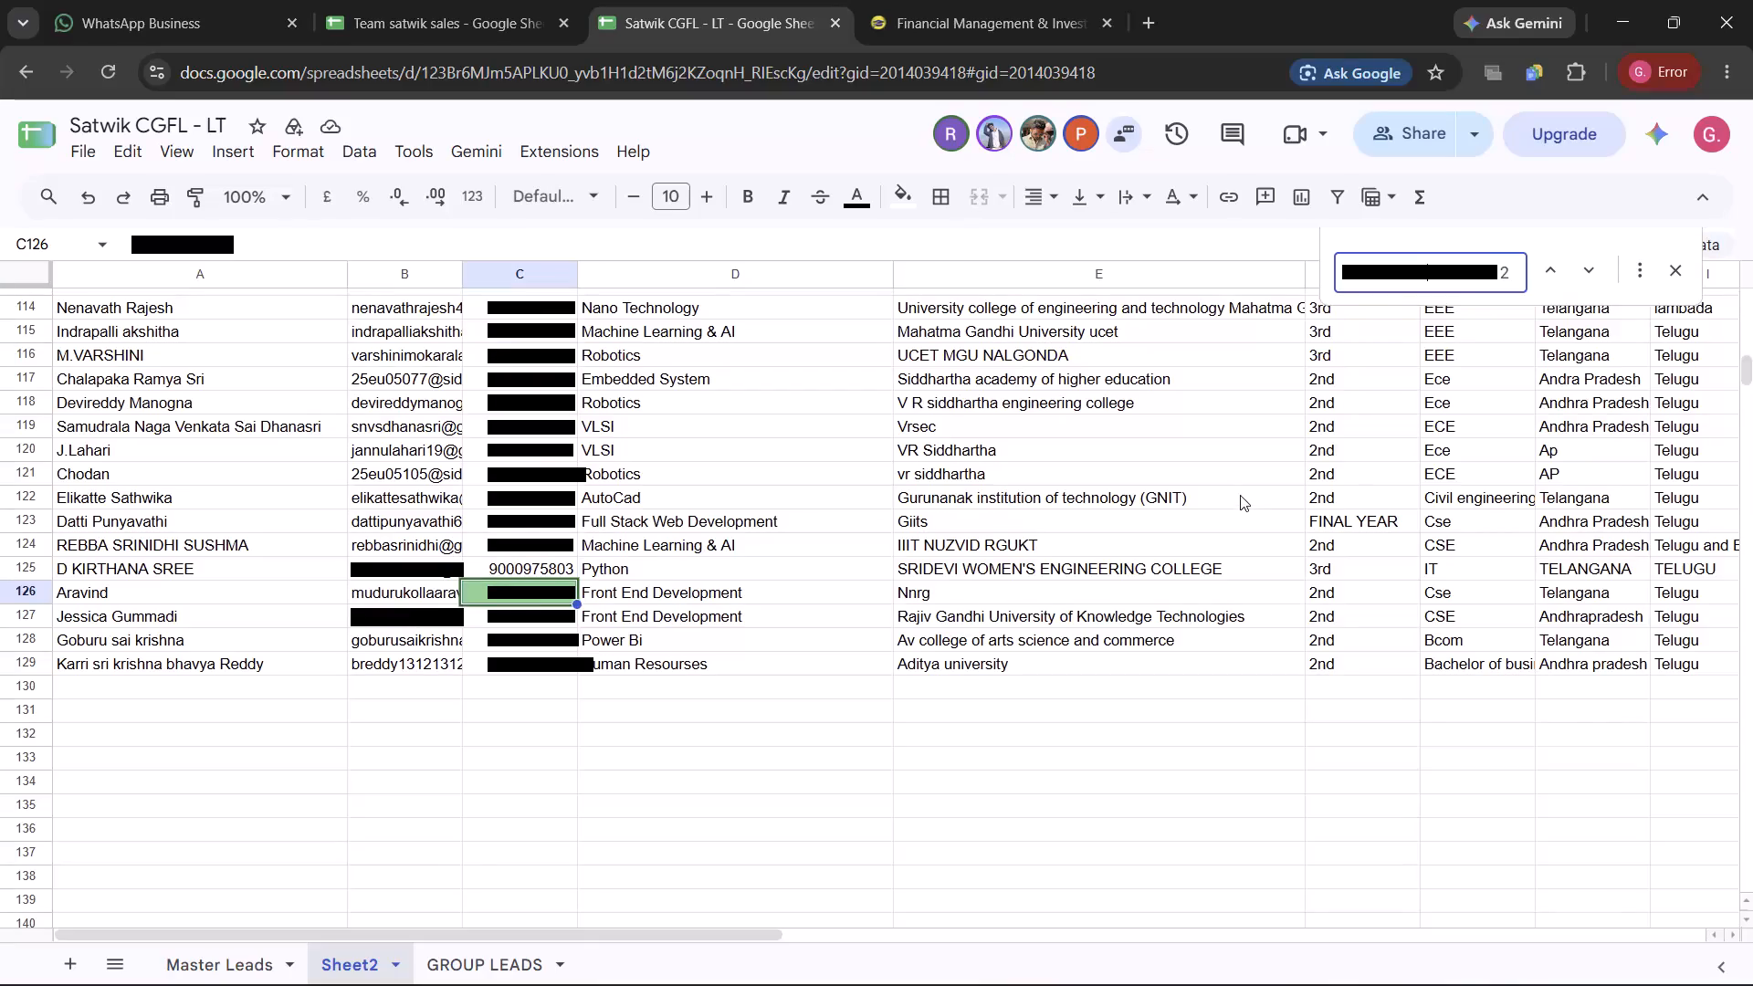
# Copy the row 129 lead's phone number from column C, search the sheet for it, and close the search.
pyautogui.doubleClick(496, 670)
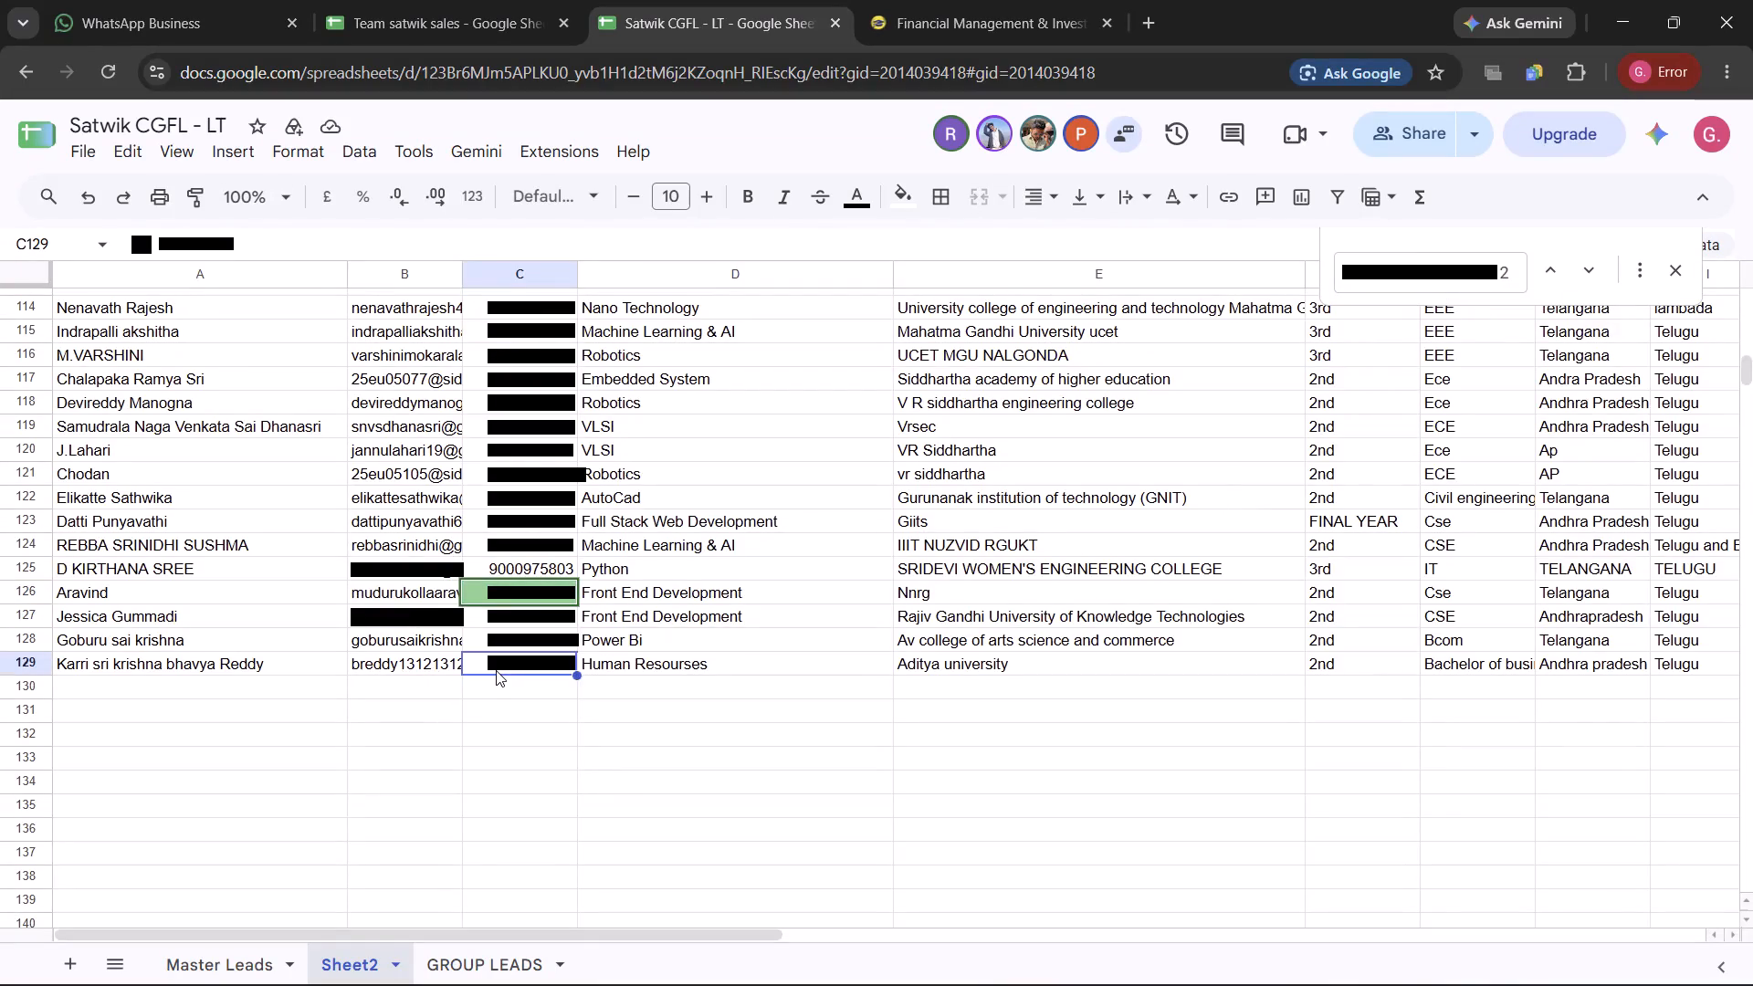
pyautogui.doubleClick(496, 670)
pyautogui.hotkey('ctrl', 'c')
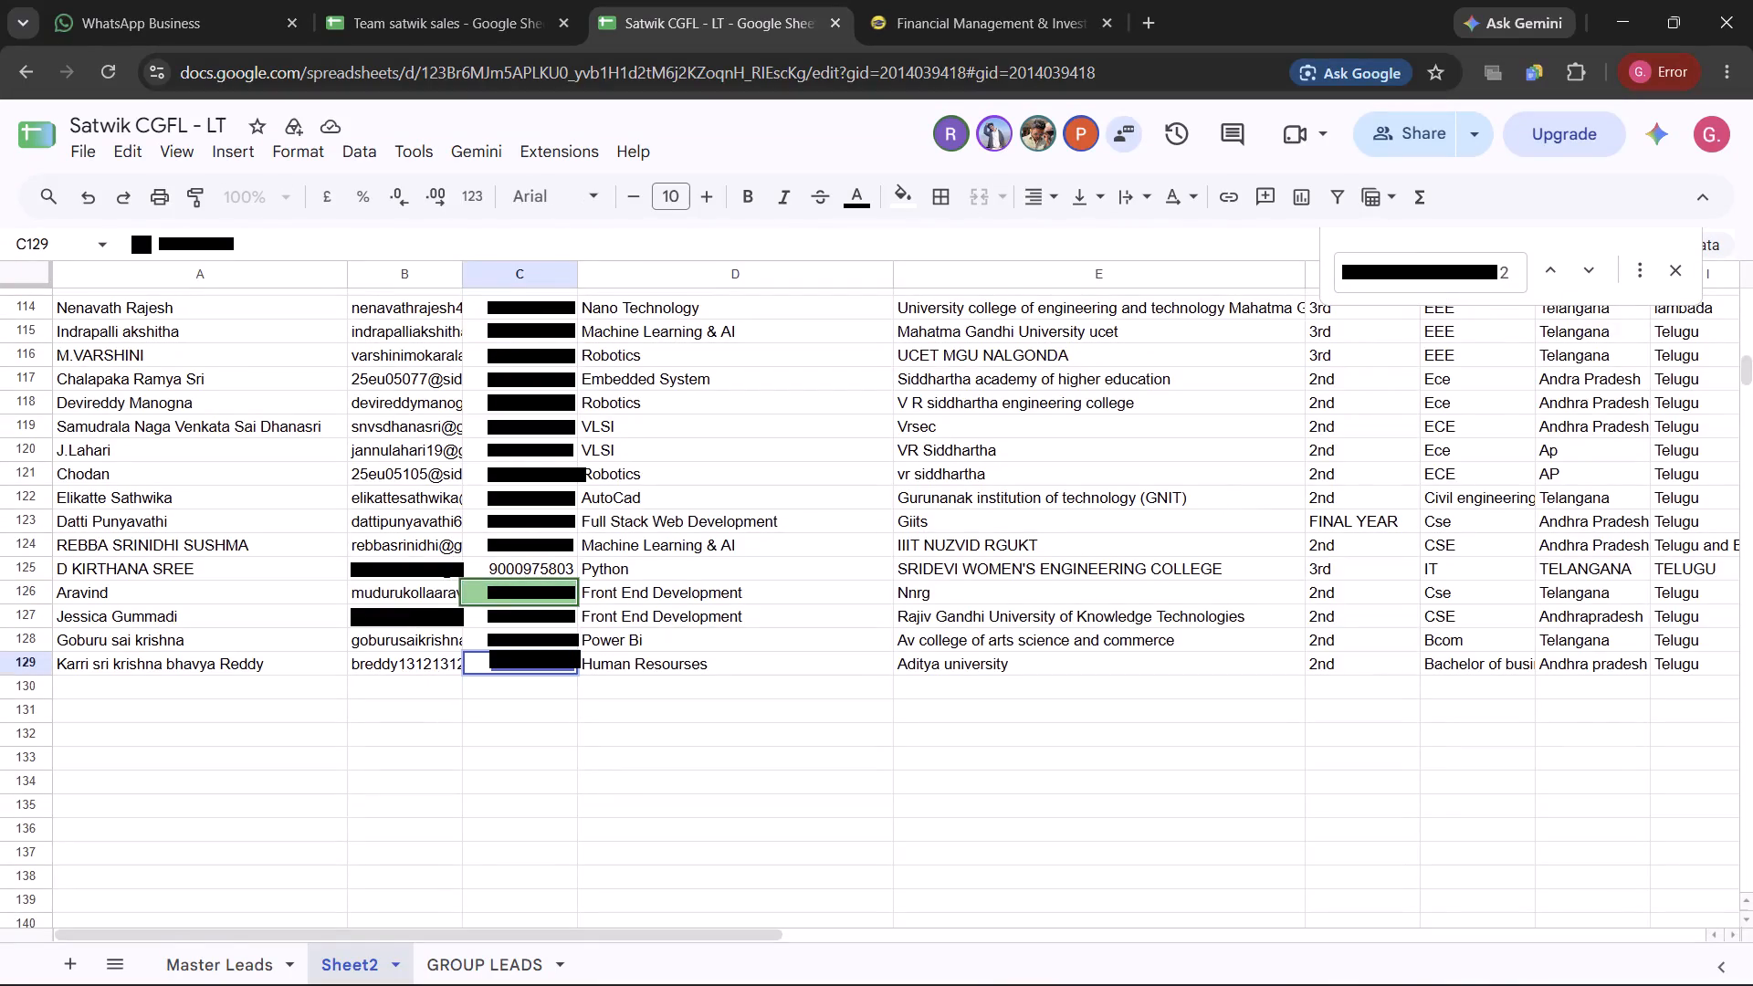
pyautogui.click(1451, 281)
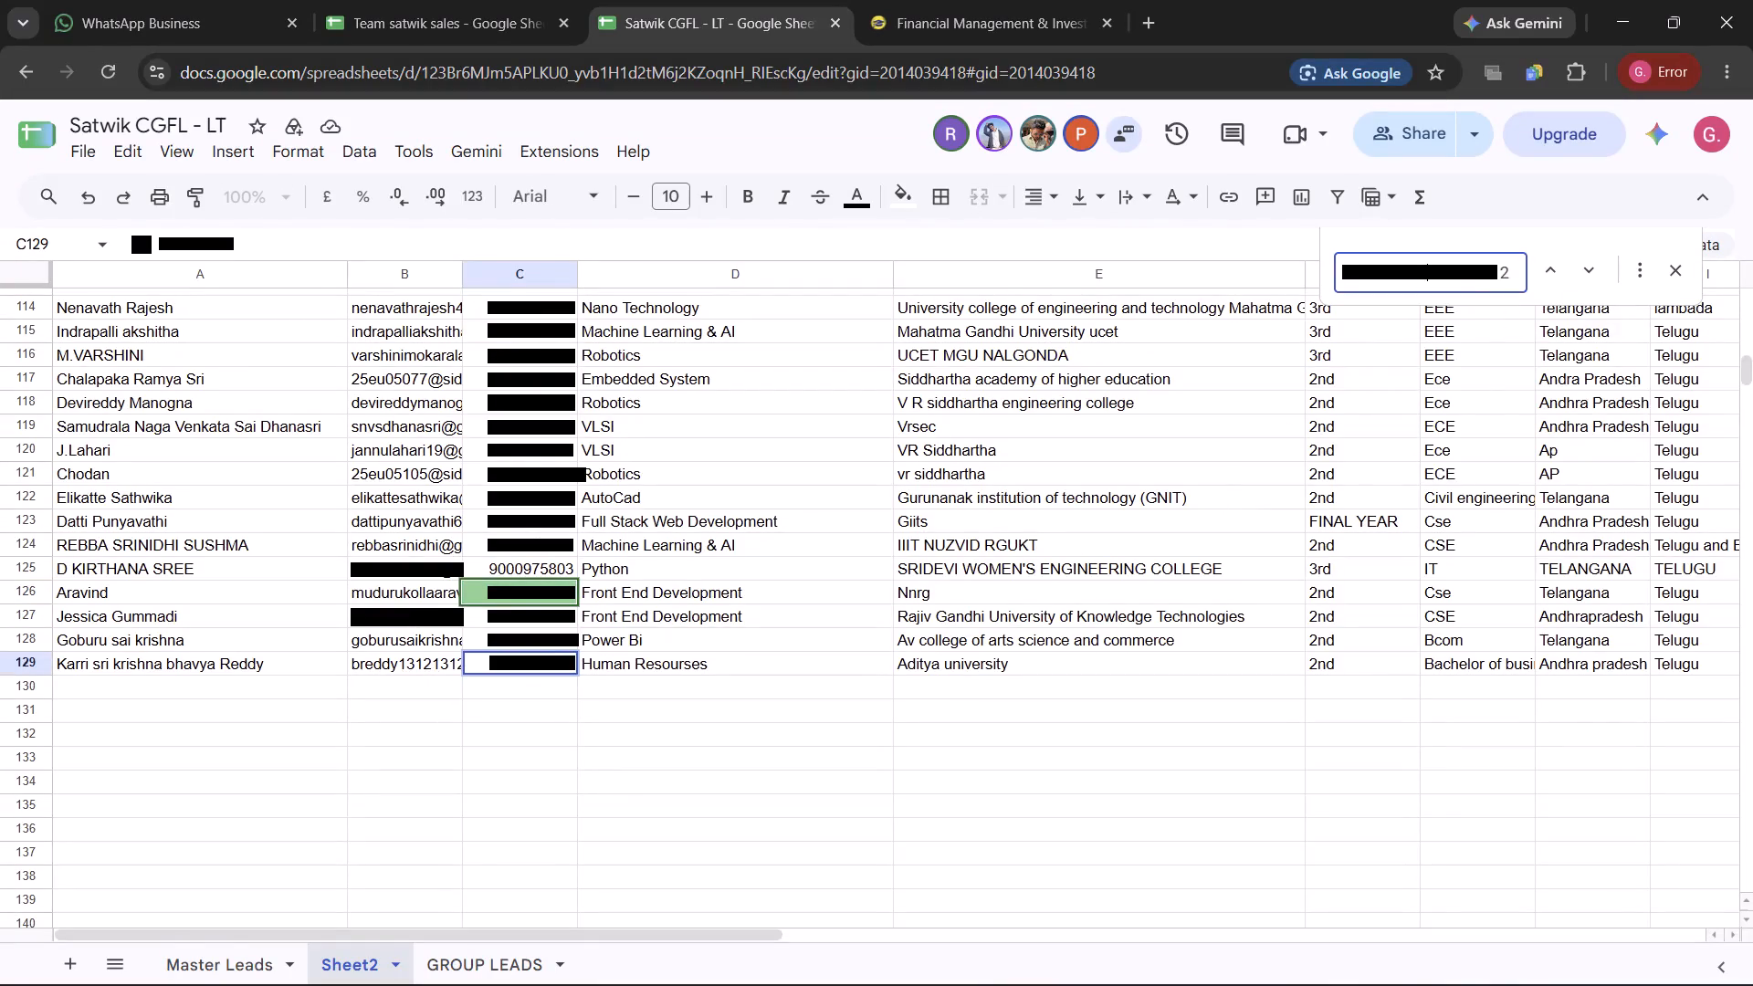
pyautogui.hotkey('ctrl', 'a')
pyautogui.hotkey('ctrl', 'BackSpace')
pyautogui.hotkey('ctrl', 'c')
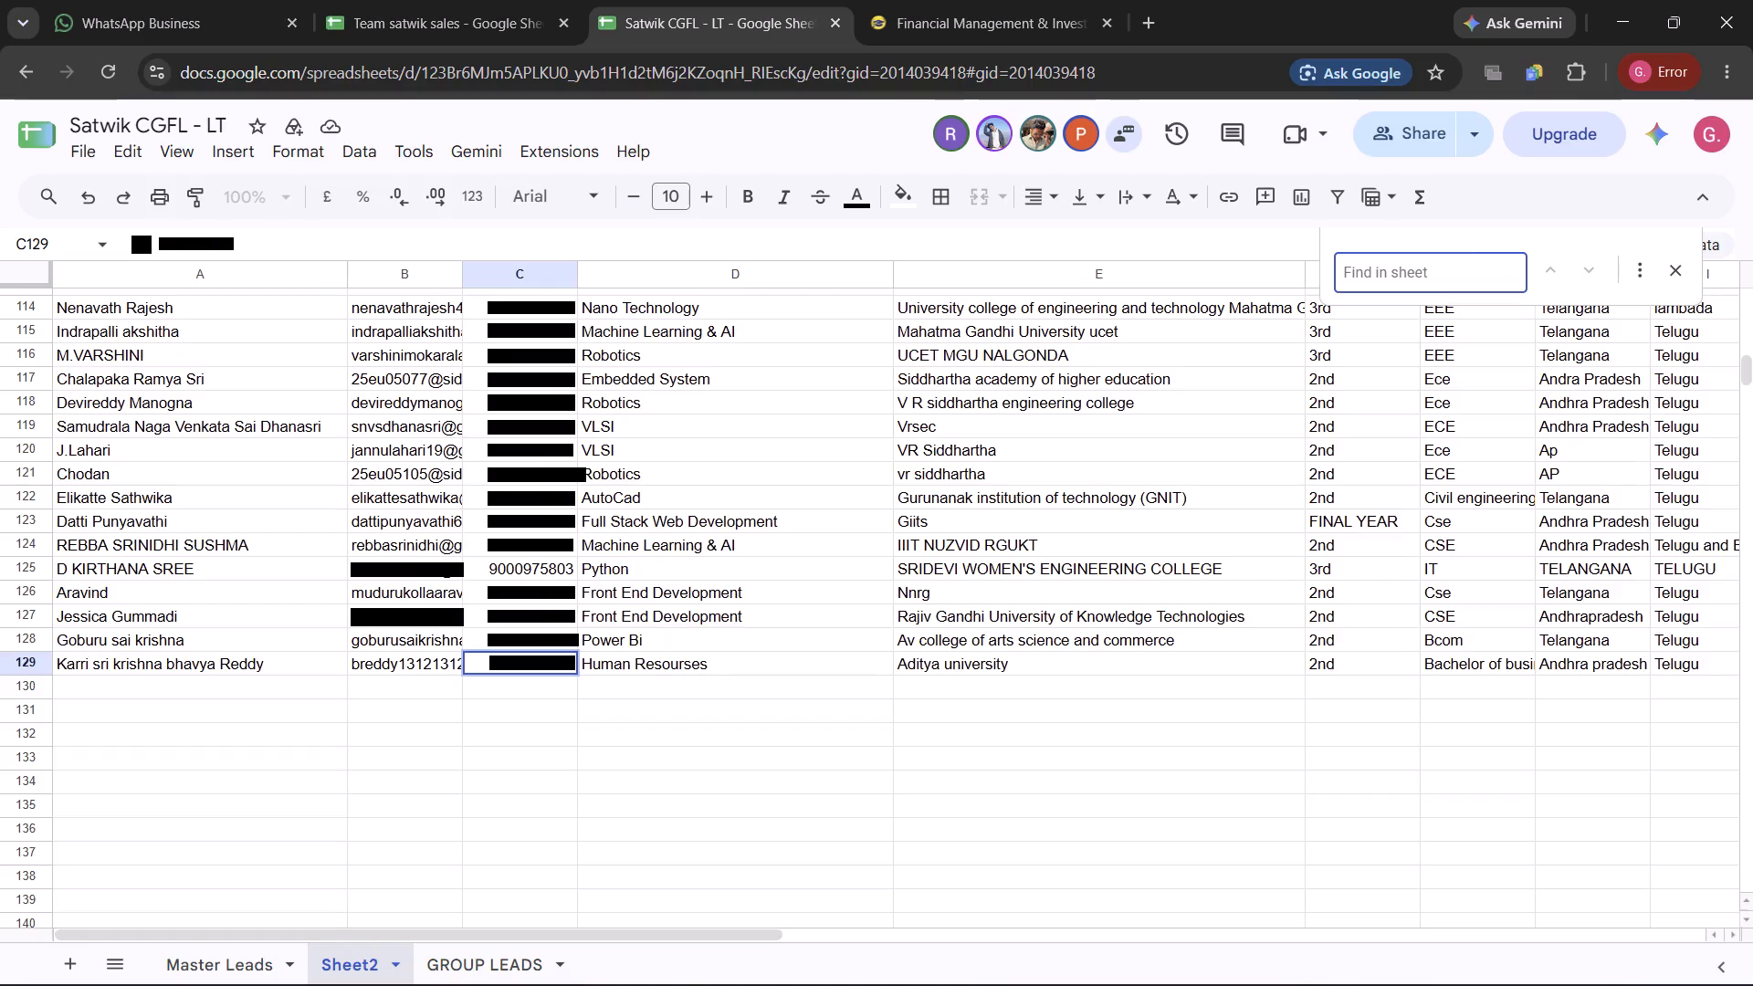
pyautogui.hotkey('ctrl', 'v')
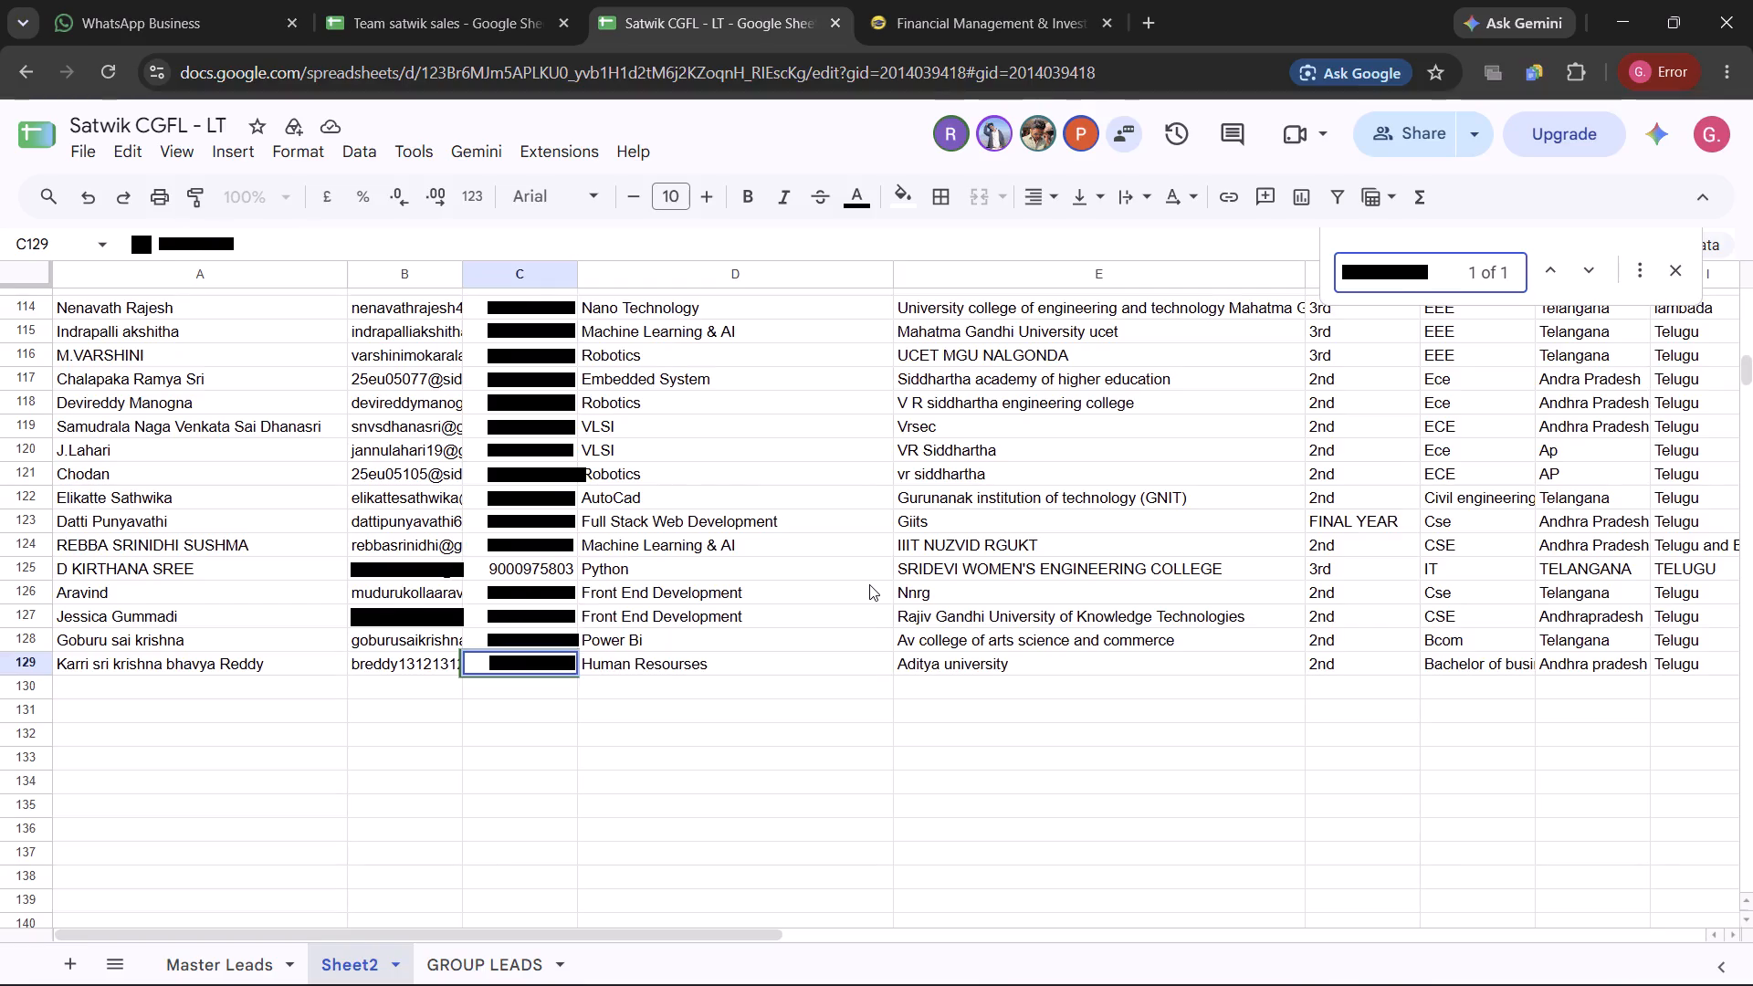
pyautogui.press('Right')
pyautogui.press('Right')
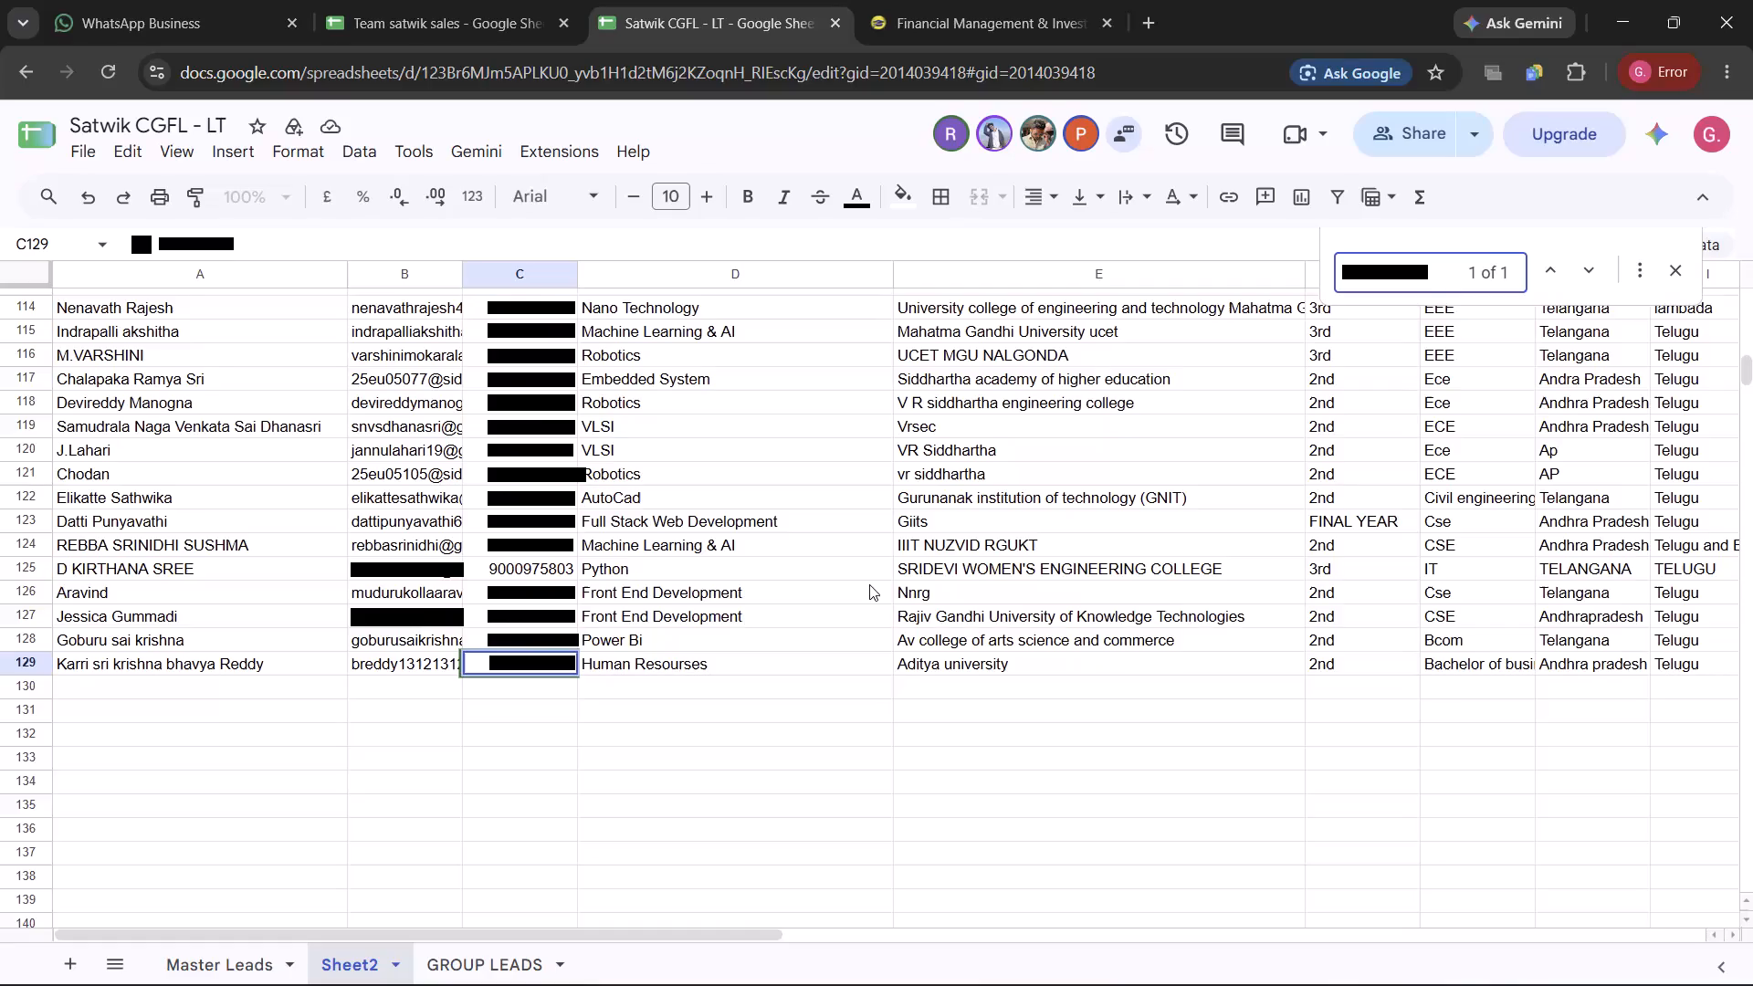
pyautogui.click(753, 660)
pyautogui.click(753, 660)
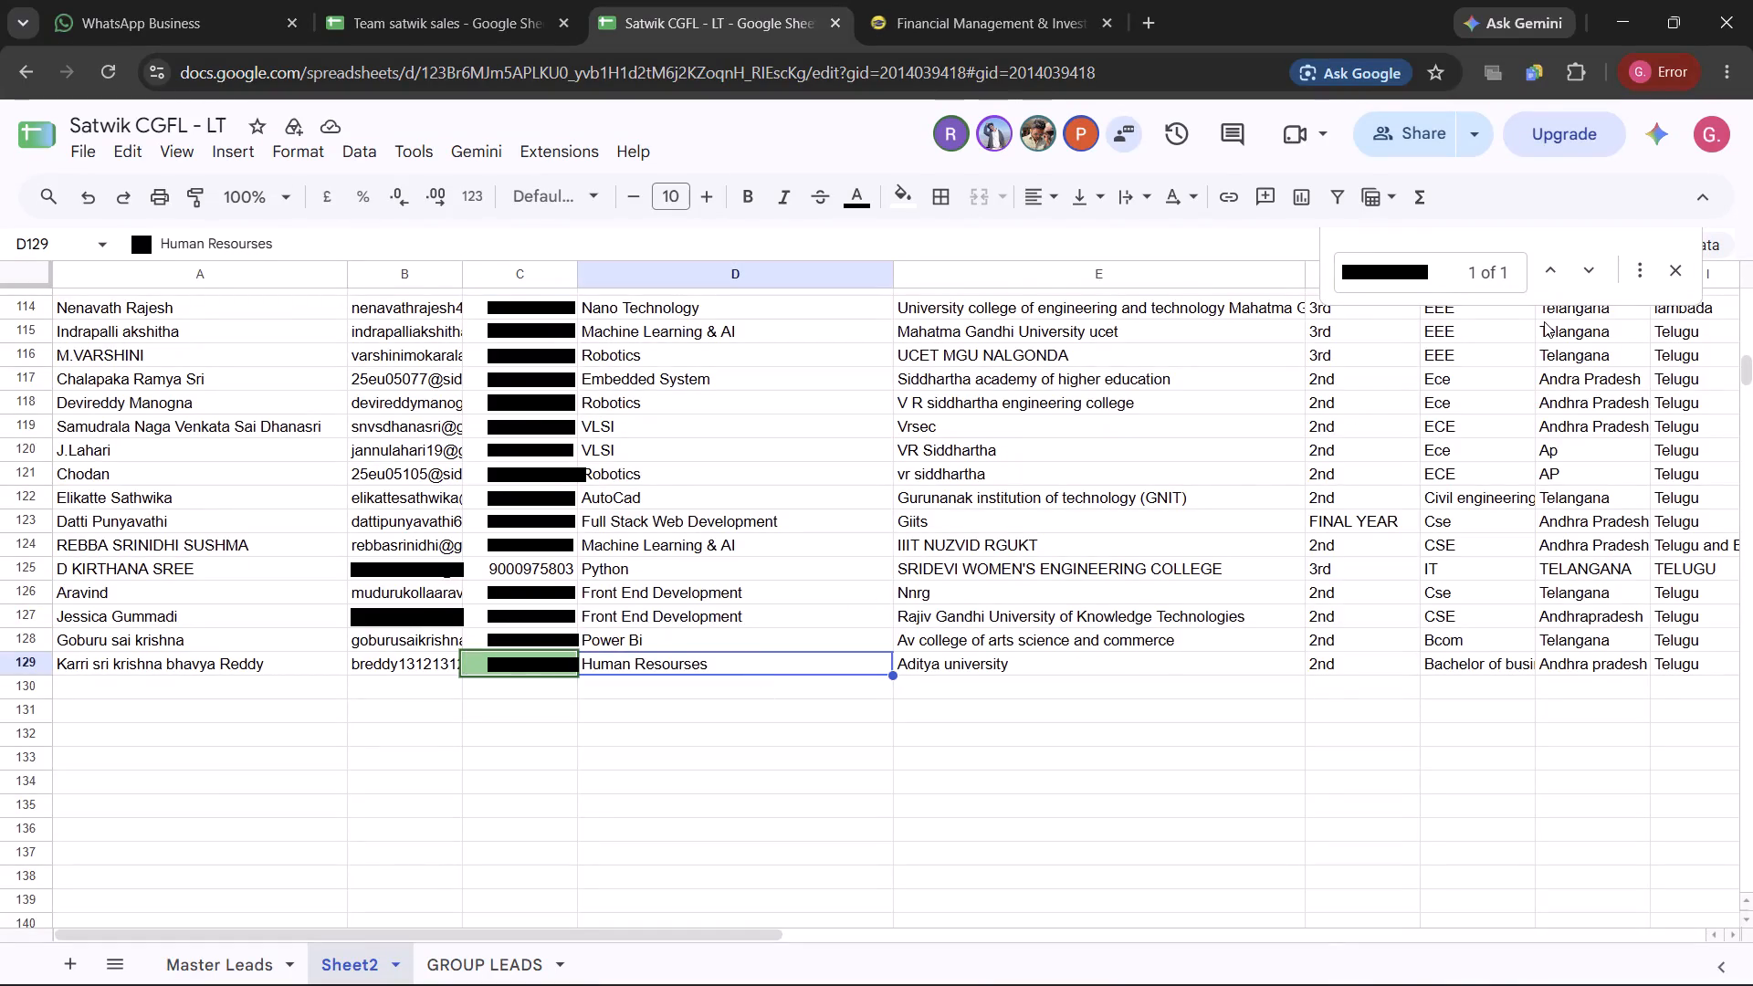
pyautogui.click(1667, 261)
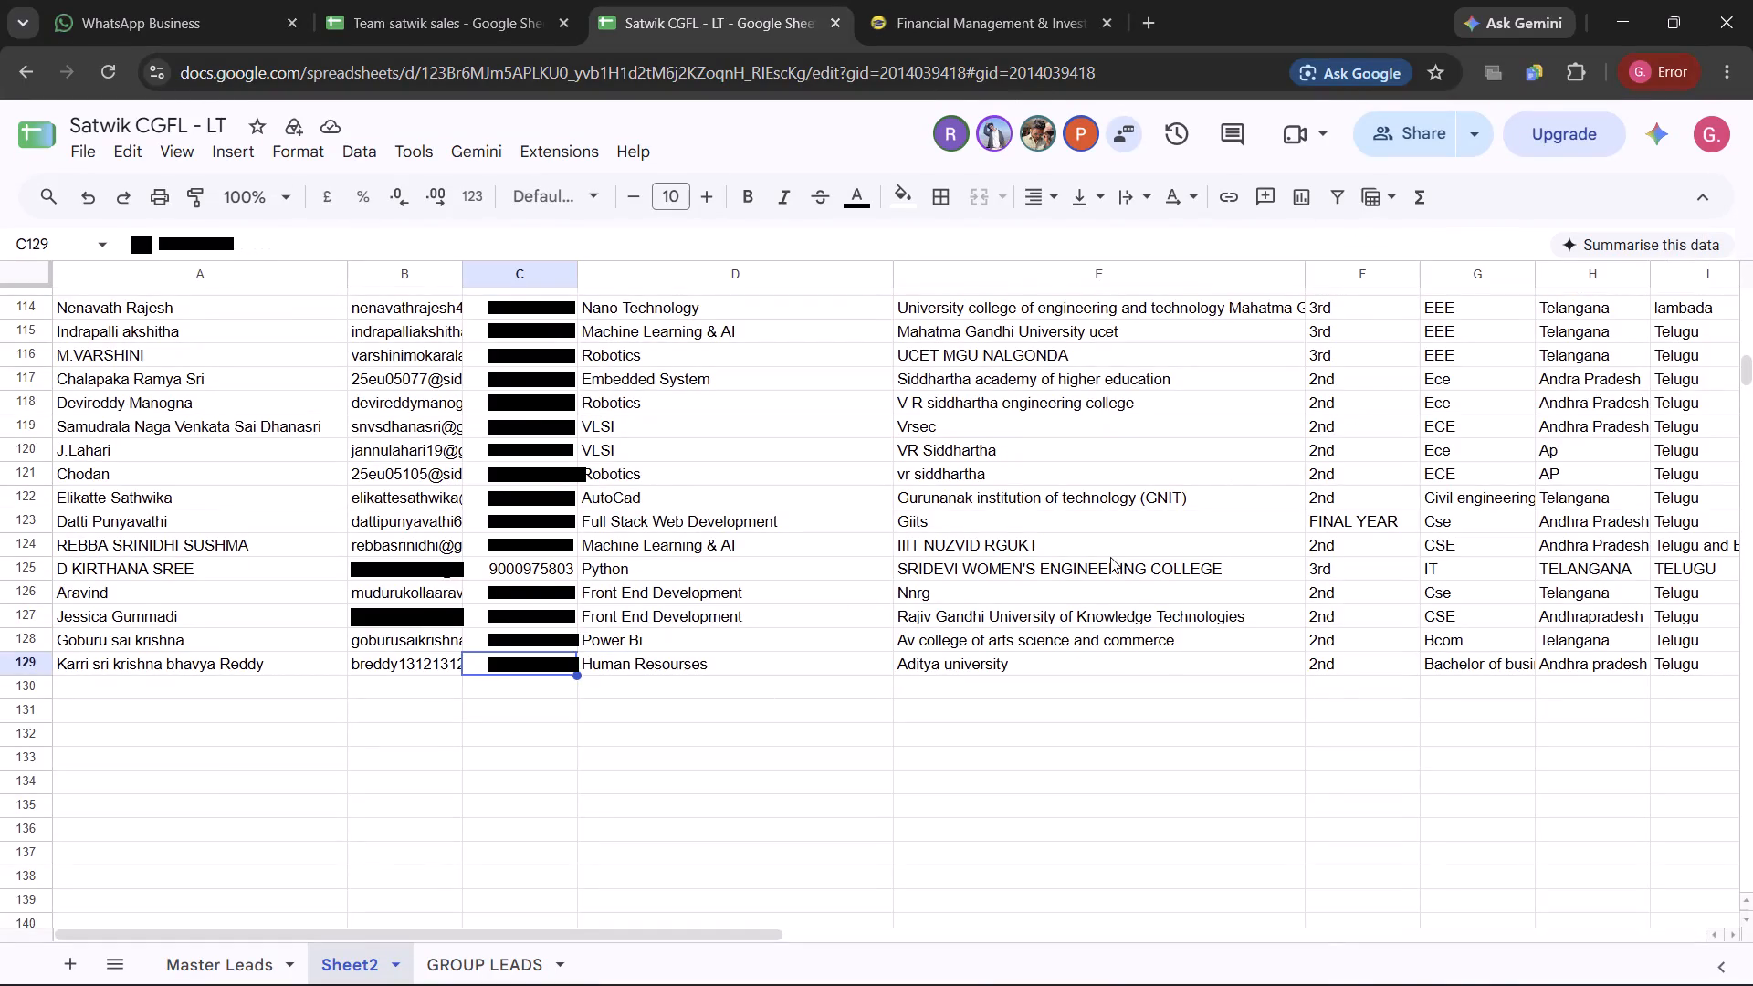
# Set the call status in column K of row 129, the Aditya university lead, to Not Answering.
pyautogui.press('Right')
pyautogui.press('Right')
pyautogui.press('Right')
pyautogui.press('Right')
pyautogui.press('Right')
pyautogui.press('Right')
pyautogui.press('Right')
pyautogui.press('Right')
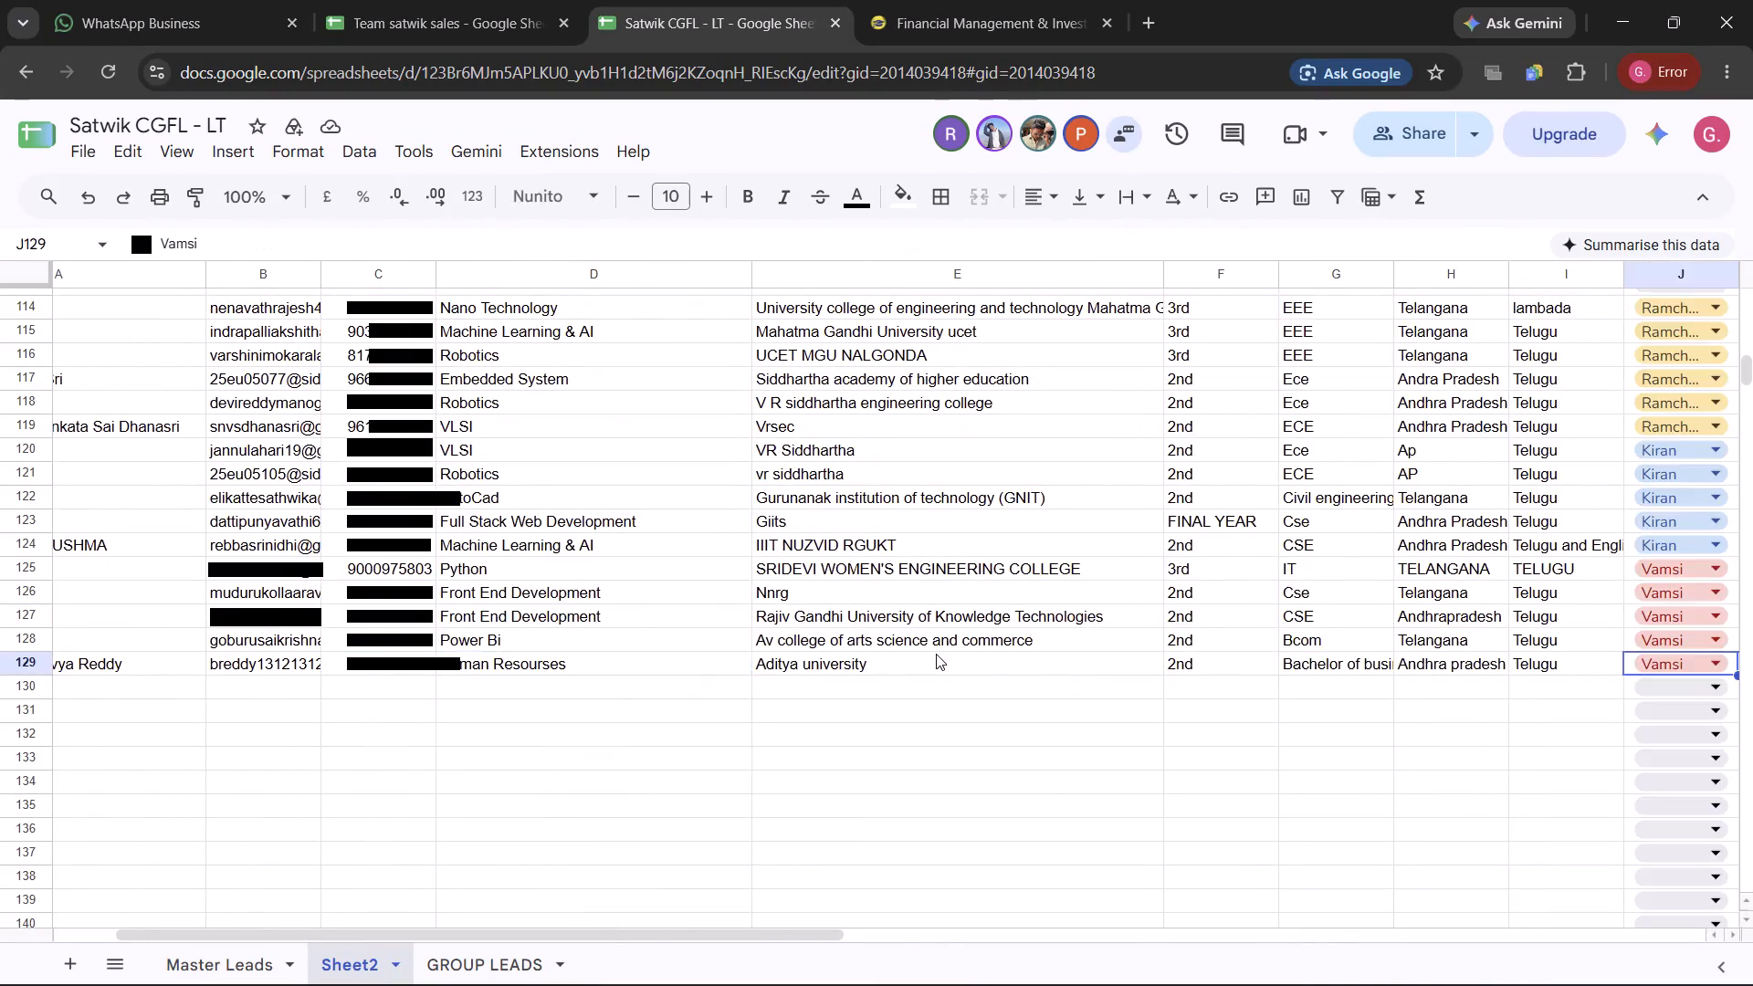
pyautogui.press('Right')
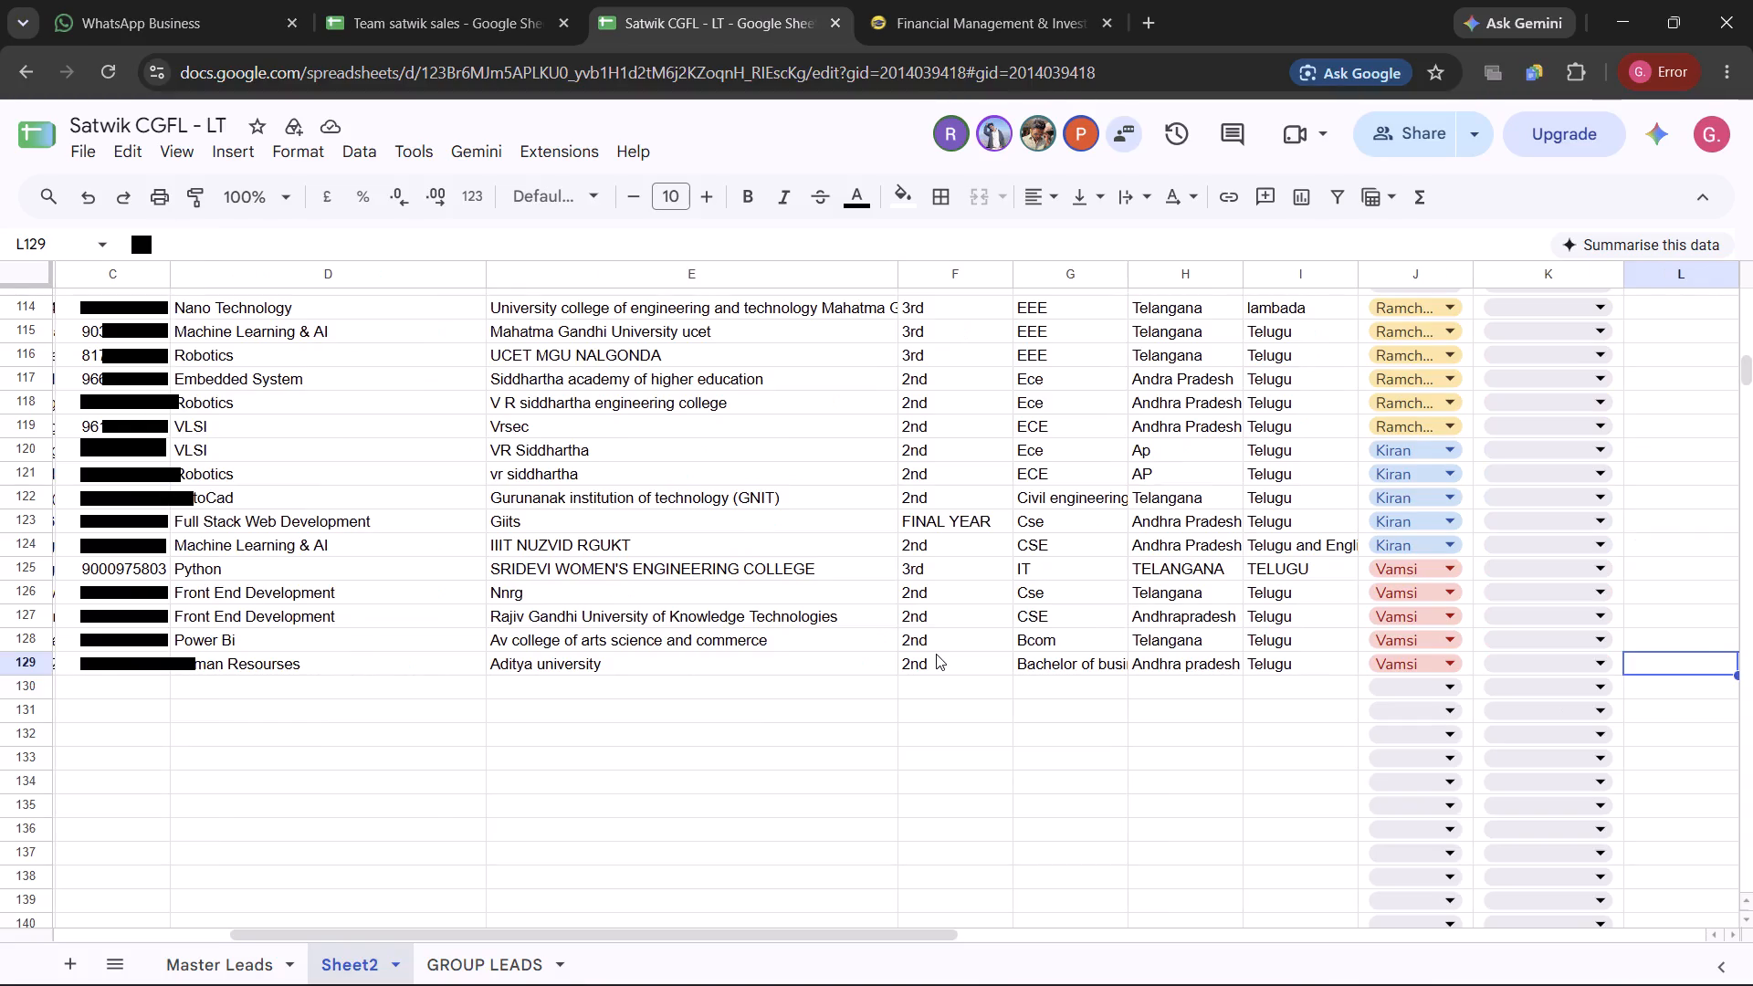
pyautogui.press('Left')
pyautogui.press('space')
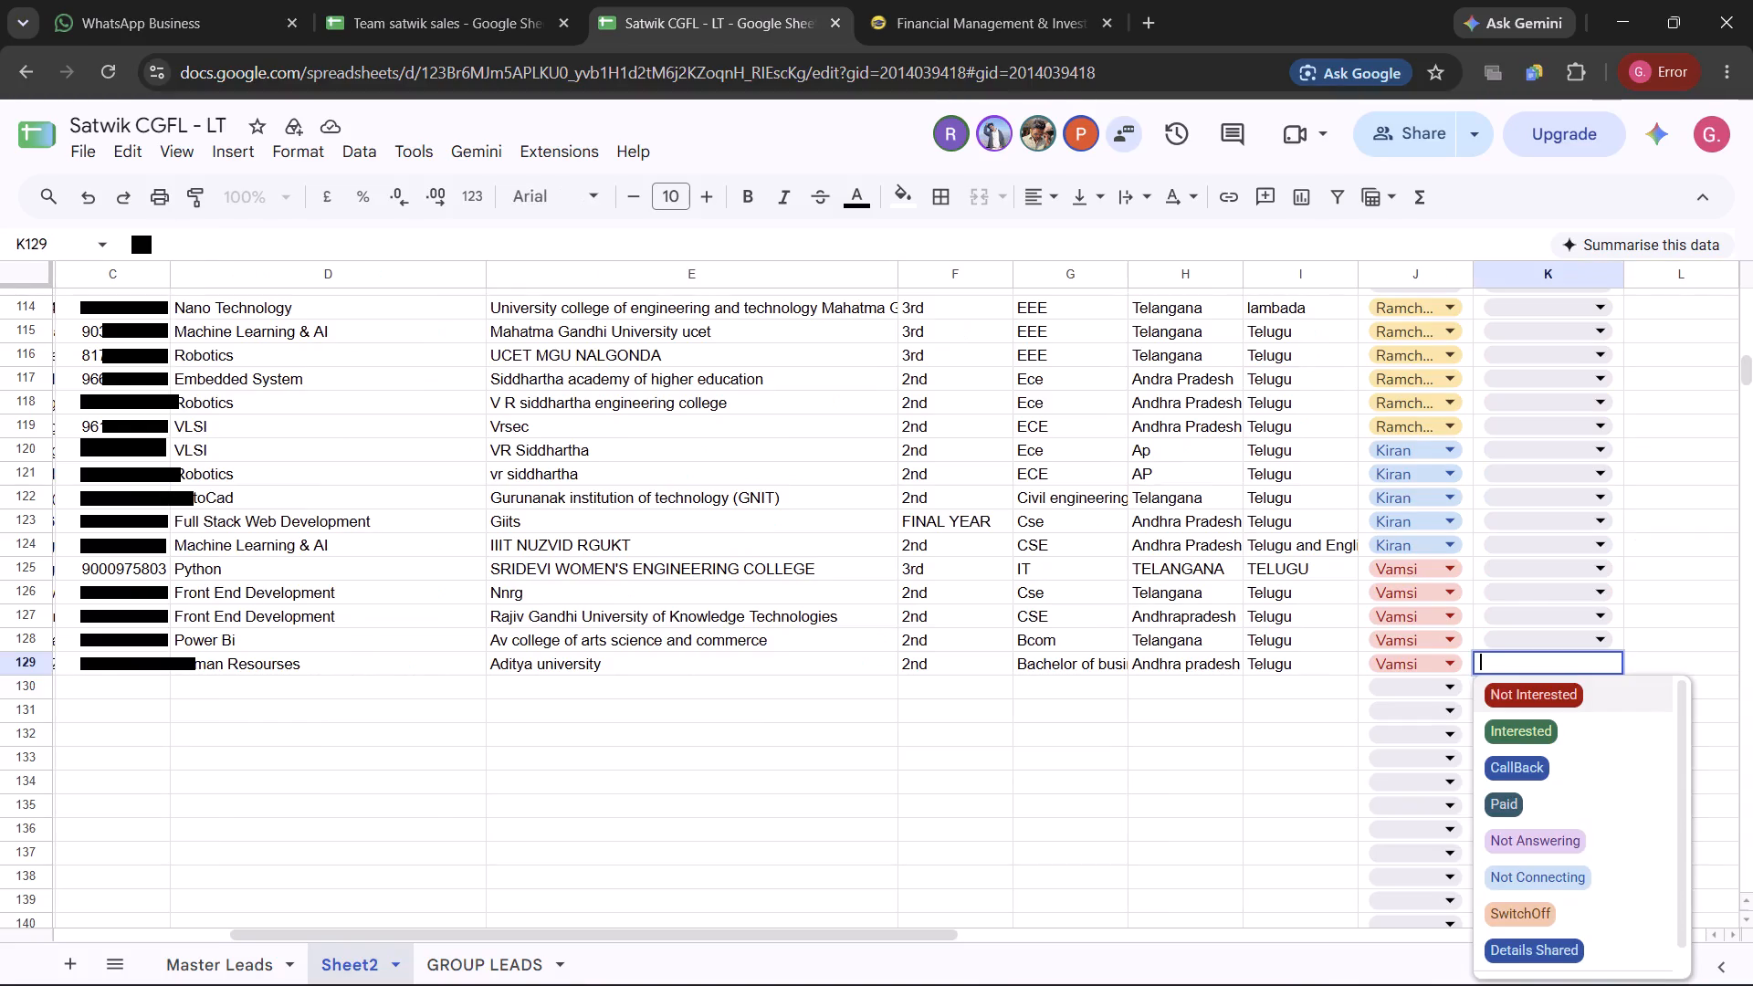
pyautogui.press('Down')
pyautogui.press('Down')
pyautogui.press('Down')
pyautogui.press('Down')
pyautogui.press('Down')
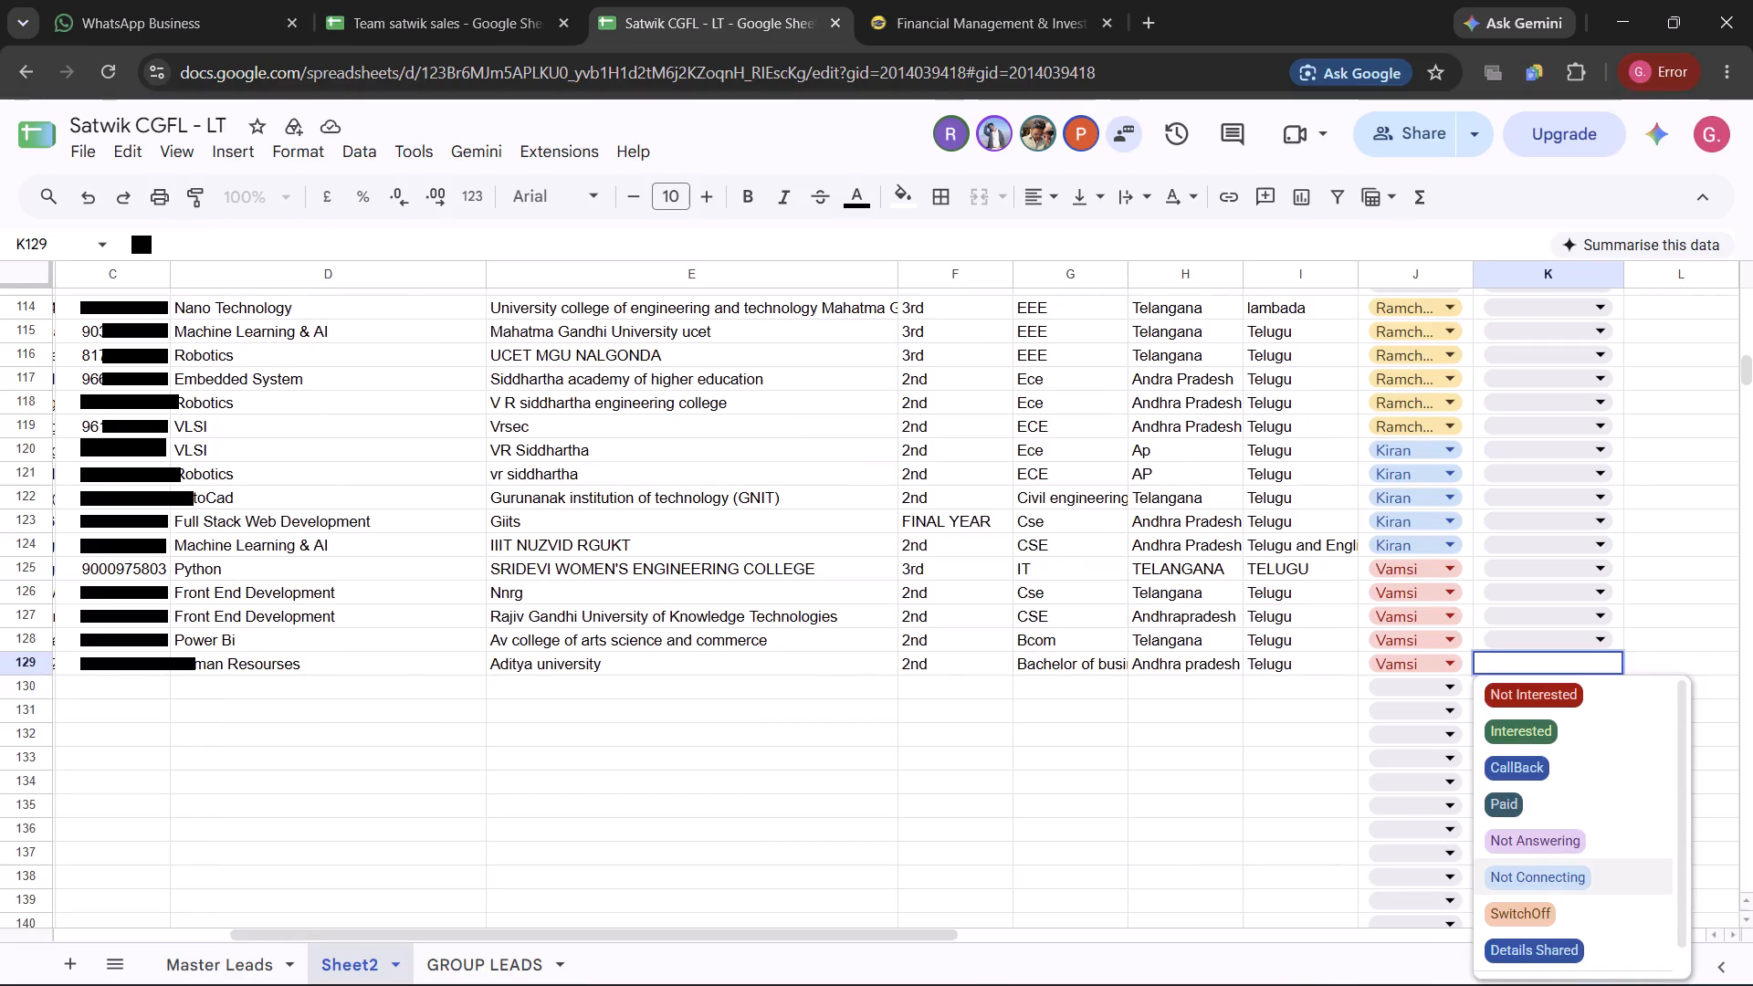
pyautogui.press('Up')
pyautogui.press('Return')
pyautogui.press('Up')
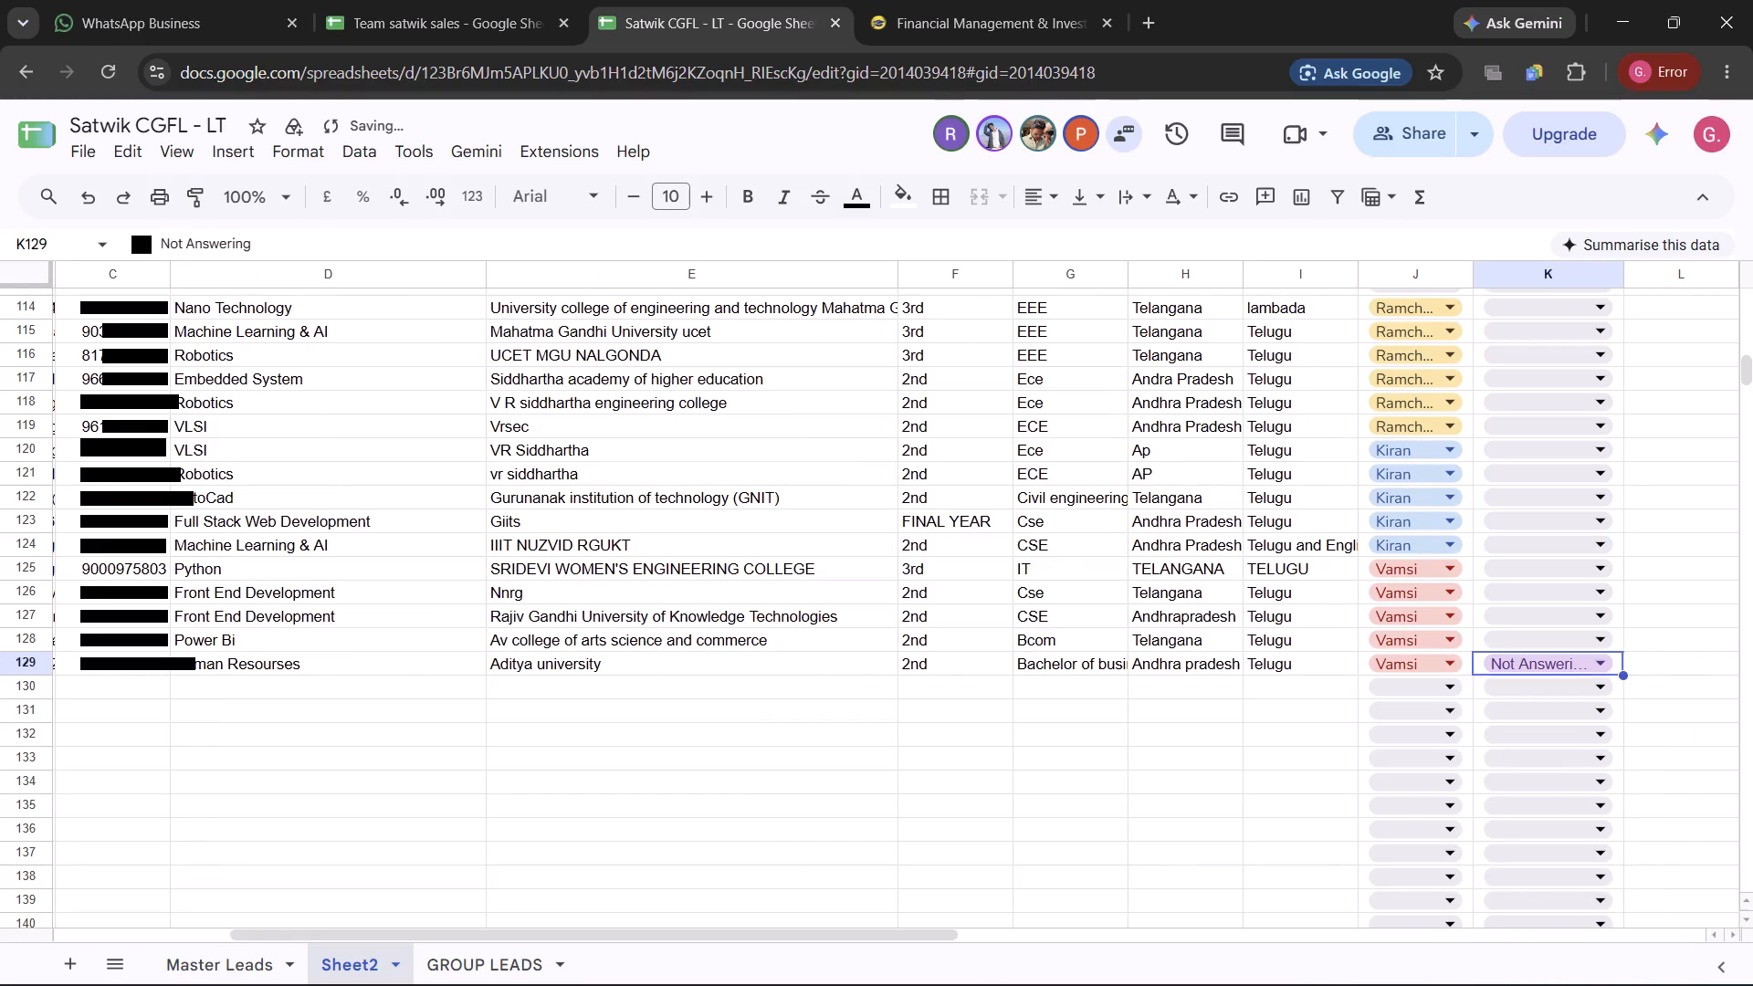
pyautogui.press('Up')
pyautogui.press('Down')
# Go to the phone number in column C of the row 127 lead, Front End Development at Rajiv Gandhi University.
pyautogui.press('Up')
pyautogui.press('Left')
pyautogui.press('Left')
pyautogui.press('Left')
pyautogui.press('Left')
pyautogui.press('Left')
pyautogui.press('Left')
pyautogui.press('Left')
pyautogui.press('Left')
pyautogui.press('Left')
pyautogui.press('Left')
pyautogui.press('Left')
pyautogui.press('Left')
pyautogui.press('Left')
pyautogui.press('Left')
pyautogui.press('Left')
pyautogui.press('Left')
pyautogui.press('Left')
pyautogui.press('Left')
pyautogui.press('Left')
pyautogui.press('Left')
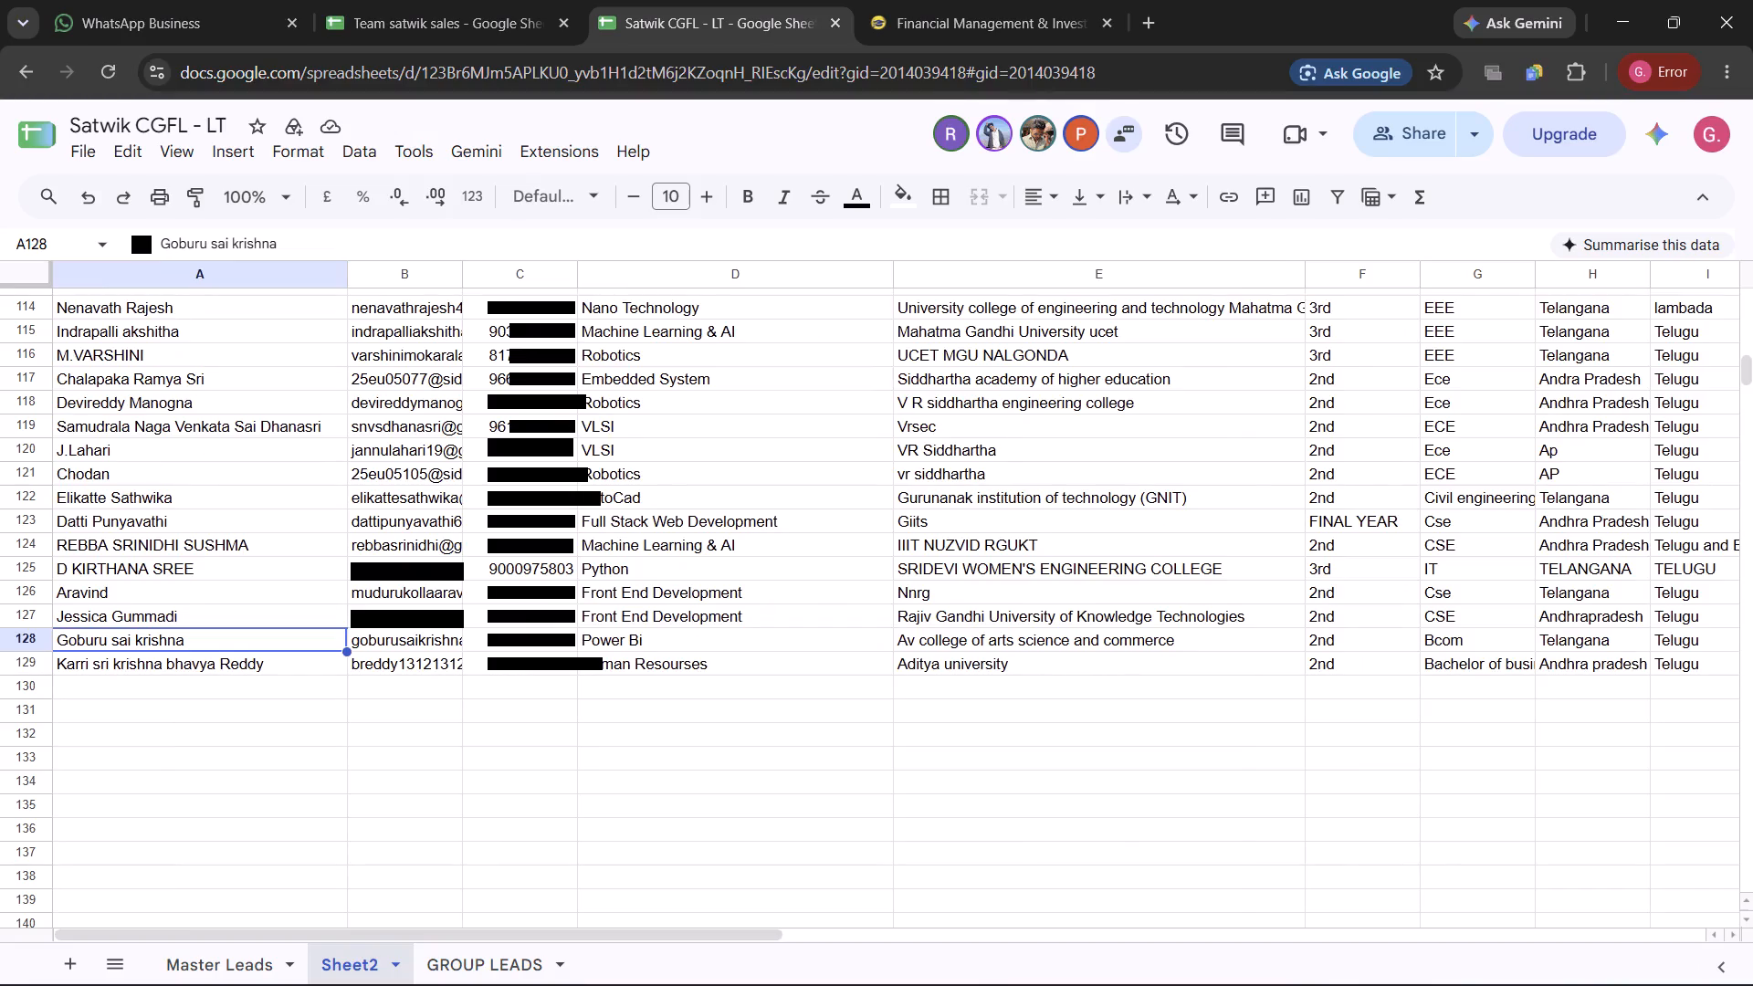
pyautogui.press('Up')
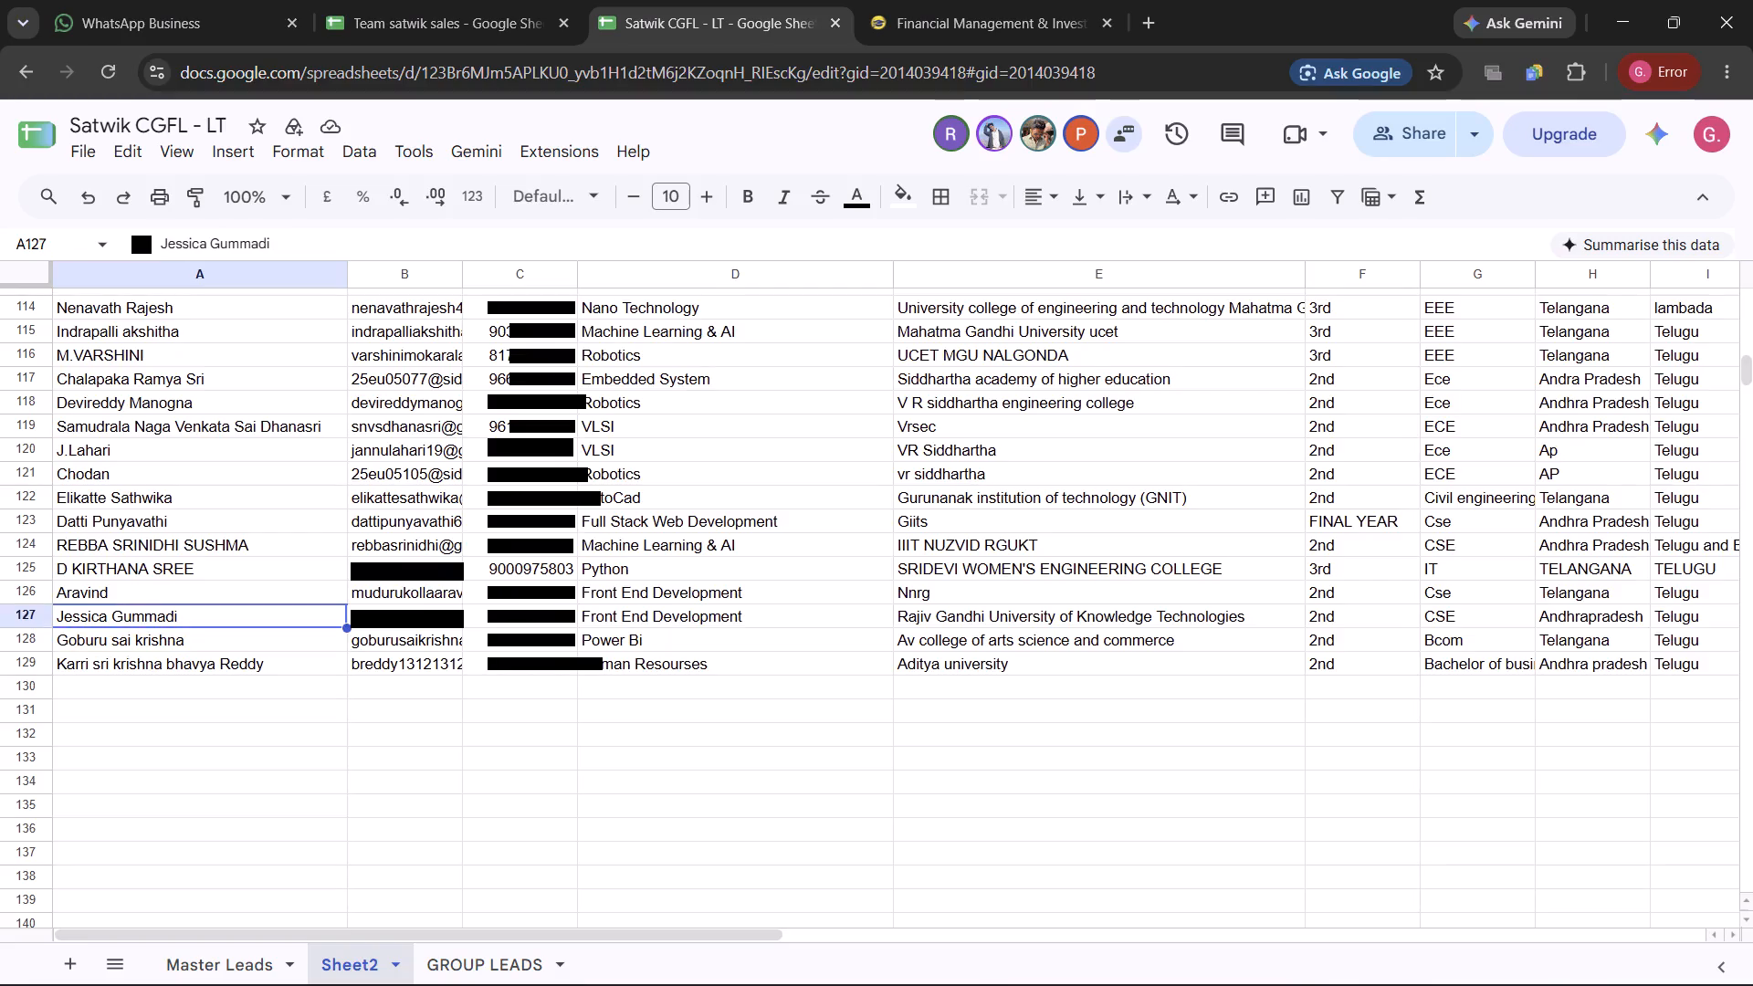
pyautogui.press('Right')
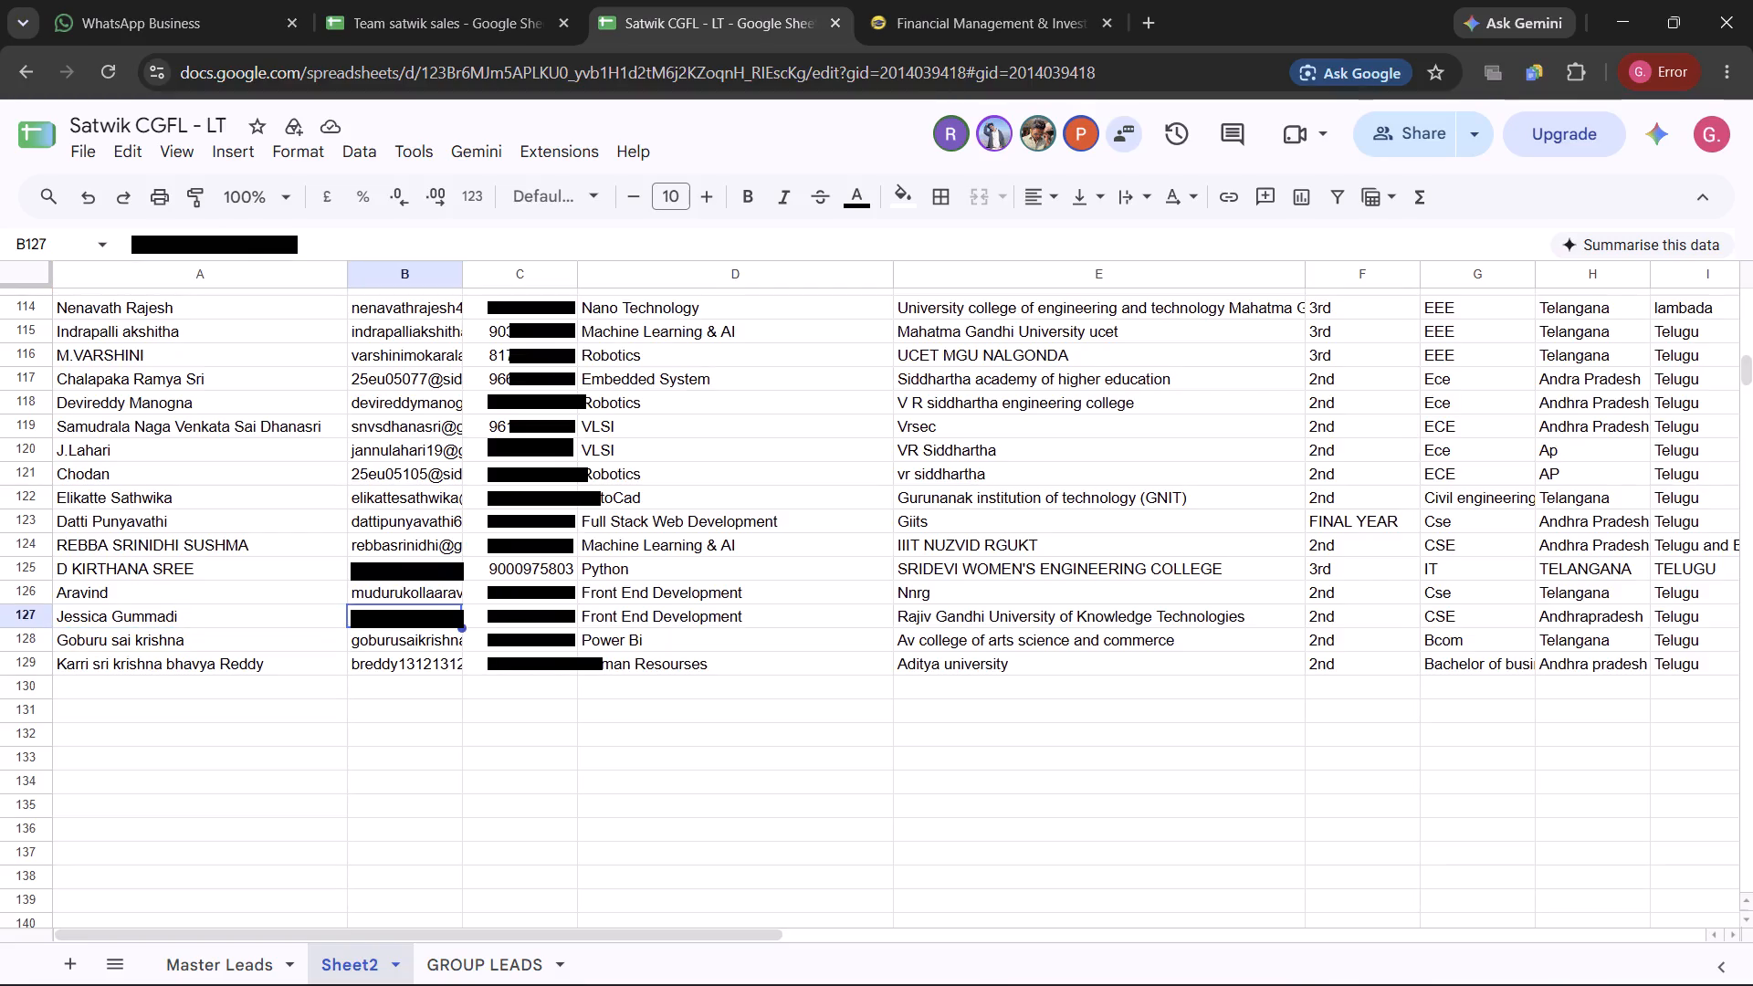
pyautogui.press('Right')
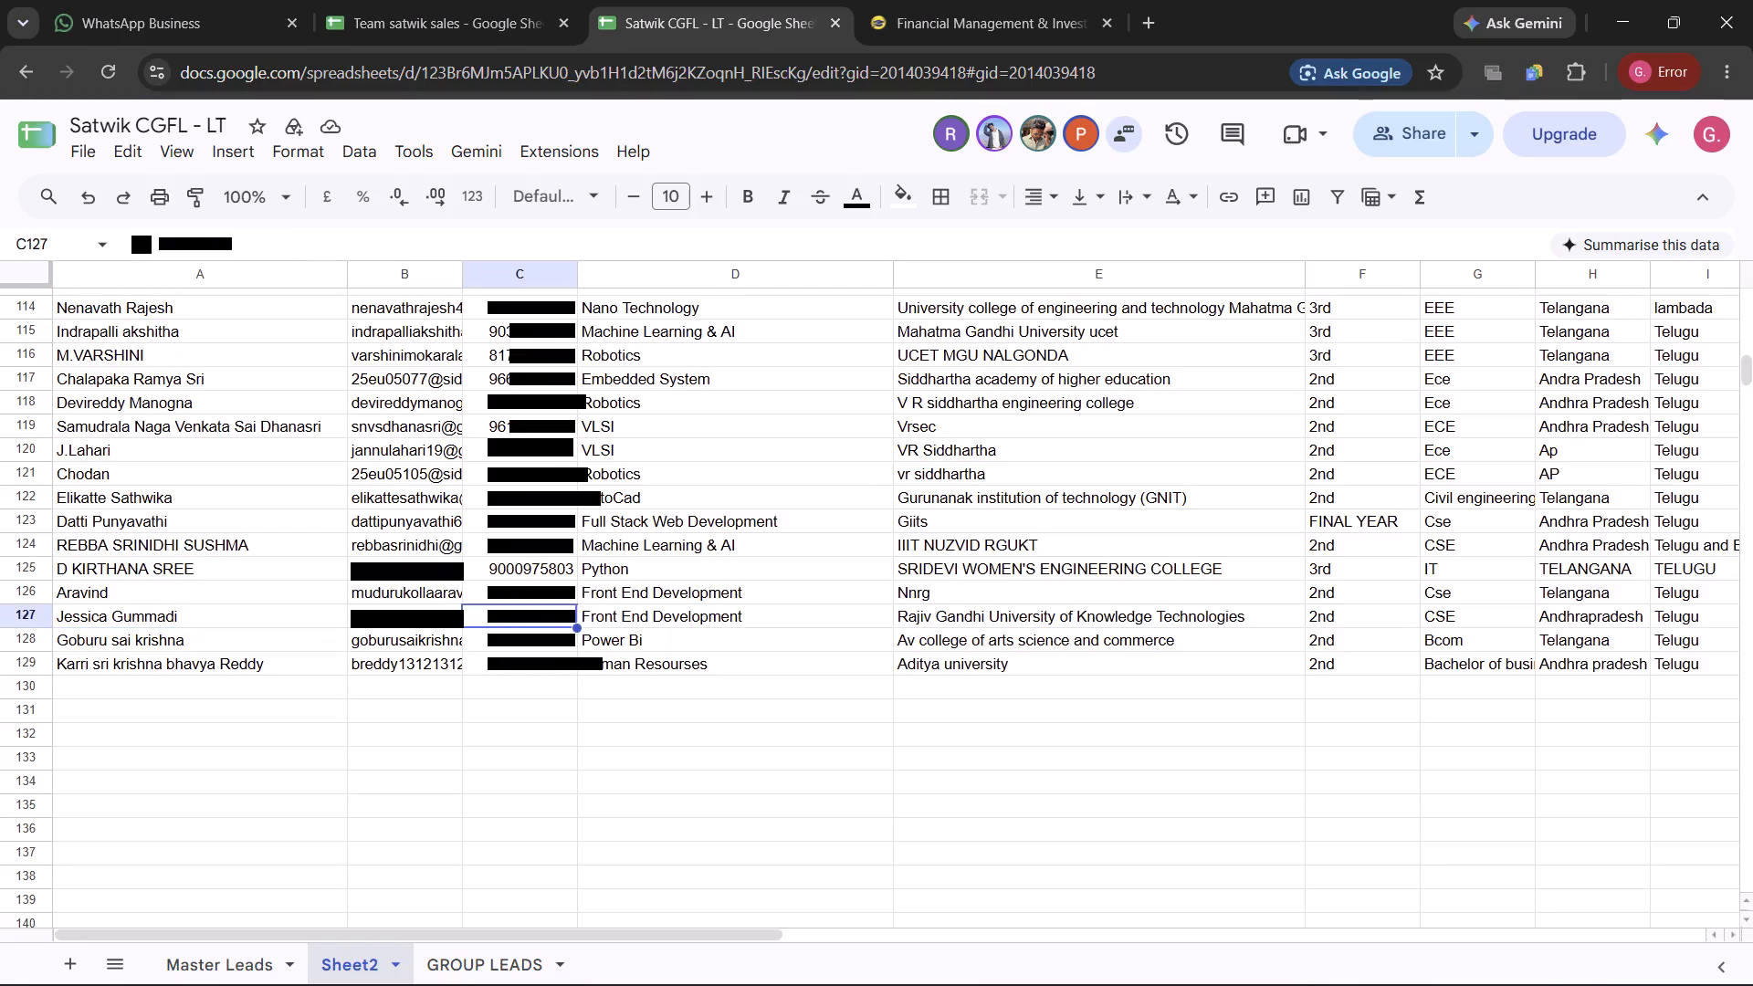
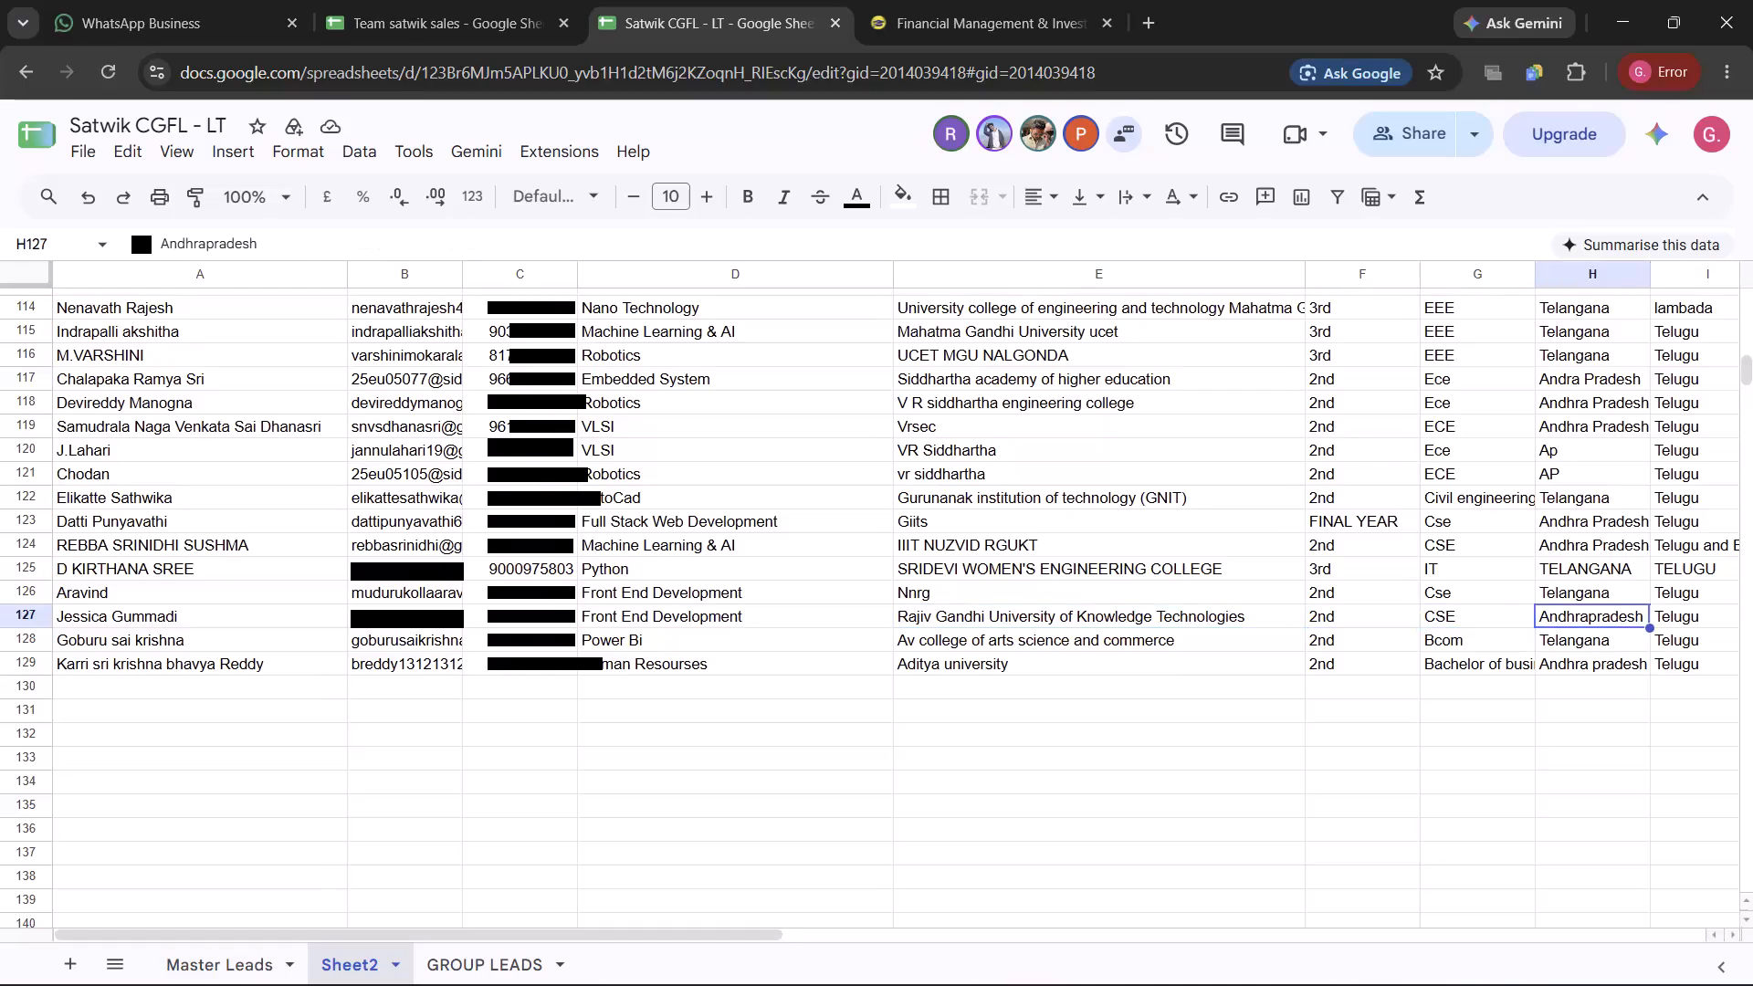
# Go to the call status of the row 127 lead in column K and review the statuses of the leads above it.
pyautogui.press('Right')
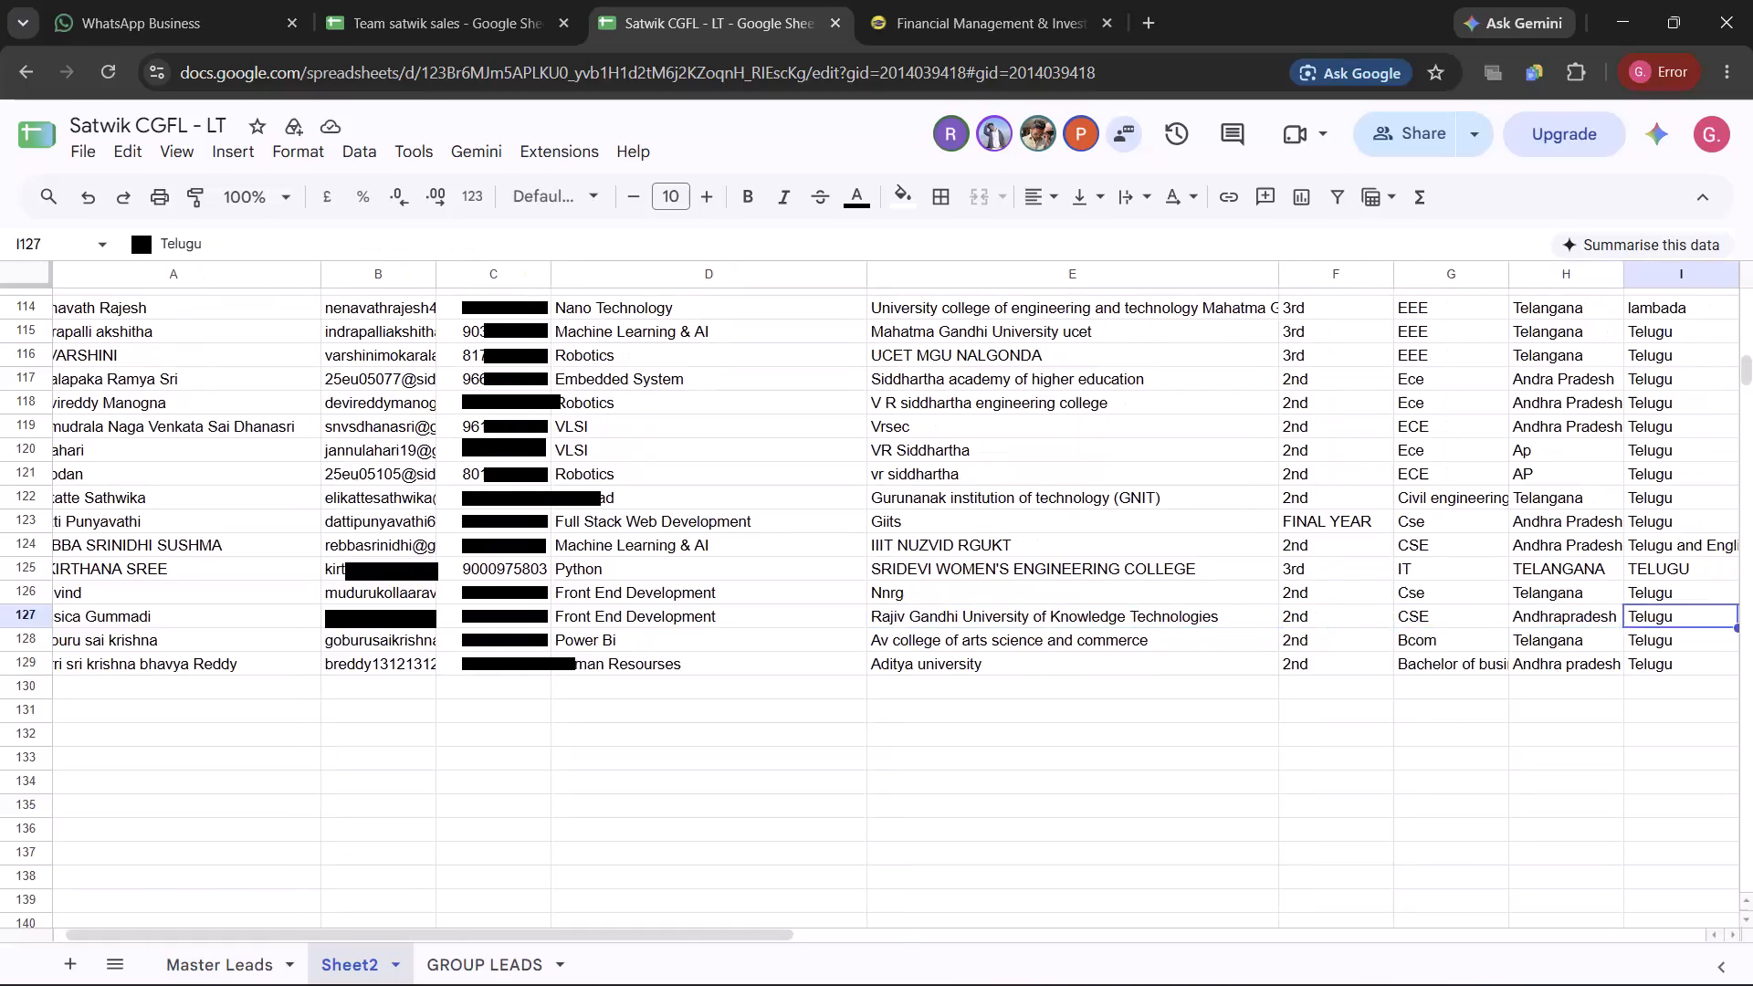
pyautogui.press('Right')
pyautogui.press('Right')
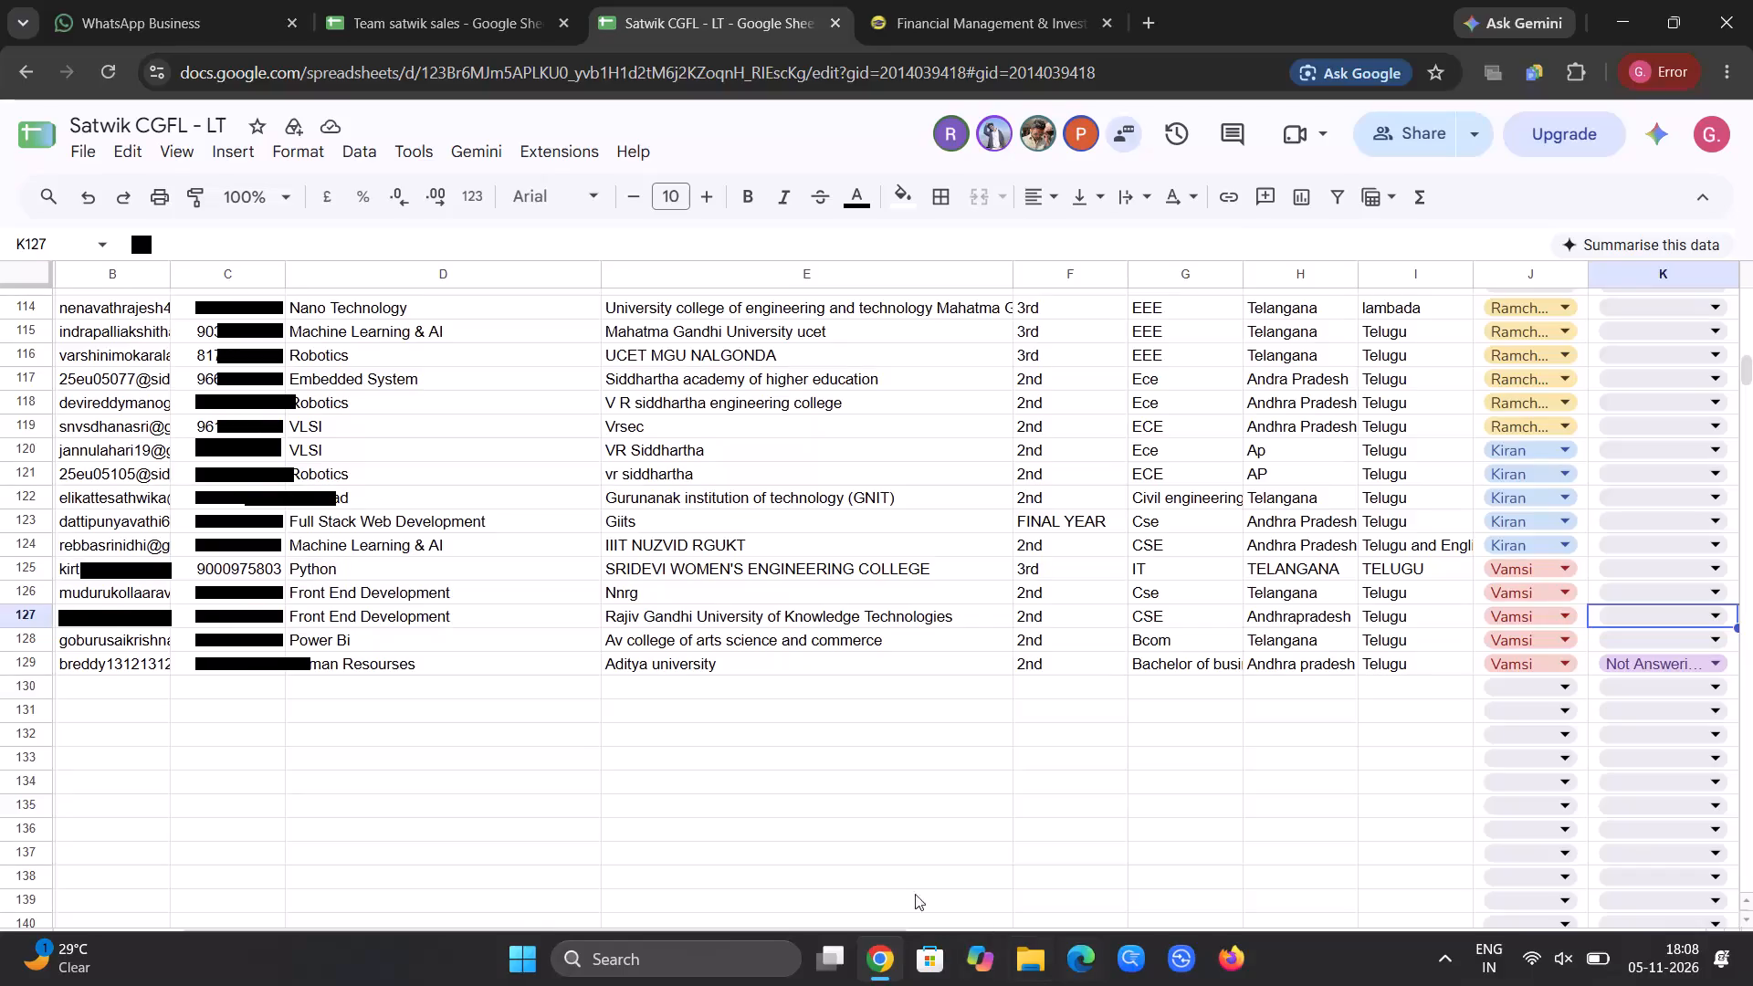
pyautogui.scroll(1, 1038, 614)
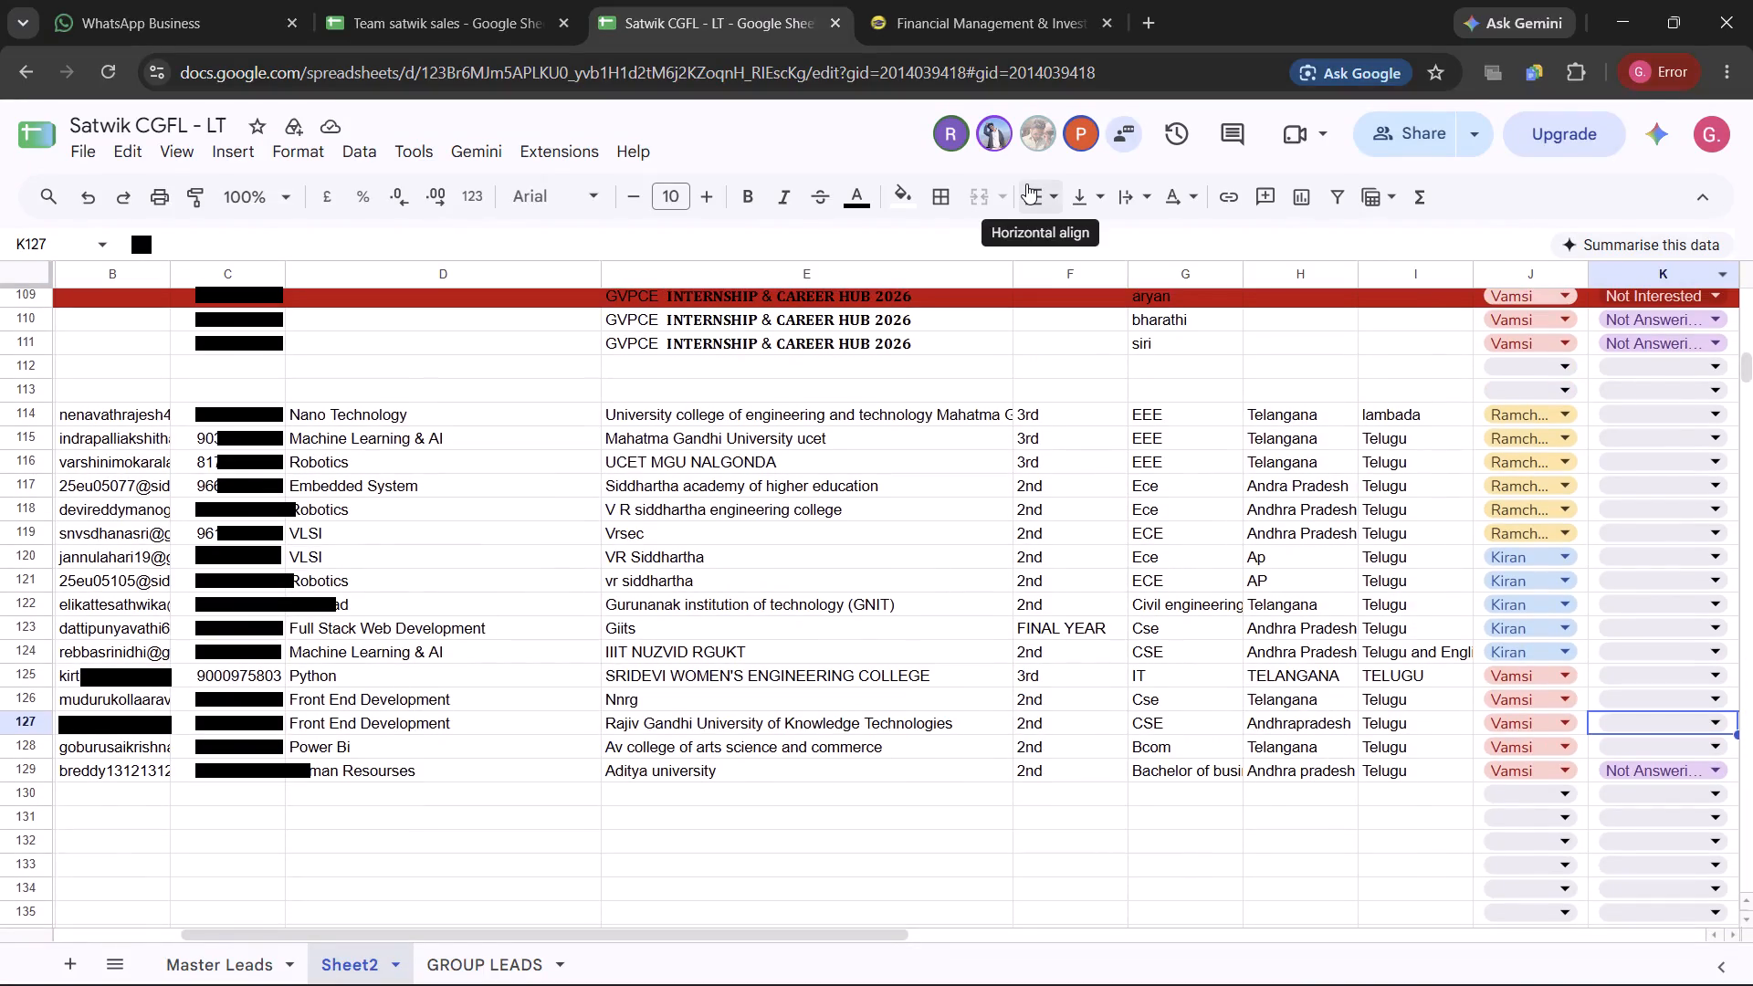
pyautogui.scroll(3, 1270, 820)
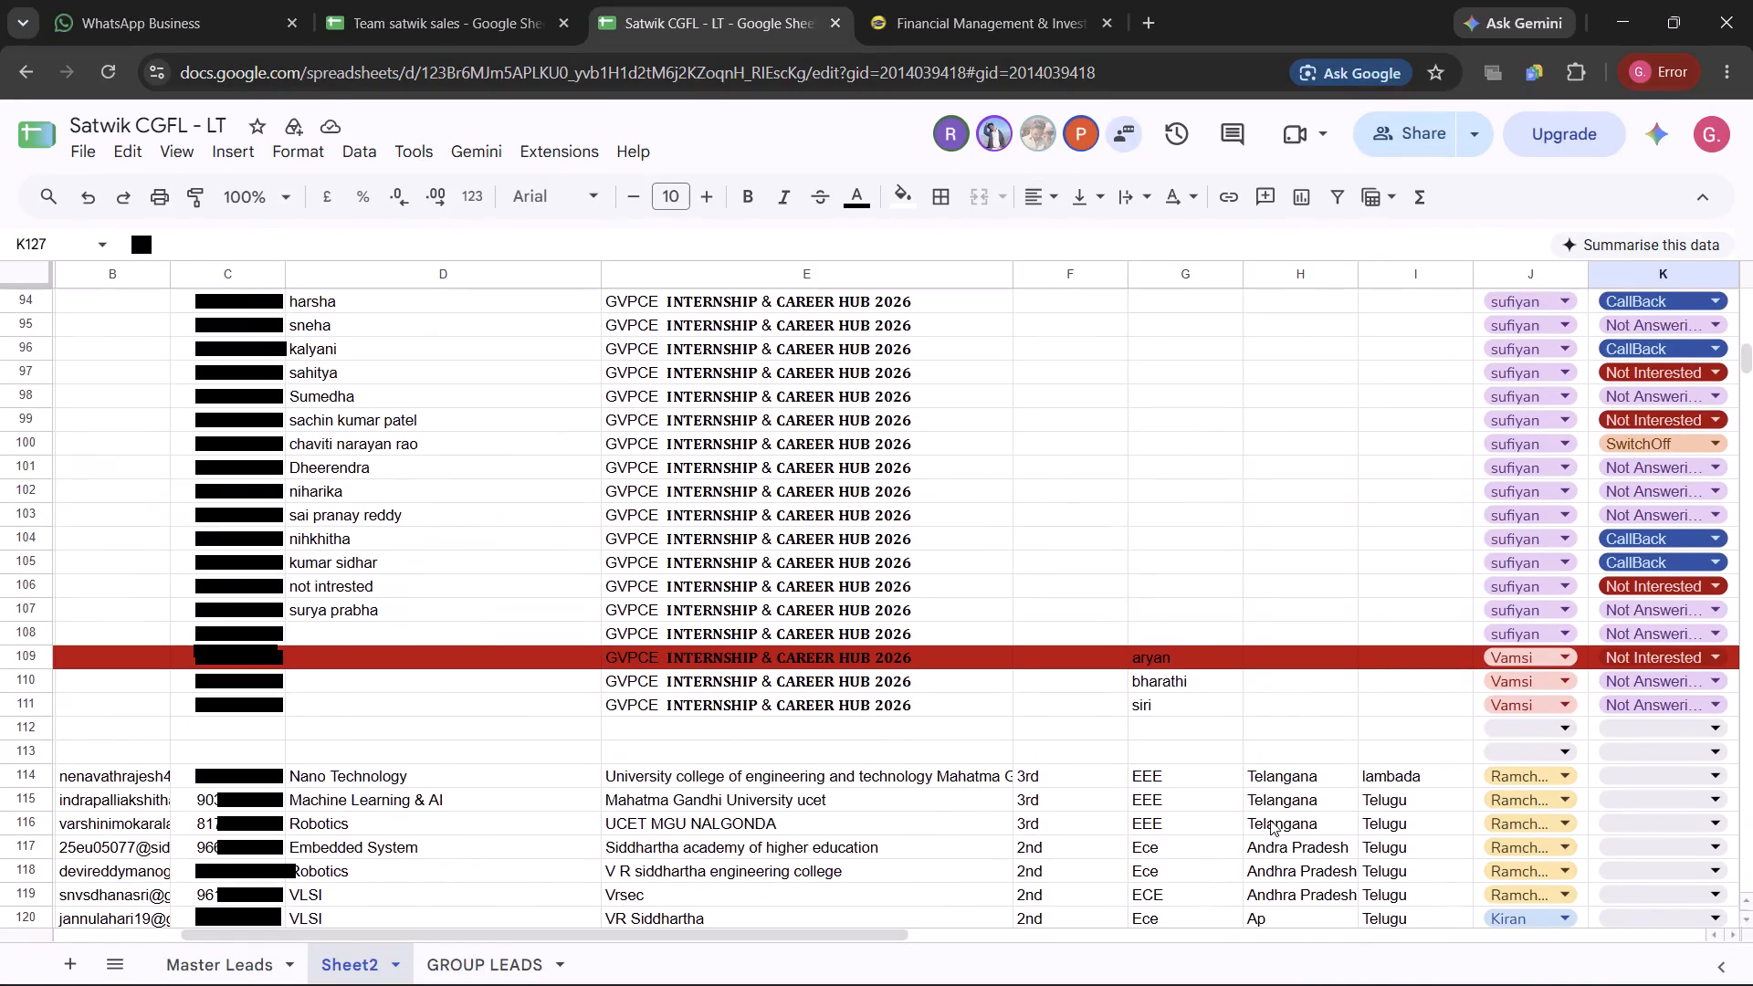
pyautogui.scroll(1, 1270, 820)
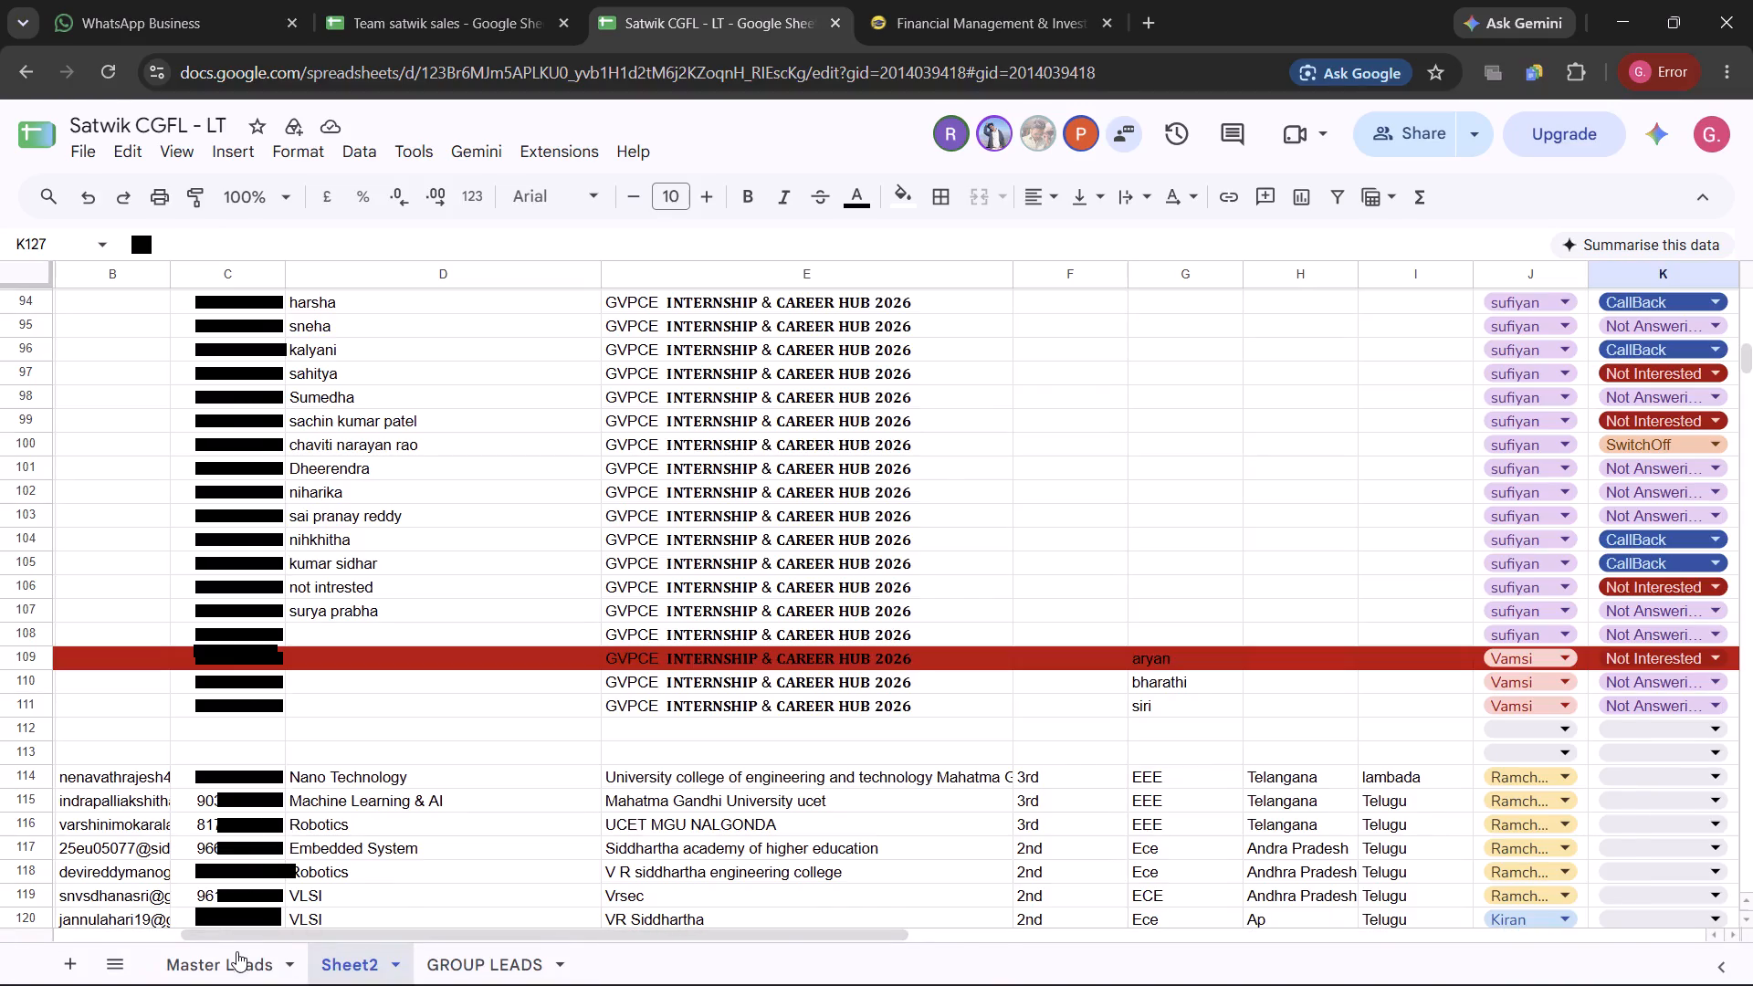
# Switch to the Master Leads sheet and examine the assignees, call statuses and comments around Vamsi's leads in rows 119 to 127.
pyautogui.click(236, 952)
pyautogui.hscroll(-6, 1281, 658)
pyautogui.scroll(-2, 1281, 658)
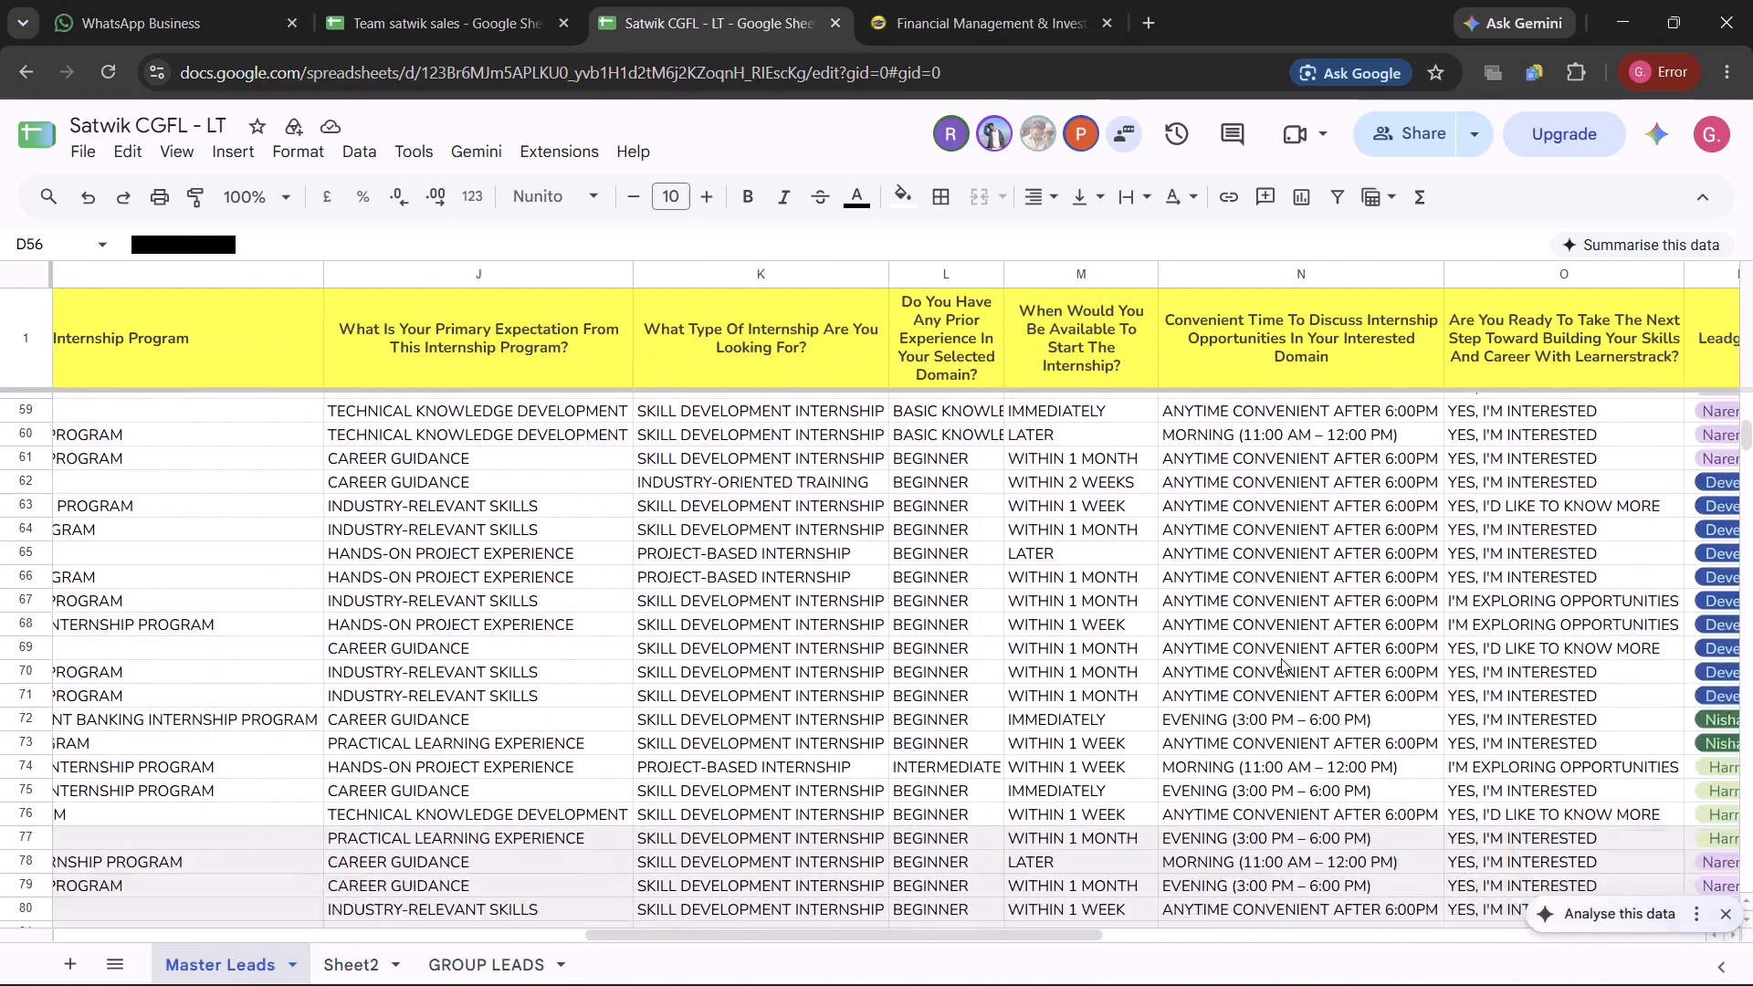
pyautogui.hscroll(-2, 1281, 658)
pyautogui.click(1281, 658)
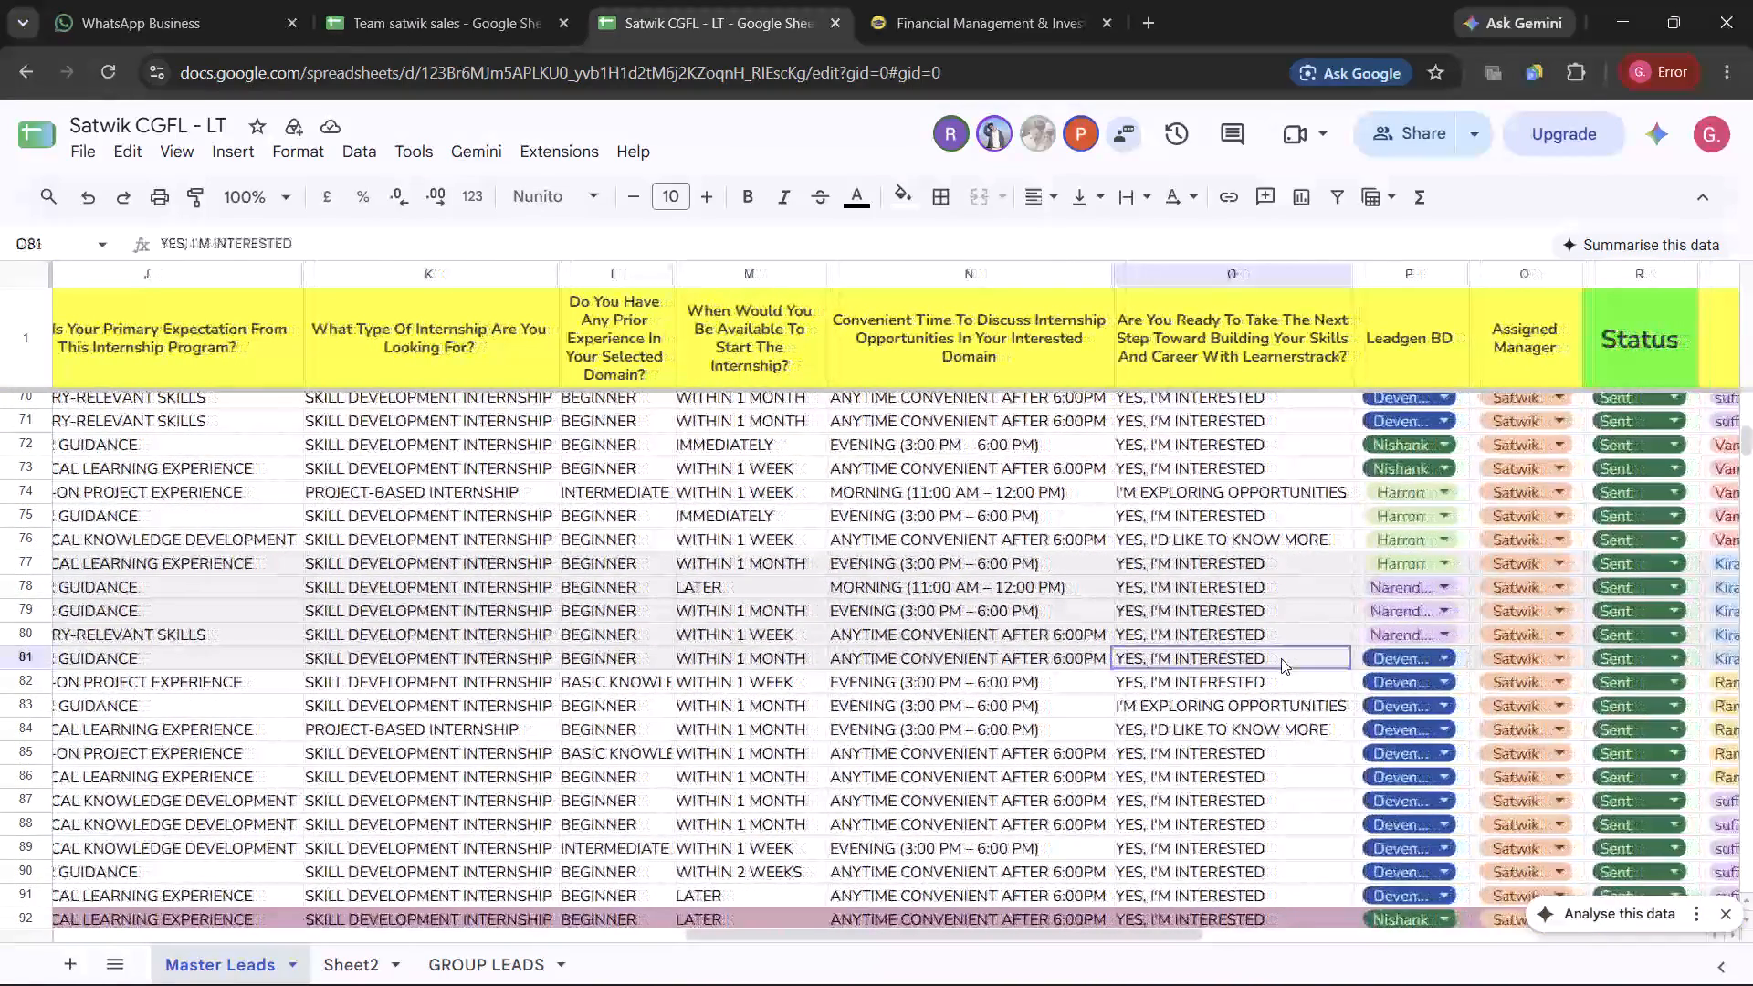
pyautogui.scroll(-2, 1252, 687)
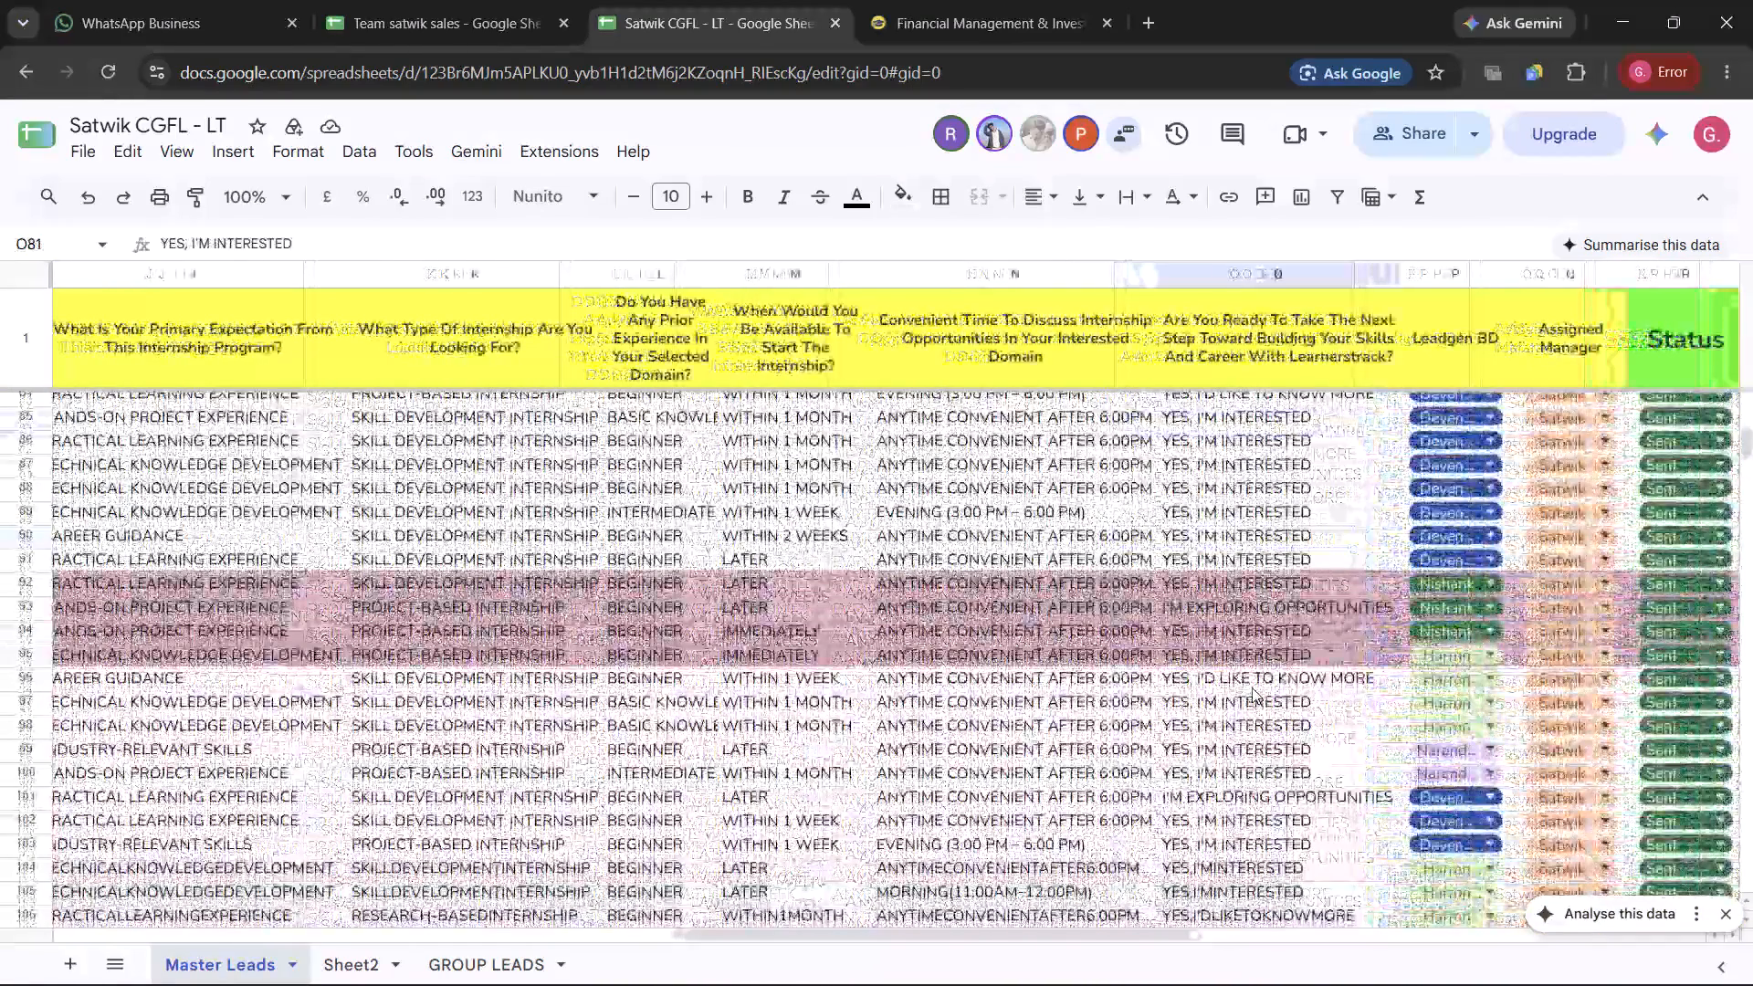
pyautogui.scroll(-5, 1321, 457)
pyautogui.scroll(1, 1321, 457)
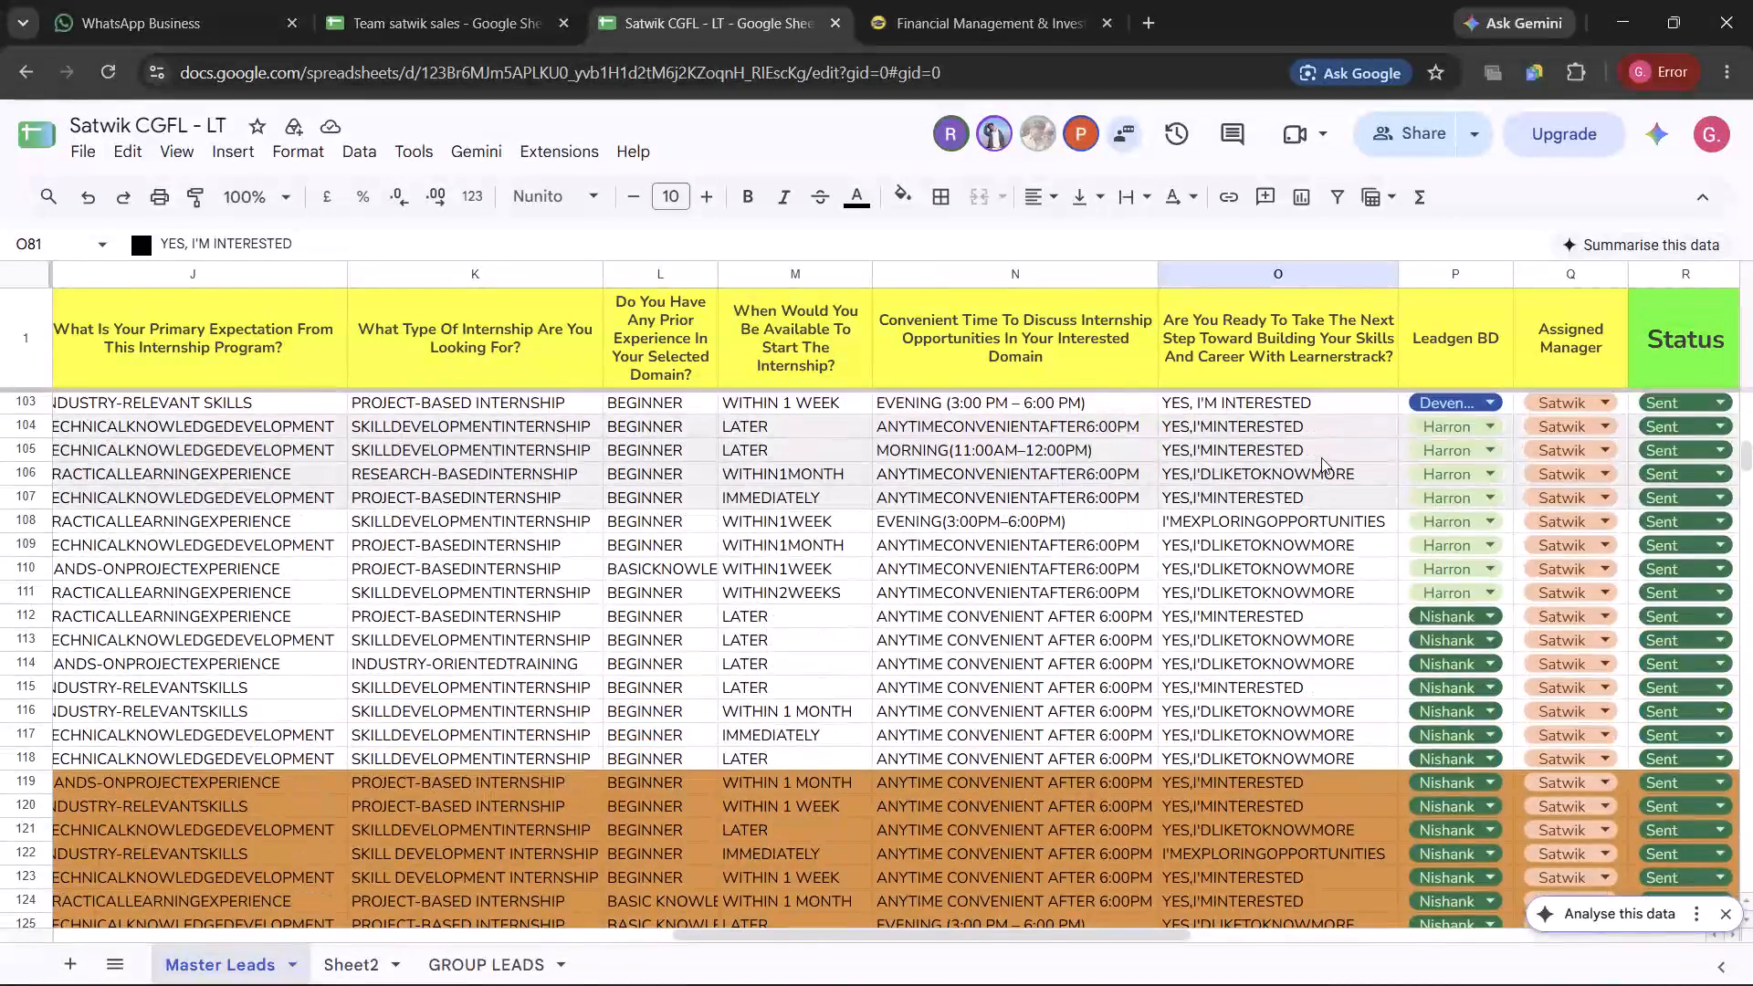
pyautogui.hscroll(-7, 1321, 457)
pyautogui.scroll(-1, 1321, 457)
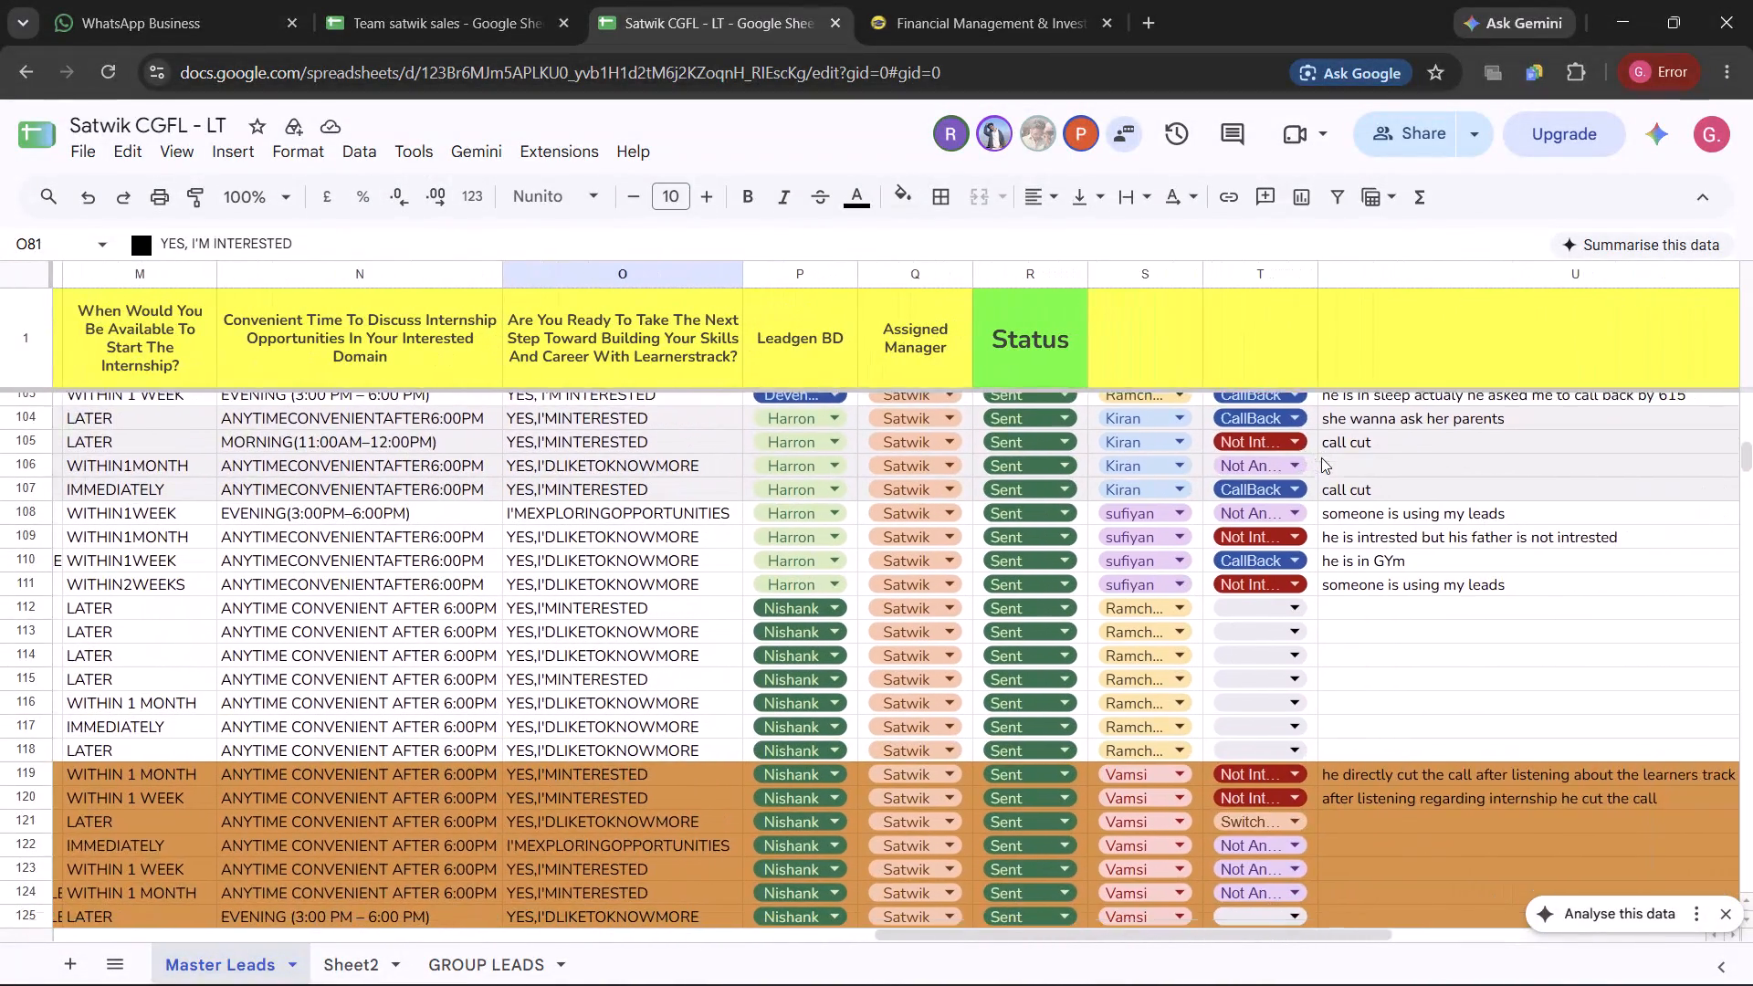
pyautogui.scroll(-1, 1321, 457)
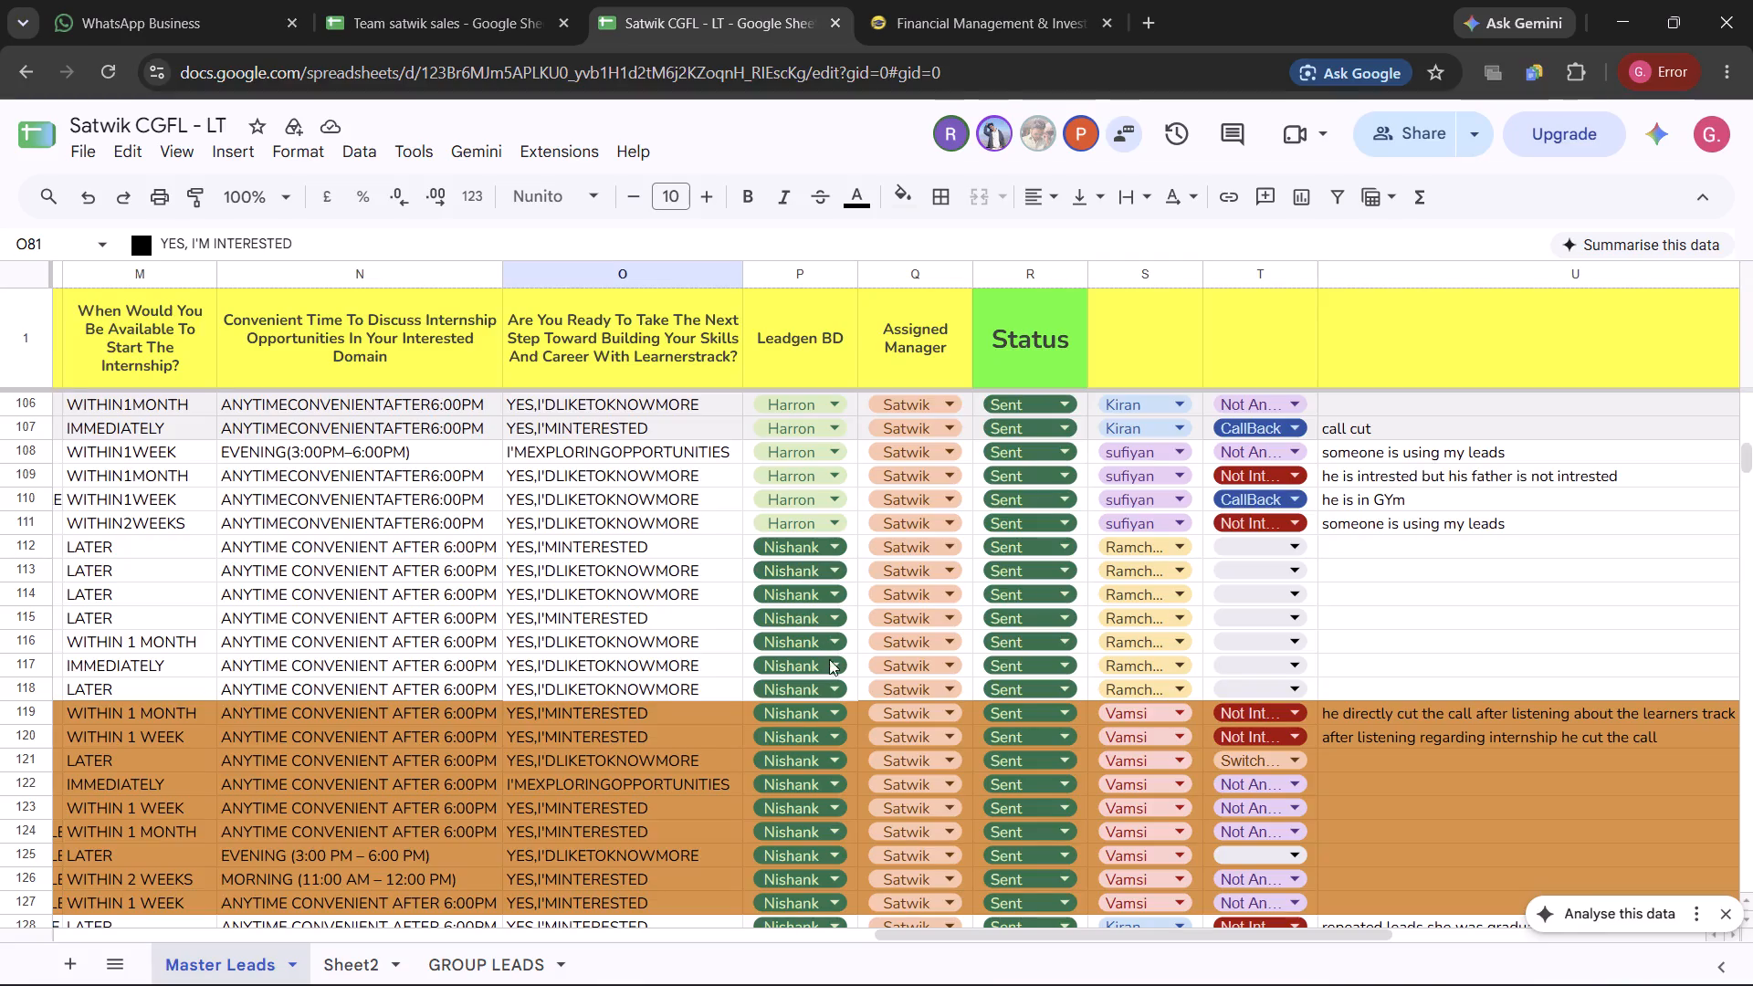
pyautogui.scroll(-2, 831, 725)
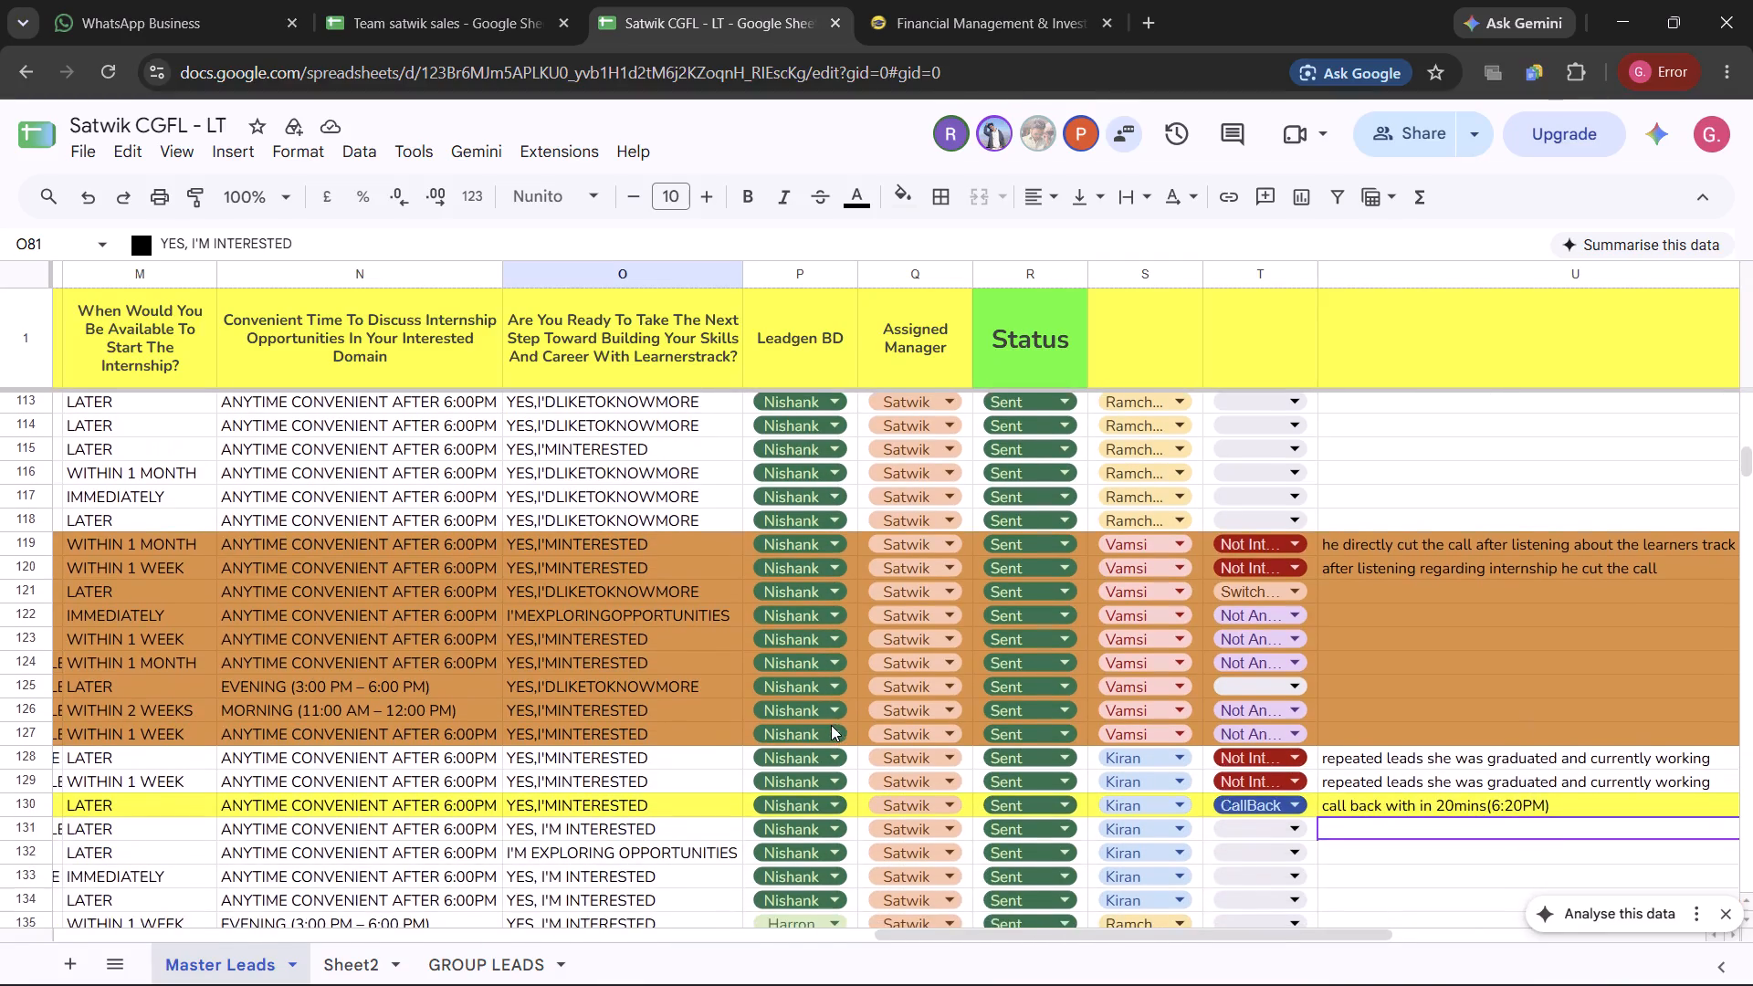
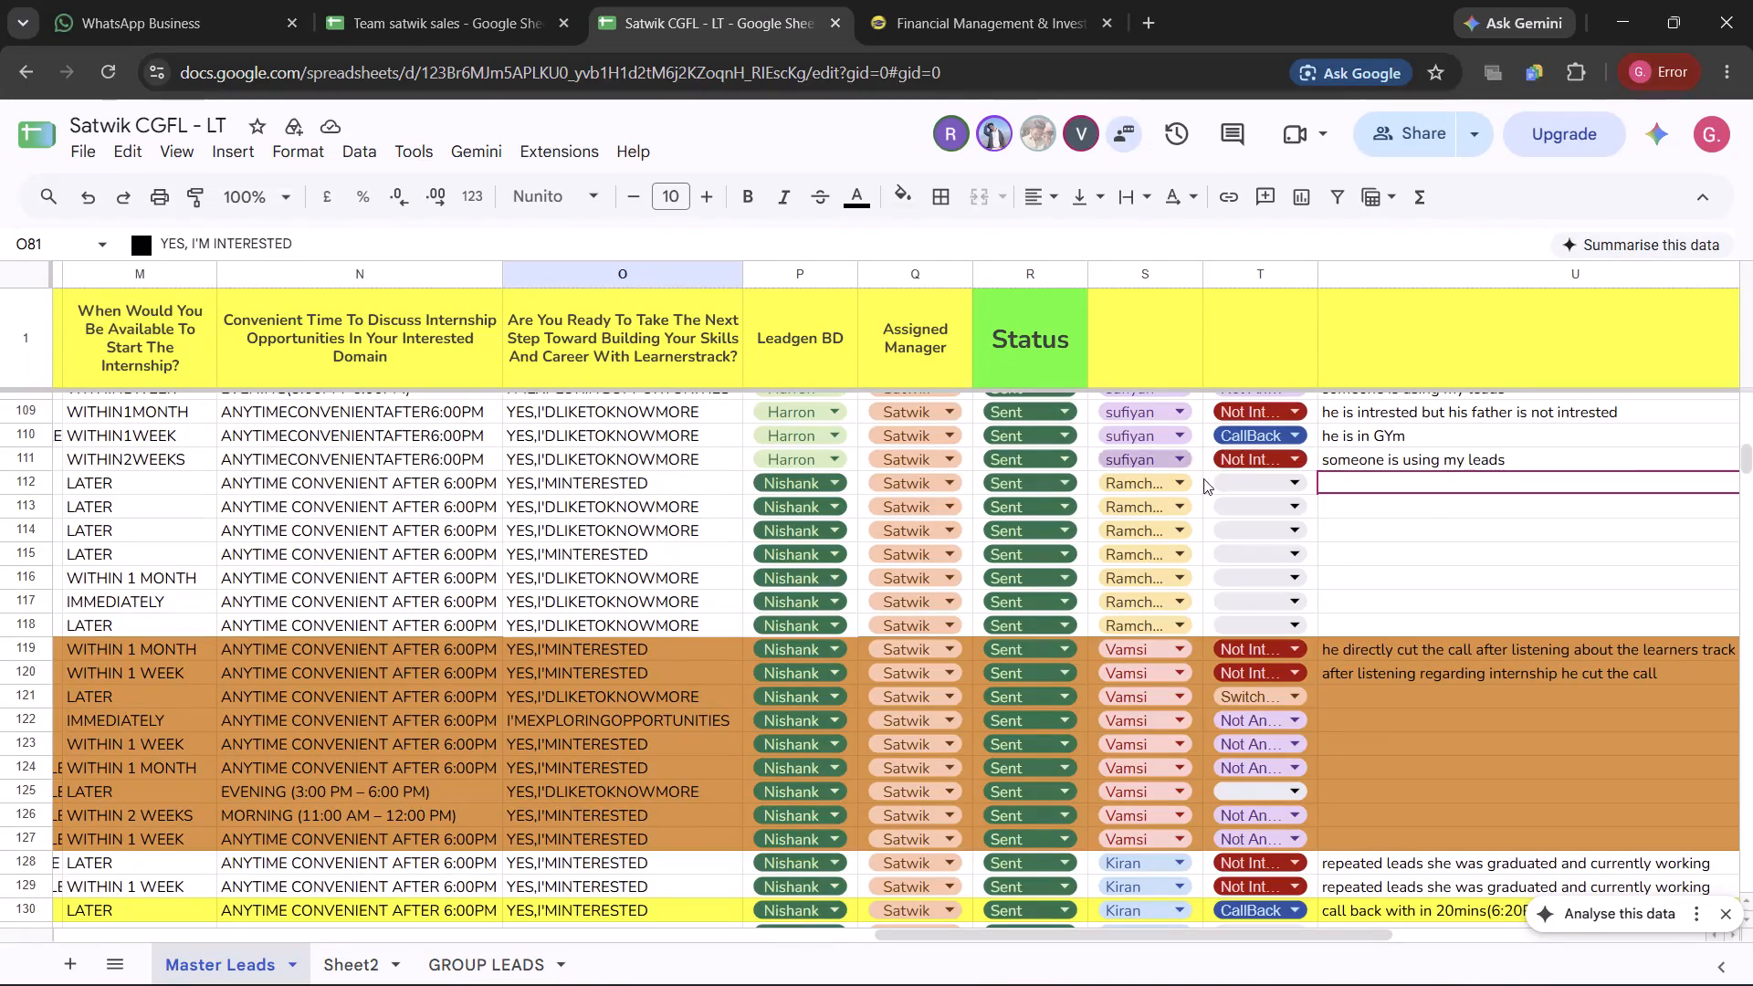
# In Master Leads, find Vamsi's lead without a call status in row 125 and look up its name and contact details.
pyautogui.hscroll(-1, 1358, 861)
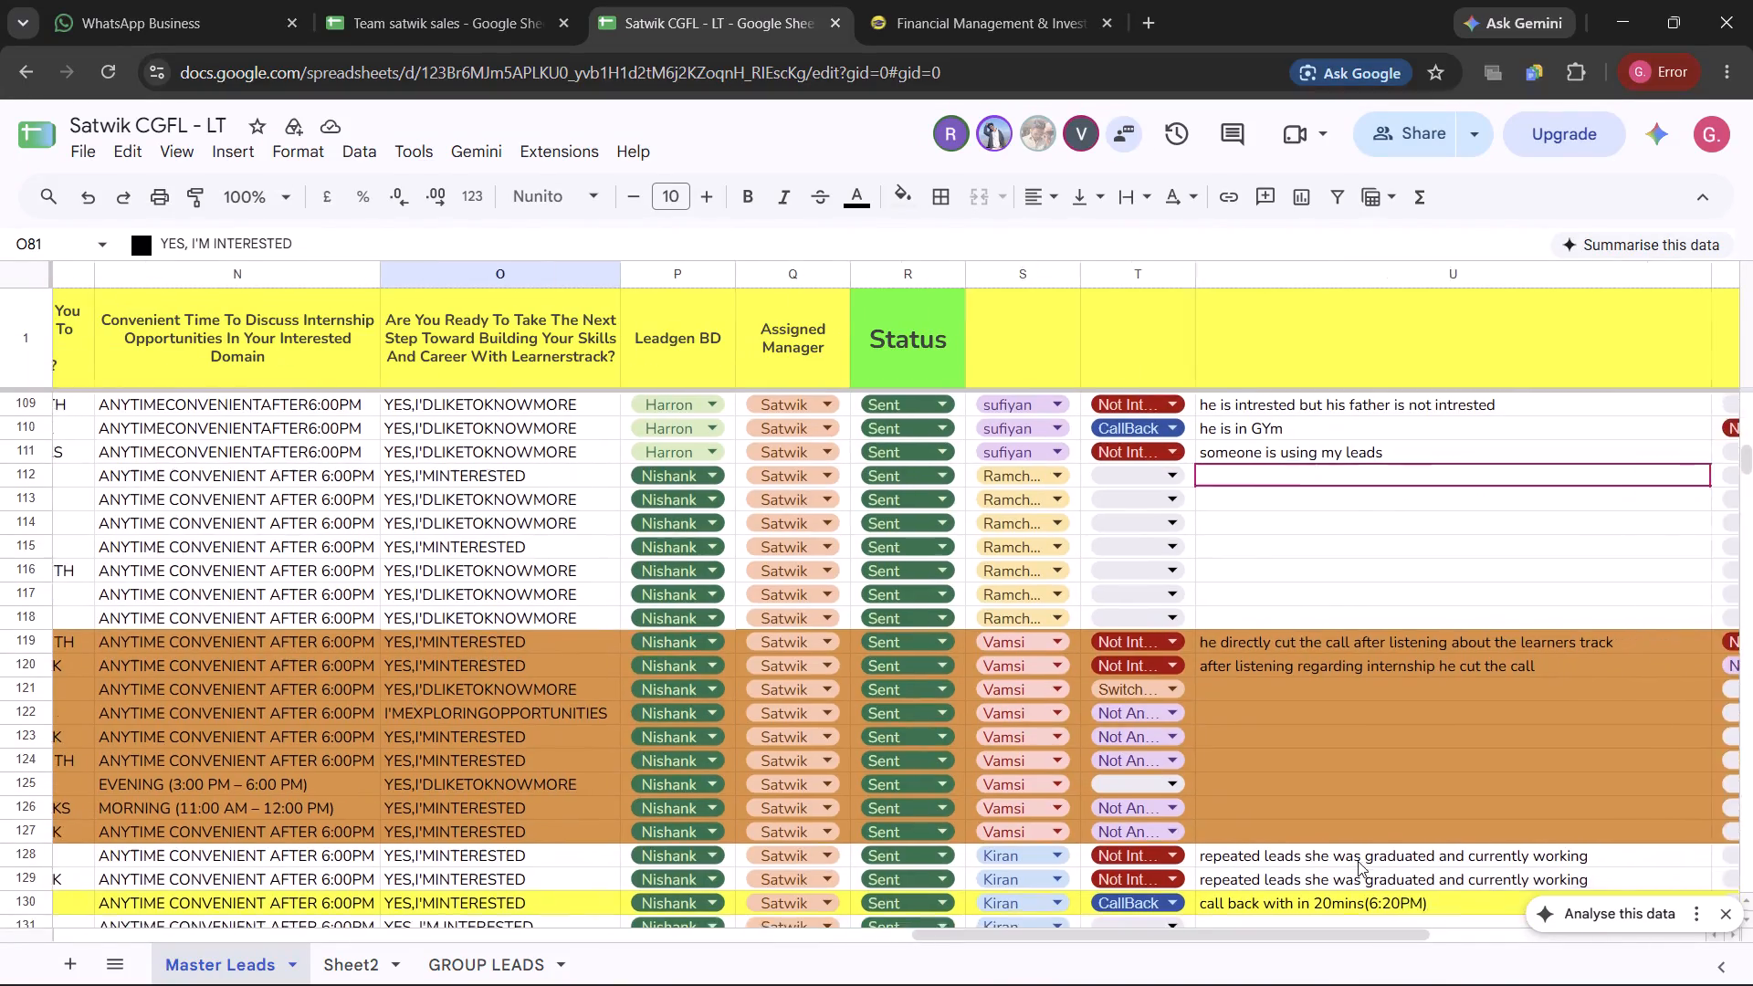
pyautogui.hscroll(-5, 1358, 861)
pyautogui.hscroll(4, 1358, 861)
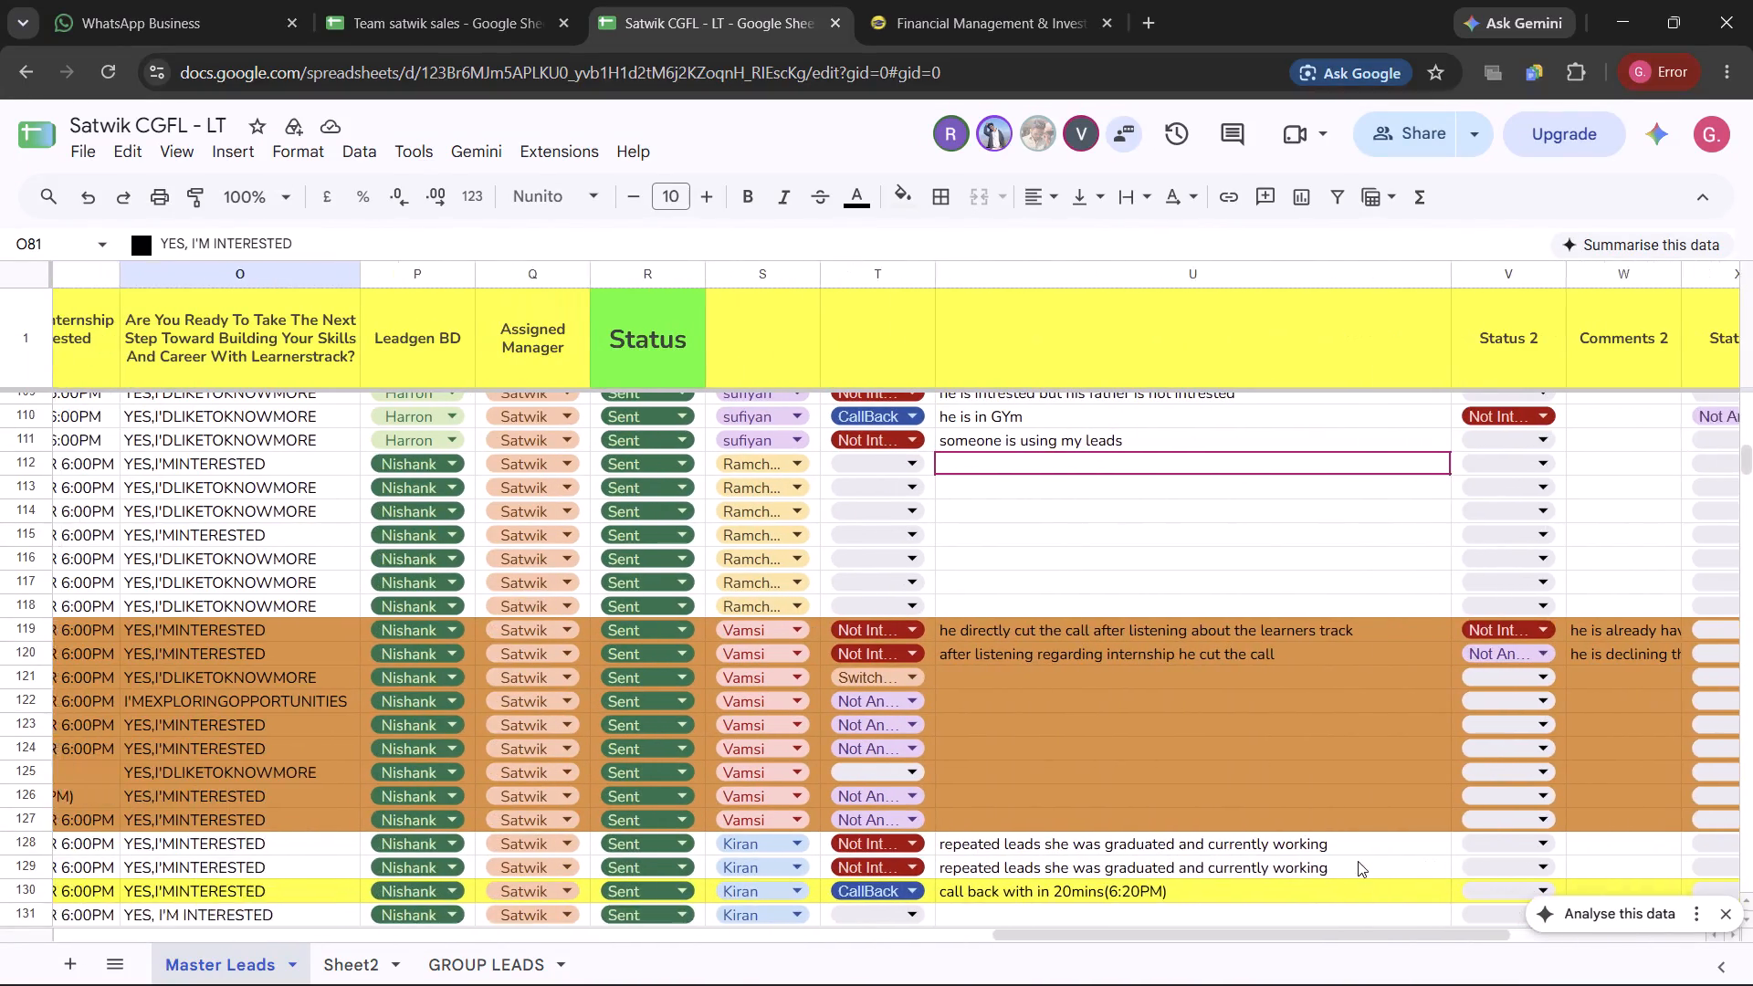
pyautogui.scroll(-1, 1358, 861)
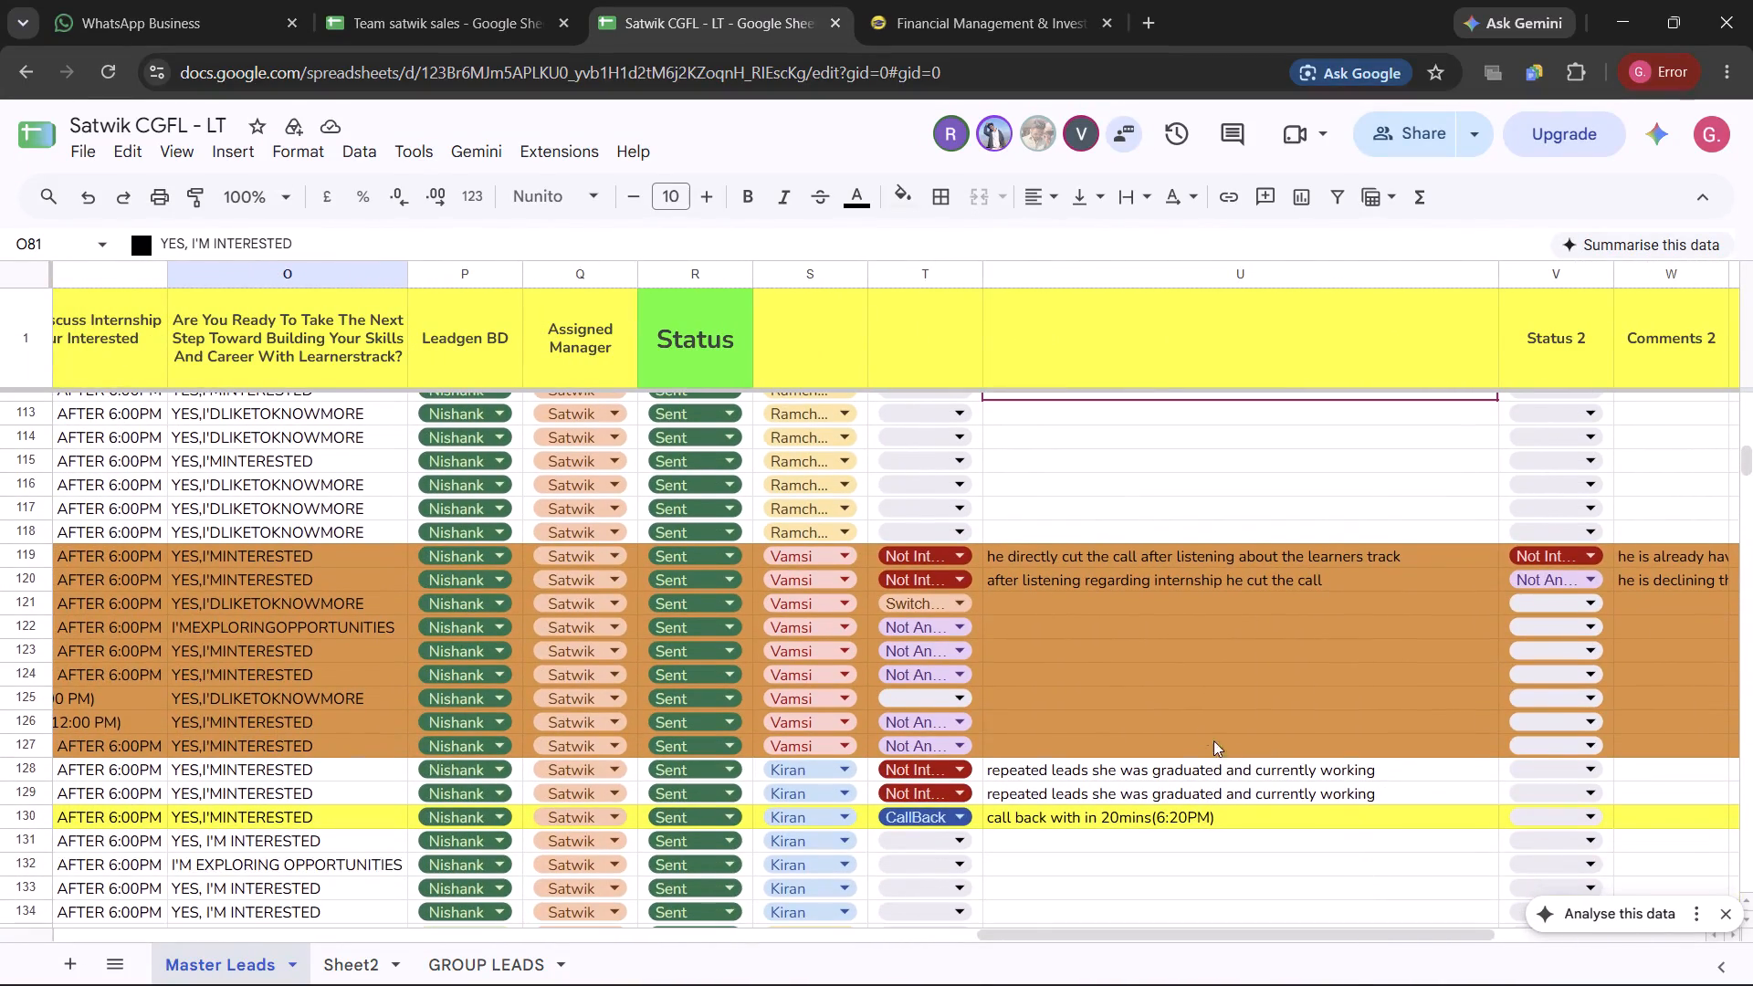
pyautogui.click(1142, 694)
pyautogui.press('Left')
pyautogui.press('Left')
pyautogui.press('Left')
pyautogui.press('Left')
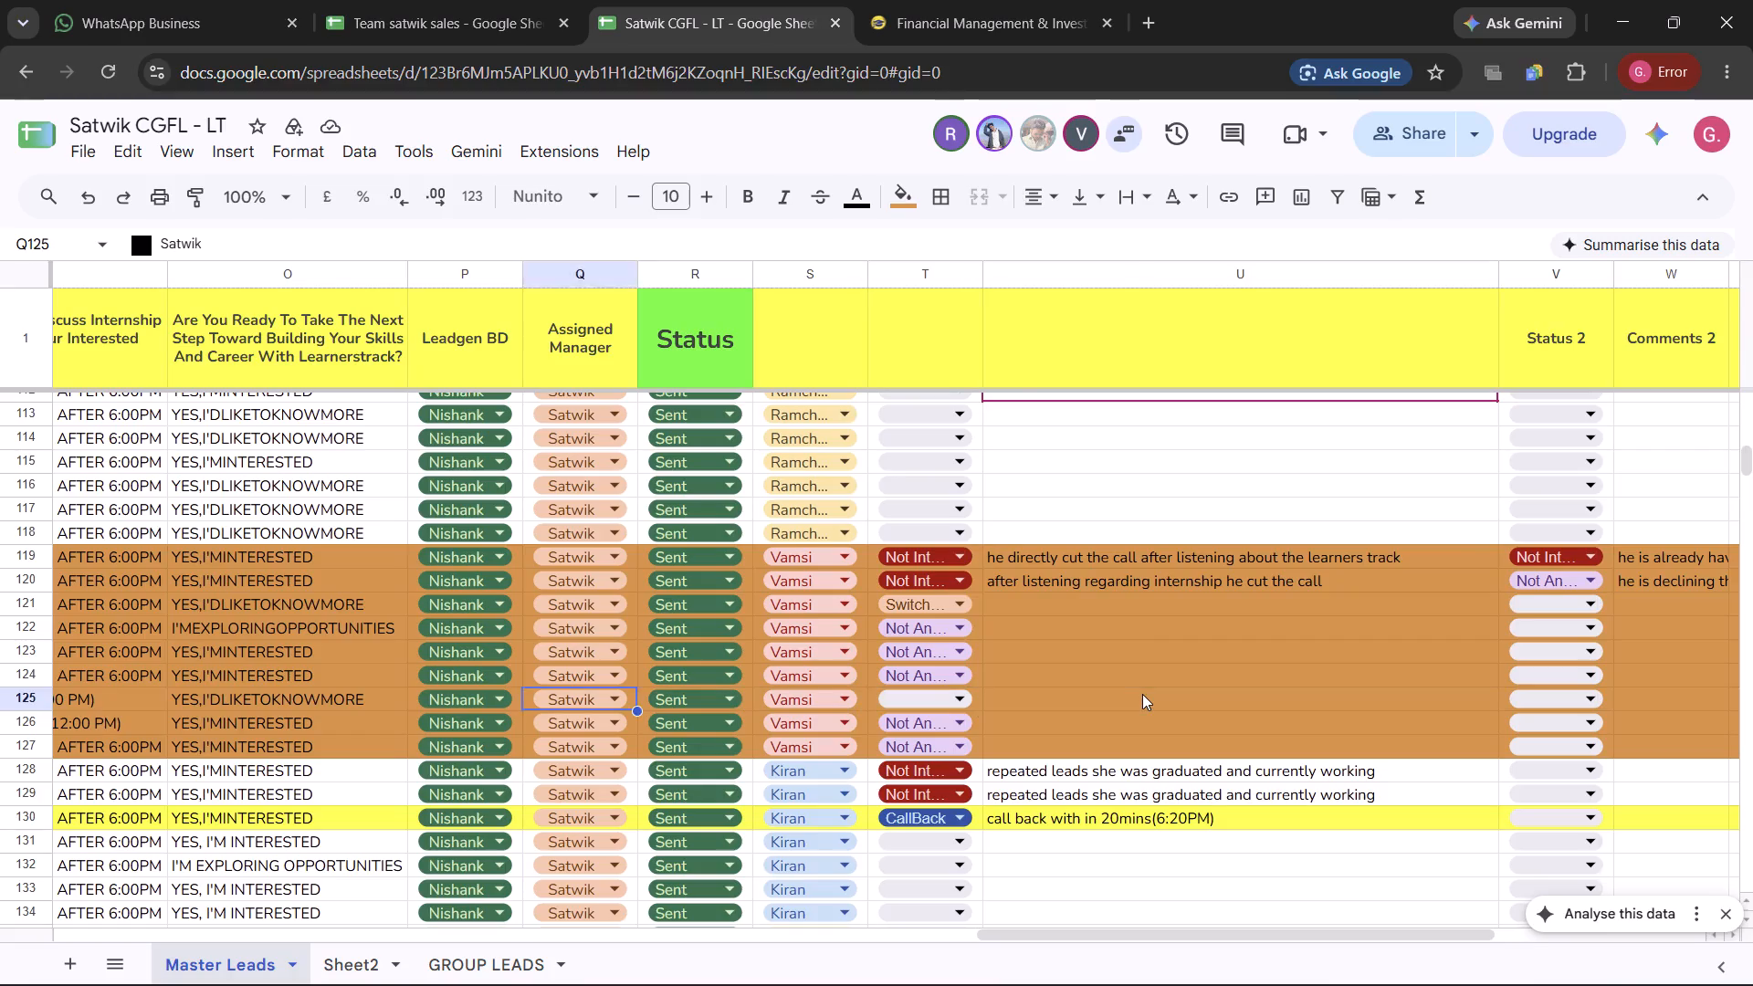
pyautogui.press('Left')
pyautogui.press('Left')
pyautogui.press('Left')
pyautogui.press('Left')
pyautogui.press('Left')
pyautogui.press('Left')
pyautogui.press('Left')
pyautogui.press('Left')
pyautogui.press('Left')
pyautogui.press('Left')
pyautogui.press('Left')
pyautogui.press('Left')
pyautogui.press('Left')
pyautogui.press('Left')
pyautogui.press('Left')
pyautogui.press('Left')
pyautogui.press('Left')
pyautogui.press('Left')
pyautogui.press('Left')
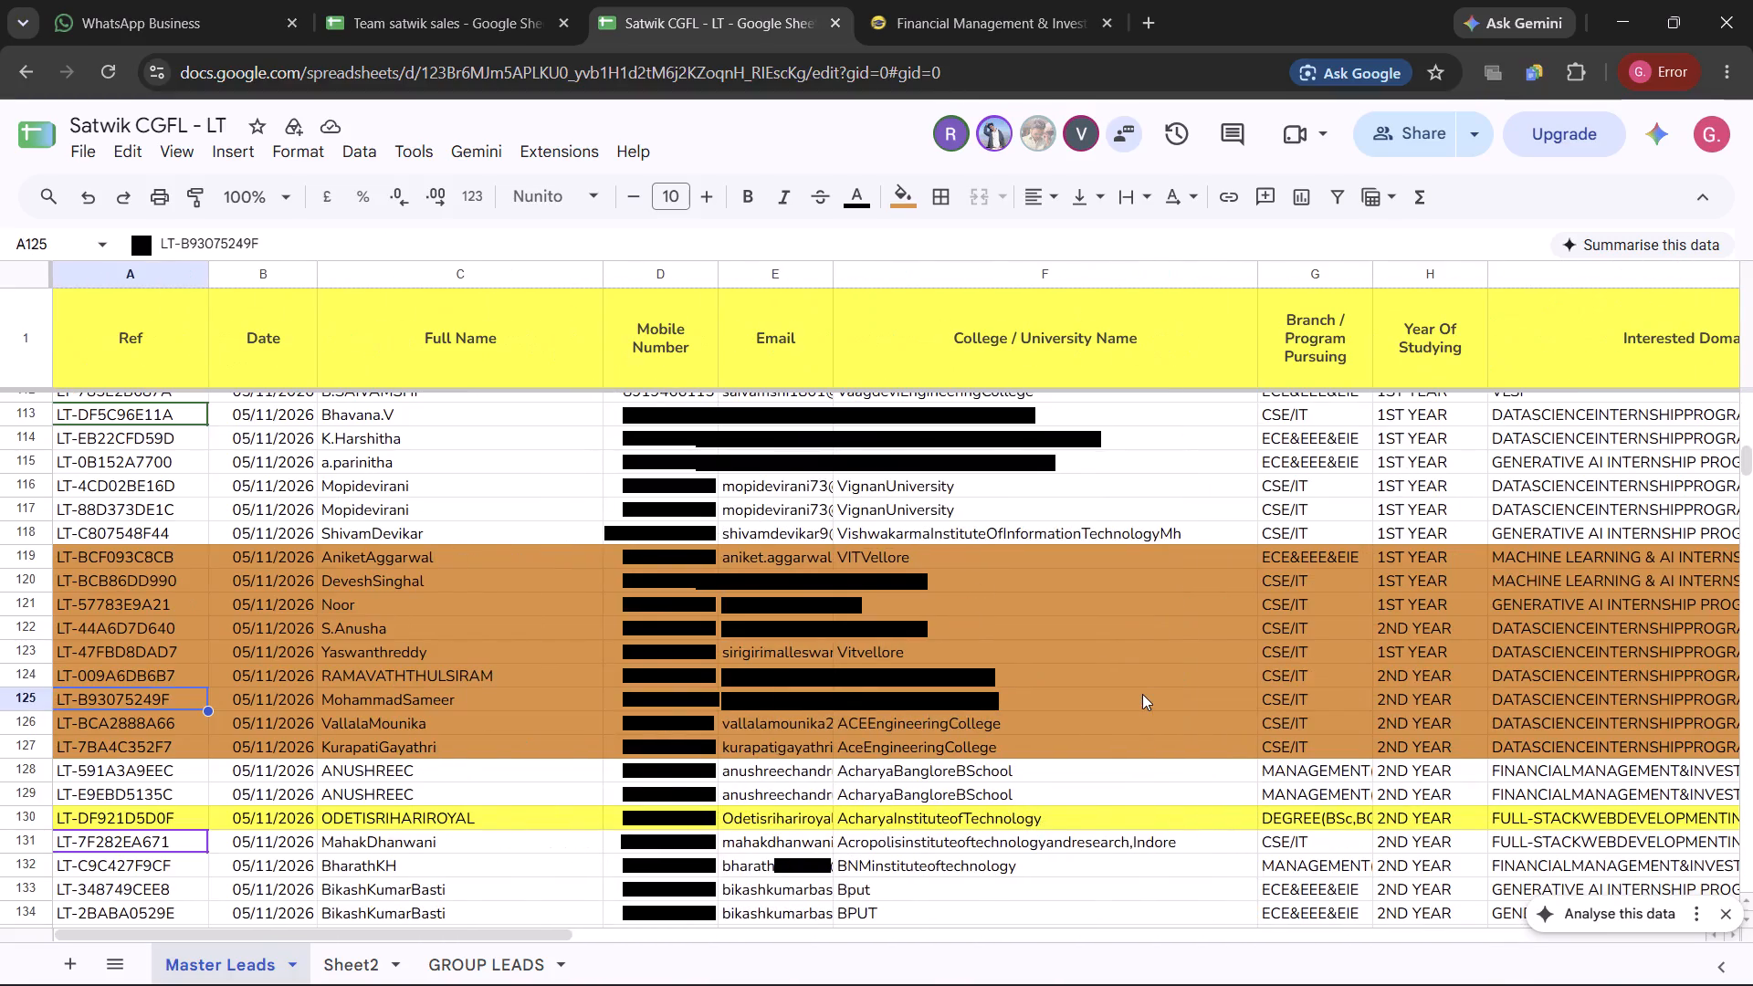
pyautogui.press('Right')
pyautogui.press('Right')
pyautogui.press('Right')
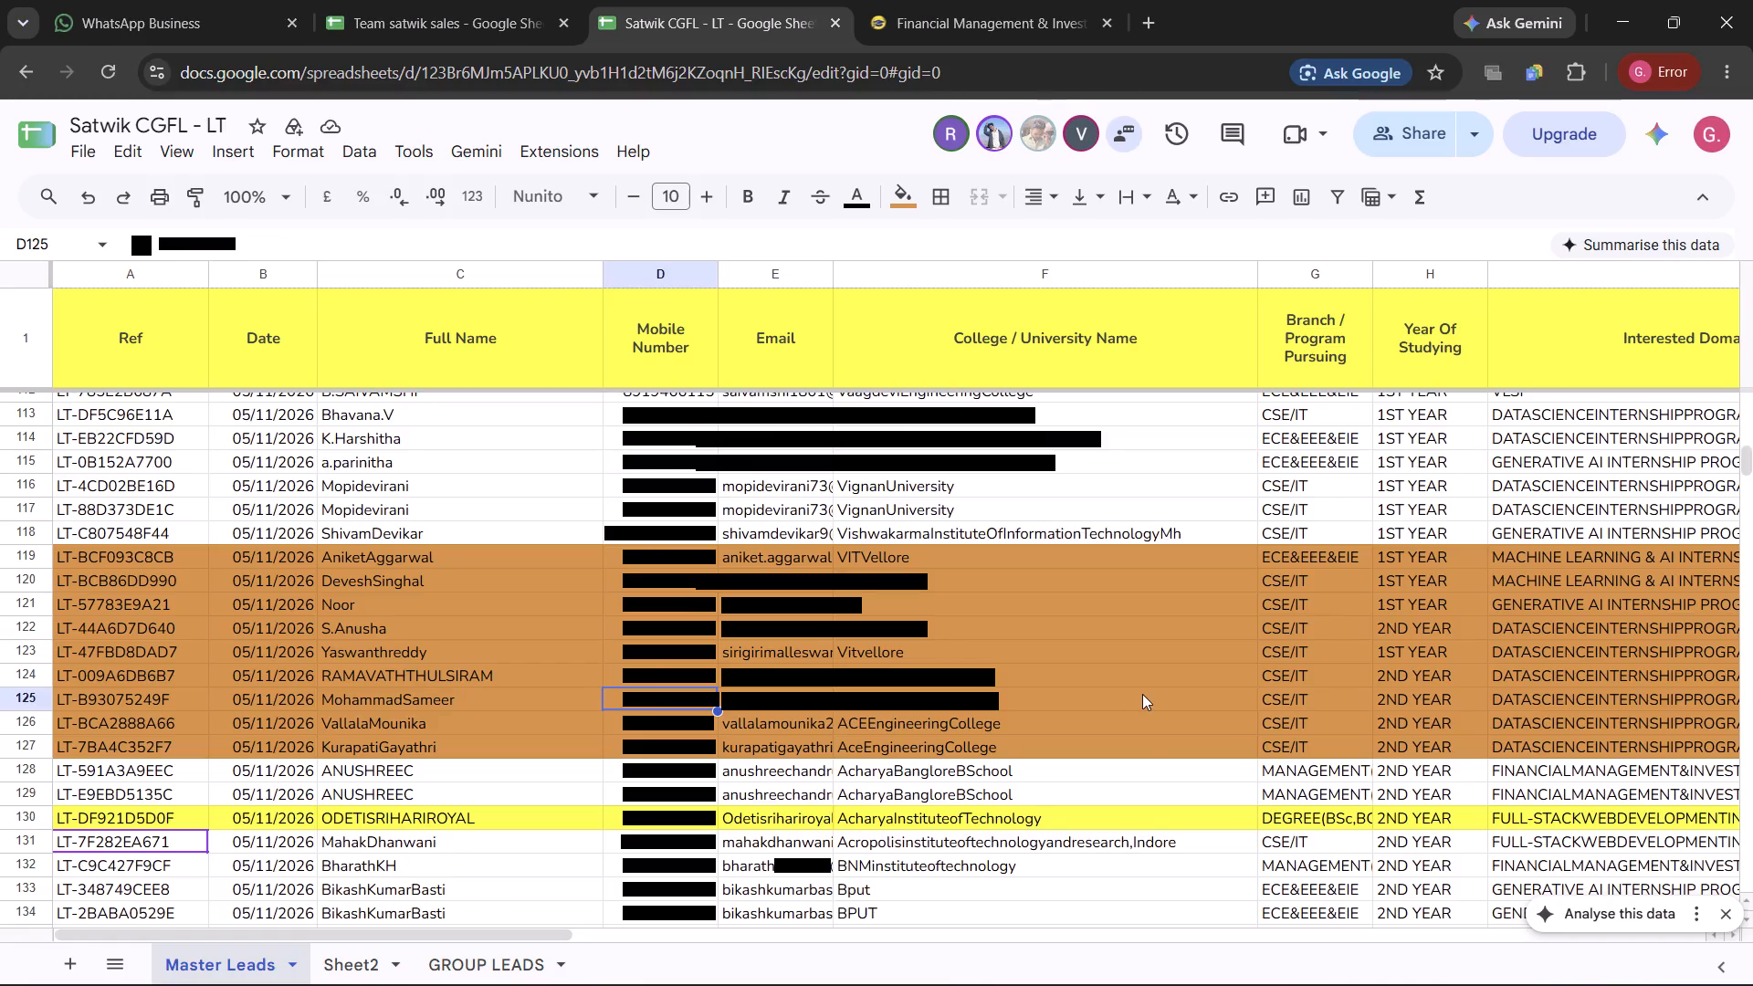
pyautogui.press('Right')
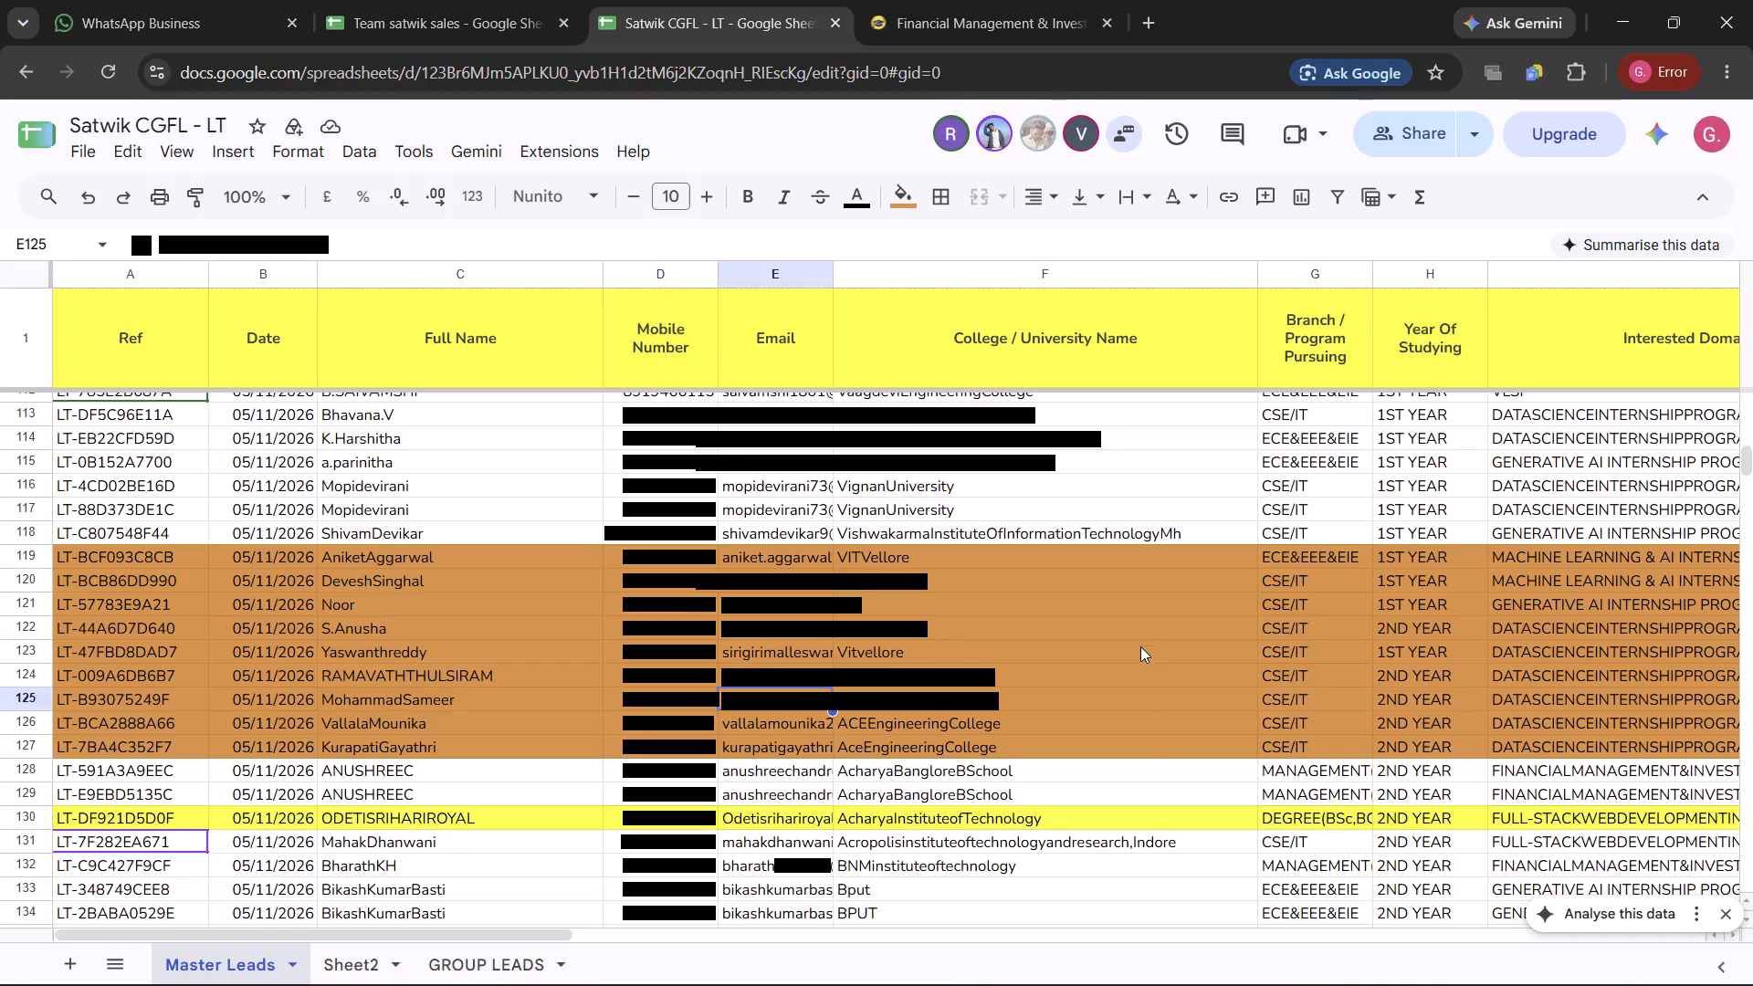
# Examine the row 125 lead's college, branch, domain and internship preferences, and go back to its reference and mobile number.
pyautogui.press('Right')
pyautogui.press('Right')
pyautogui.press('Right')
pyautogui.press('Right')
pyautogui.press('Right')
pyautogui.press('Right')
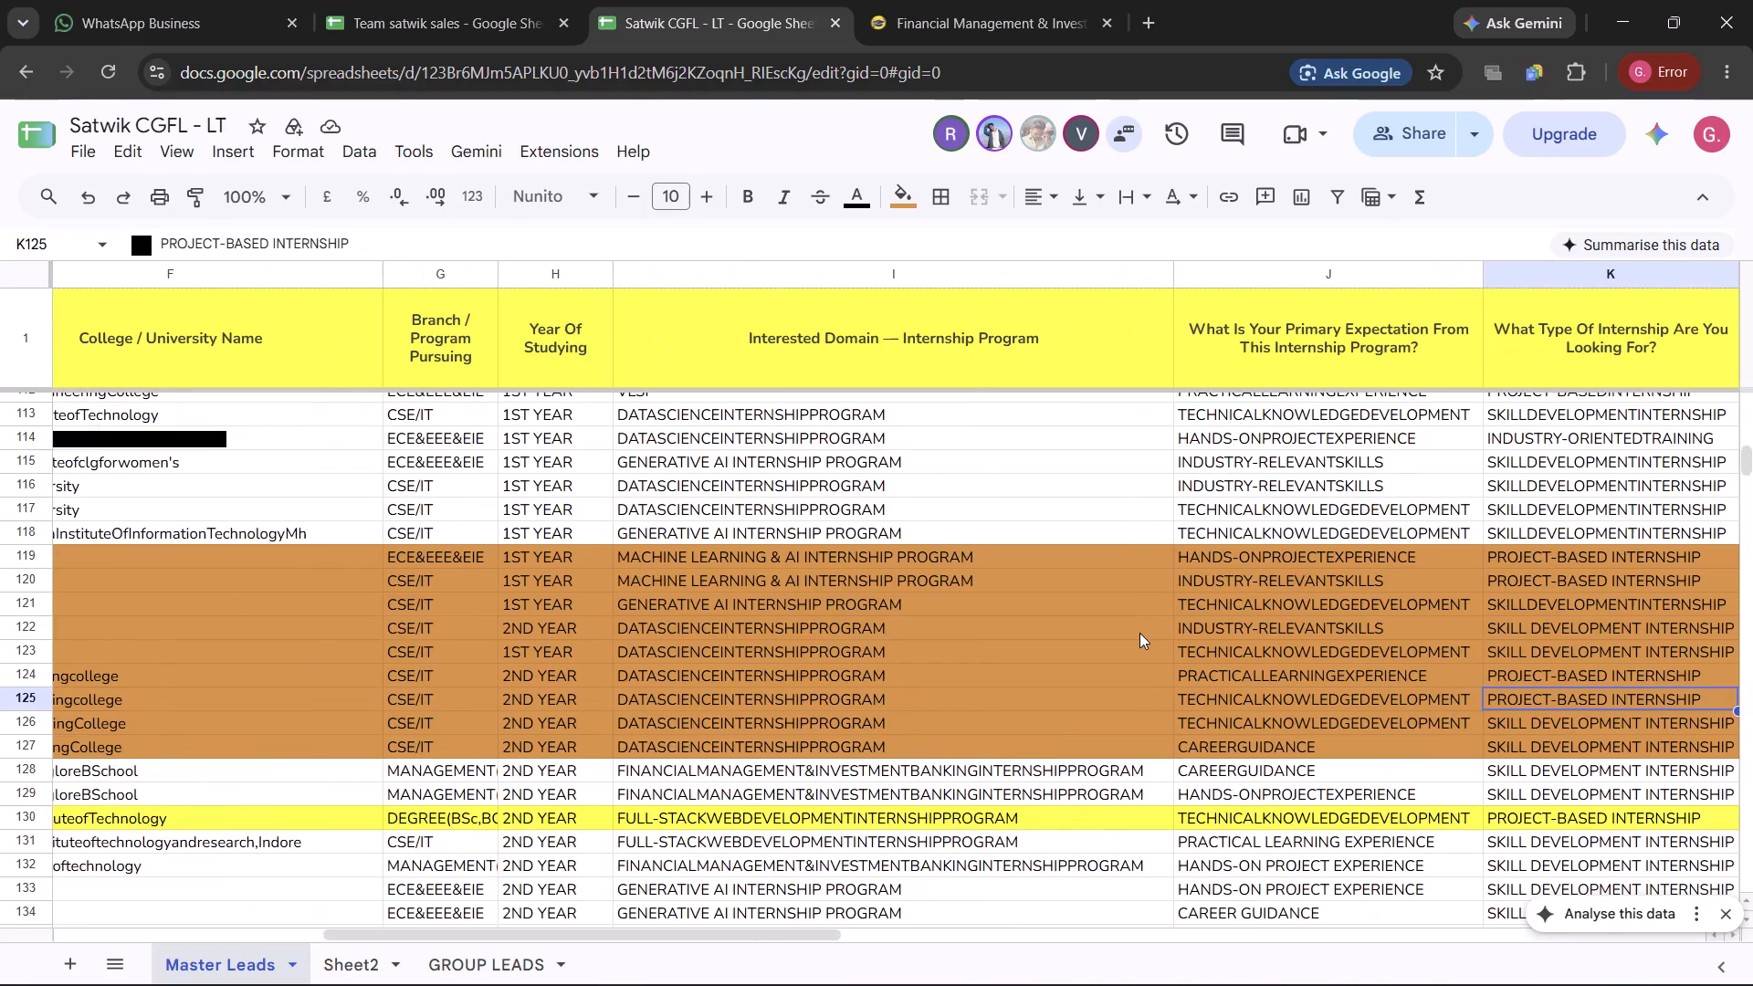
pyautogui.press('Left')
pyautogui.press('Left')
pyautogui.press('Left')
pyautogui.press('Left')
pyautogui.press('Left')
pyautogui.press('Left')
pyautogui.press('Left')
pyautogui.press('Left')
pyautogui.press('Left')
pyautogui.press('Left')
pyautogui.press('Left')
pyautogui.press('Left')
pyautogui.press('Left')
pyautogui.press('Left')
pyautogui.press('Left')
pyautogui.press('Left')
pyautogui.press('Left')
pyautogui.press('Left')
pyautogui.press('Left')
pyautogui.press('Left')
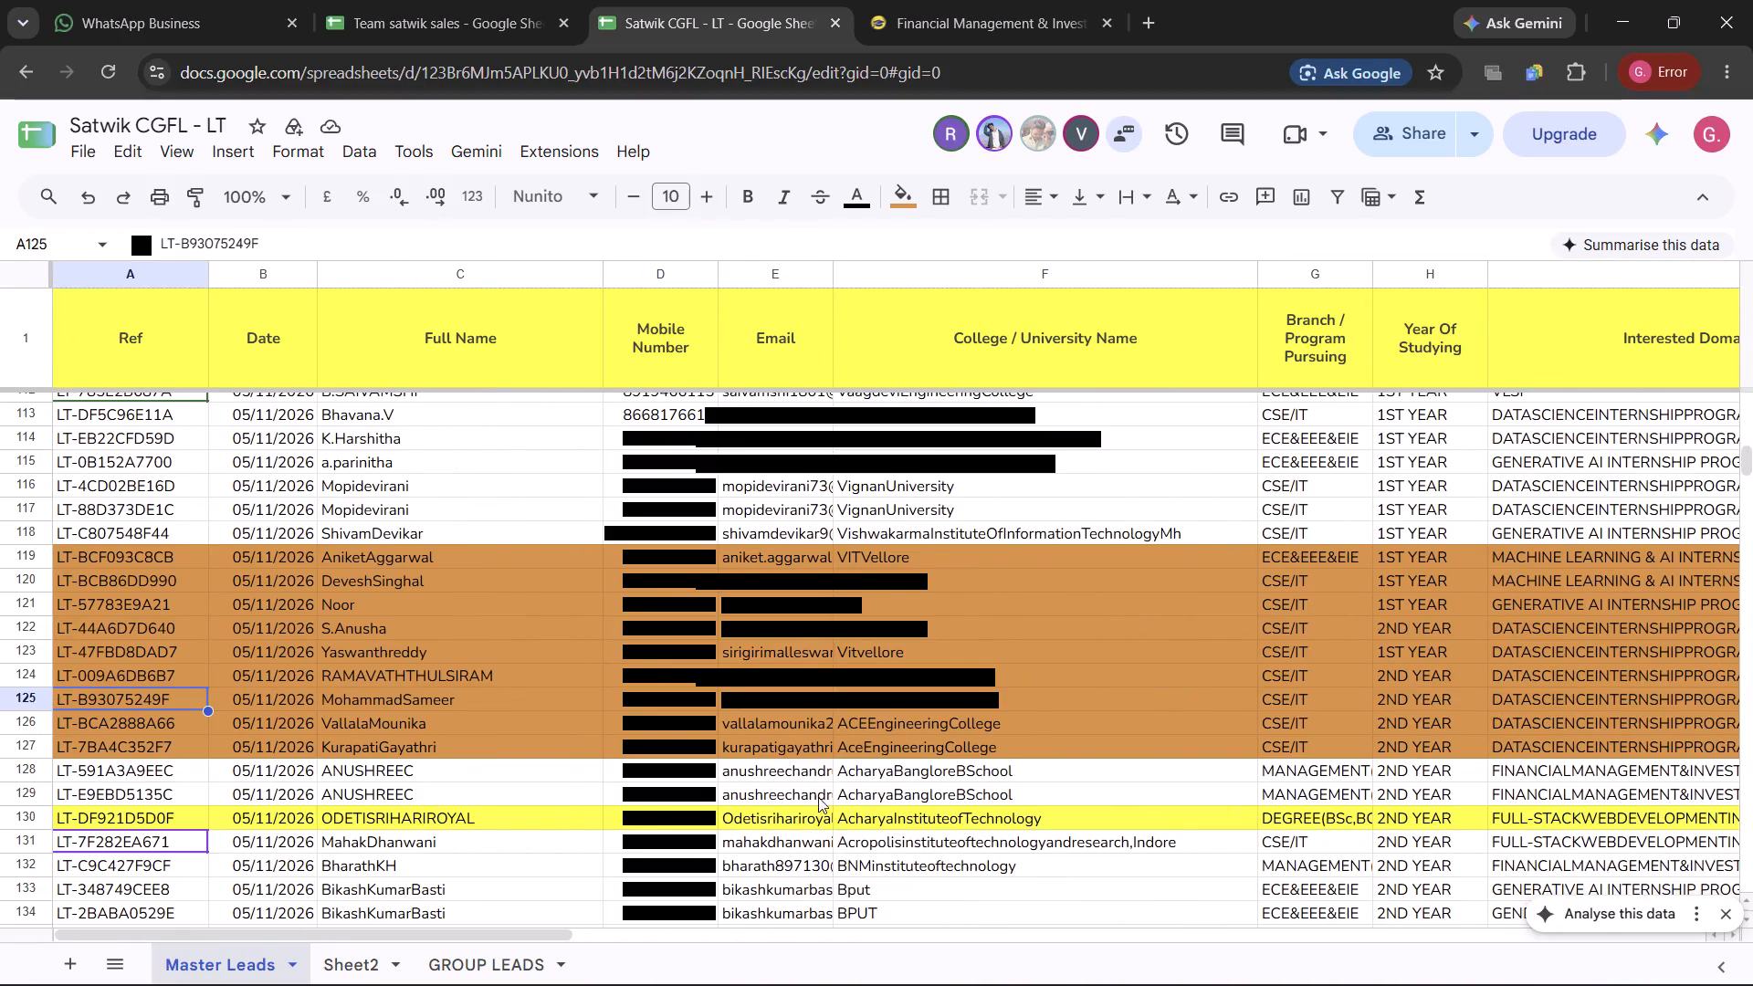
# Set the call status of Vamsi's row 125 lead in column T to Not Connecting.
pyautogui.press('Right')
pyautogui.press('Right')
pyautogui.press('Right')
pyautogui.press('Right')
pyautogui.press('Right')
pyautogui.press('Right')
pyautogui.press('Right')
pyautogui.press('Right')
pyautogui.press('Right')
pyautogui.press('Right')
pyautogui.press('Right')
pyautogui.press('Right')
pyautogui.press('Right')
pyautogui.press('Right')
pyautogui.press('Right')
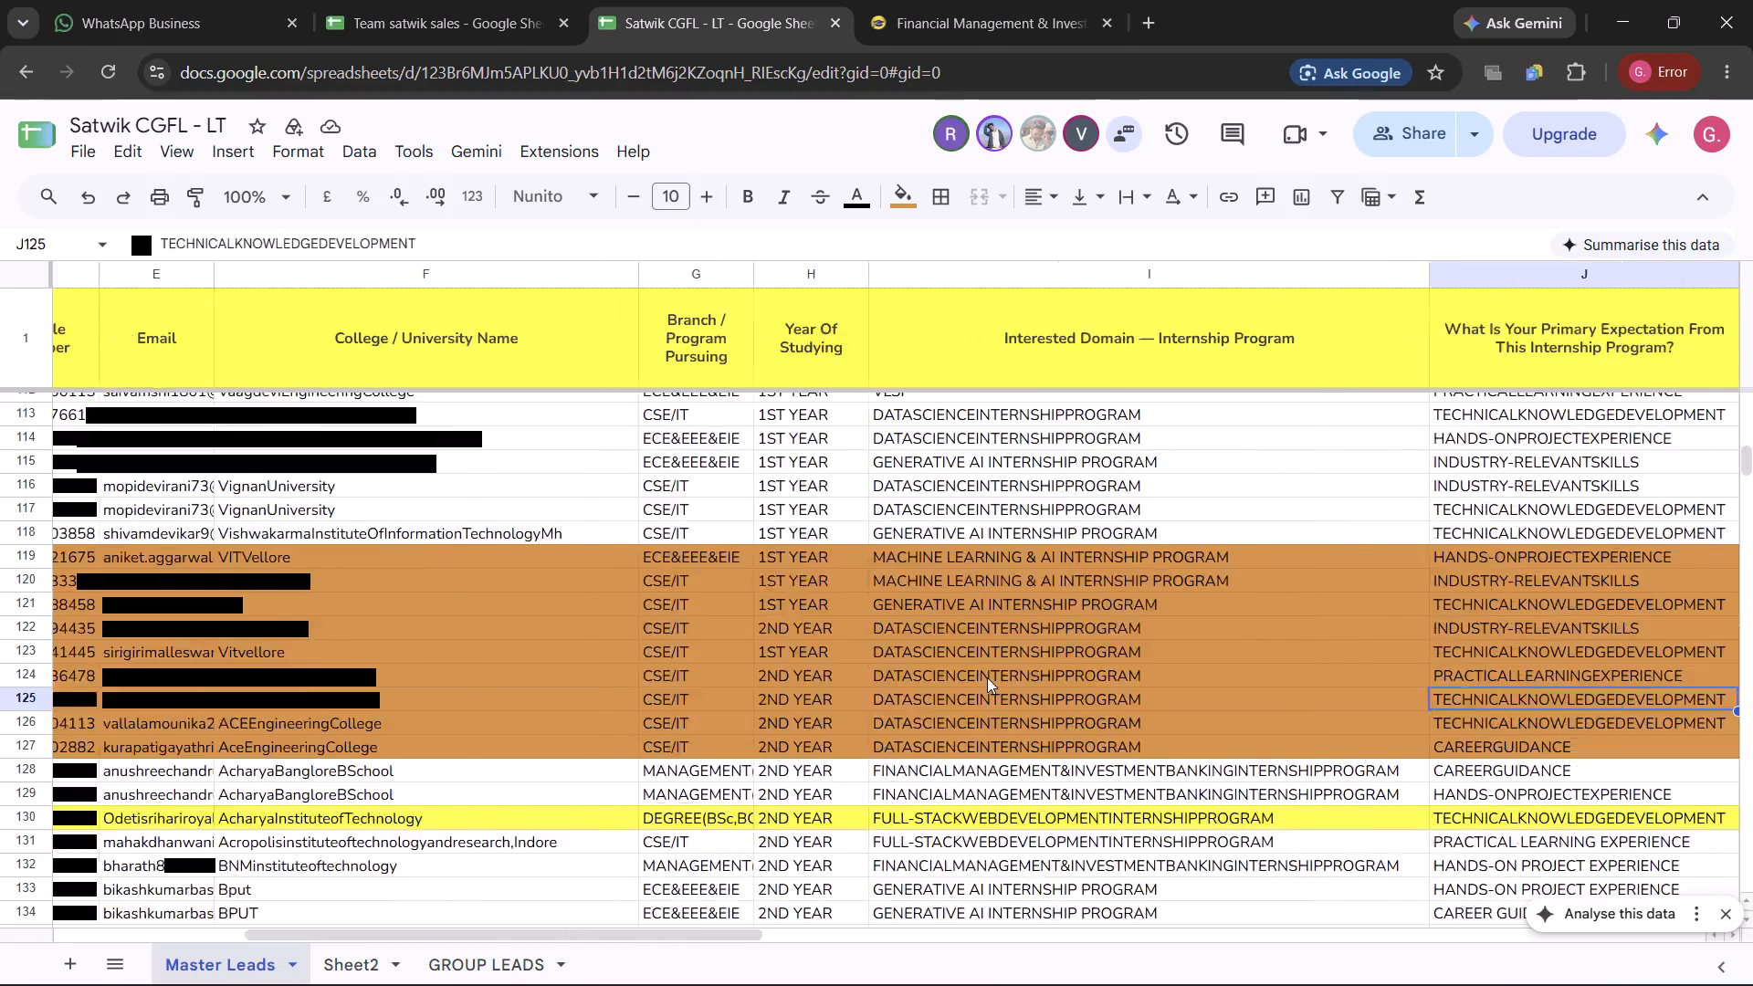
pyautogui.press('Right')
pyautogui.press('Right')
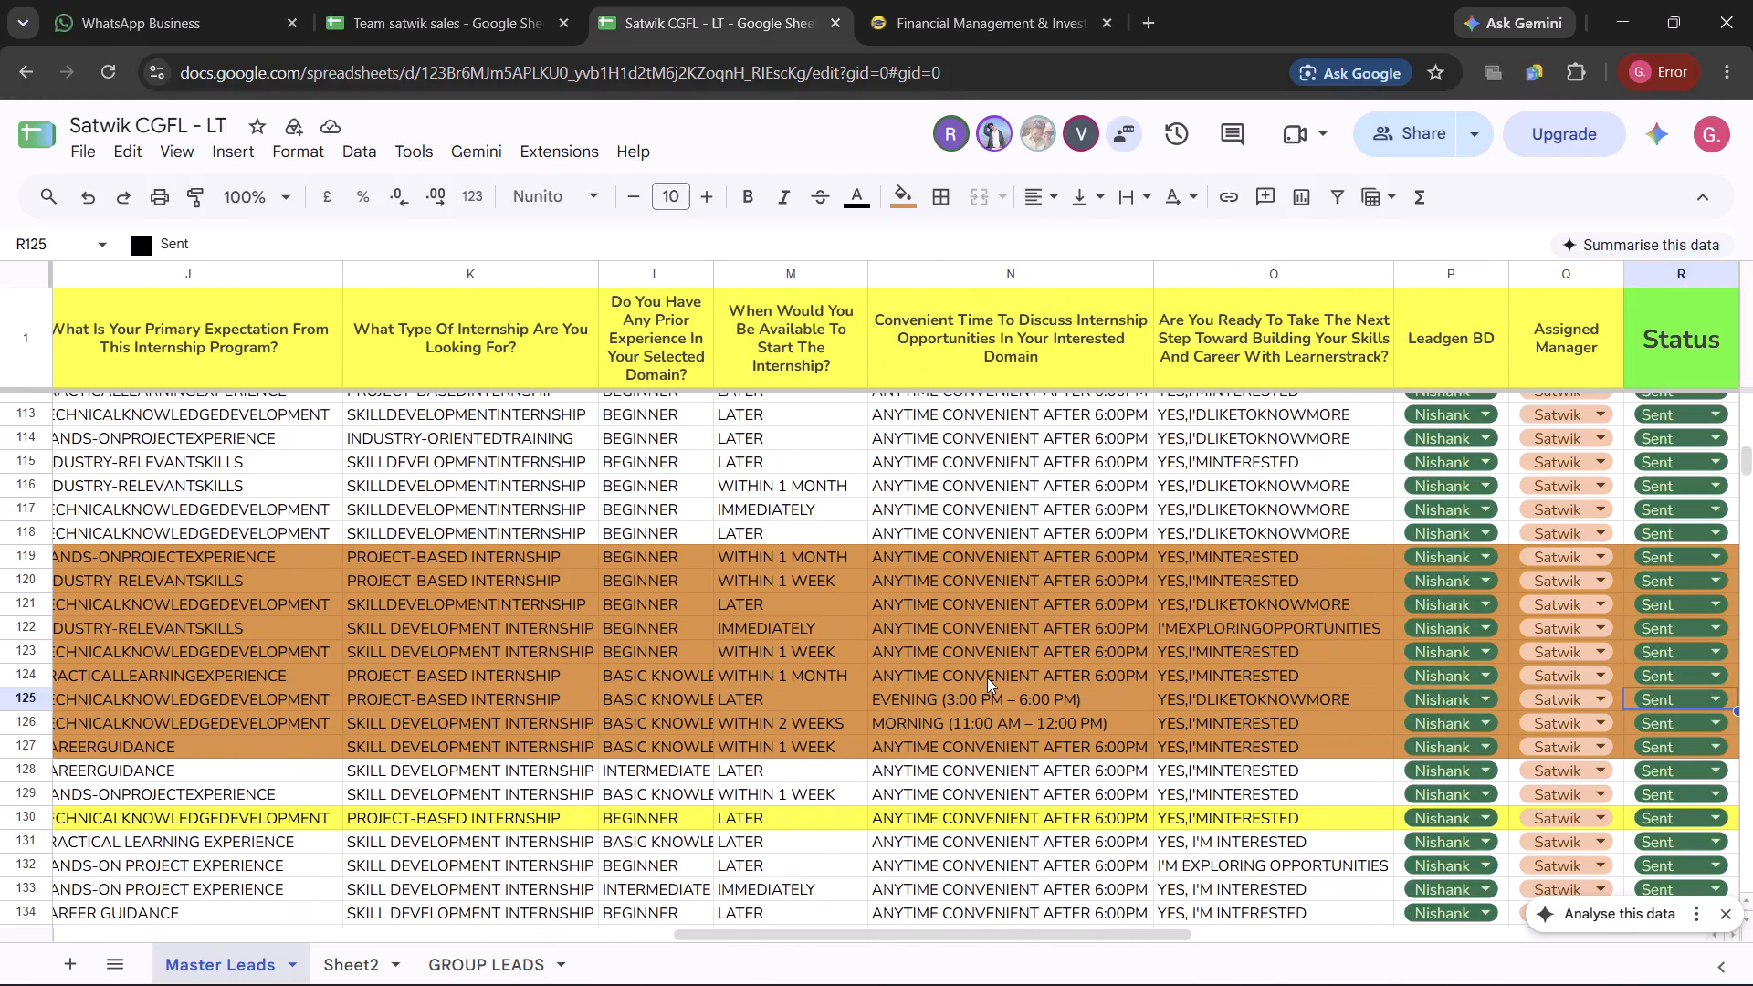
pyautogui.press('Right')
pyautogui.press('Right')
pyautogui.press('Right')
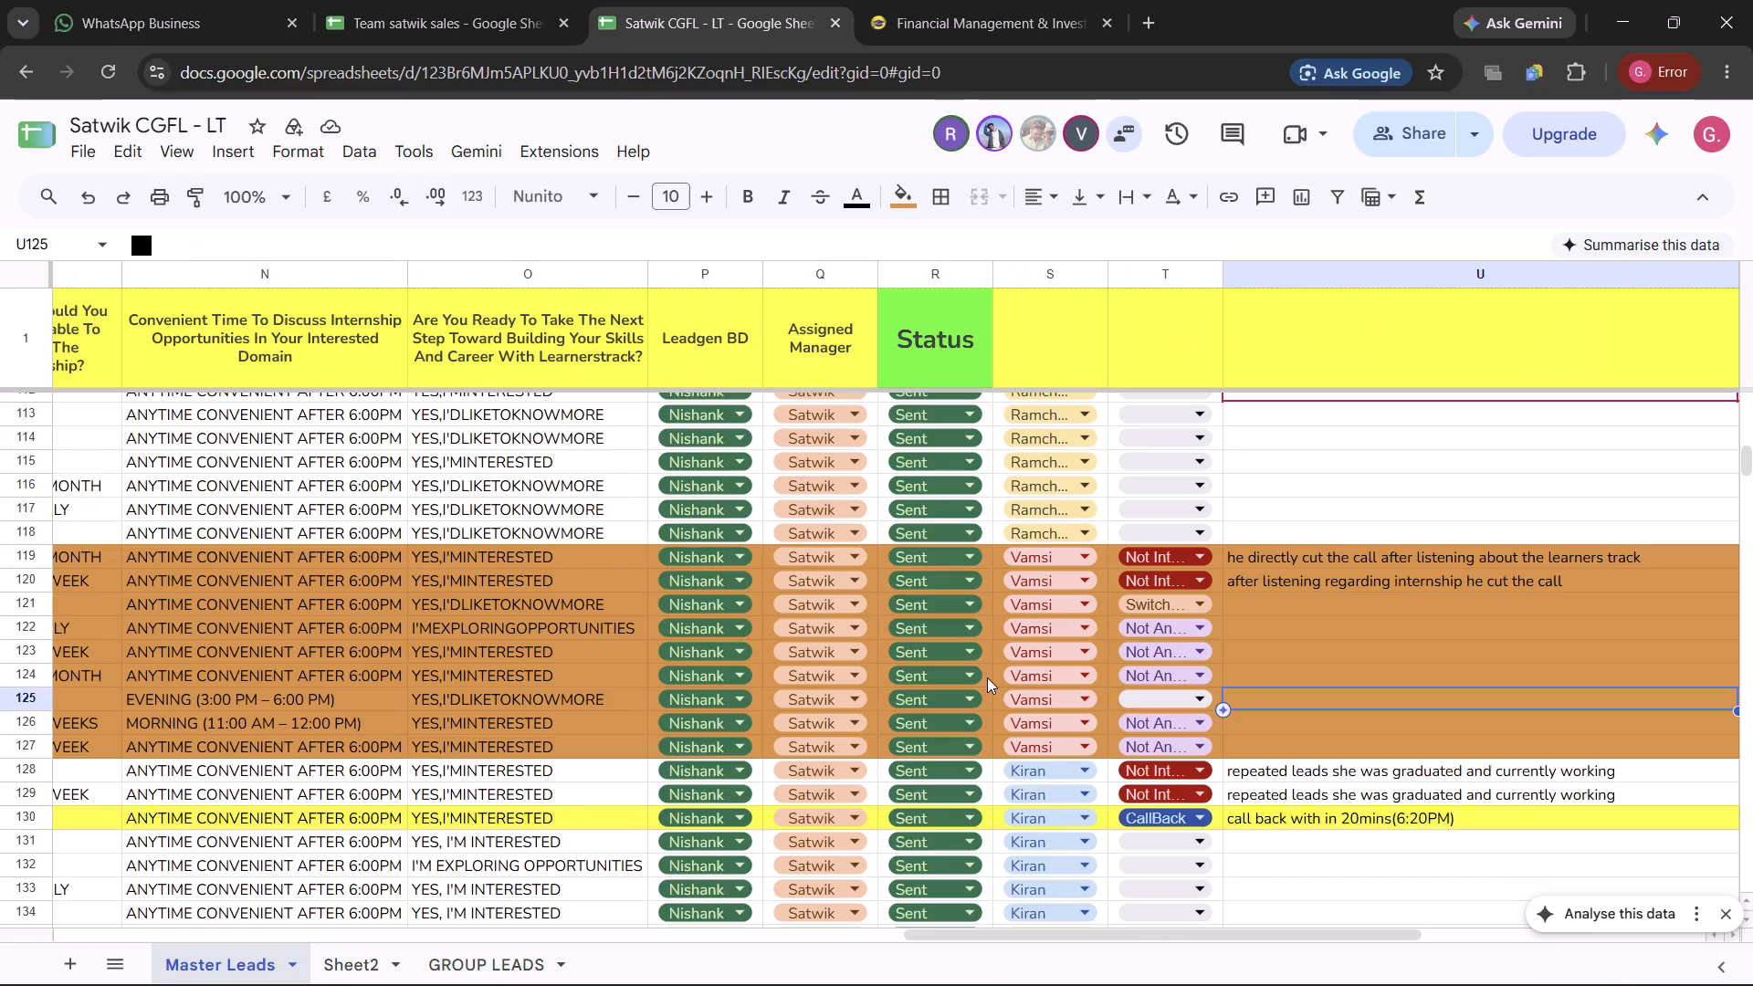
pyautogui.press('Left')
pyautogui.press('space')
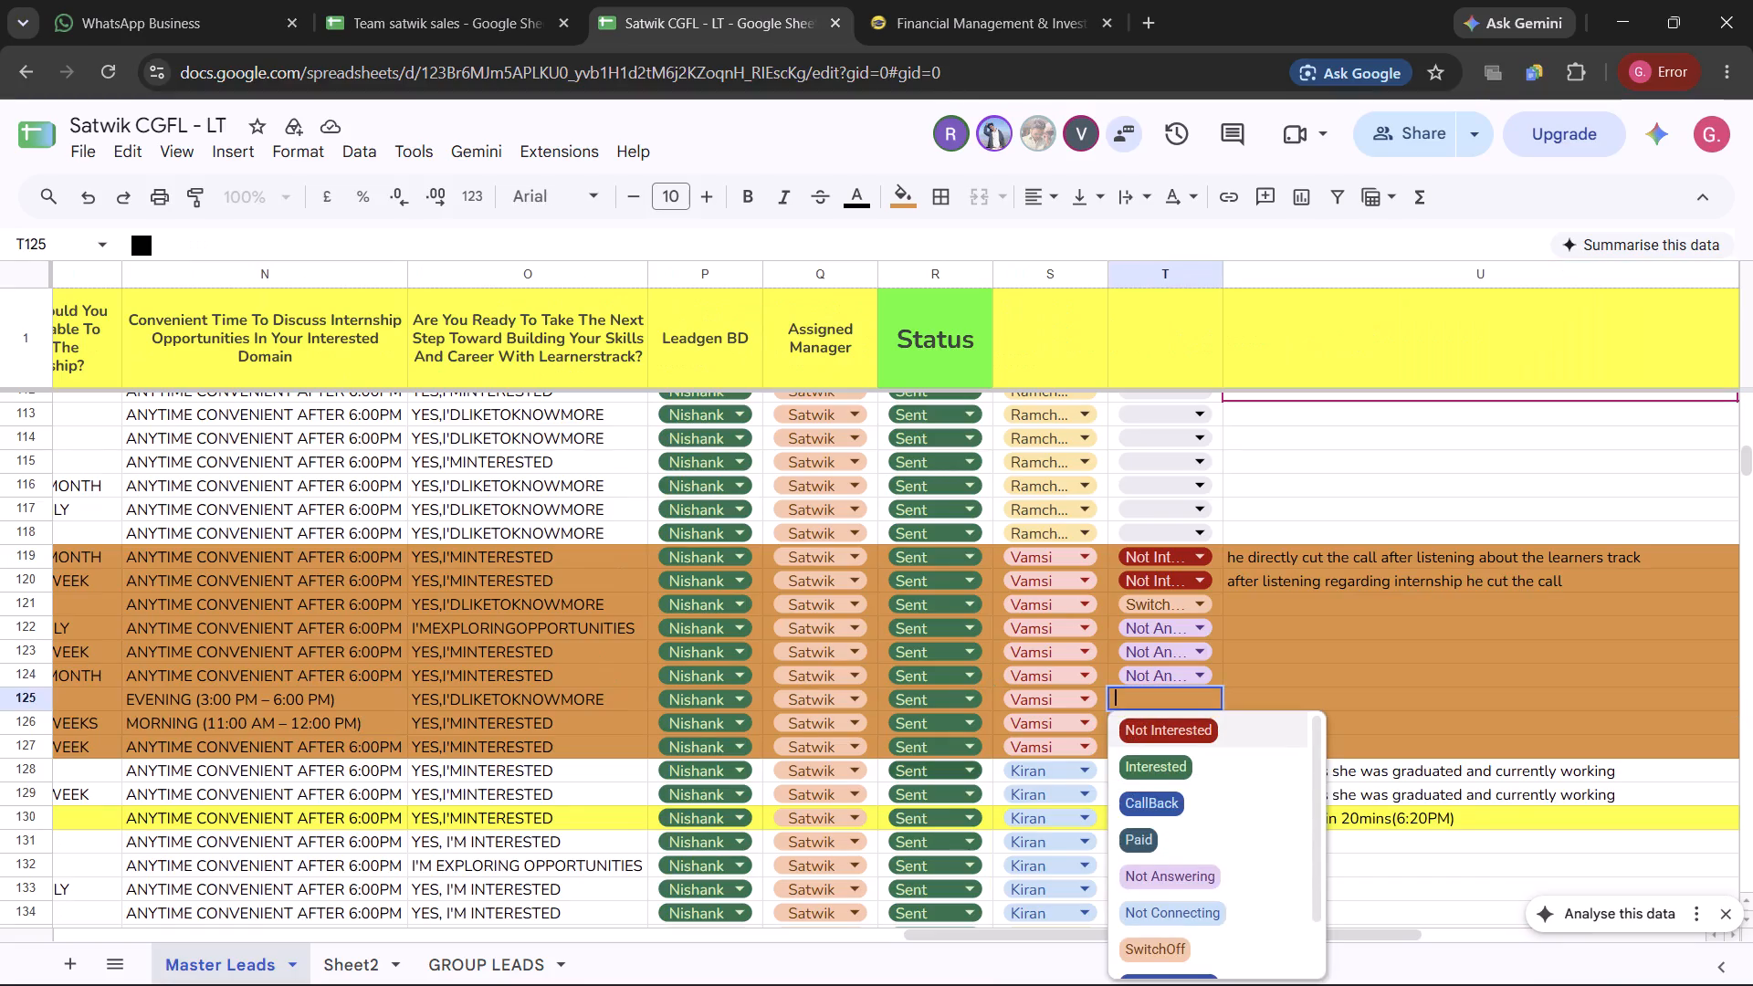
pyautogui.press('Down')
pyautogui.press('Down')
pyautogui.press('Down')
pyautogui.press('Down')
pyautogui.press('Down')
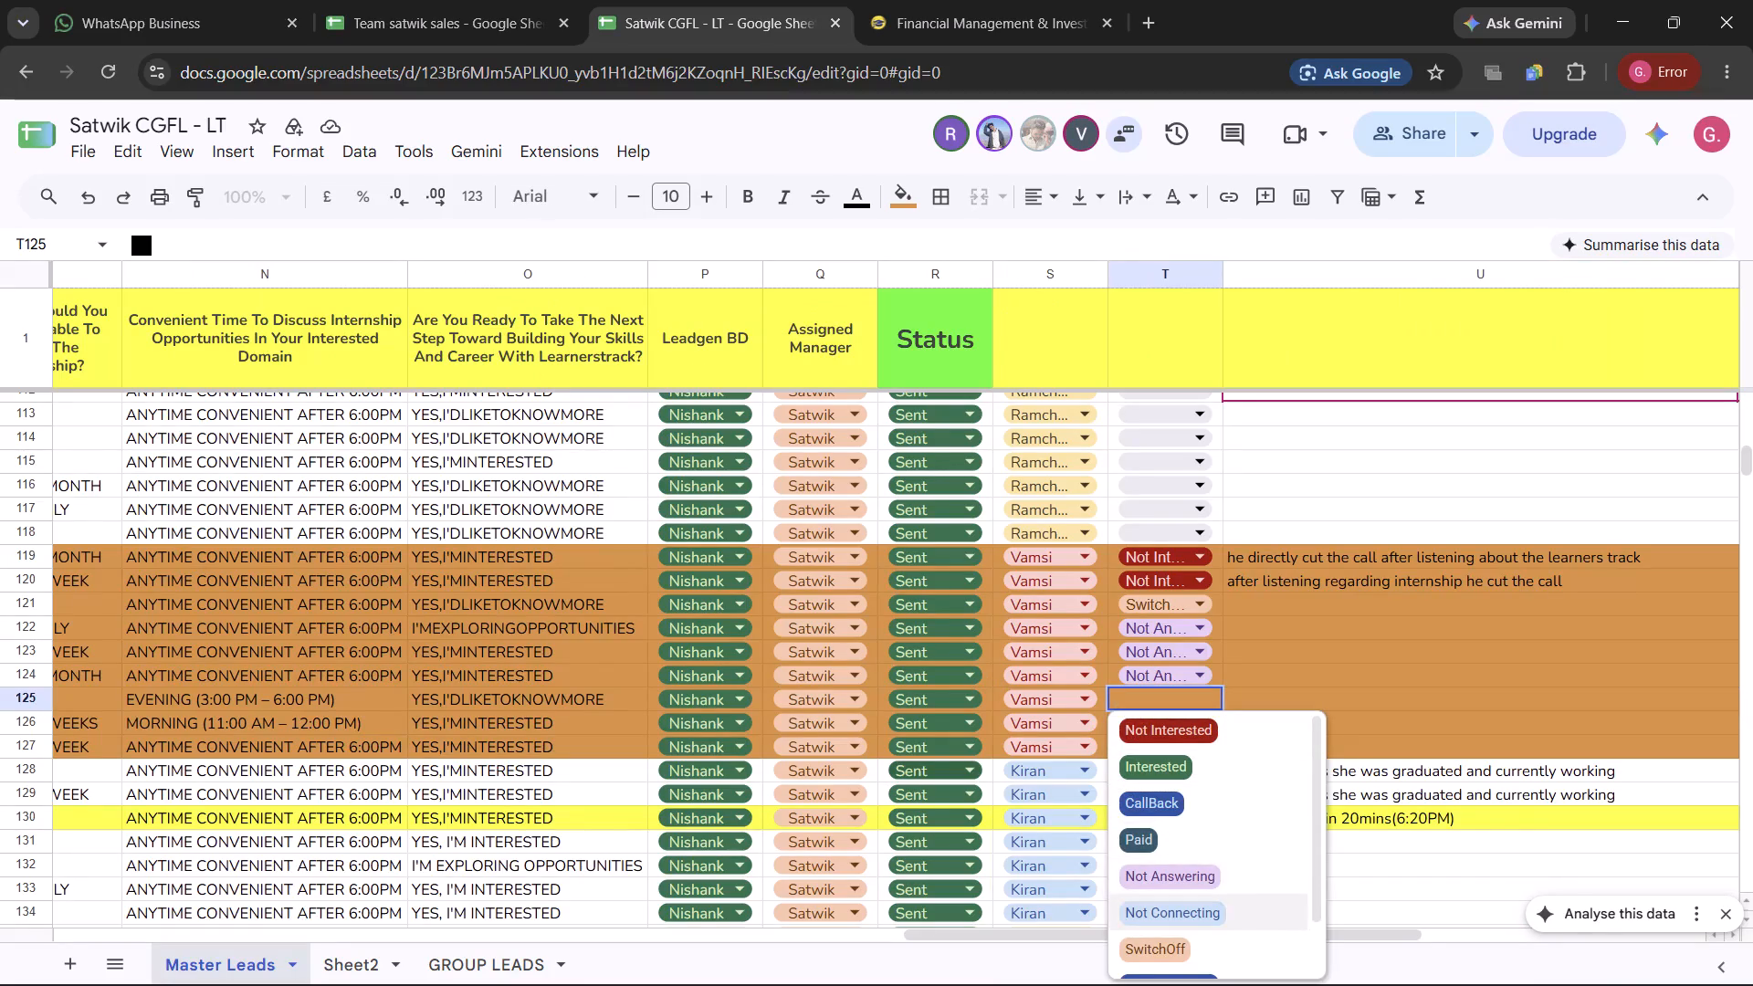
pyautogui.press('Return')
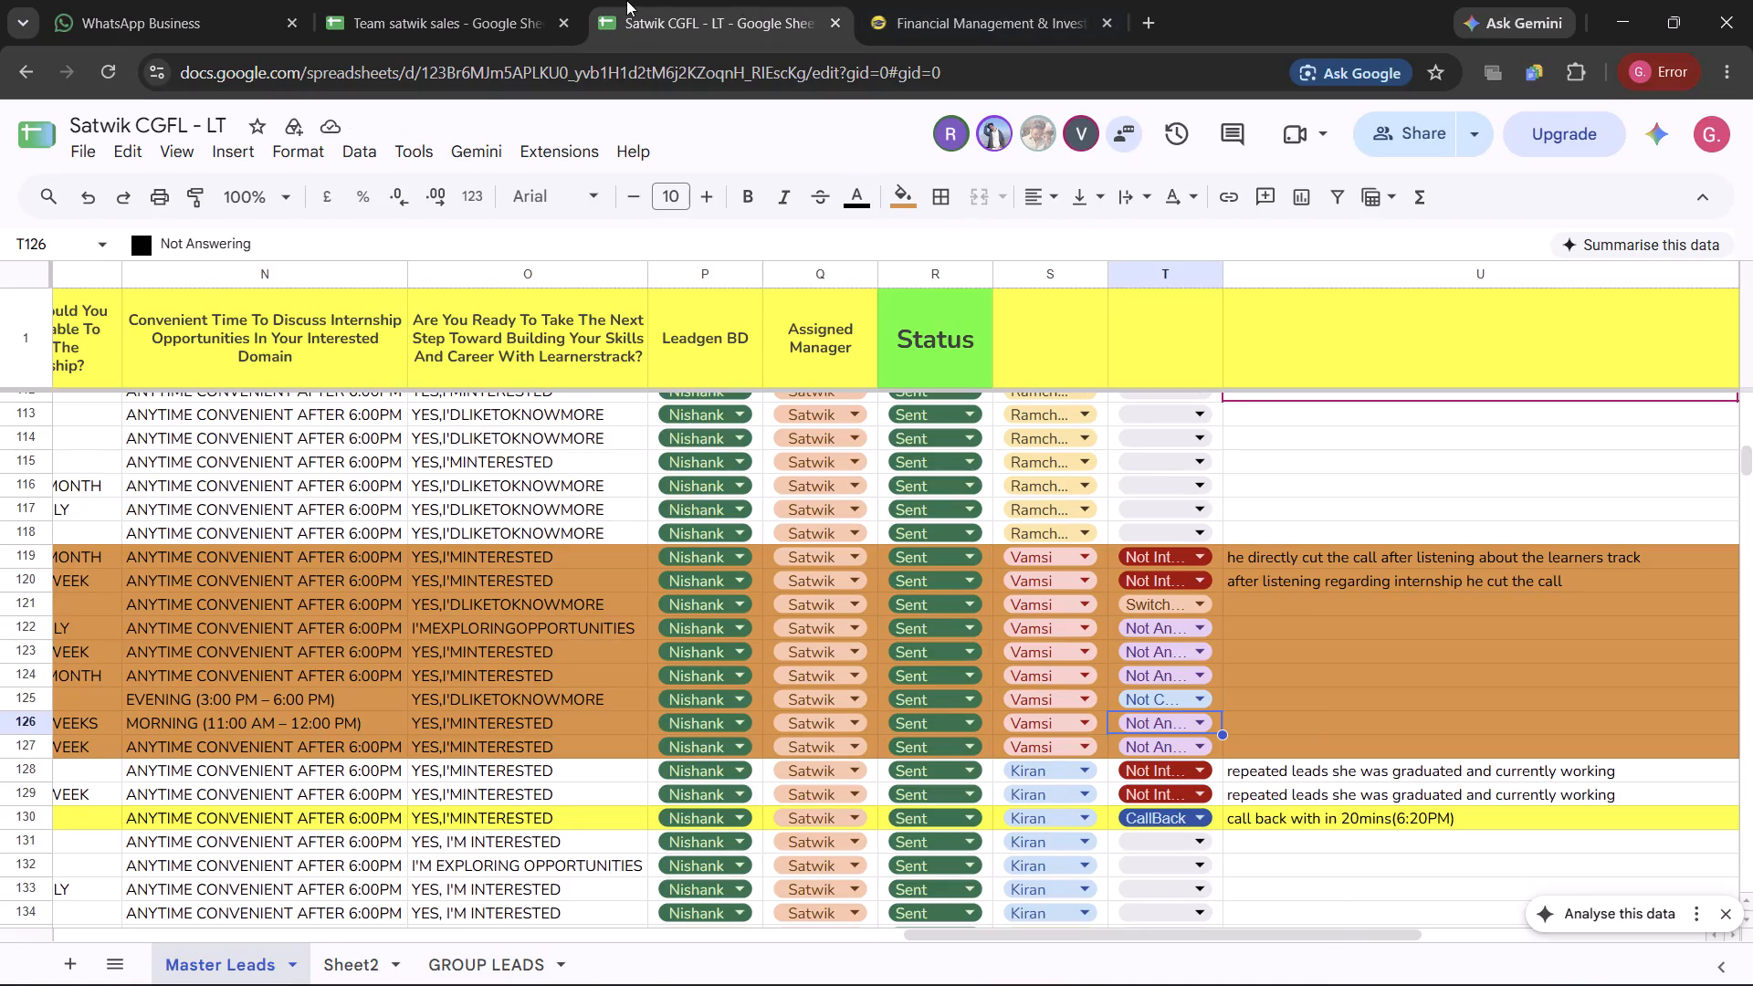
# Check Sheet2 briefly and switch to the GROUP LEADS sheet.
pyautogui.click(384, 970)
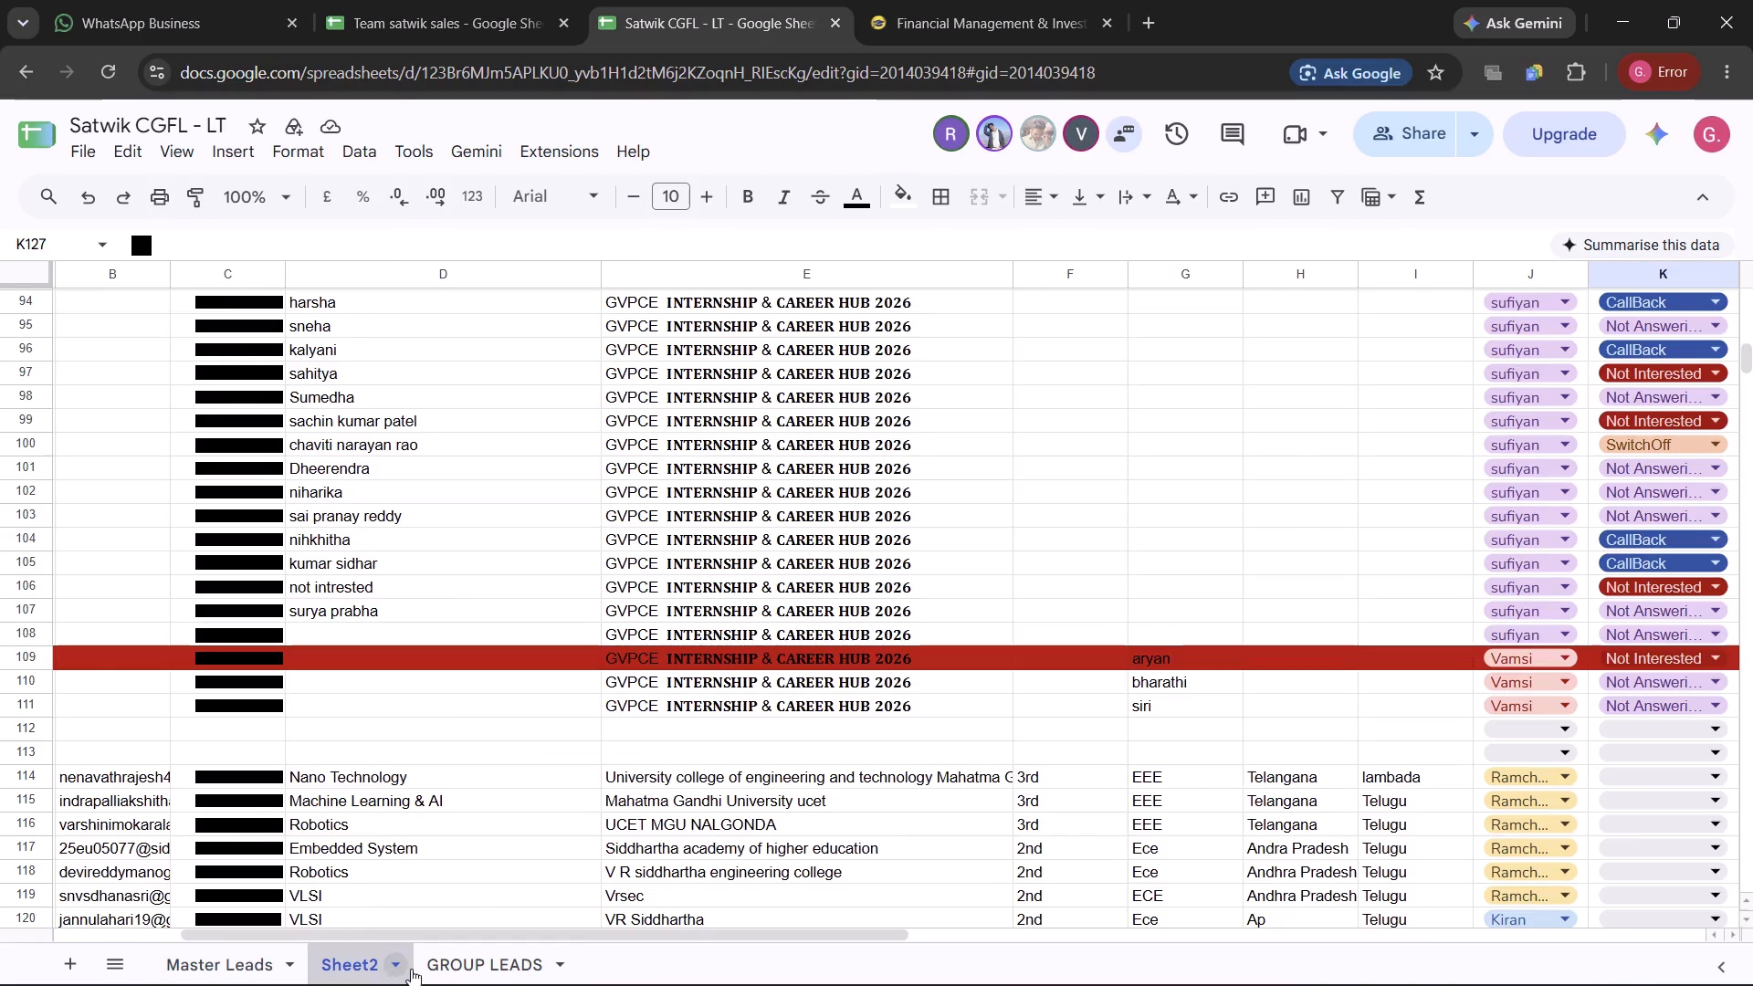
pyautogui.click(433, 961)
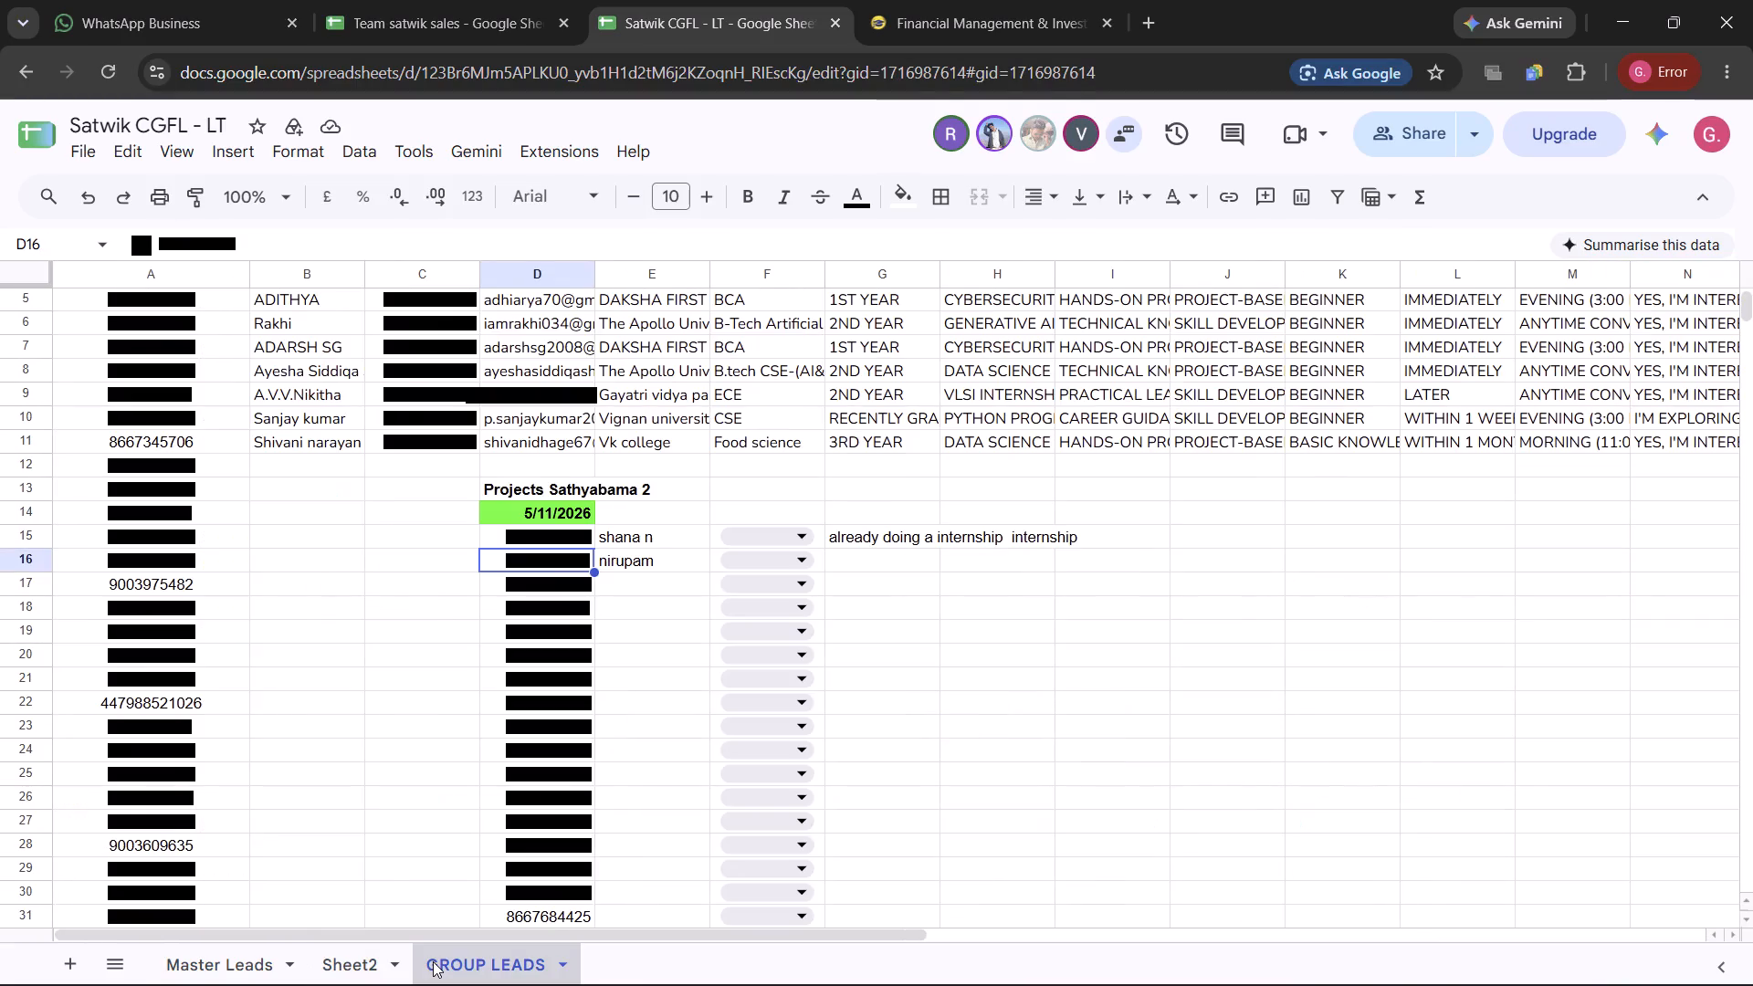
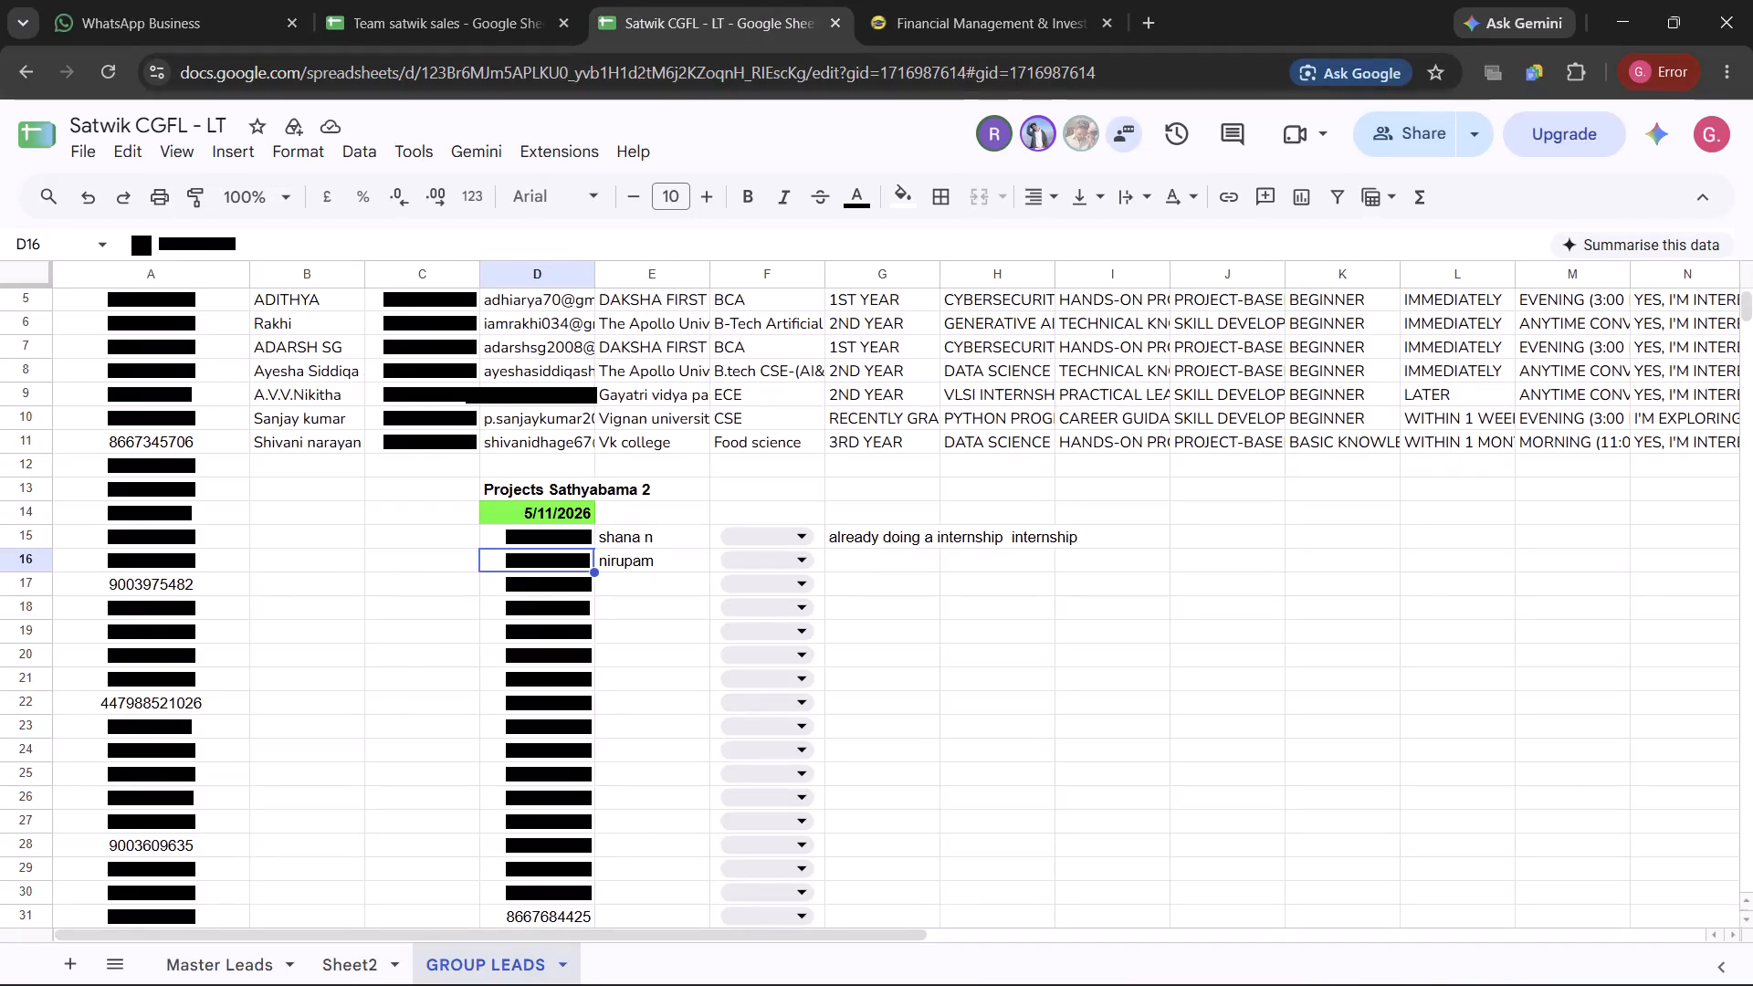
# In Sheet2, find Vamsi's lead in row 127 and look up its name, contact details and chosen domain.
pyautogui.click(357, 947)
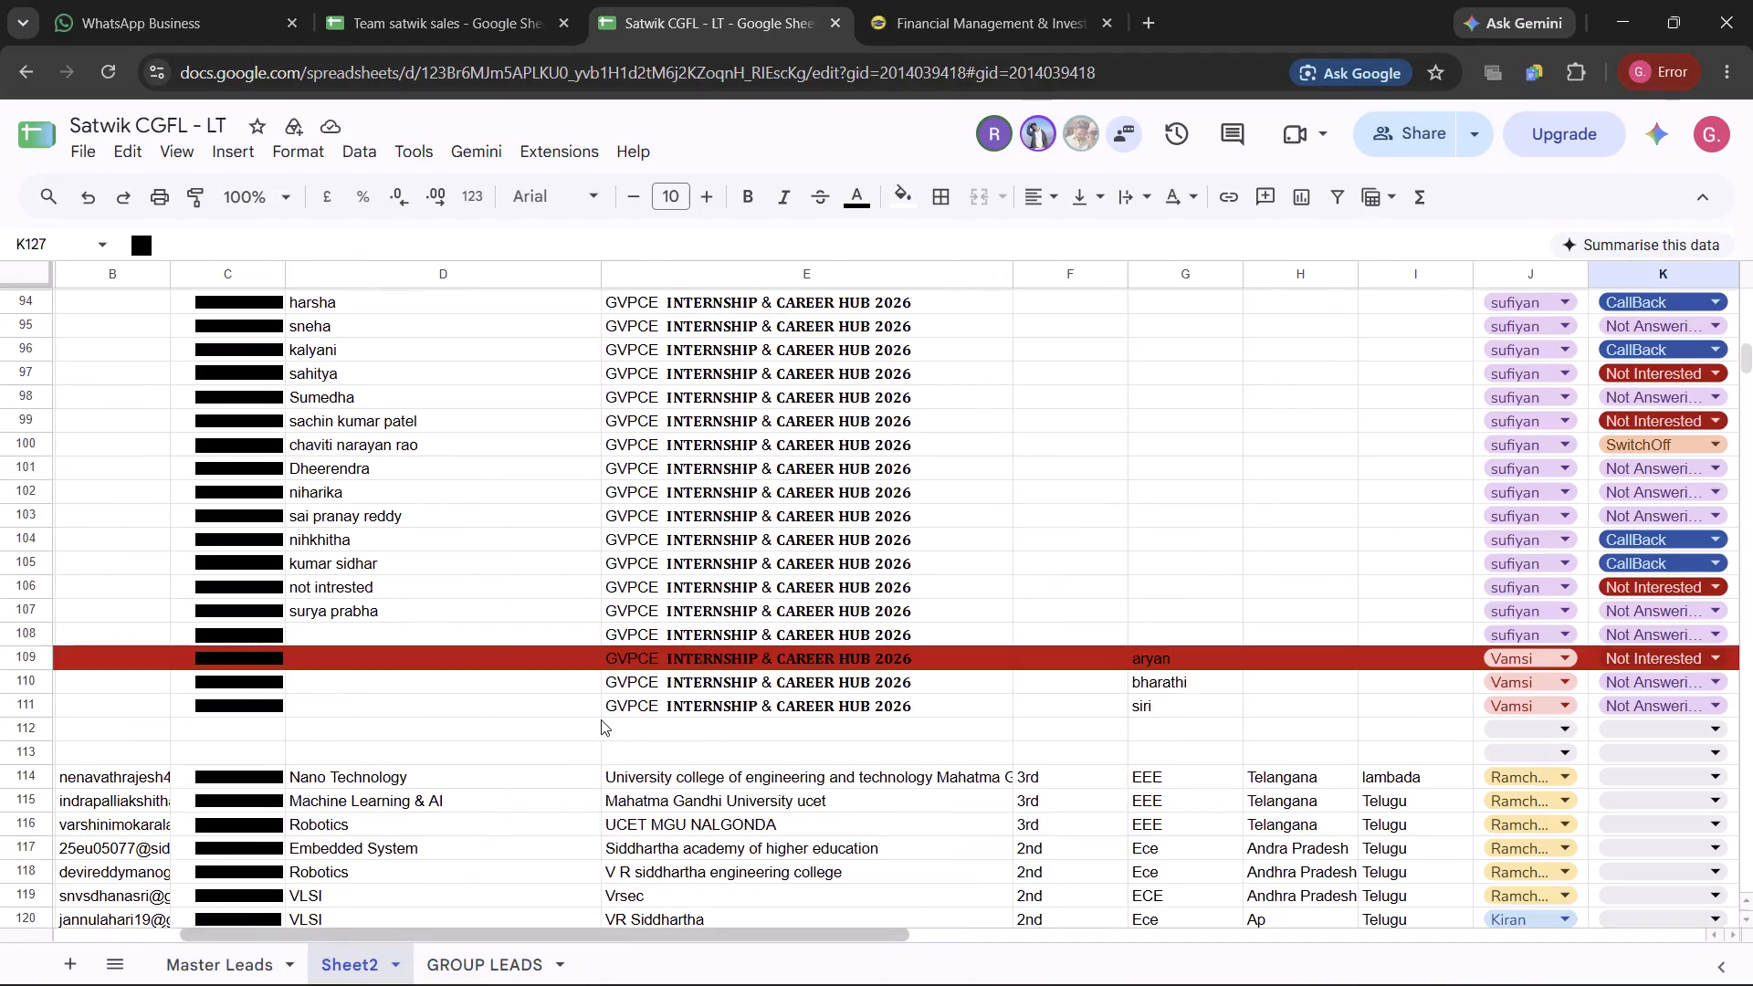
pyautogui.scroll(-5, 601, 719)
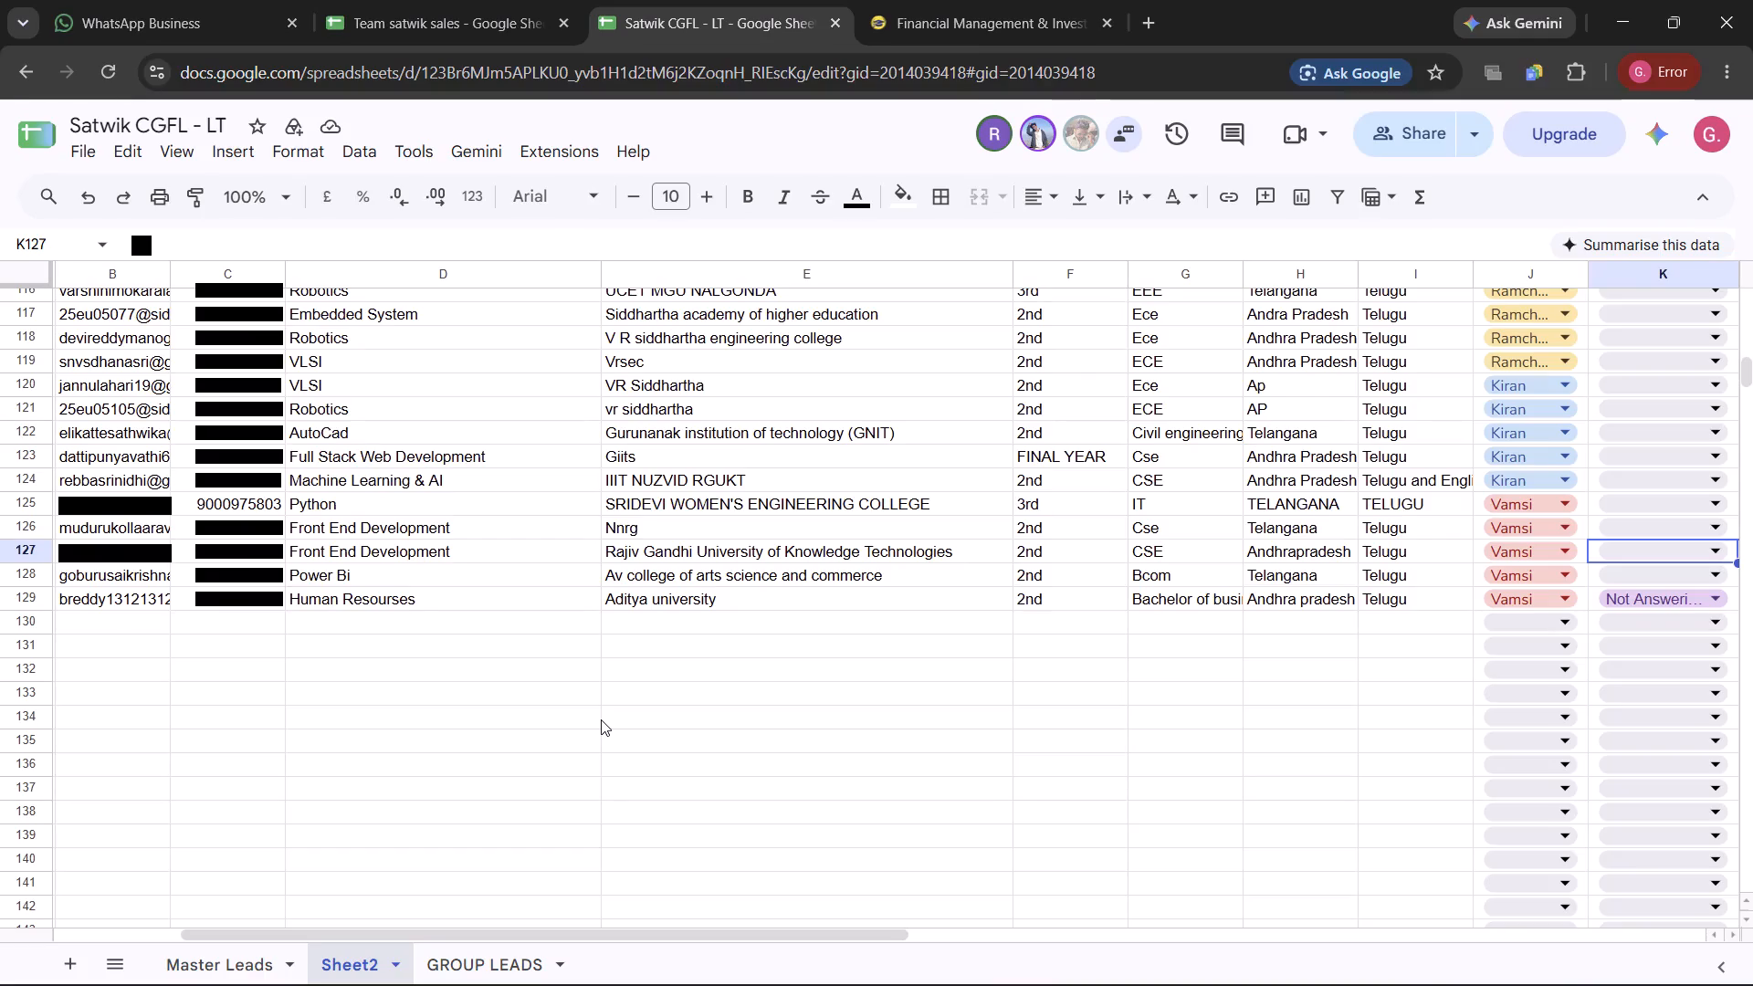
pyautogui.press('Left')
pyautogui.press('Left')
pyautogui.press('Left')
pyautogui.press('Left')
pyautogui.press('Left')
pyautogui.press('Left')
pyautogui.press('Left')
pyautogui.press('Left')
pyautogui.press('Left')
pyautogui.press('Left')
pyautogui.press('Left')
pyautogui.press('Left')
pyautogui.press('Left')
pyautogui.press('Left')
pyautogui.press('Left')
pyautogui.press('Left')
pyautogui.press('Left')
pyautogui.press('Left')
pyautogui.press('Left')
pyautogui.press('Left')
pyautogui.press('Left')
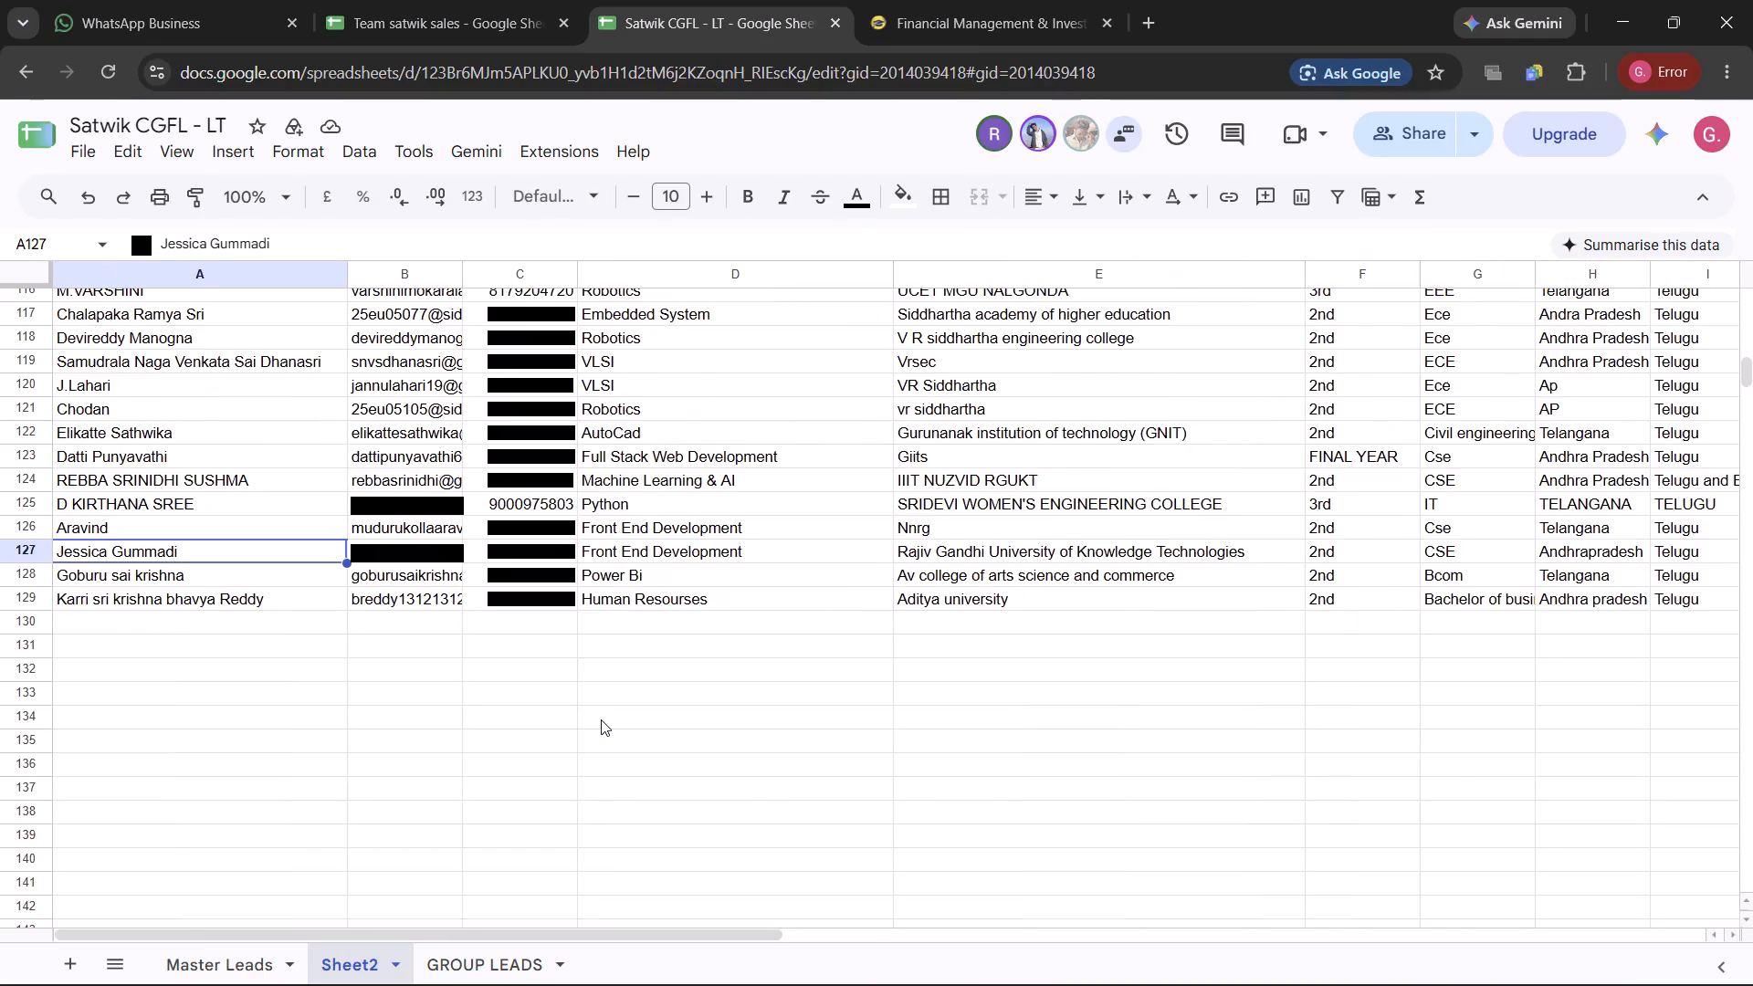
pyautogui.press('Right')
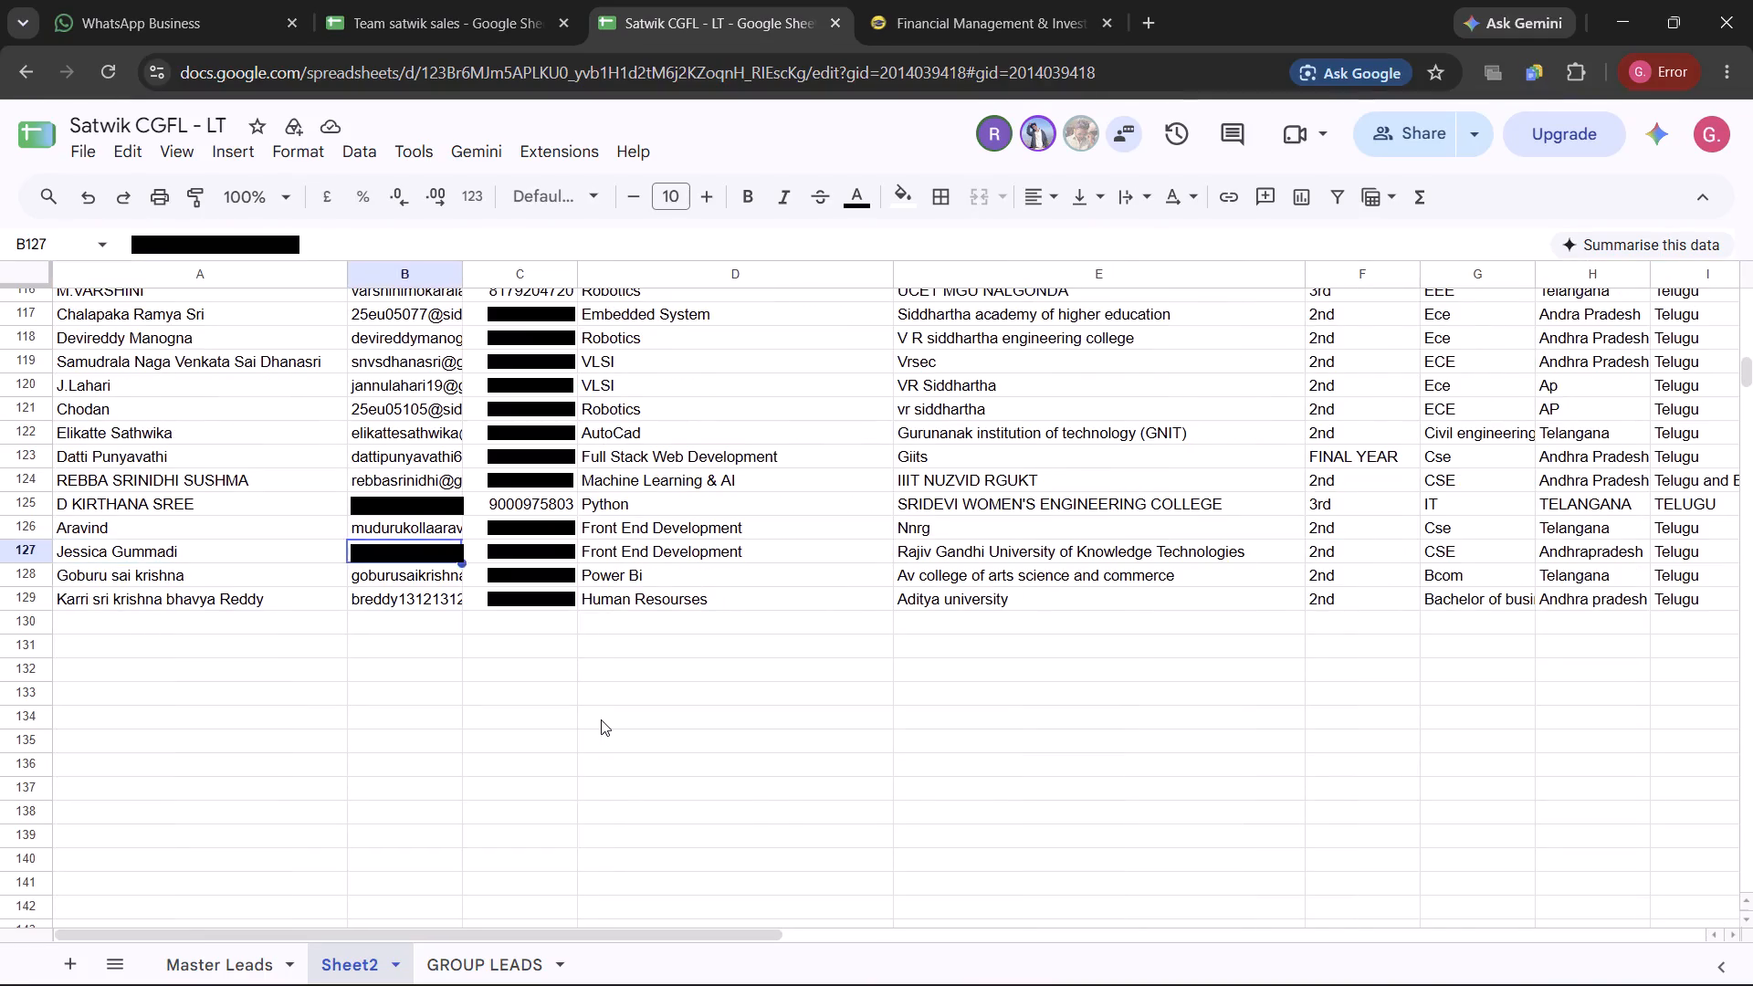
pyautogui.press('Right')
pyautogui.press('Right')
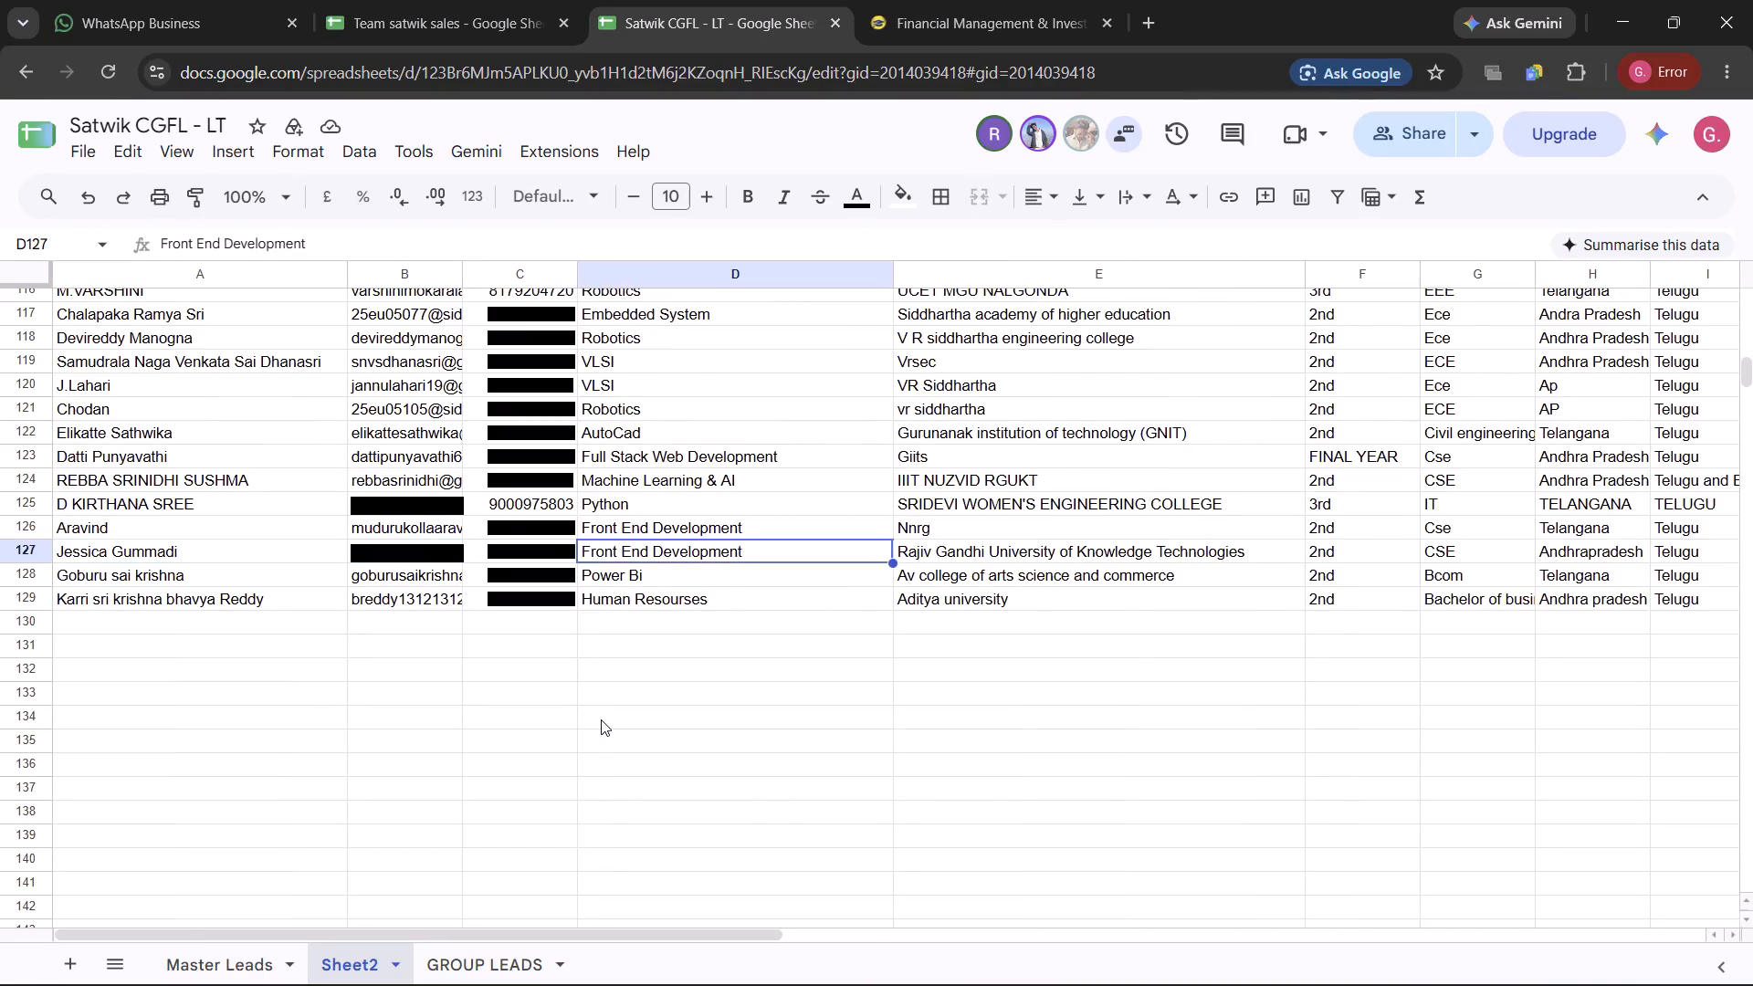